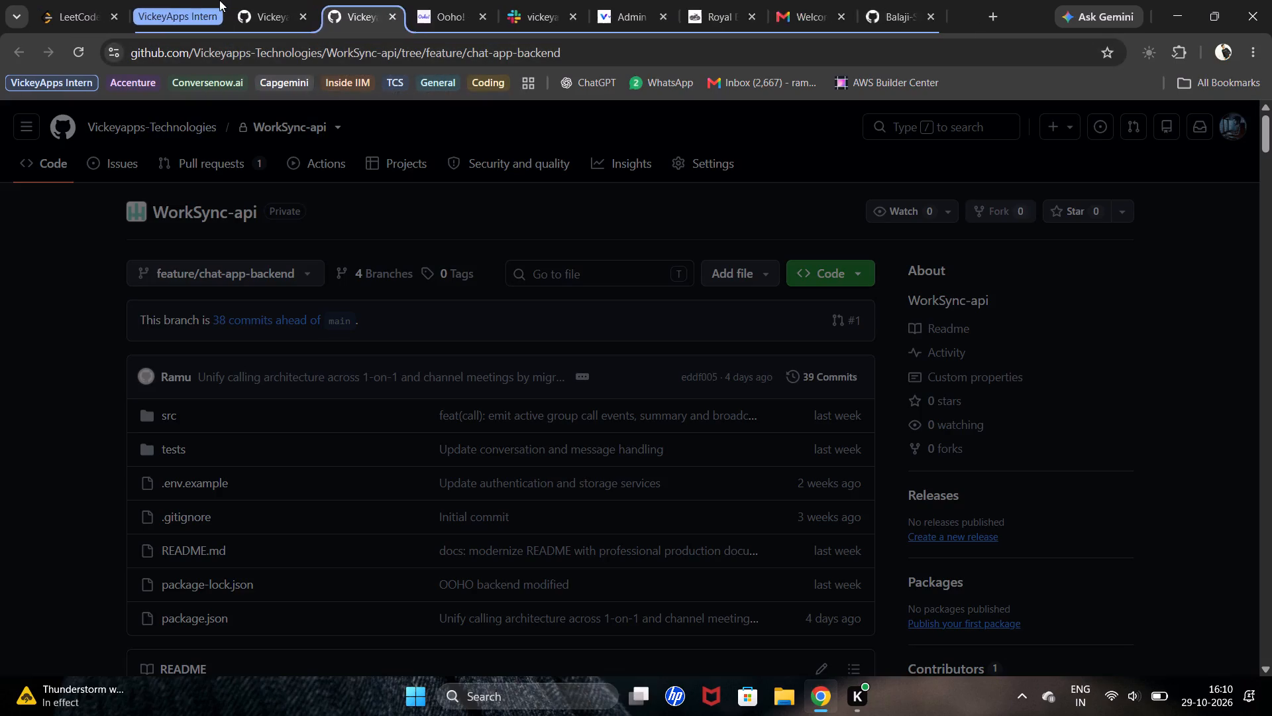
Move the VickeyApps Intern tab group to the start of the tab strip, ahead of the LeetCode tab.
drag(164, 9, 72, 0)
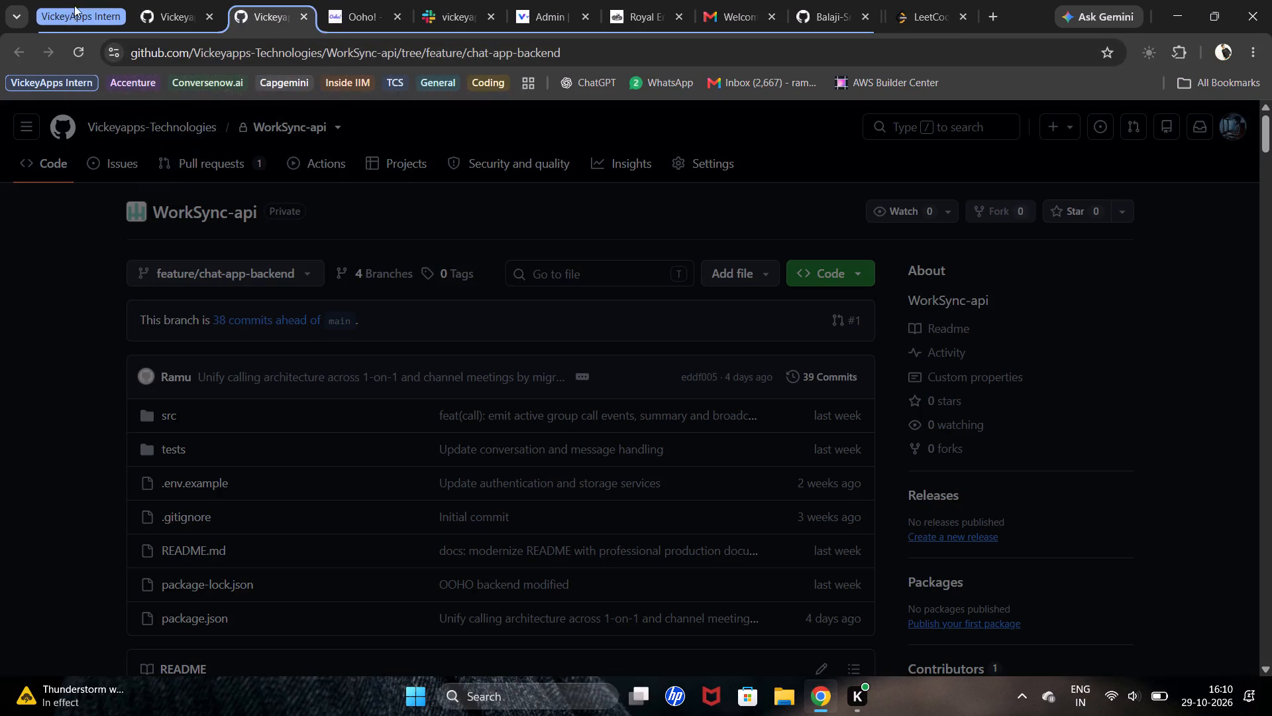
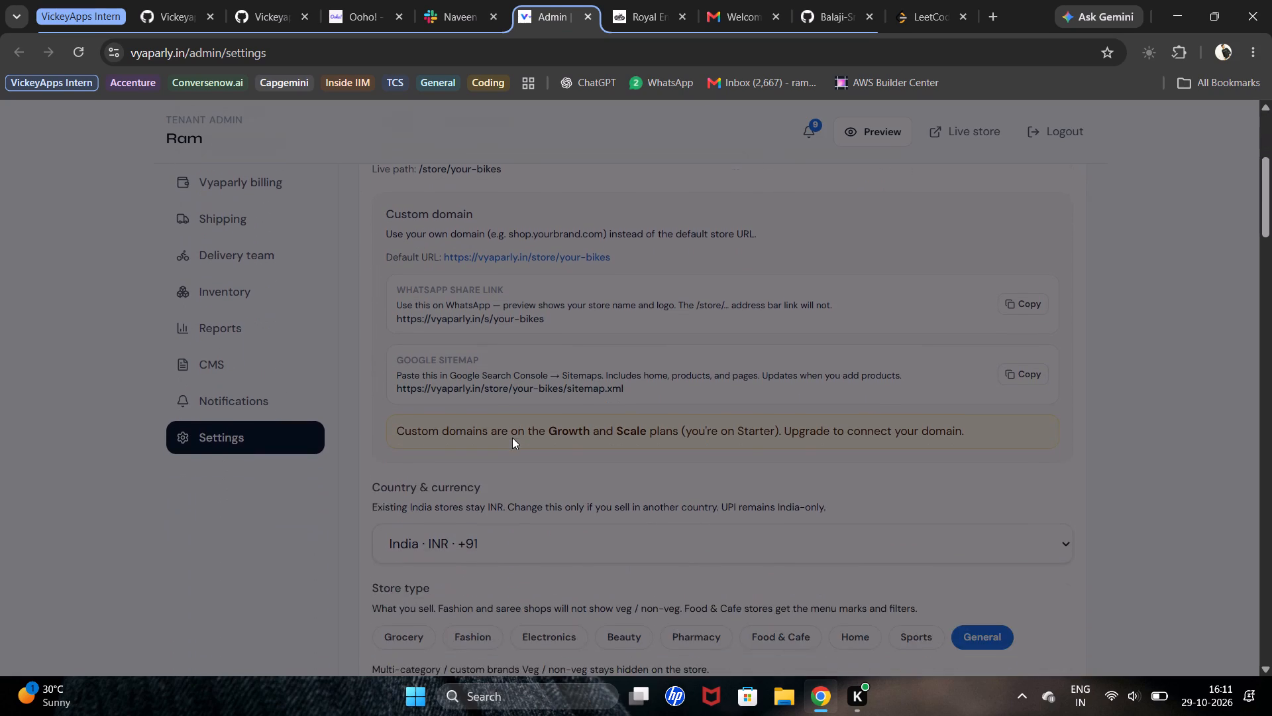
Review the website settings from the custom domain section through template, branding, contact and location to the scheduled delivery option.
scroll(512, 438, down, 14)
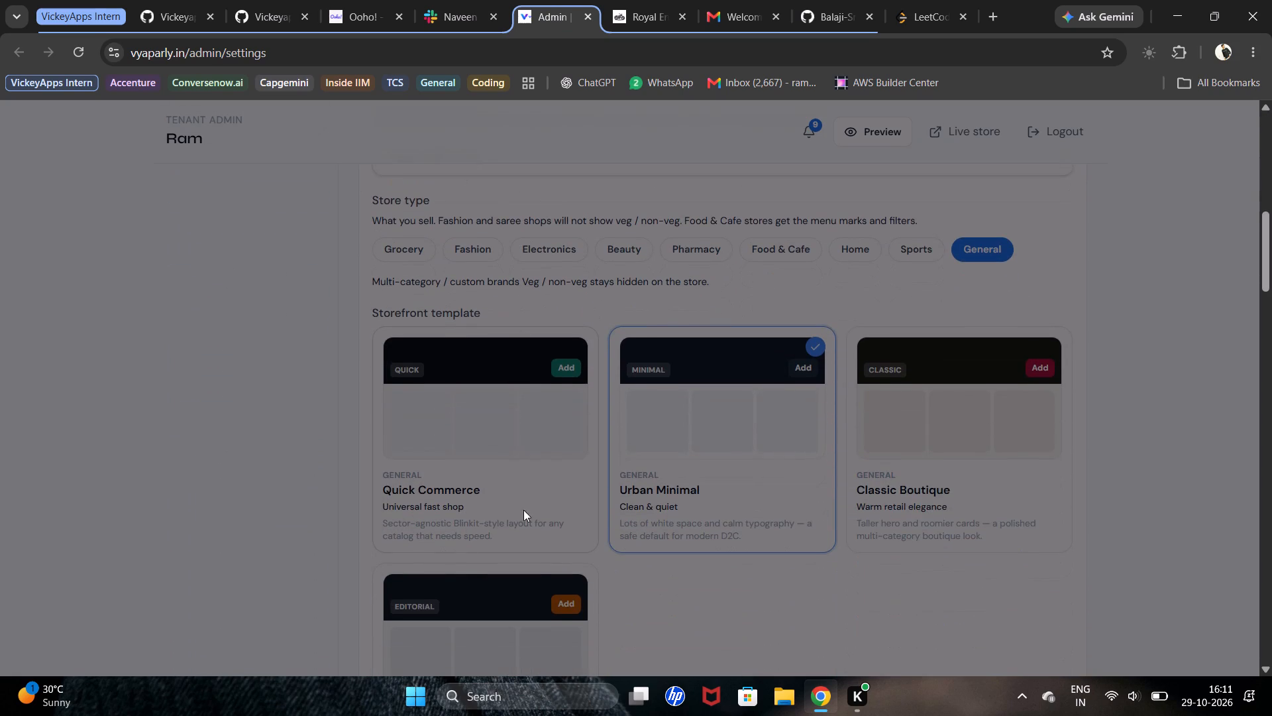
scroll(523, 510, down, 19)
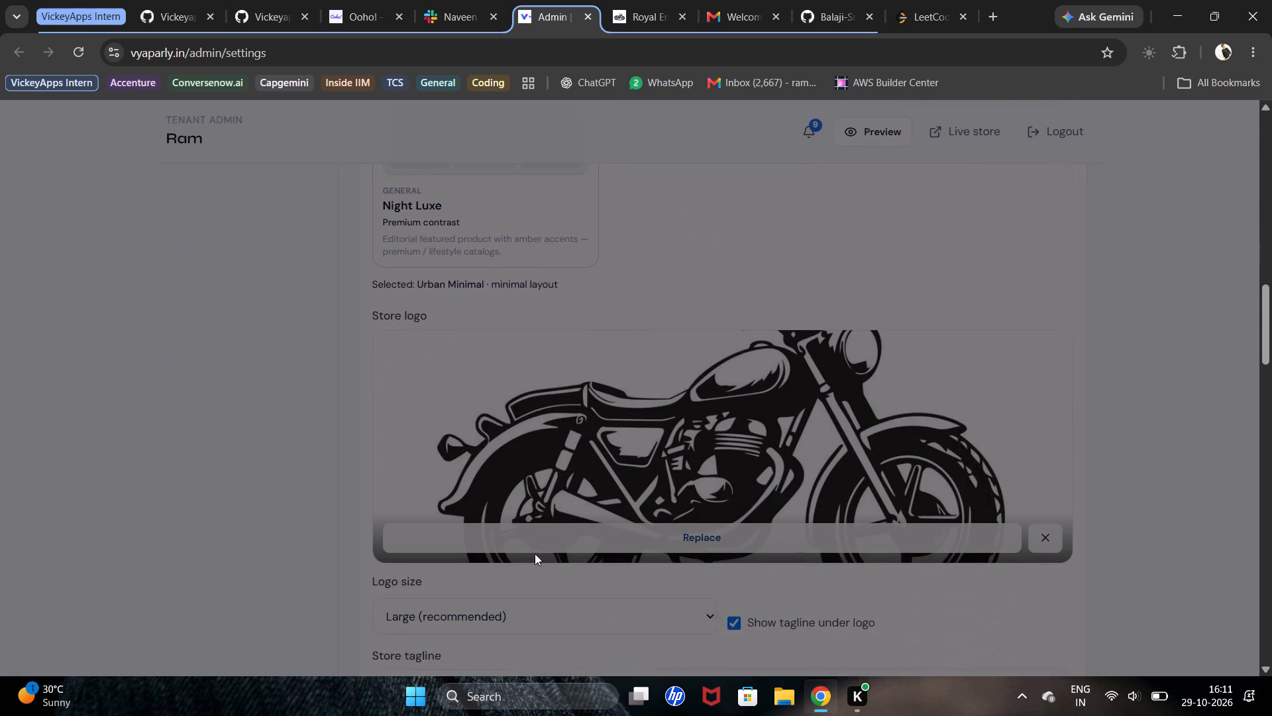
scroll(535, 554, down, 17)
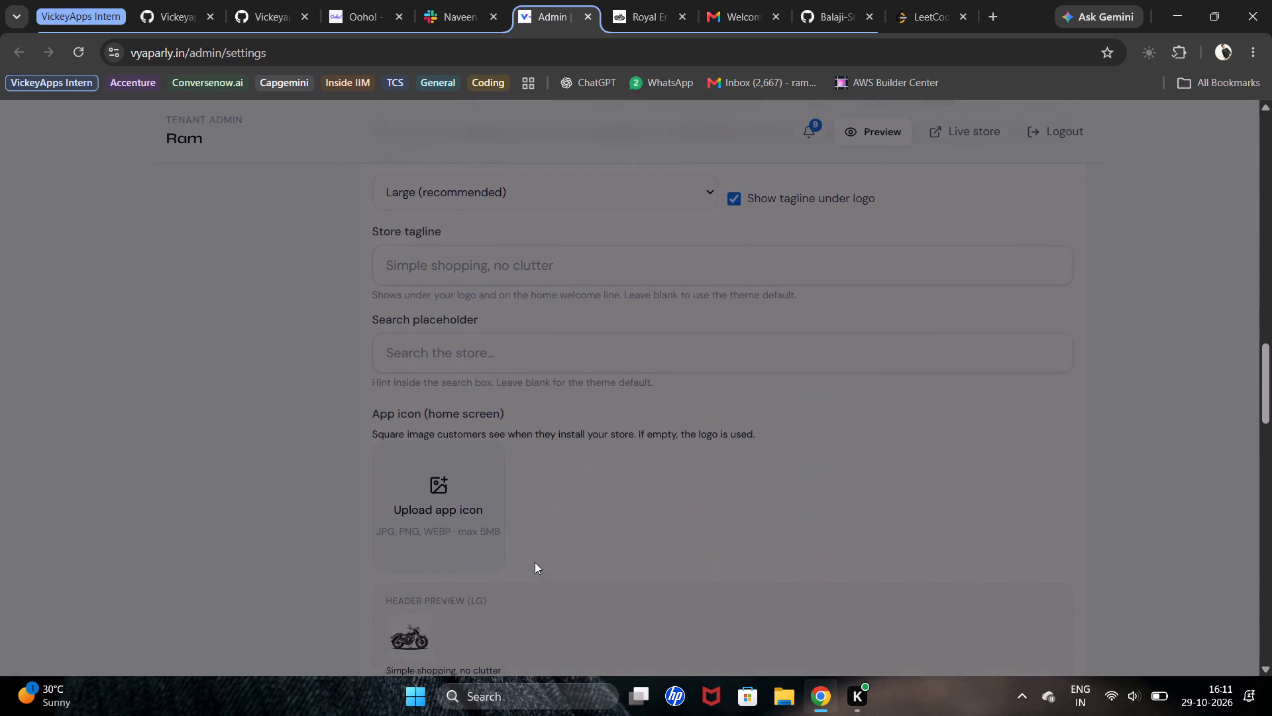
scroll(535, 562, down, 15)
scroll(535, 567, down, 10)
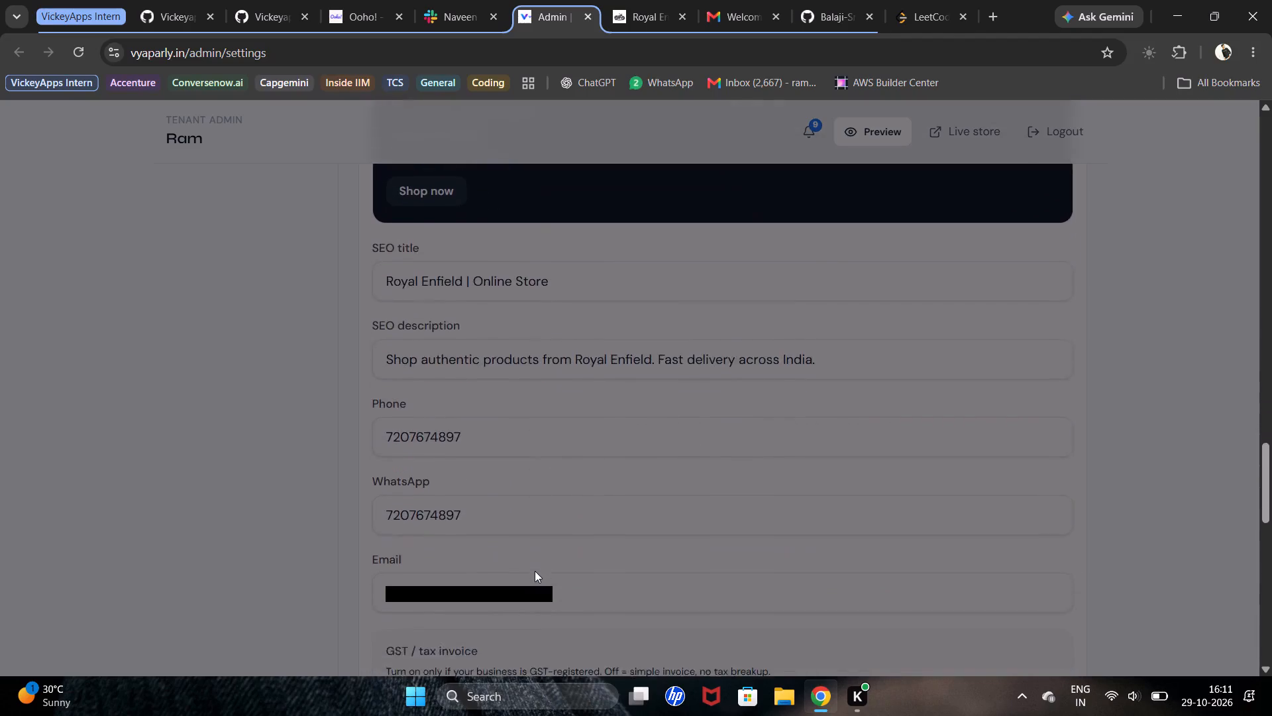
scroll(535, 571, down, 7)
scroll(535, 571, down, 20)
scroll(535, 571, down, 1)
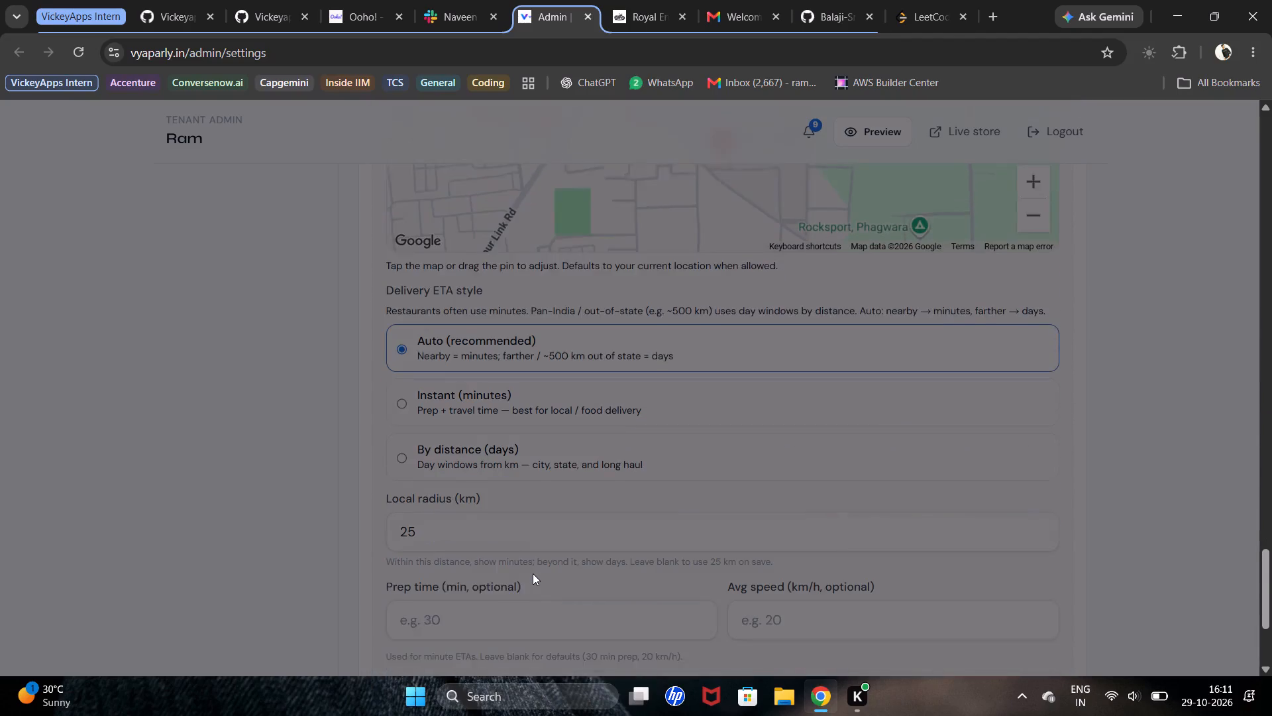
scroll(533, 573, down, 4)
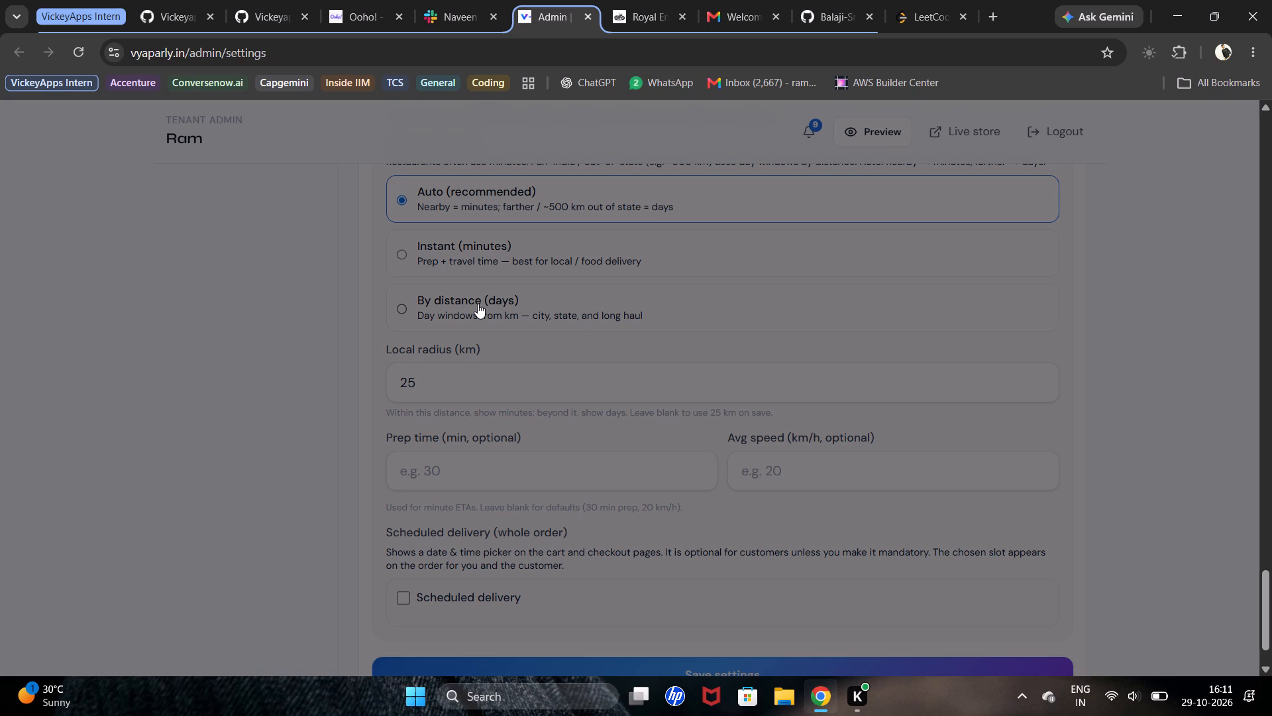
scroll(478, 304, up, 1)
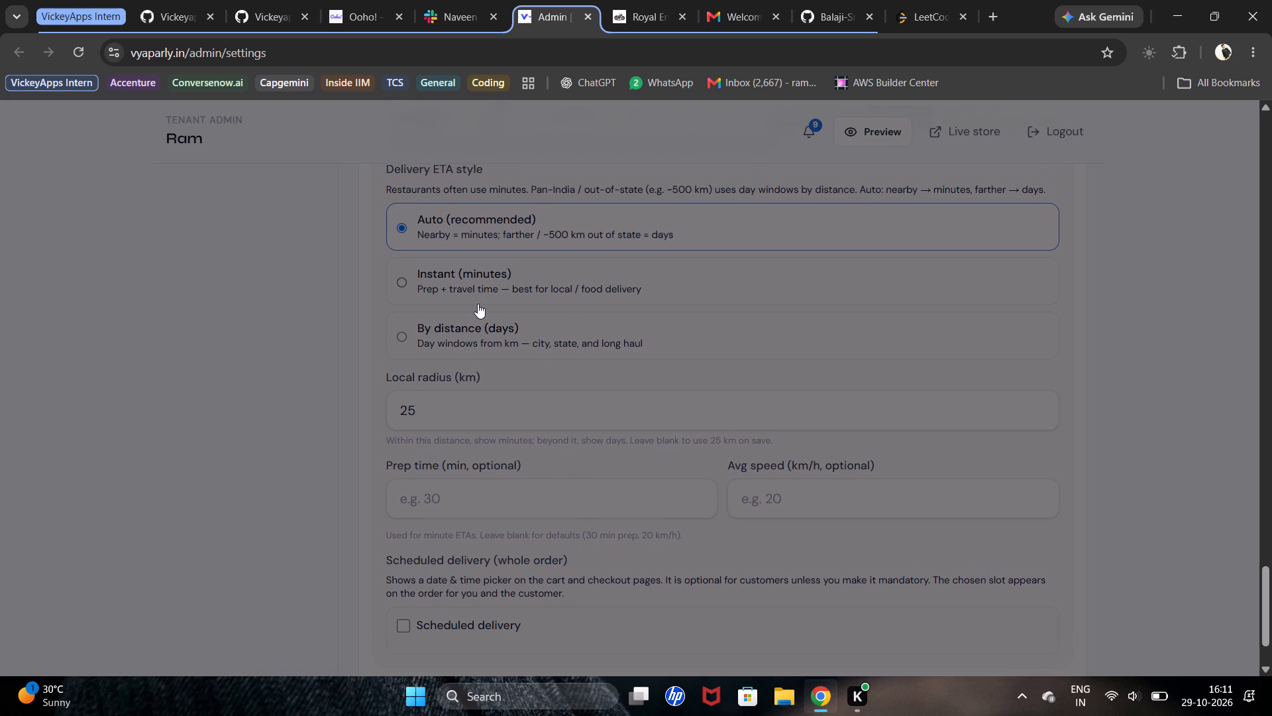
scroll(495, 451, down, 7)
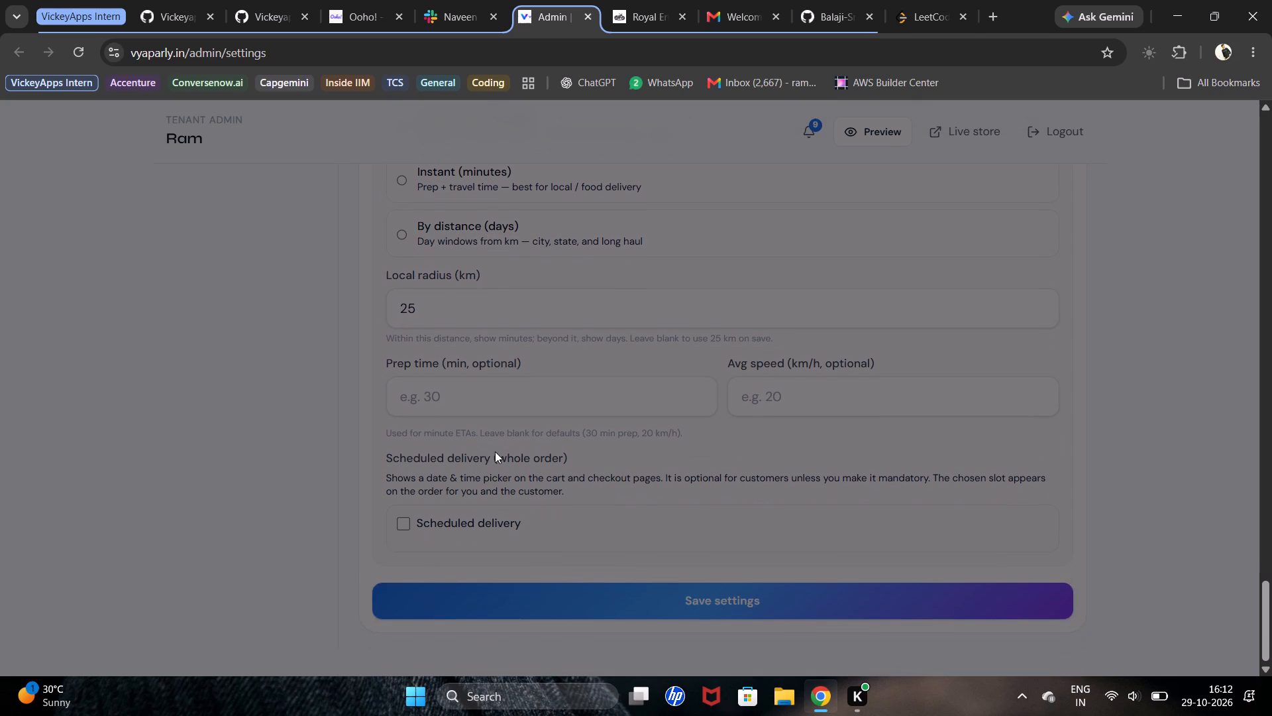
scroll(495, 451, down, 5)
scroll(495, 451, up, 1)
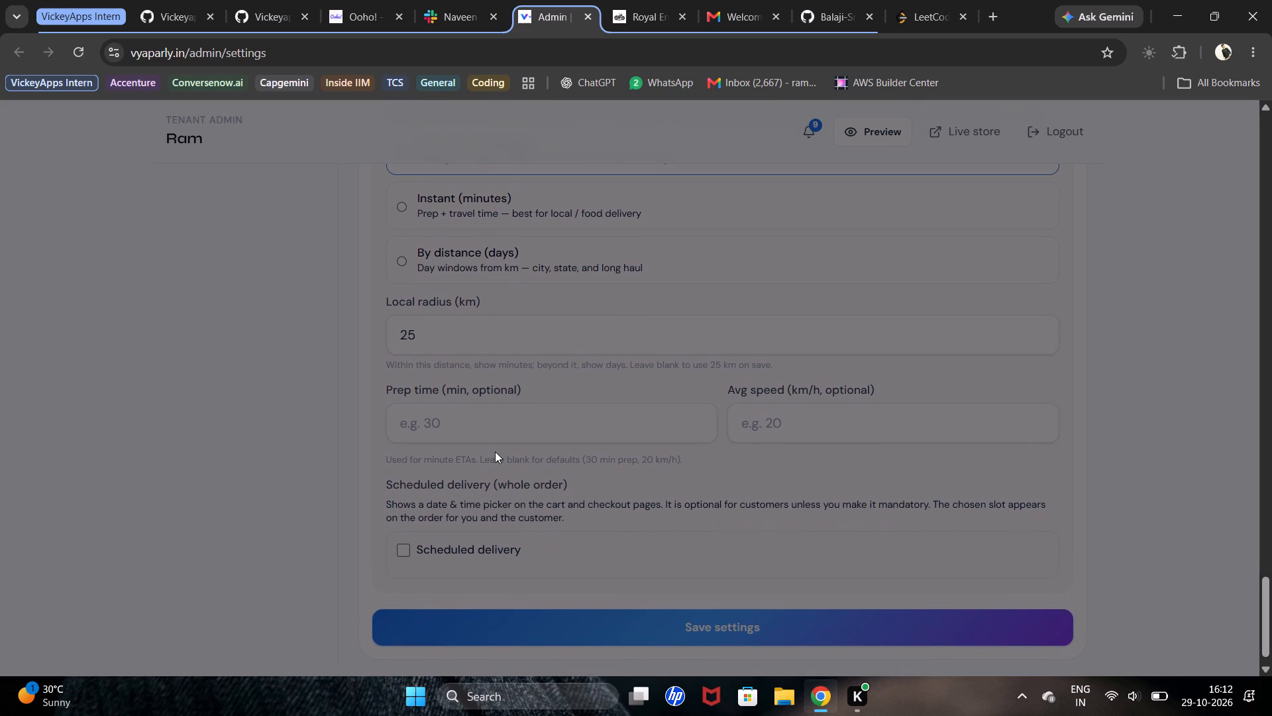
scroll(495, 451, down, 3)
scroll(495, 451, up, 1)
scroll(495, 451, down, 1)
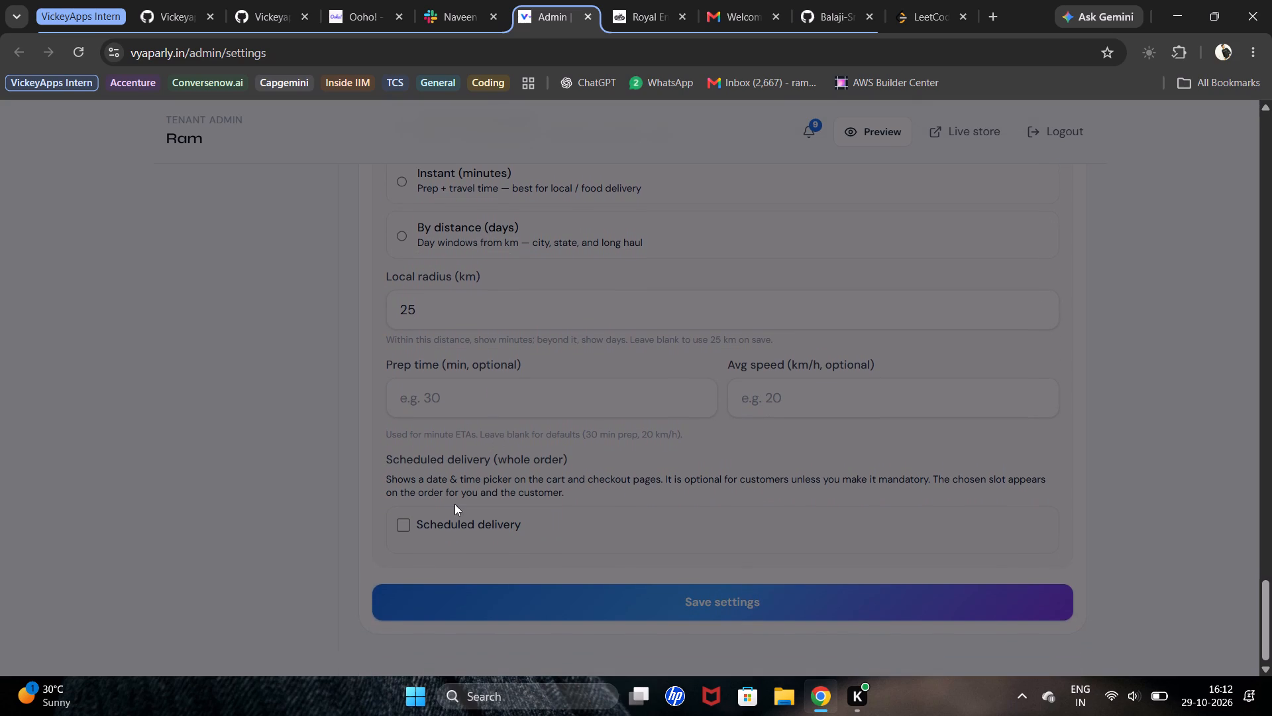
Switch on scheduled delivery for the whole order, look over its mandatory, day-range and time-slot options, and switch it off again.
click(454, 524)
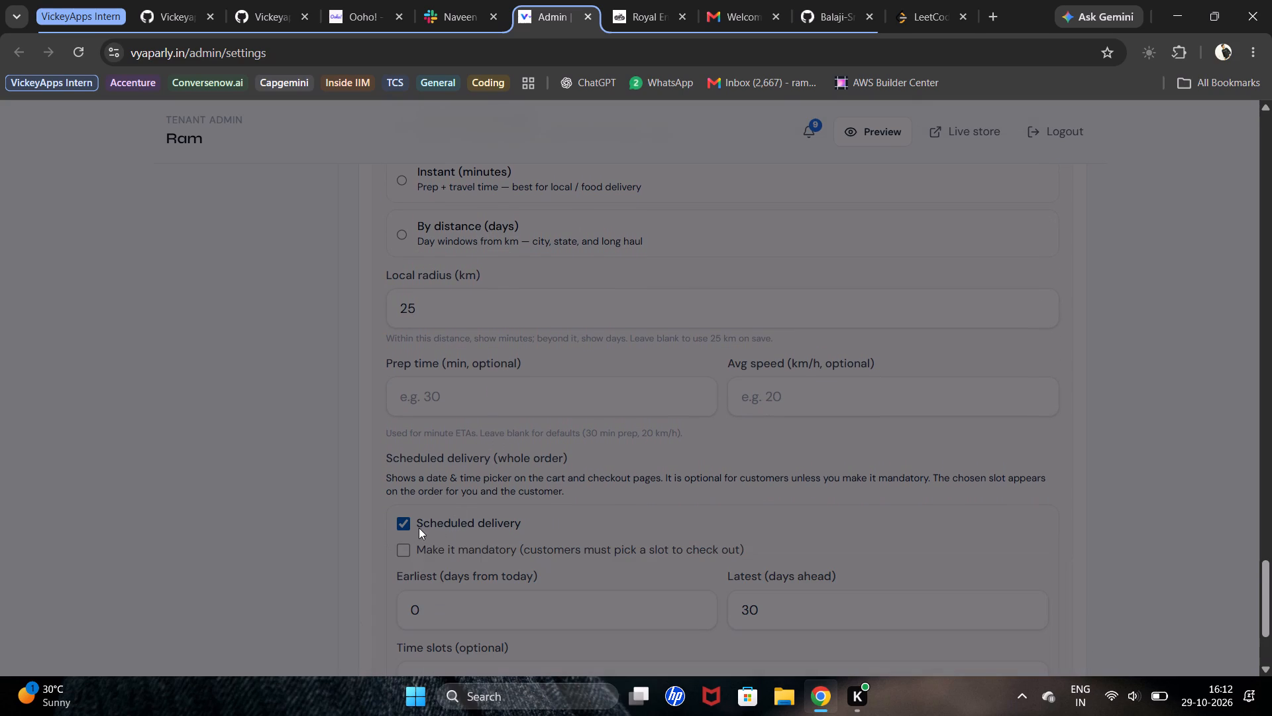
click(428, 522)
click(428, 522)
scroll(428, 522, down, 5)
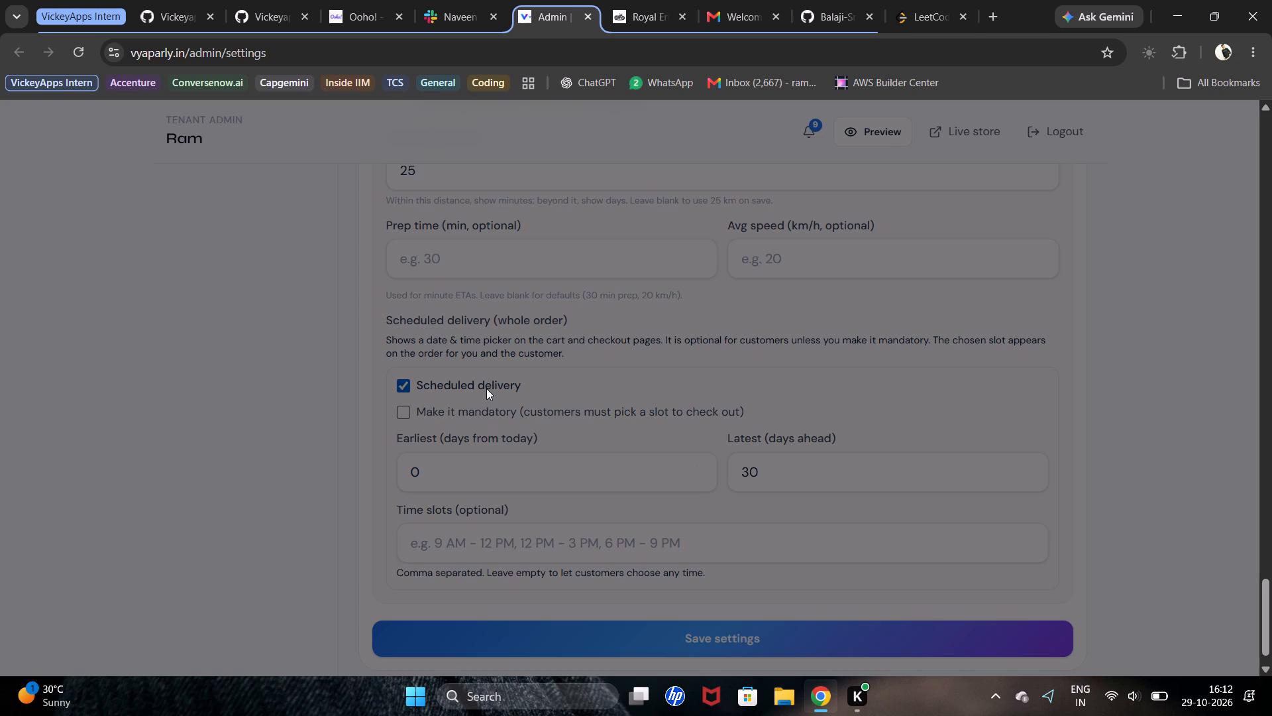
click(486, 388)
Review the website settings again, from the delivery options back to the store name.
scroll(486, 388, up, 5)
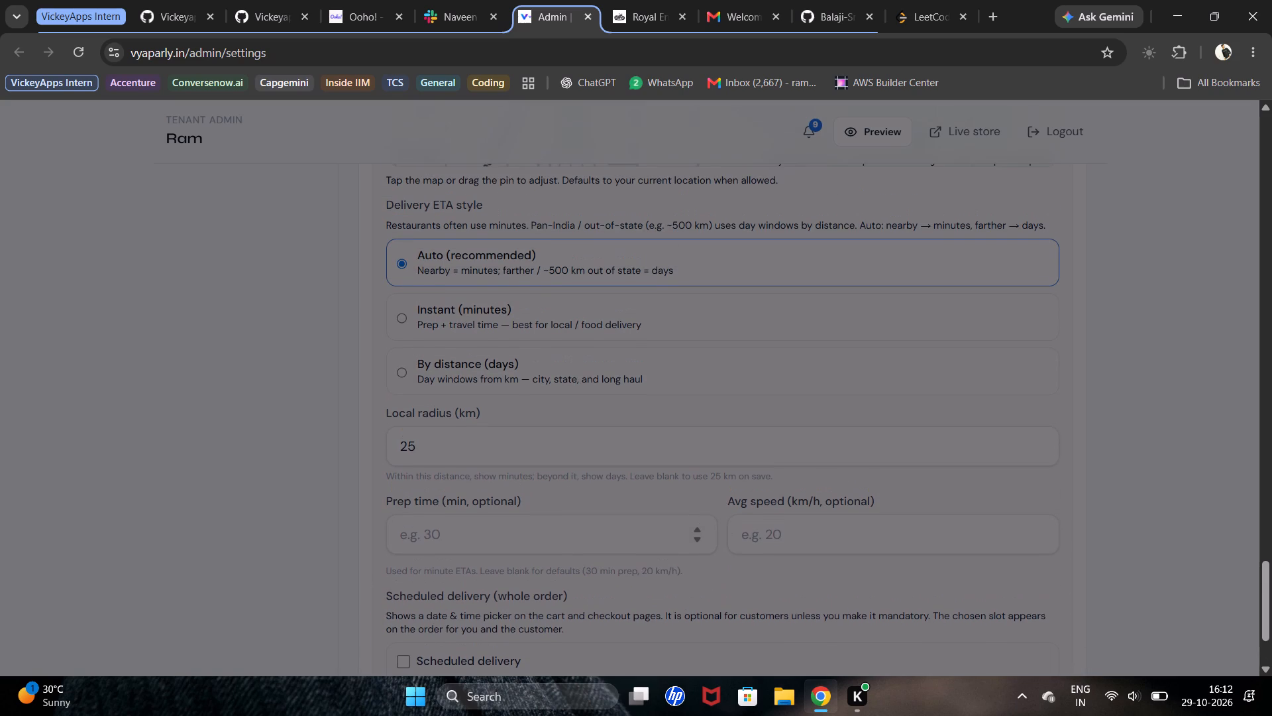
scroll(486, 388, down, 7)
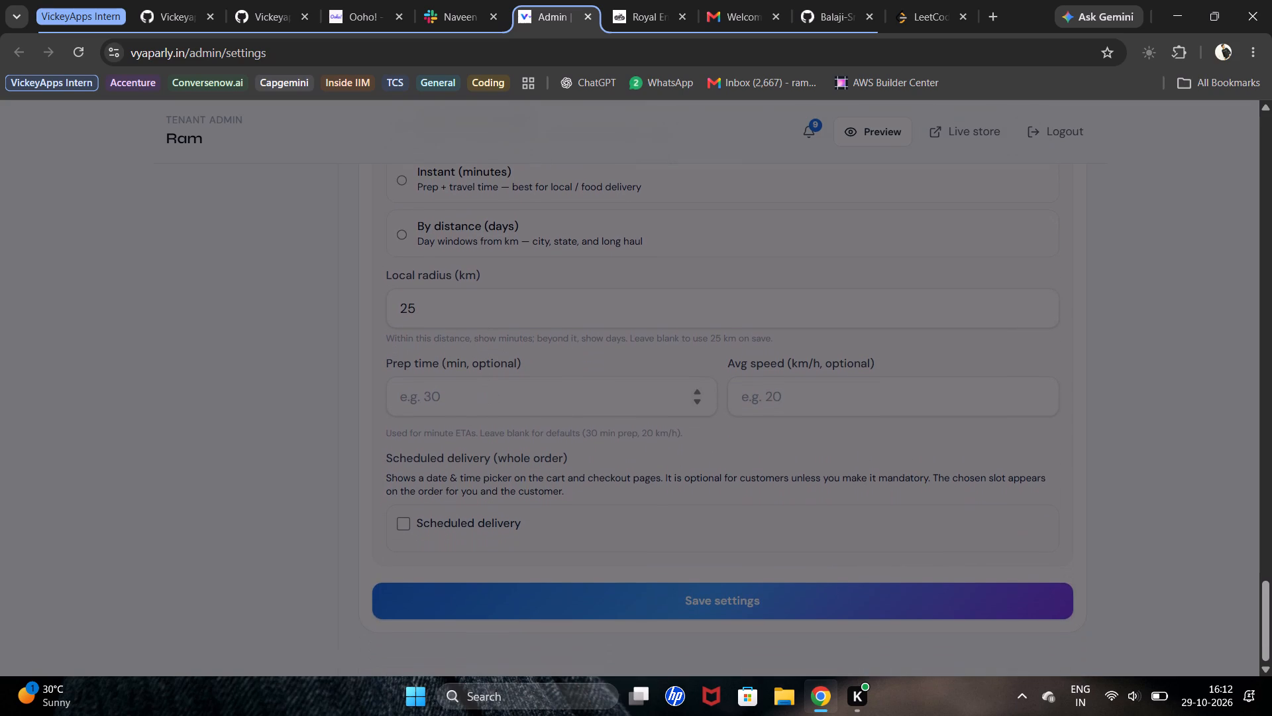
scroll(469, 411, up, 4)
scroll(471, 420, up, 20)
scroll(471, 420, up, 3)
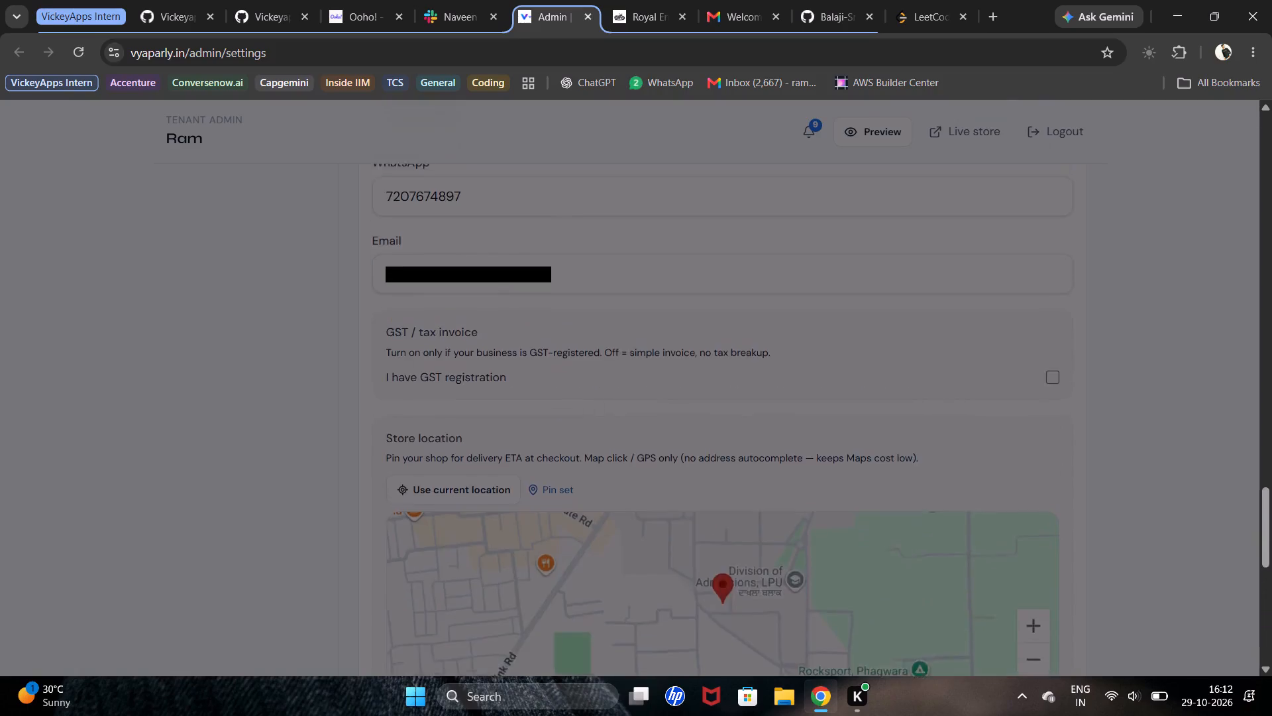
scroll(471, 420, up, 20)
scroll(471, 420, up, 16)
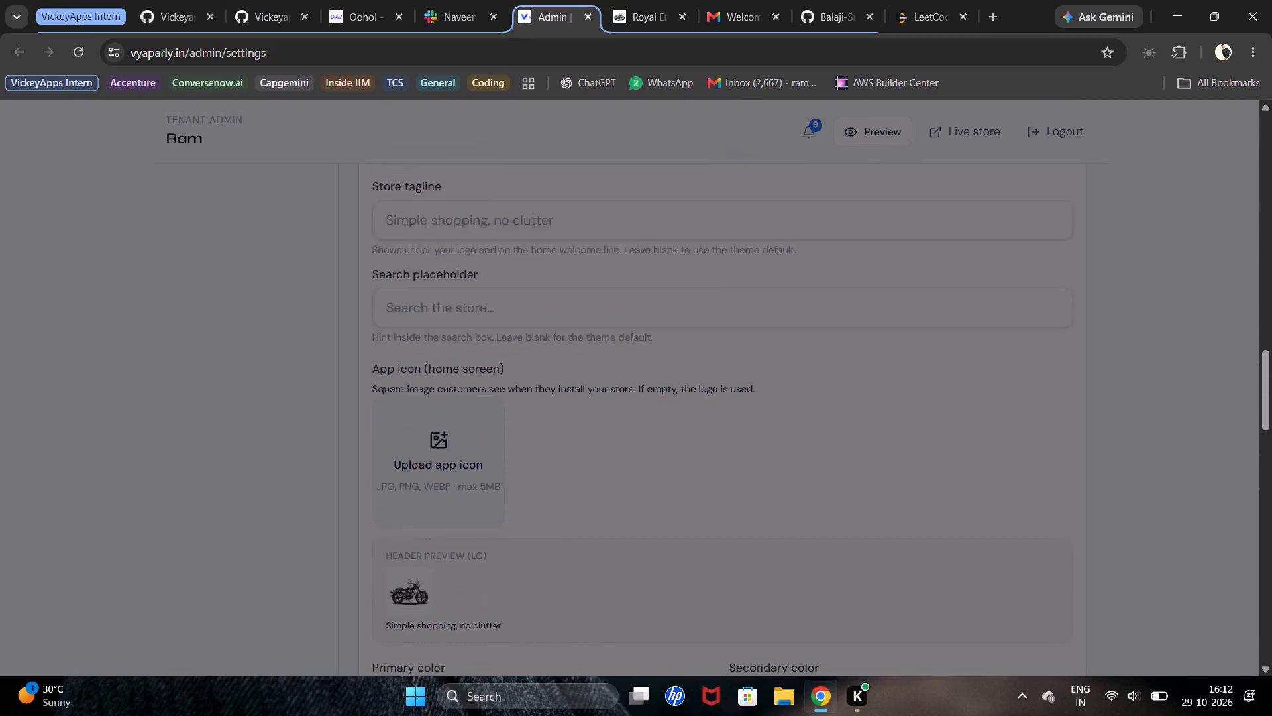
scroll(471, 420, up, 12)
scroll(471, 420, up, 14)
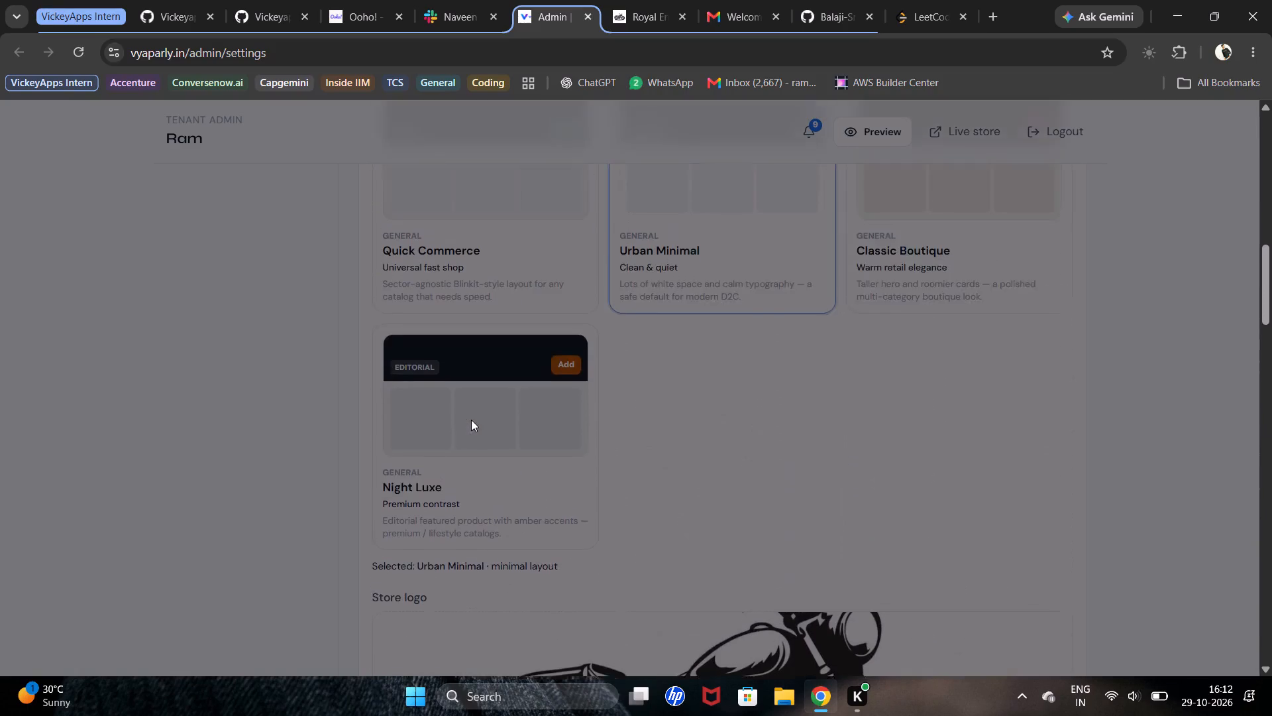
scroll(471, 420, up, 14)
scroll(471, 420, up, 13)
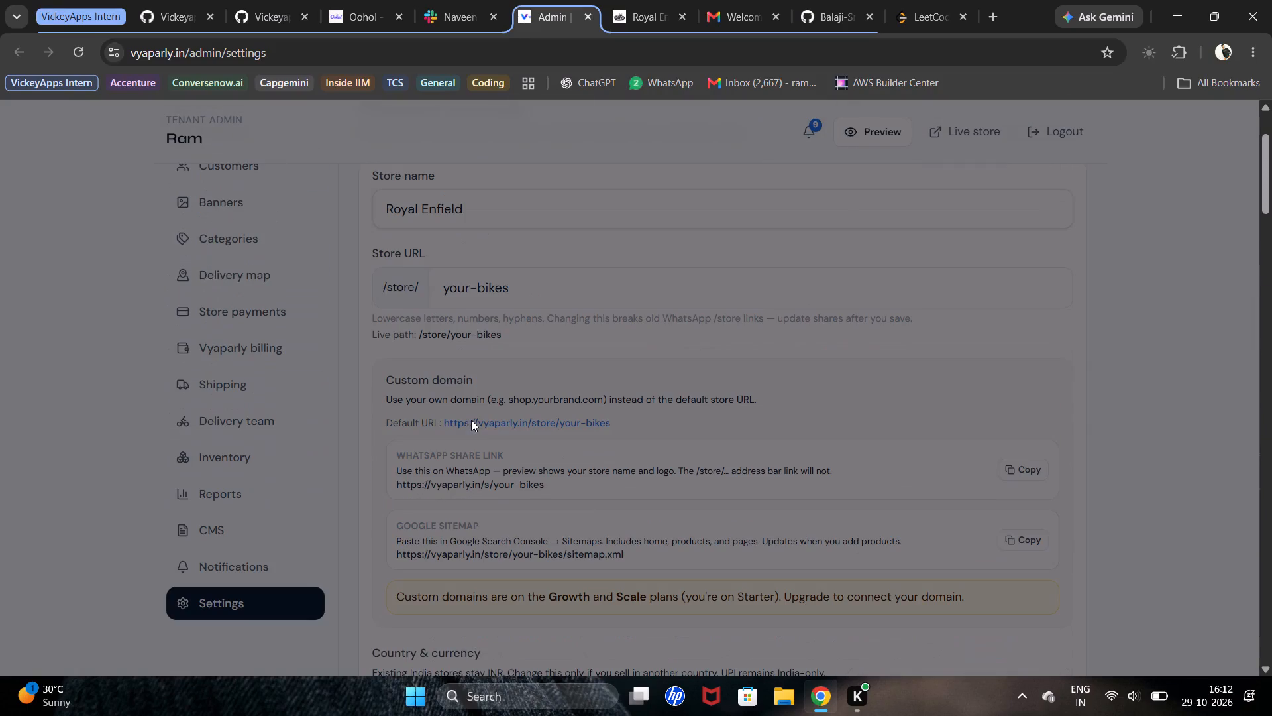
scroll(471, 420, up, 5)
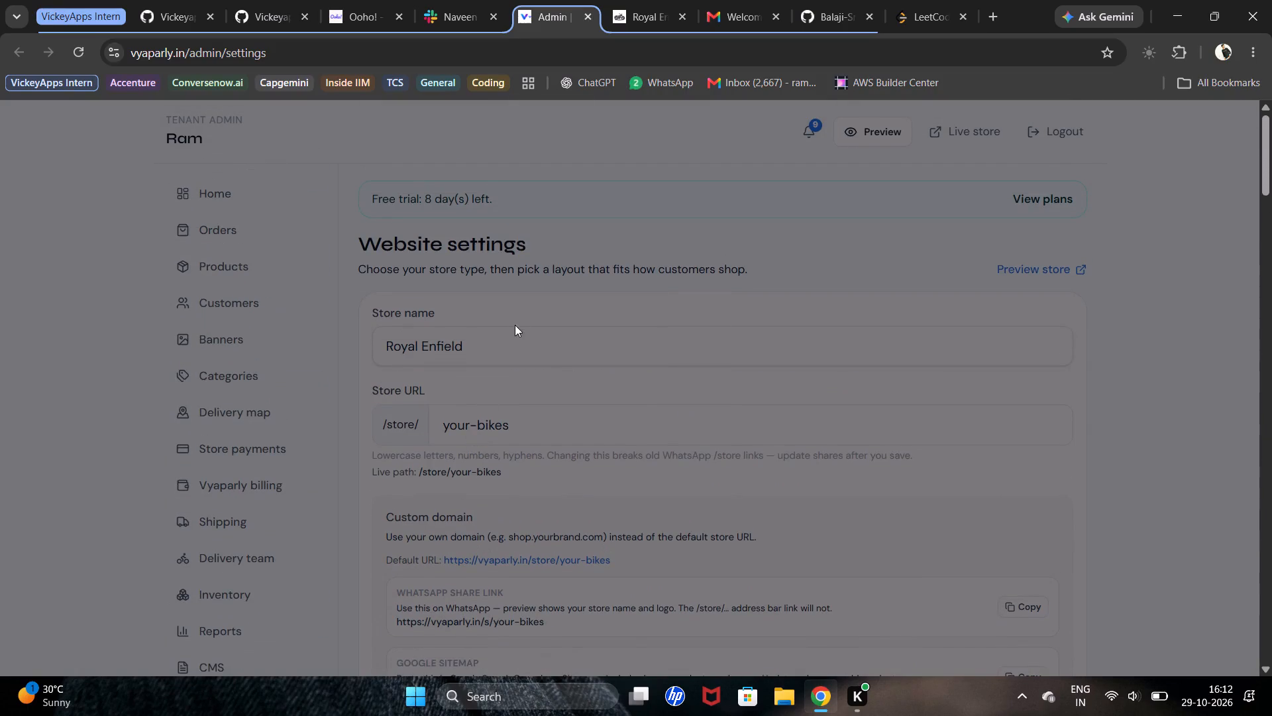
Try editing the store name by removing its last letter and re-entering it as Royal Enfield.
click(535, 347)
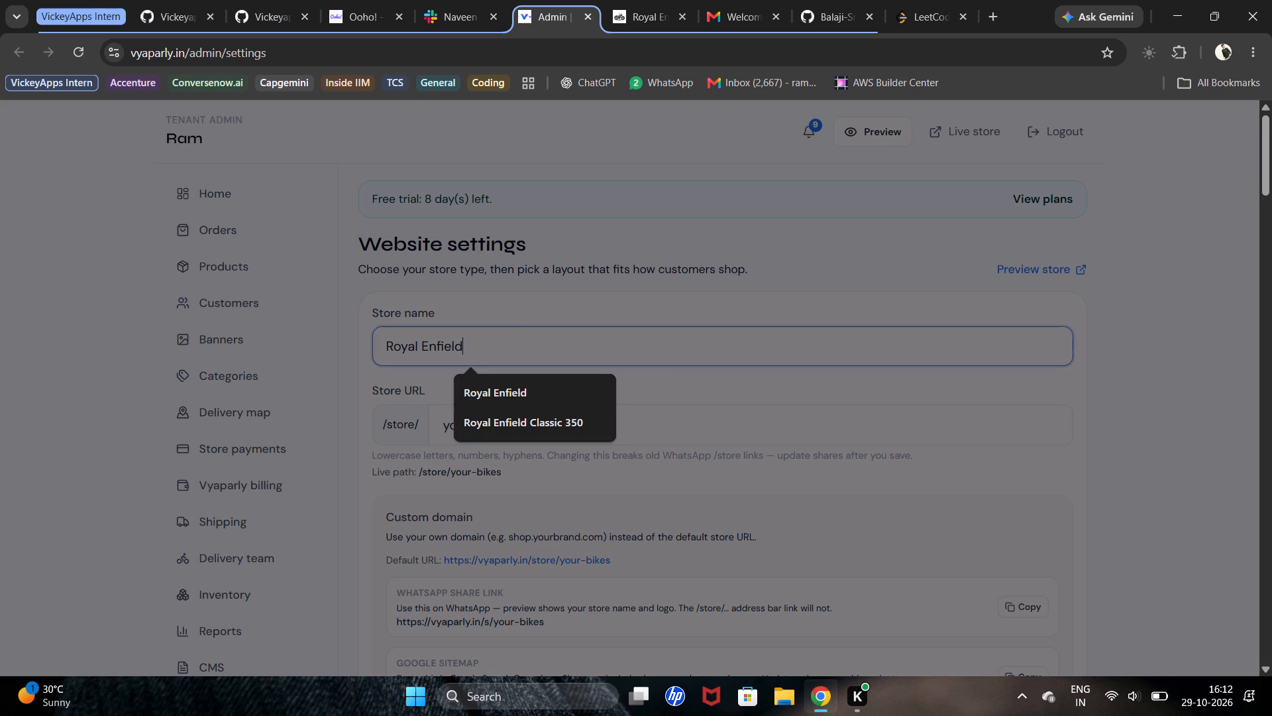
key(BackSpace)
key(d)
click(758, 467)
Examine the custom domain section and its plan requirement in the website settings.
scroll(758, 467, down, 2)
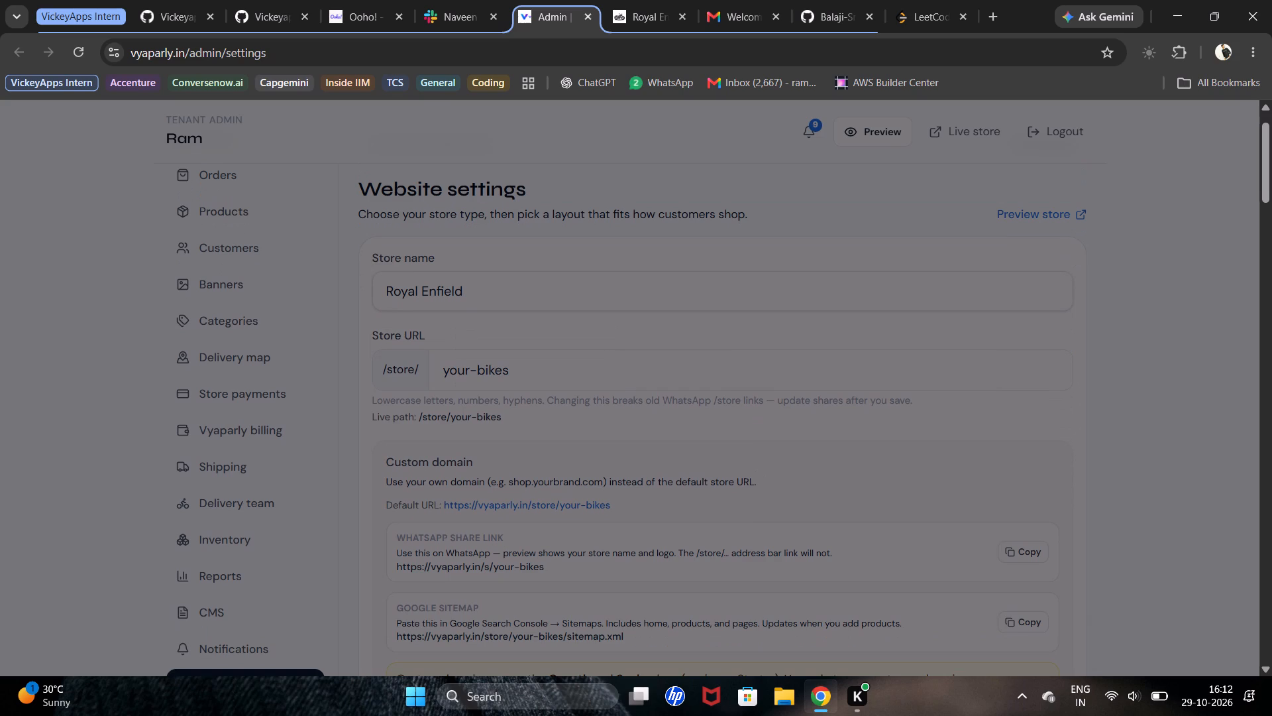
scroll(724, 487, down, 10)
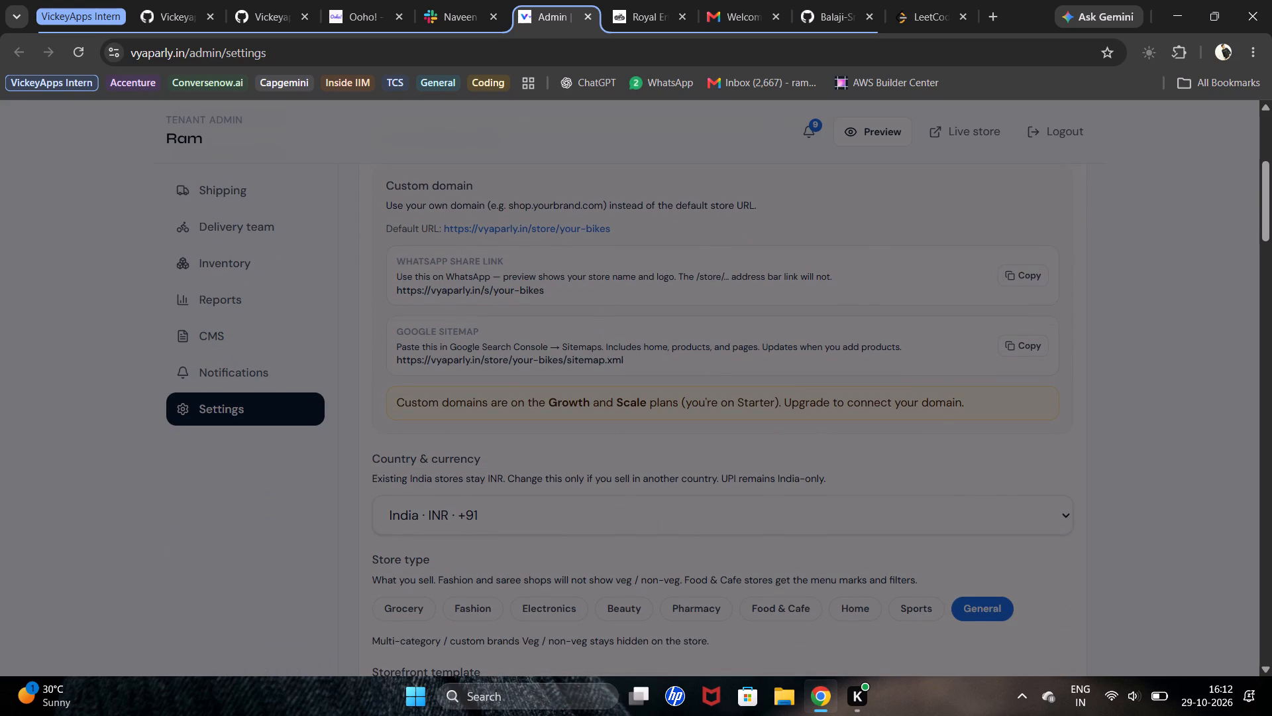
double_click(747, 394)
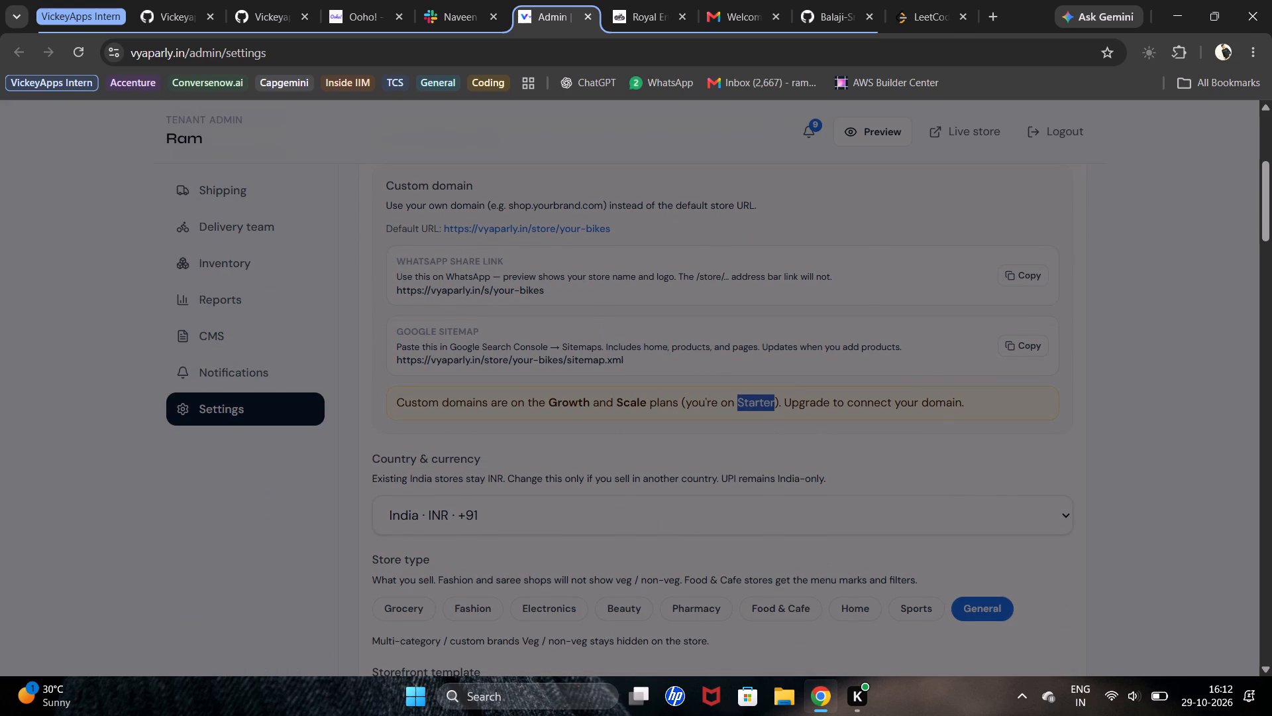
click(674, 402)
Open the store's notifications and review the order, payment, cancellation and return entries.
click(272, 365)
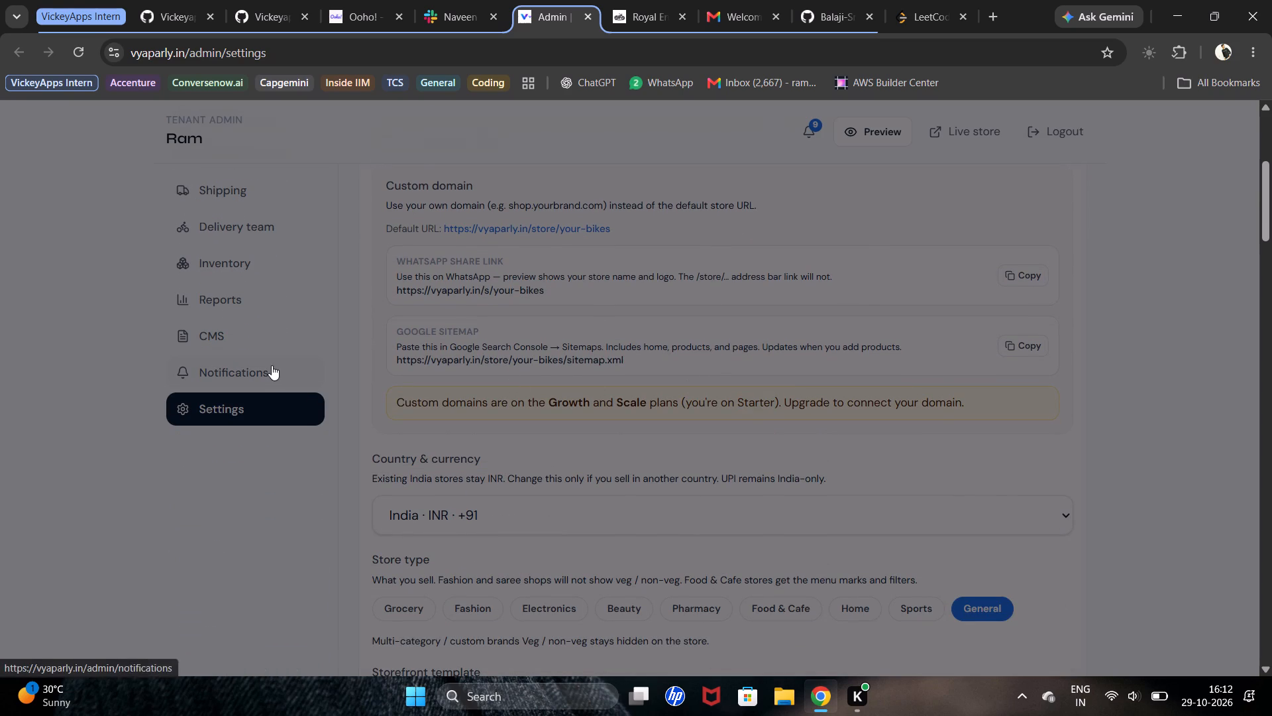
scroll(738, 313, down, 10)
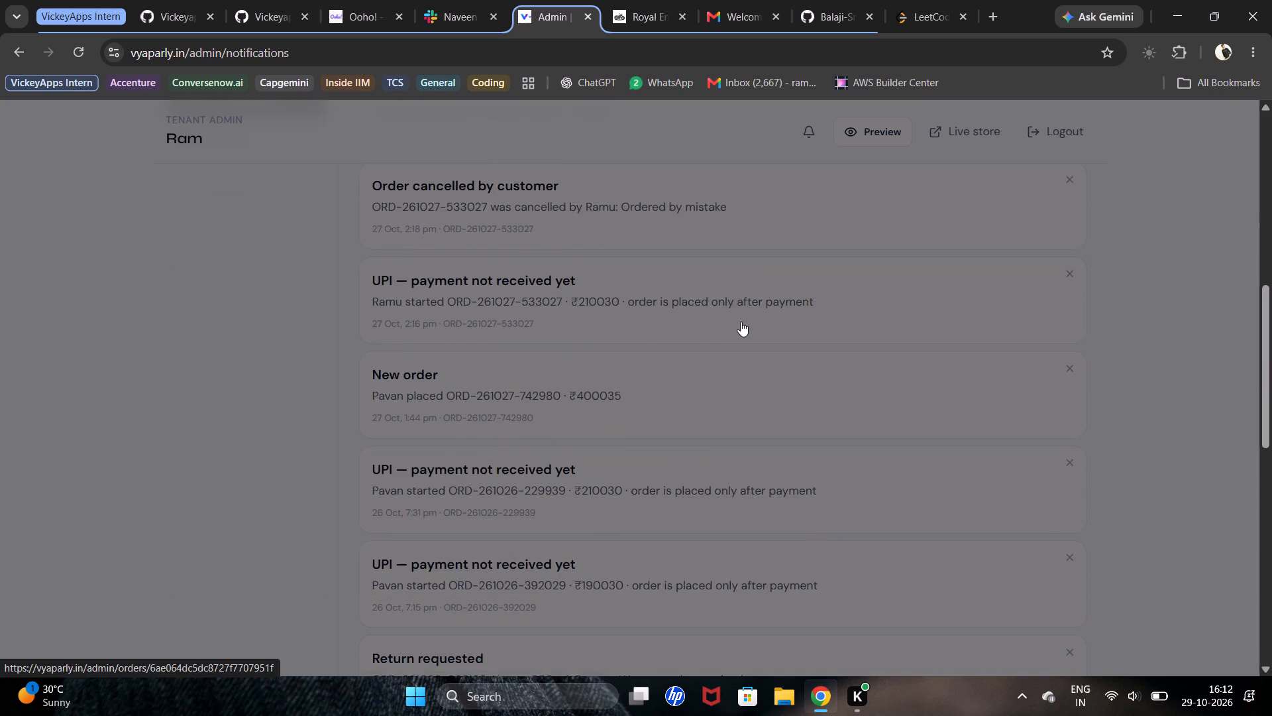
scroll(741, 322, down, 11)
scroll(747, 322, up, 6)
scroll(747, 322, down, 2)
scroll(747, 322, up, 4)
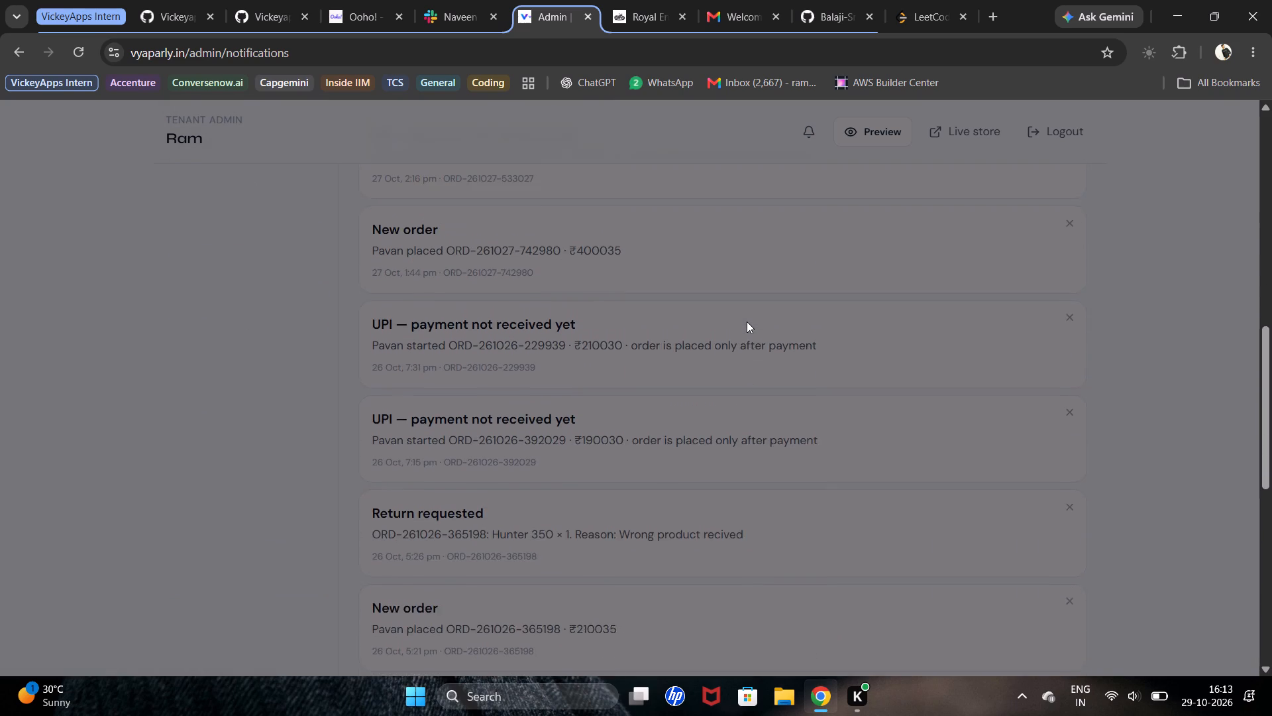
scroll(747, 322, up, 3)
scroll(747, 322, up, 20)
scroll(747, 322, up, 5)
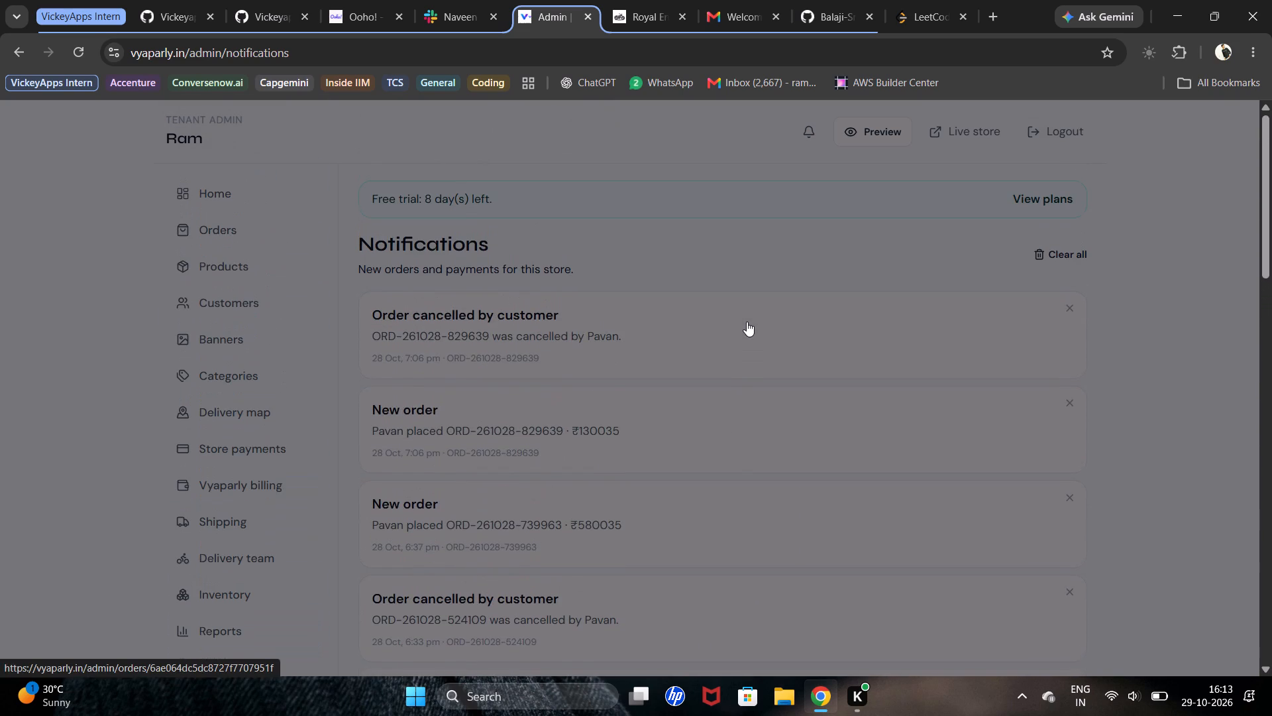
scroll(747, 322, up, 4)
Open the CMS pages and content list and review the store's pages and their publish options.
scroll(161, 618, down, 3)
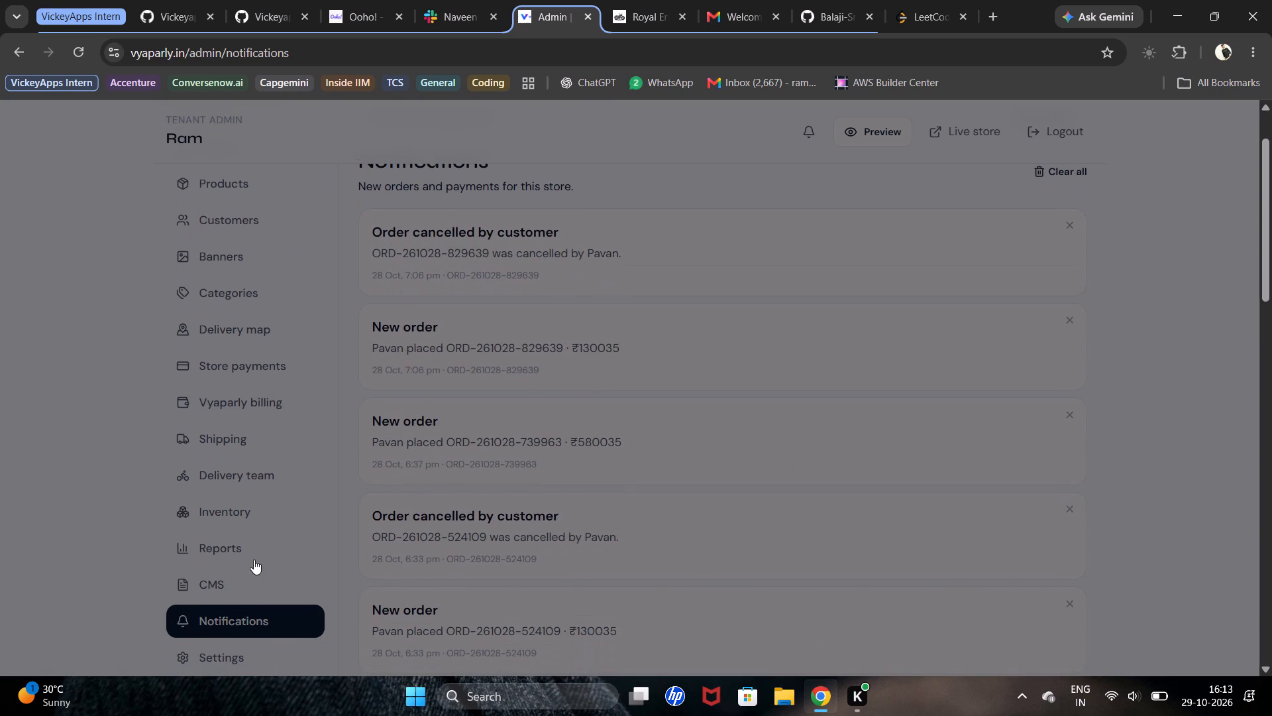
click(260, 577)
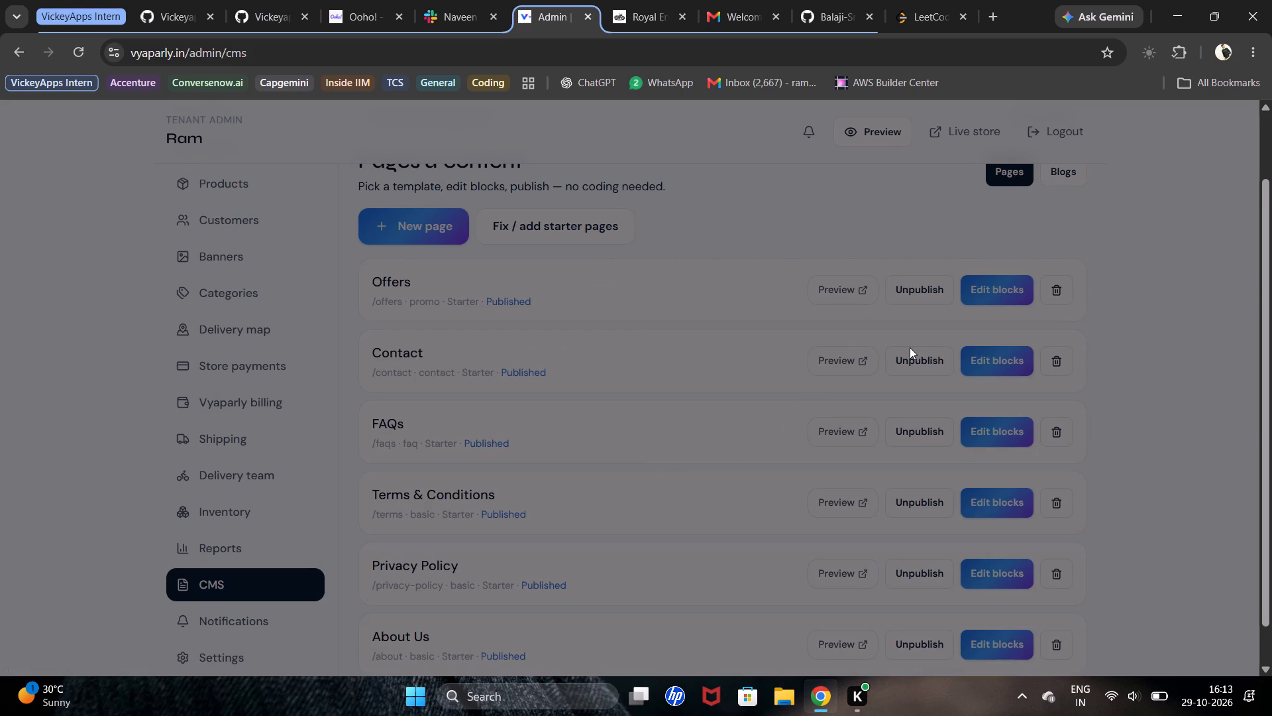
scroll(918, 342, down, 11)
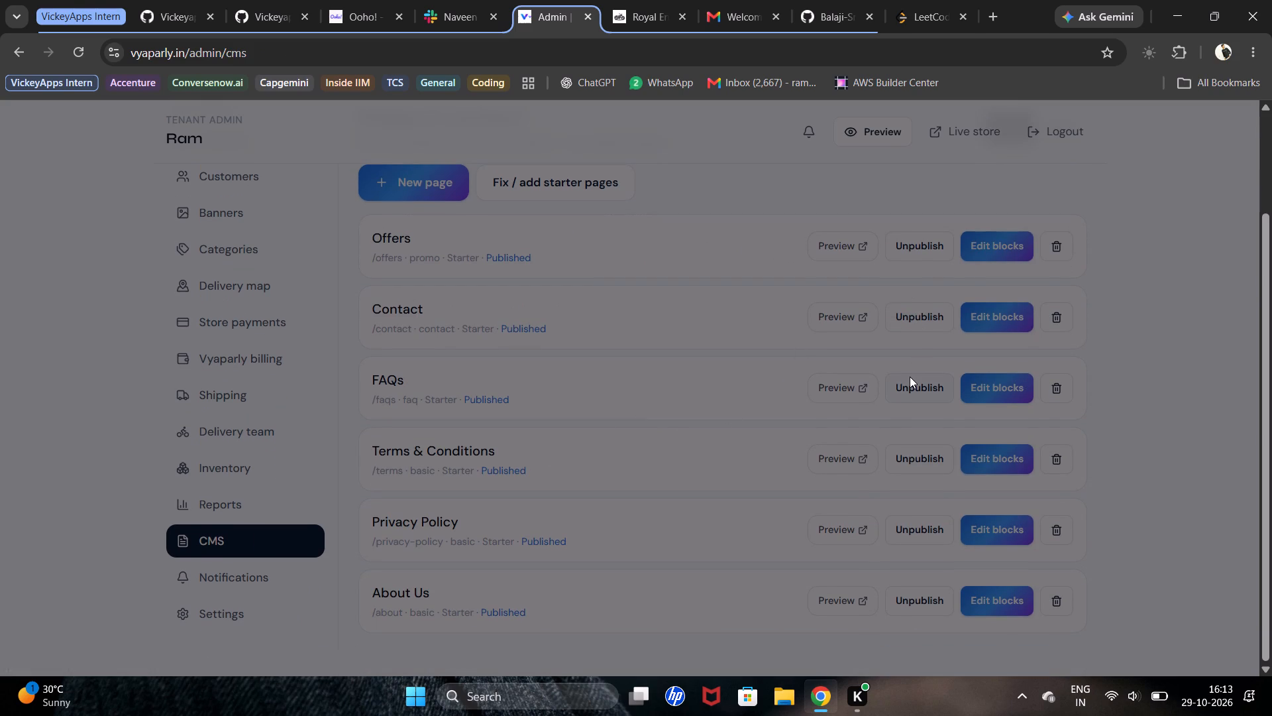
scroll(910, 377, down, 19)
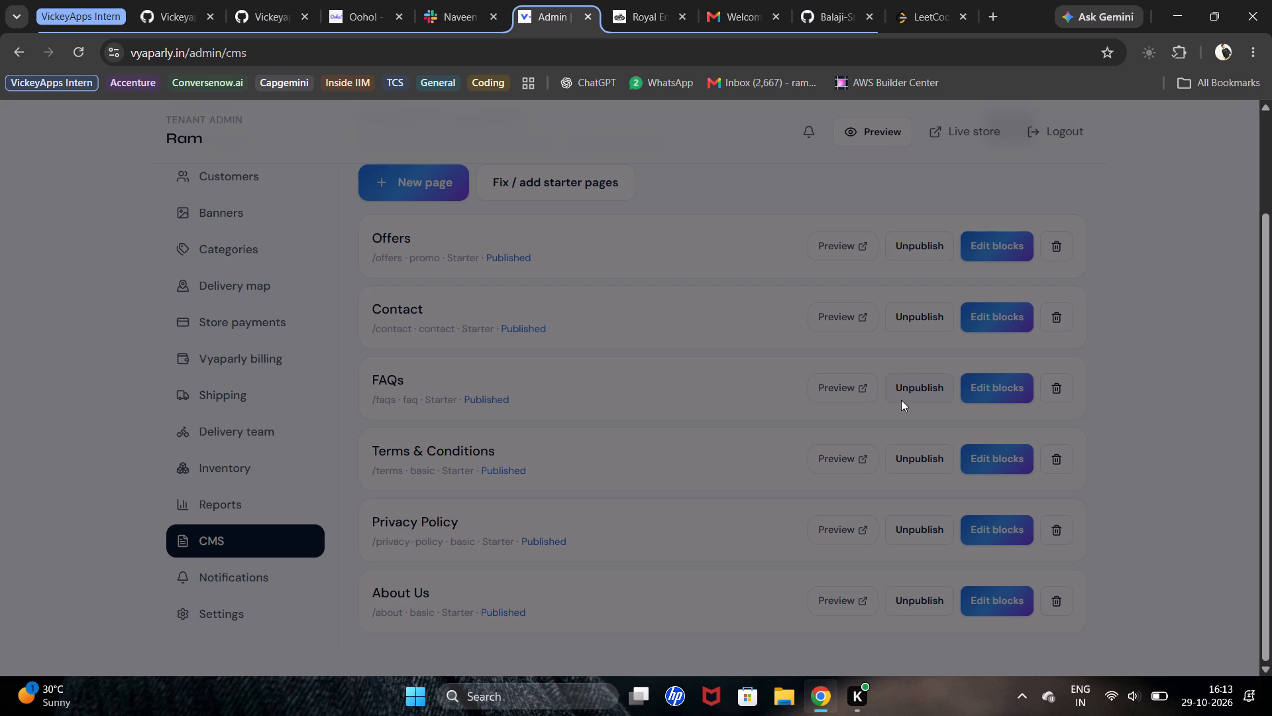
Unpublish the FAQs page.
click(906, 394)
scroll(773, 417, down, 4)
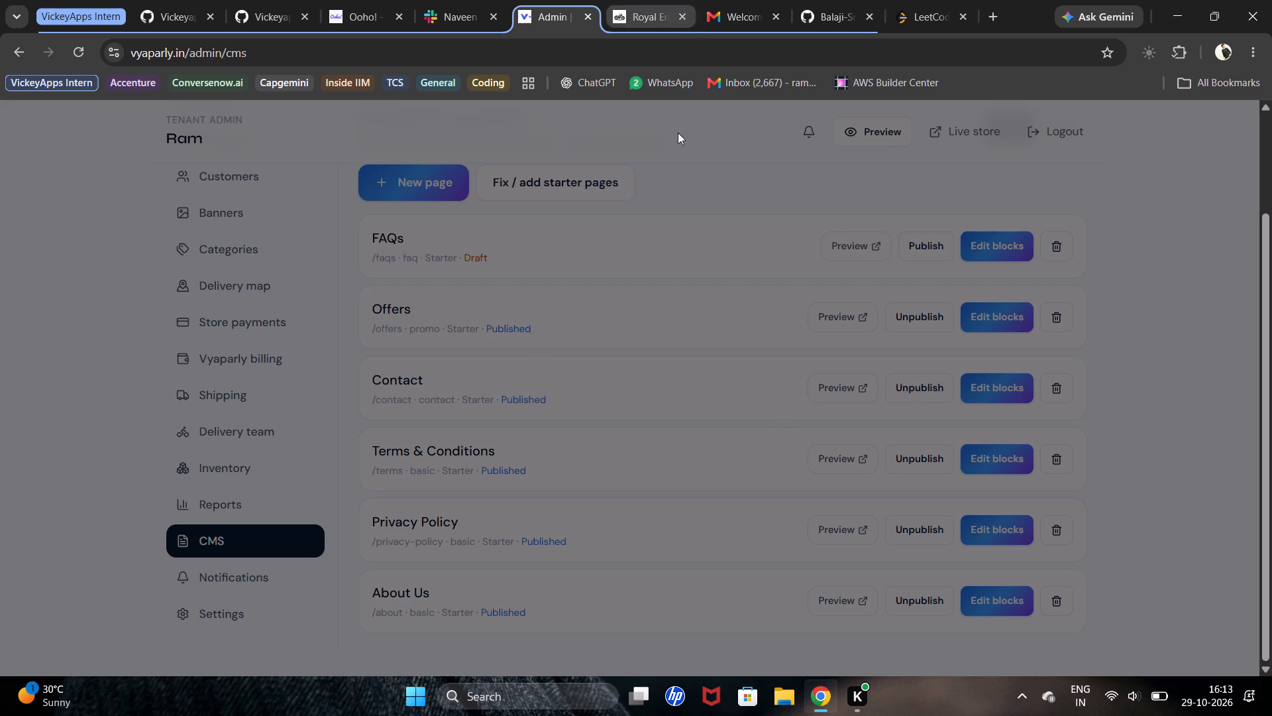
Switch to the live Royal Enfield storefront and review its home page down to the footer links.
scroll(642, 249, down, 4)
scroll(668, 301, down, 4)
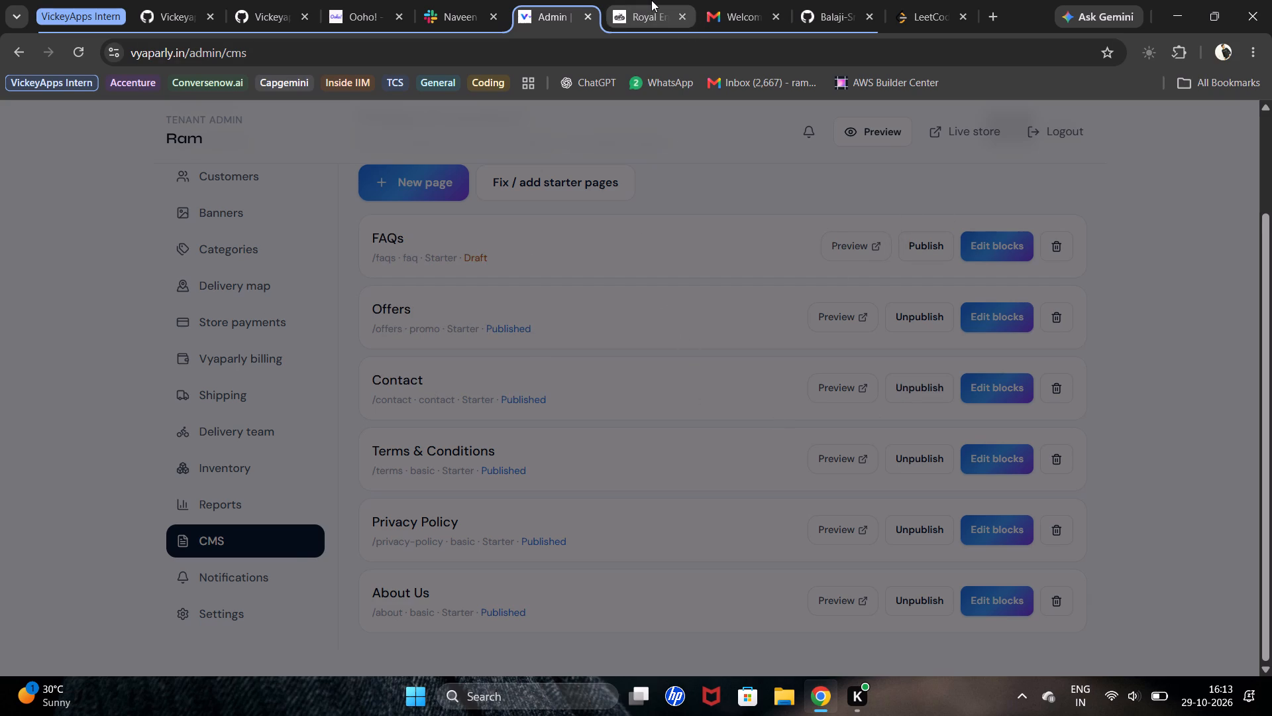
click(651, 0)
scroll(555, 325, down, 19)
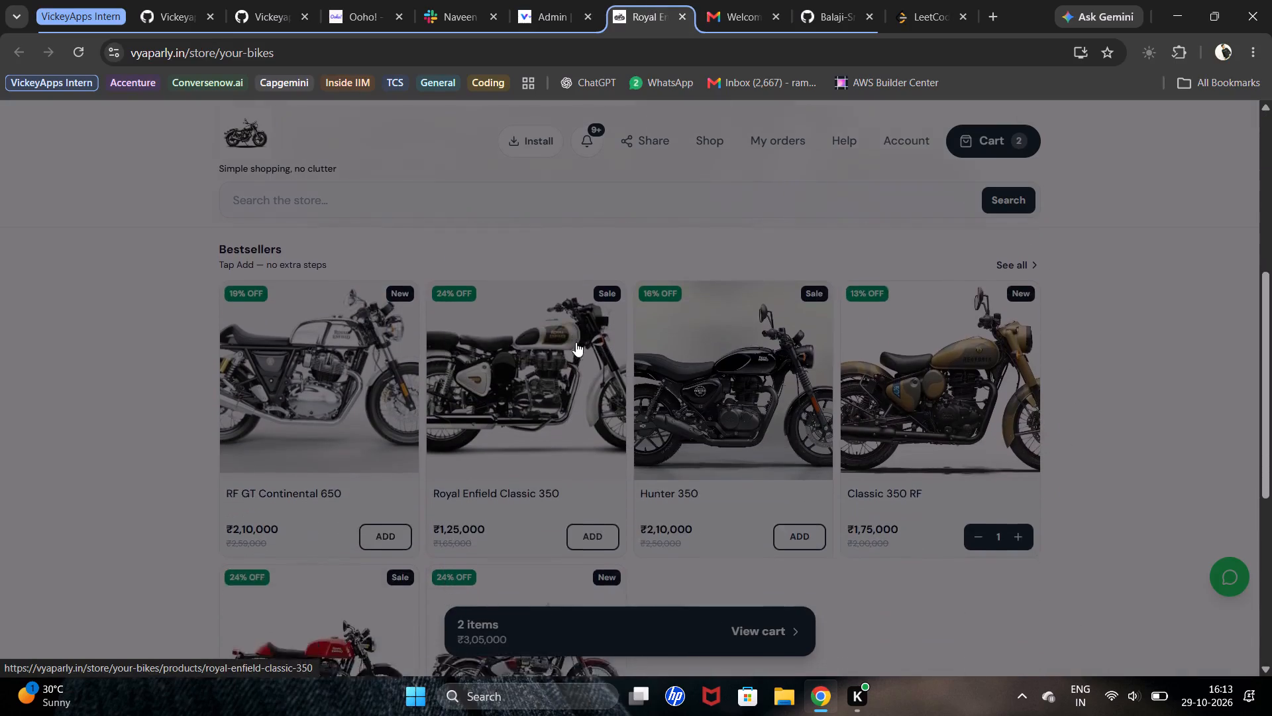
scroll(576, 342, down, 20)
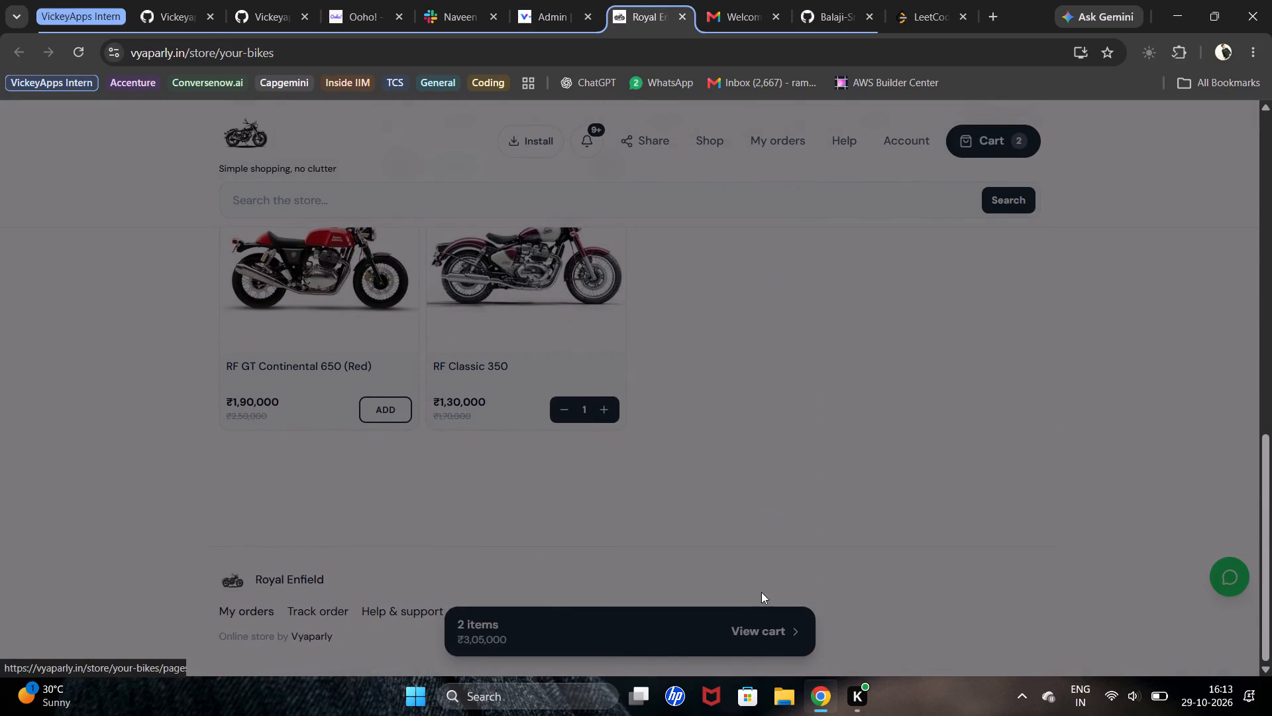
scroll(767, 516, down, 4)
Open the storefront's Help & support page and examine its contact details, FAQs shortcut and footer links.
click(840, 137)
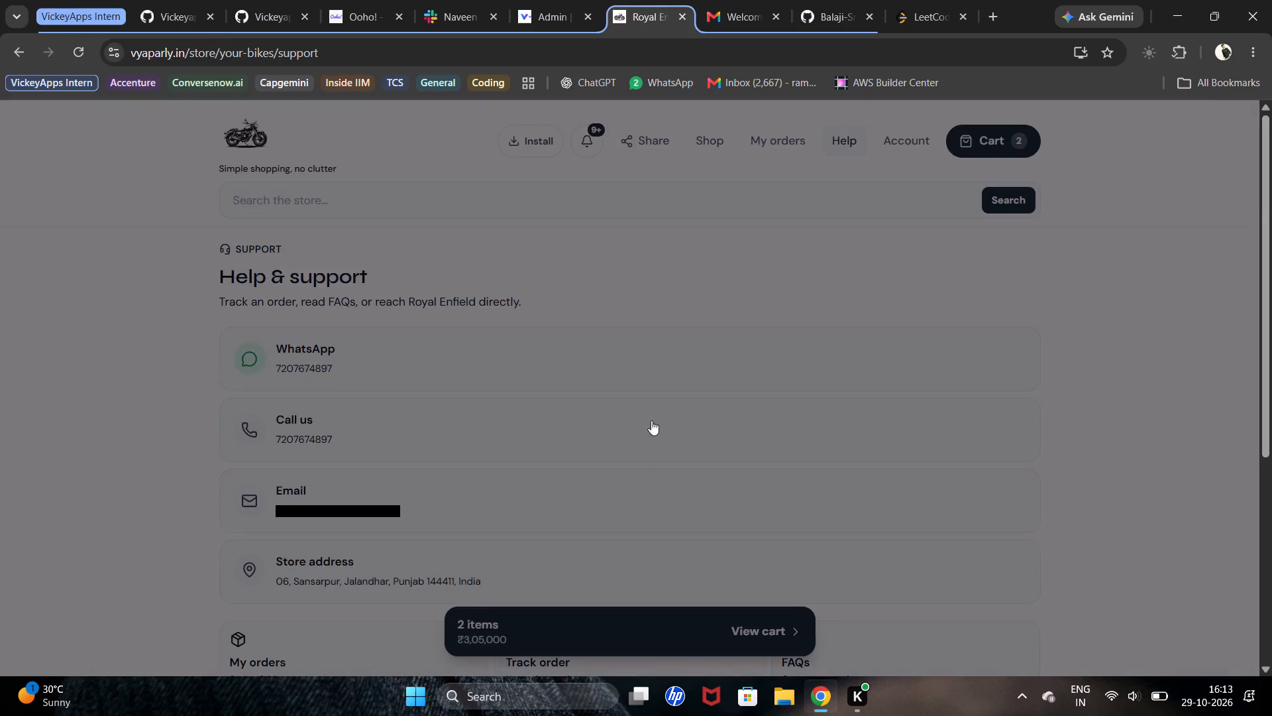
scroll(651, 420, down, 16)
scroll(649, 484, down, 5)
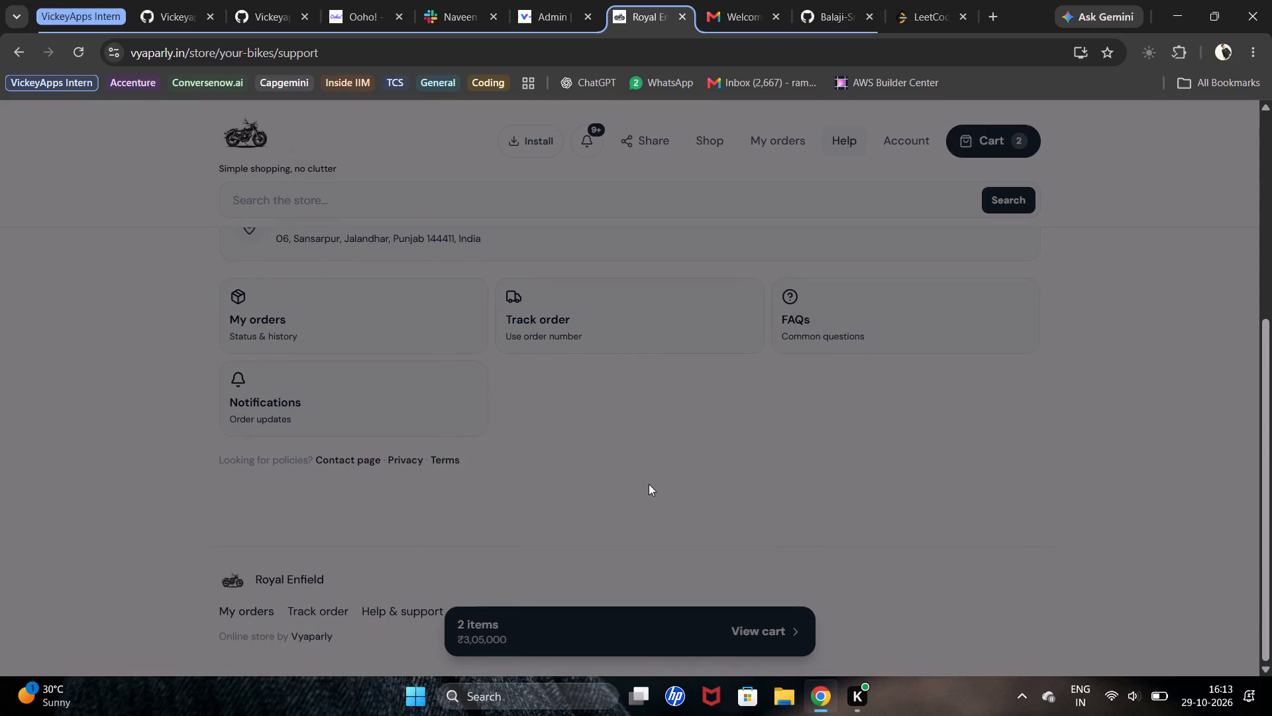
scroll(649, 484, down, 3)
scroll(649, 484, up, 2)
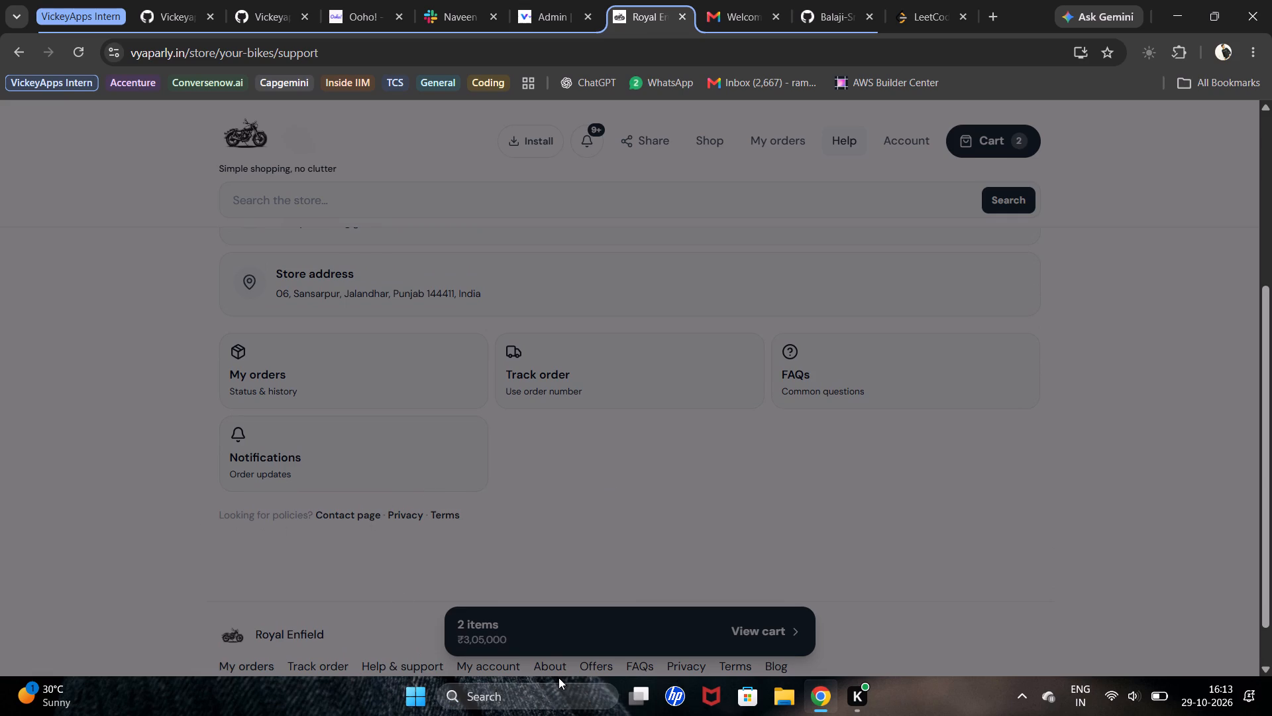
scroll(443, 571, down, 10)
scroll(443, 571, up, 1)
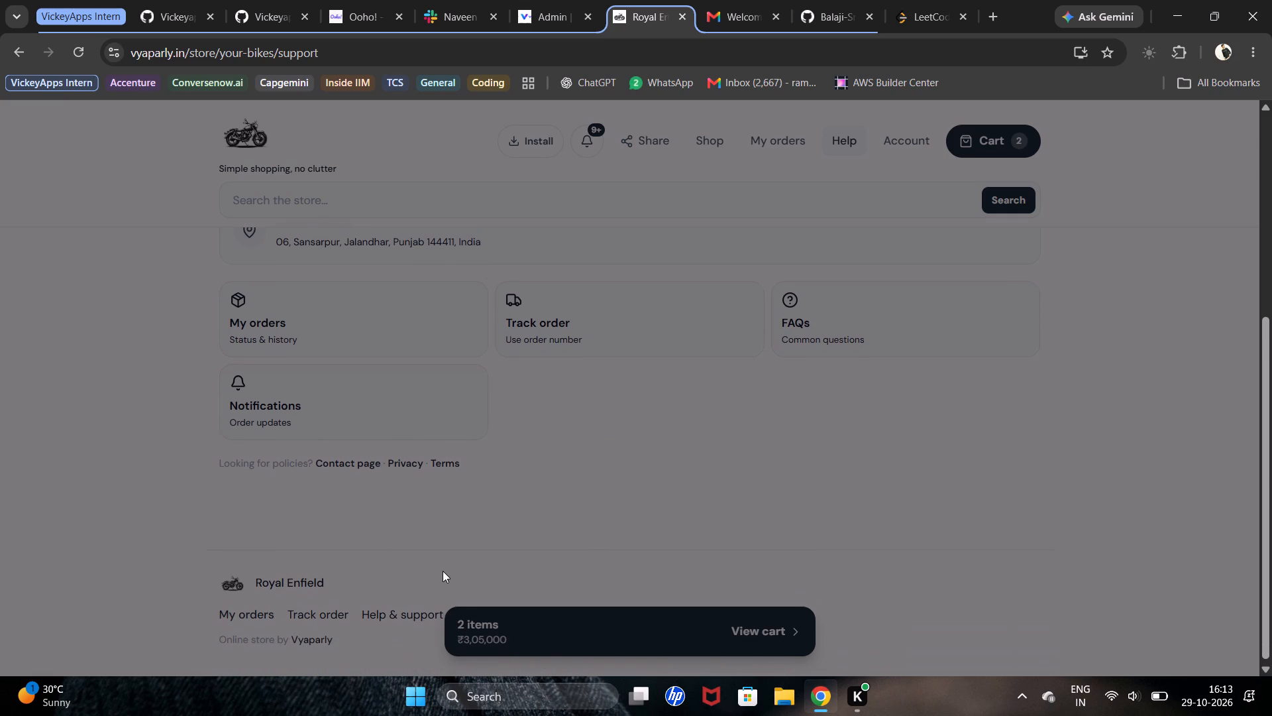
scroll(443, 571, up, 1)
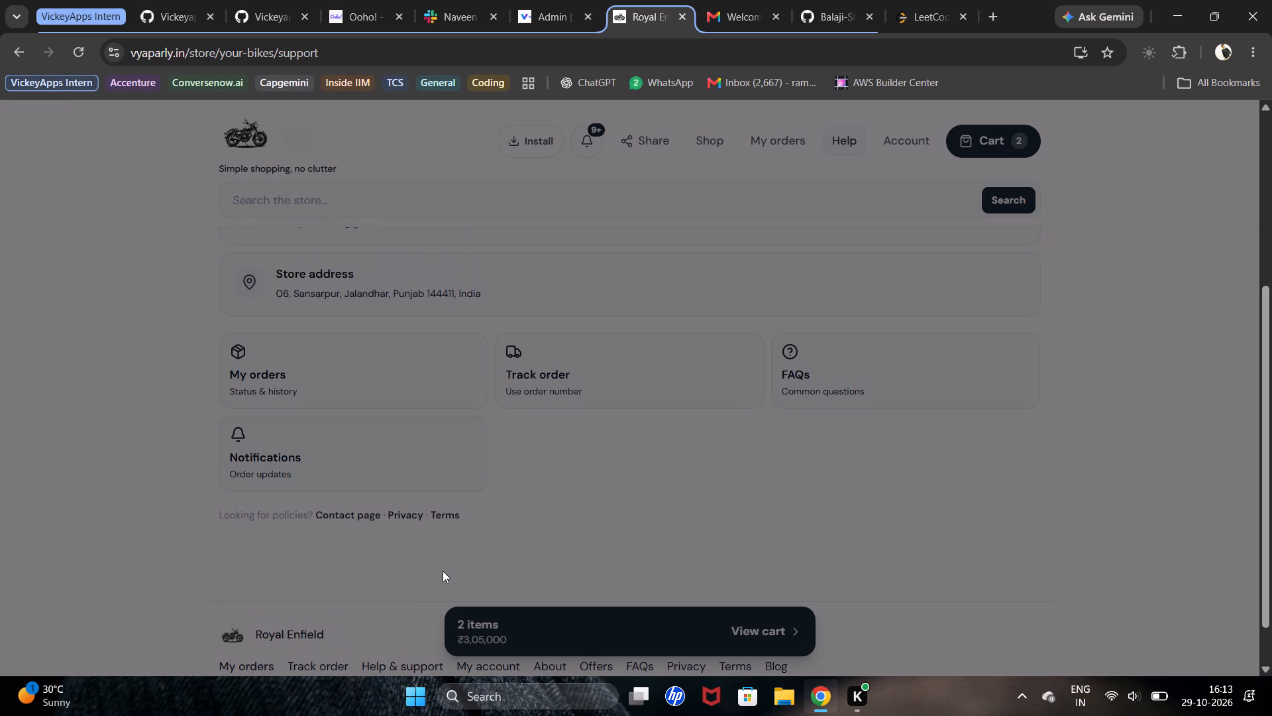
scroll(443, 571, down, 2)
scroll(443, 571, up, 2)
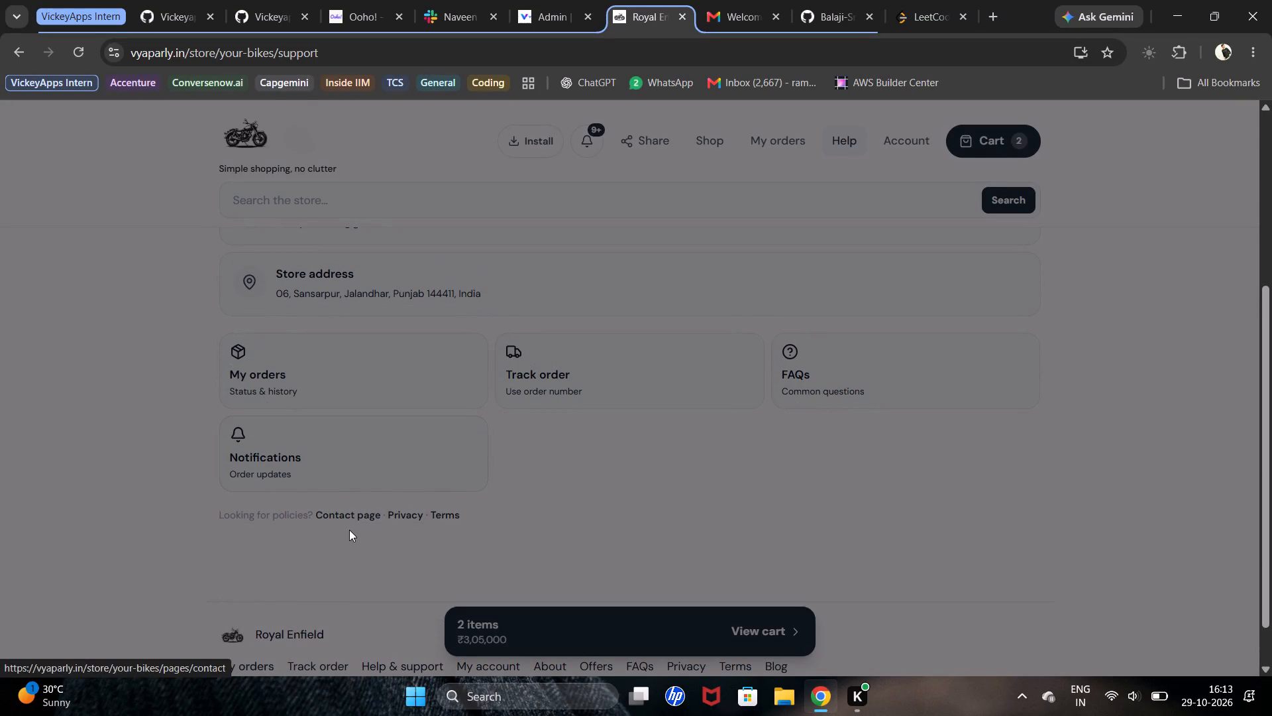
Open the storefront's Contact page from the support page's policy links and examine its store details, contact methods and business hours.
scroll(352, 504, down, 5)
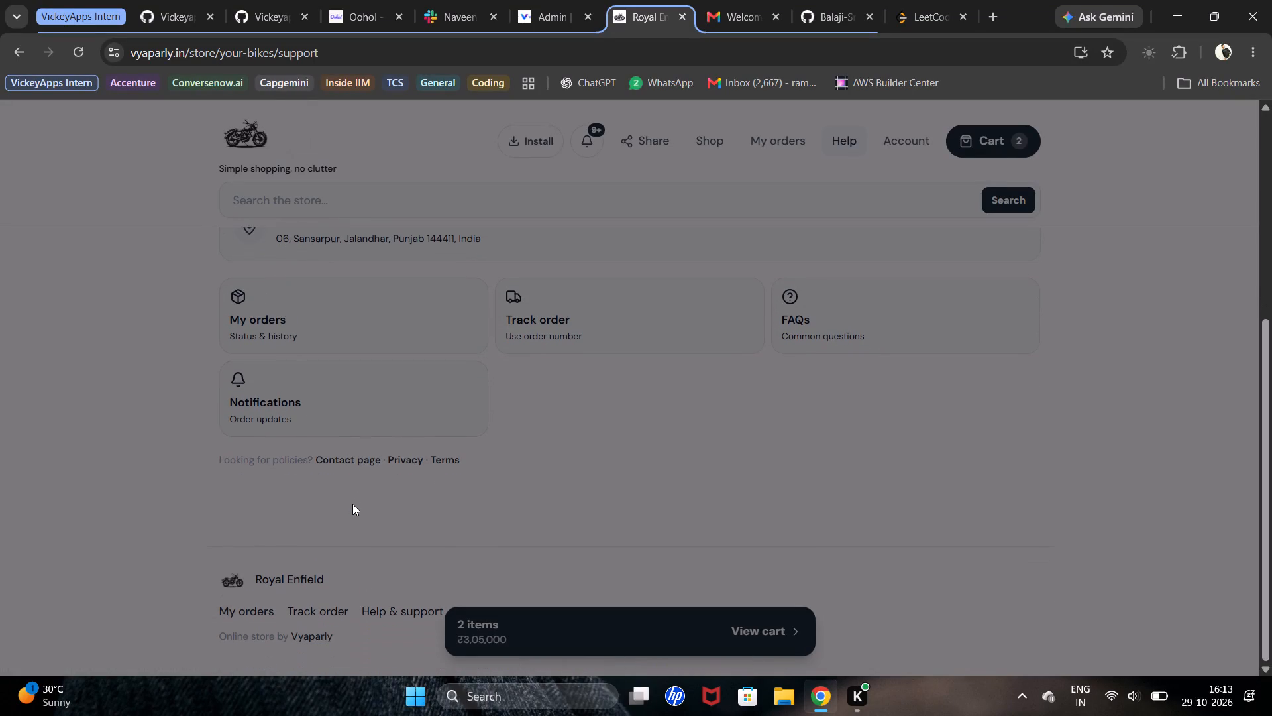
scroll(352, 509, down, 5)
scroll(352, 521, up, 2)
click(352, 521)
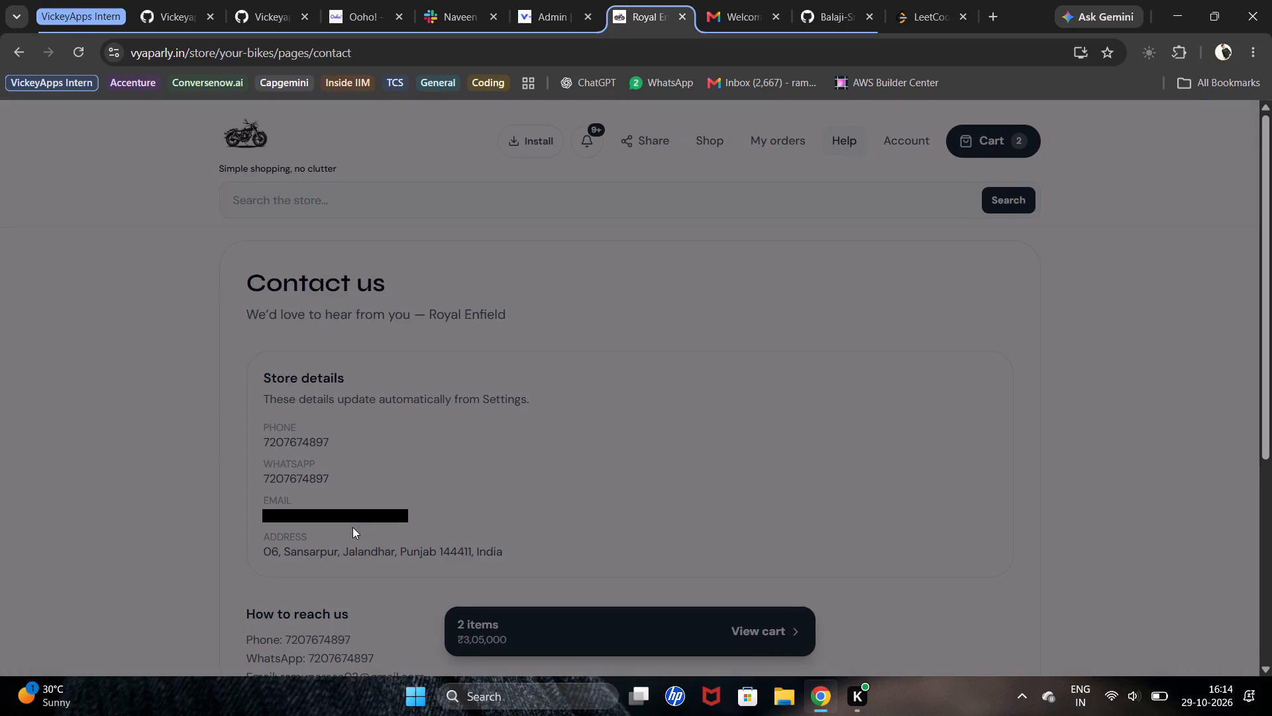
scroll(454, 444, down, 15)
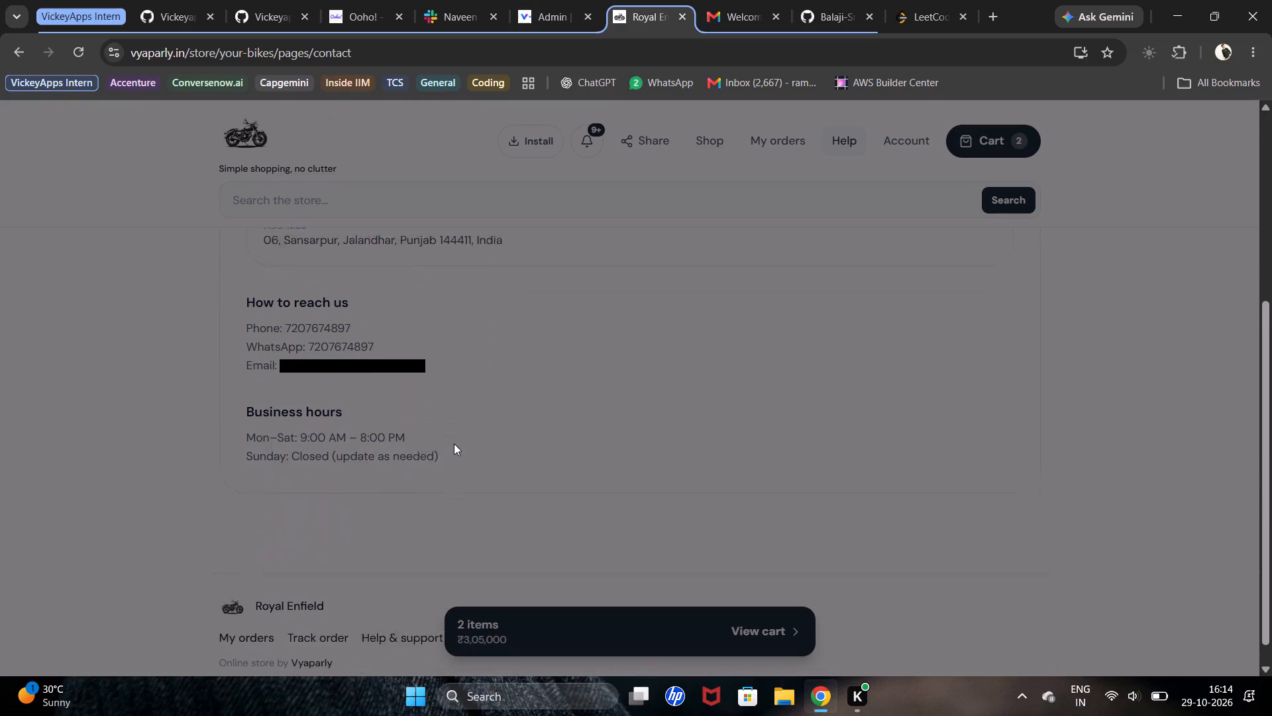
scroll(454, 444, down, 13)
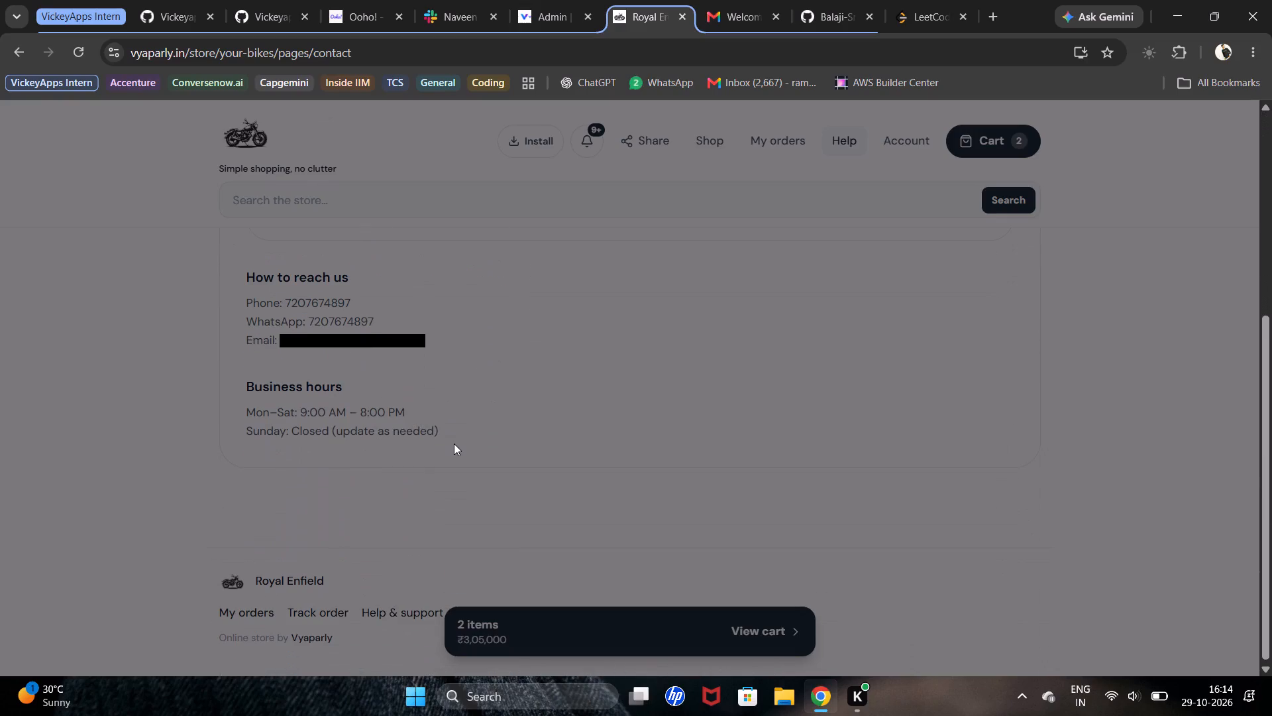
scroll(454, 444, down, 6)
scroll(454, 444, up, 2)
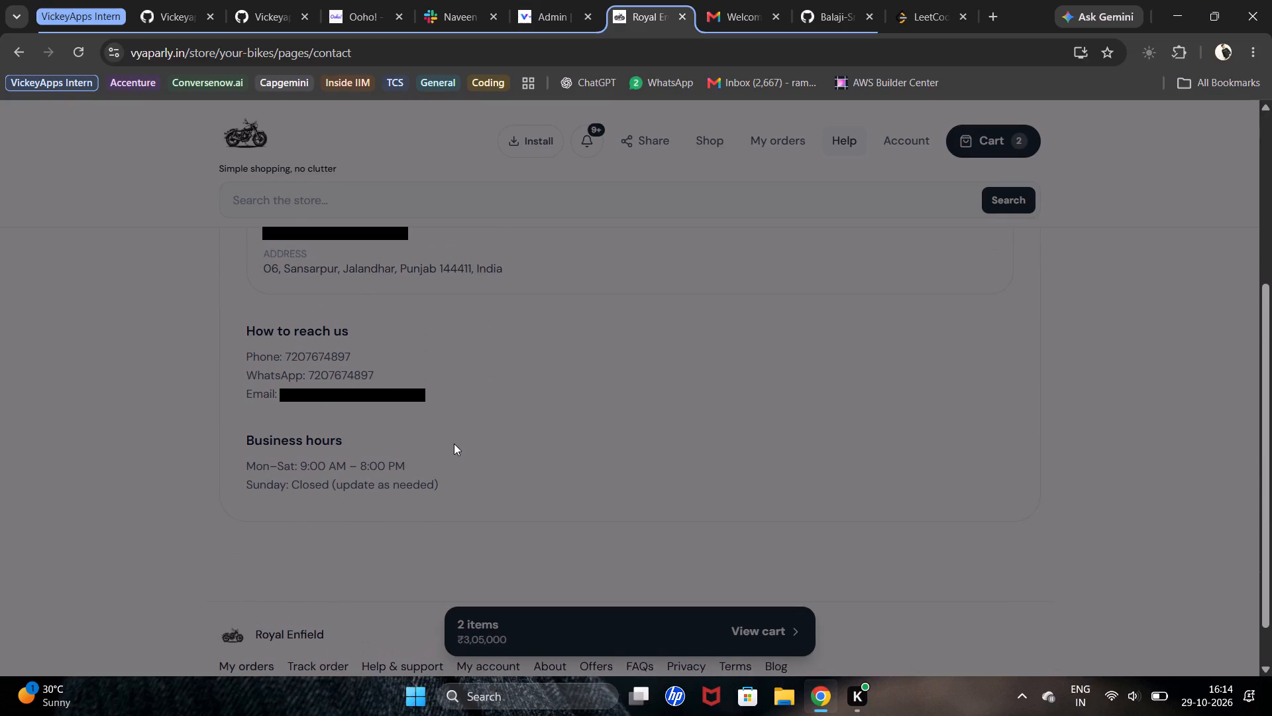
Return to the Royal Enfield storefront home page and open the shopping cart.
click(266, 118)
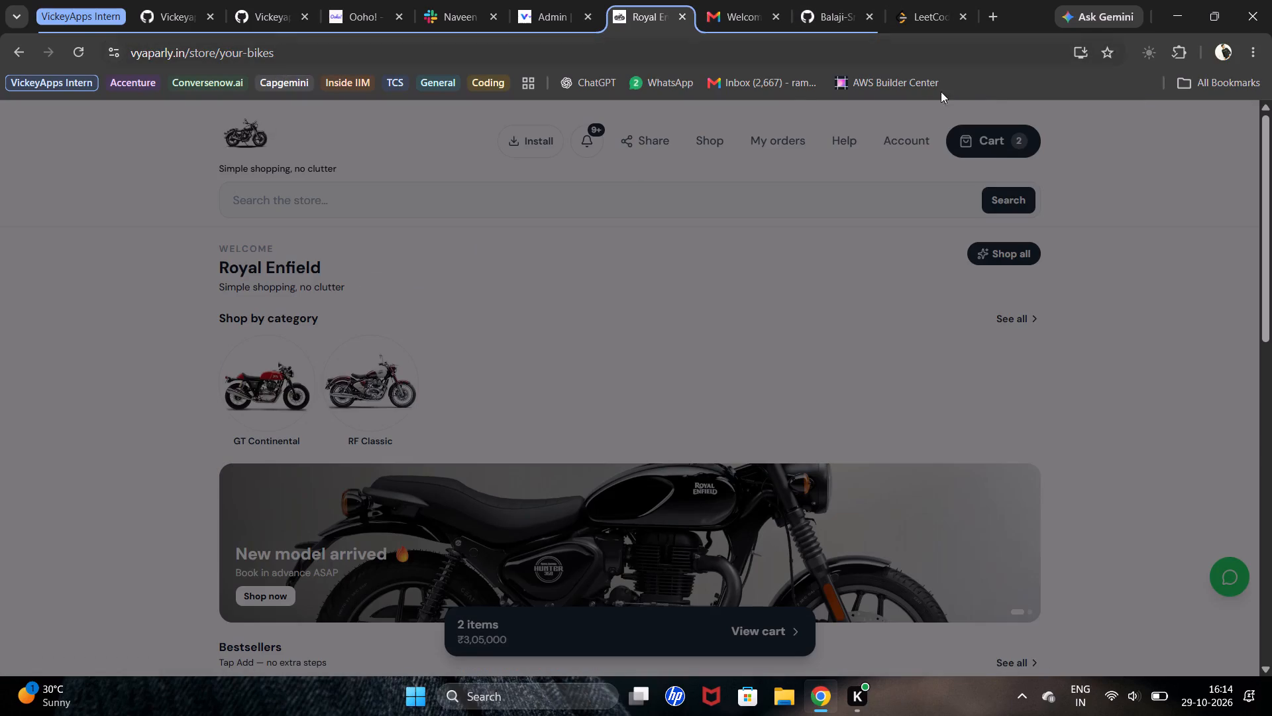
click(1005, 145)
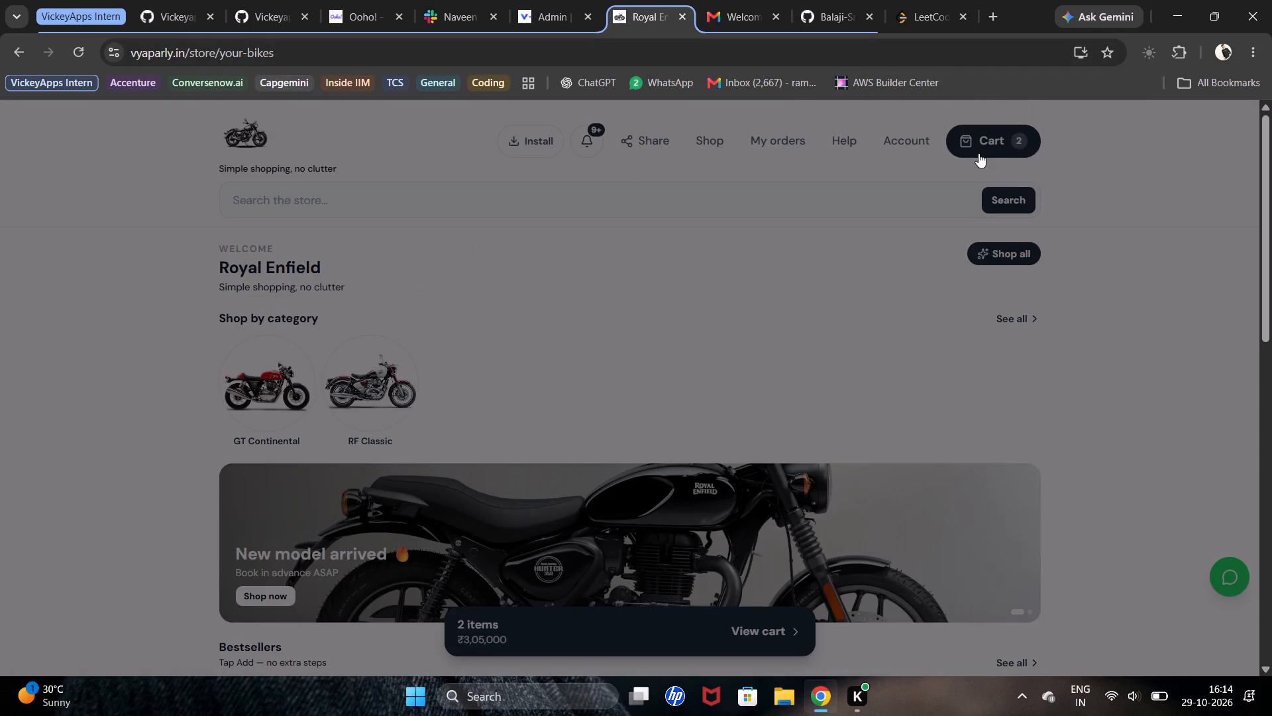
Remove the RF Classic 350 and Classic 350 RF from the storefront cart.
click(979, 153)
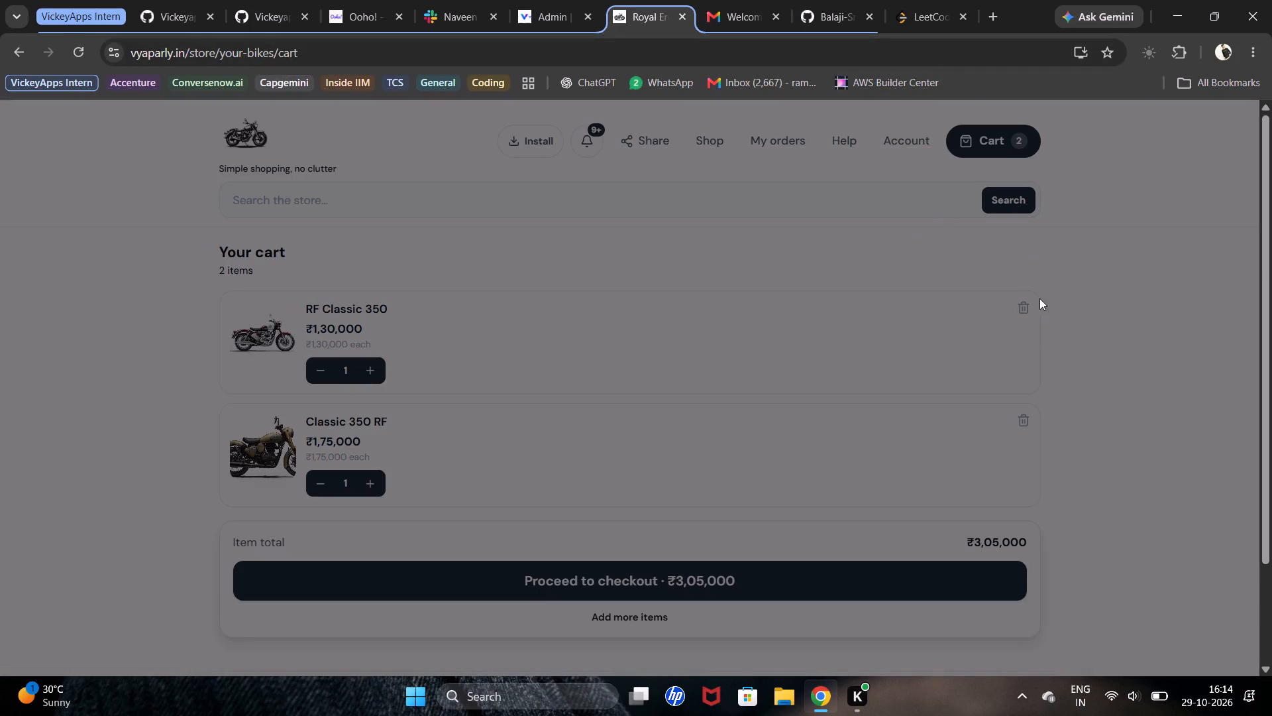
click(1026, 309)
click(1026, 309)
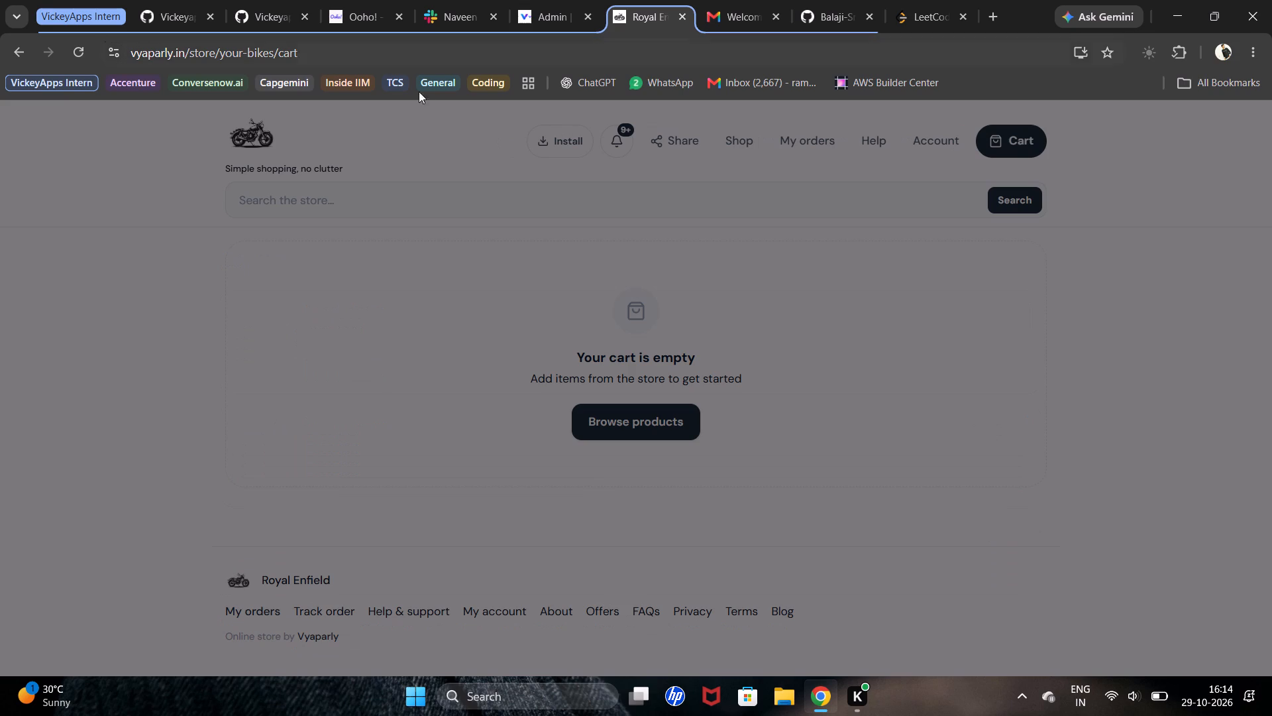
Return to the storefront home page, reload it and open the FAQs page from the footer.
click(248, 152)
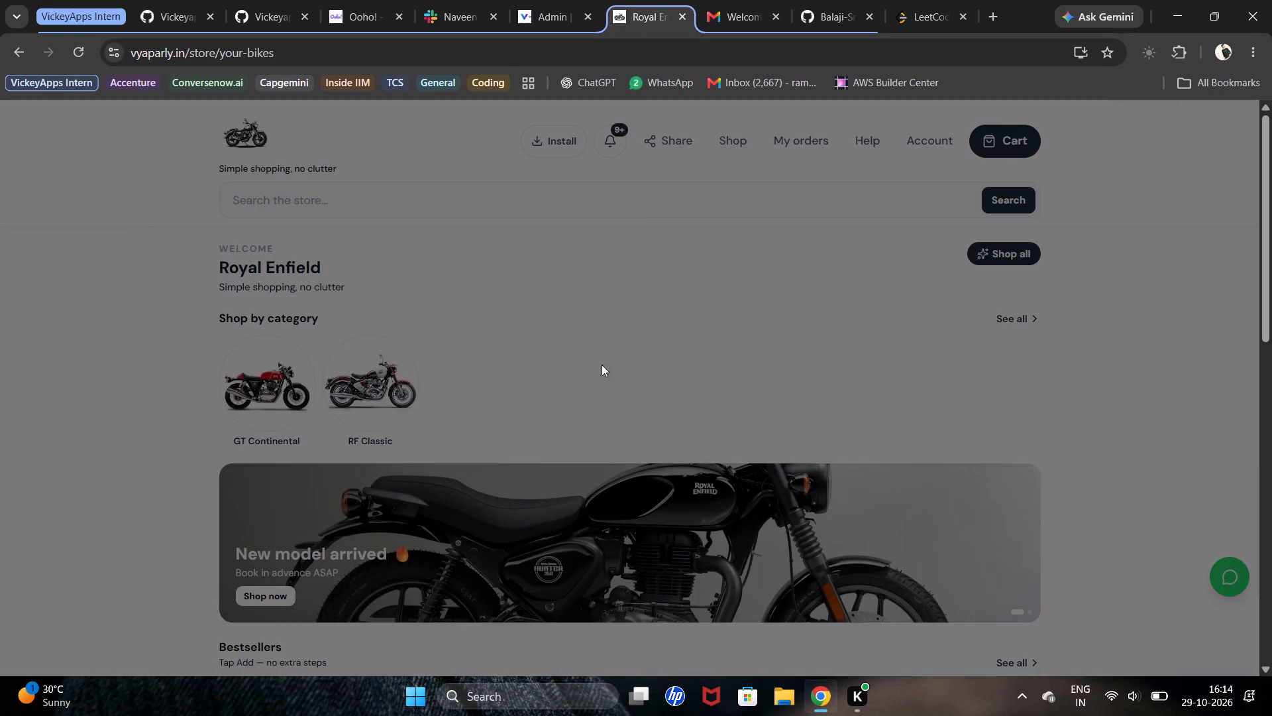
scroll(610, 356, down, 20)
scroll(610, 356, down, 12)
scroll(825, 477, down, 6)
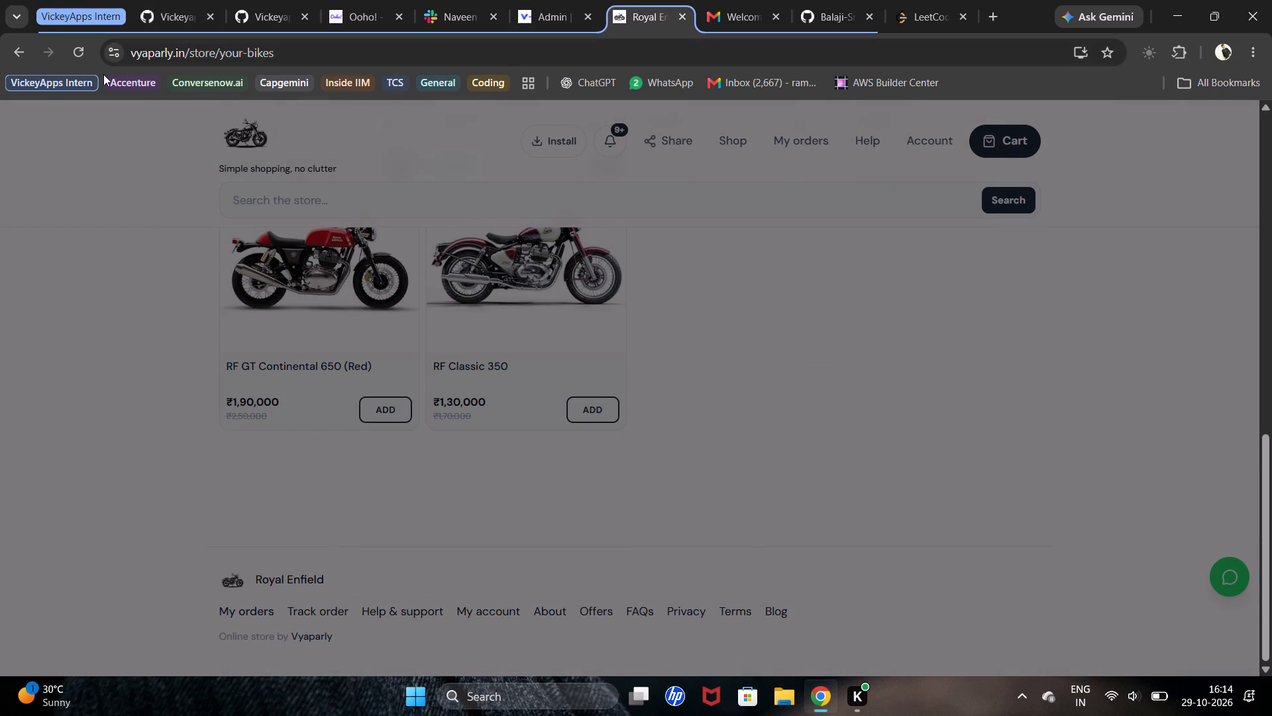
click(80, 63)
scroll(486, 327, down, 8)
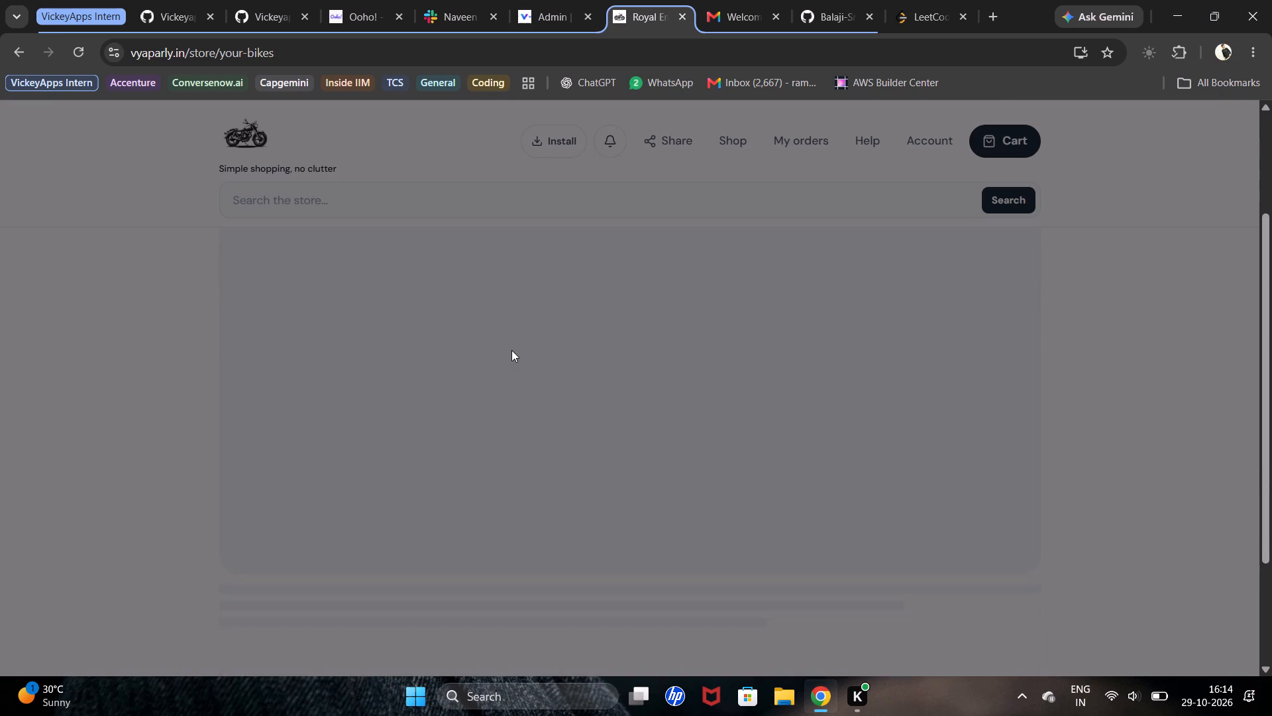
scroll(511, 350, down, 20)
scroll(511, 350, down, 6)
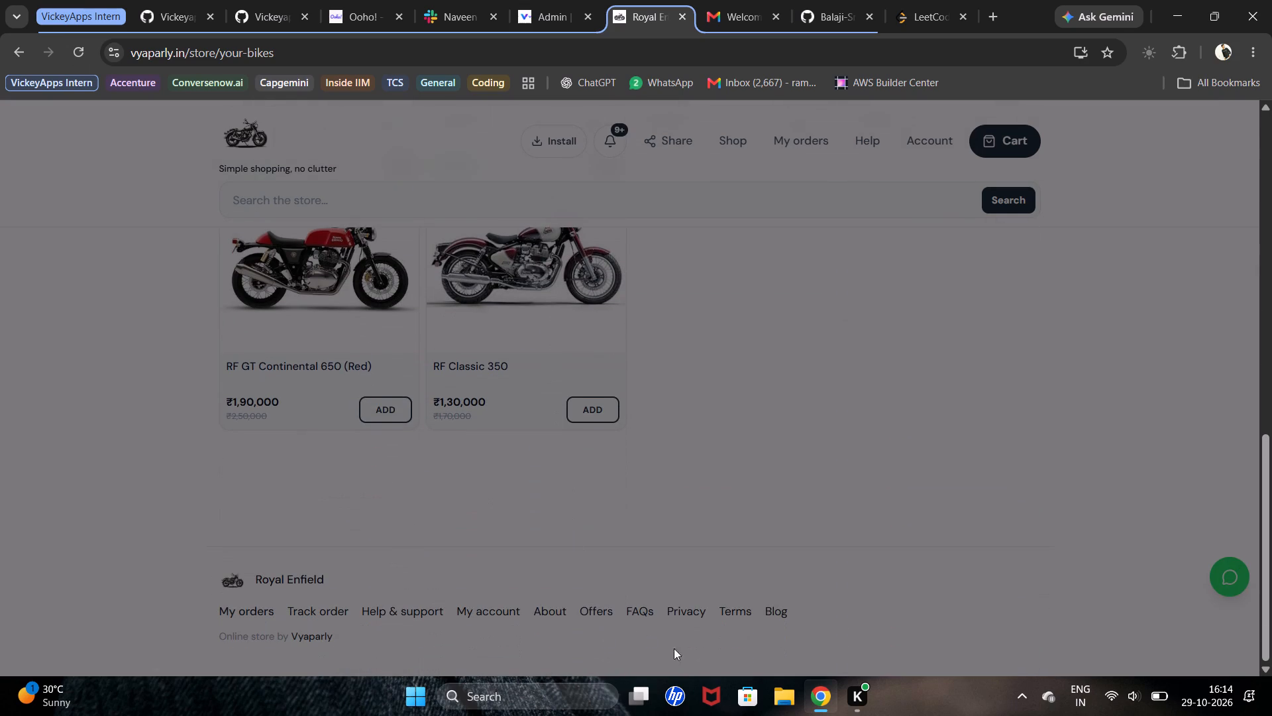
click(640, 606)
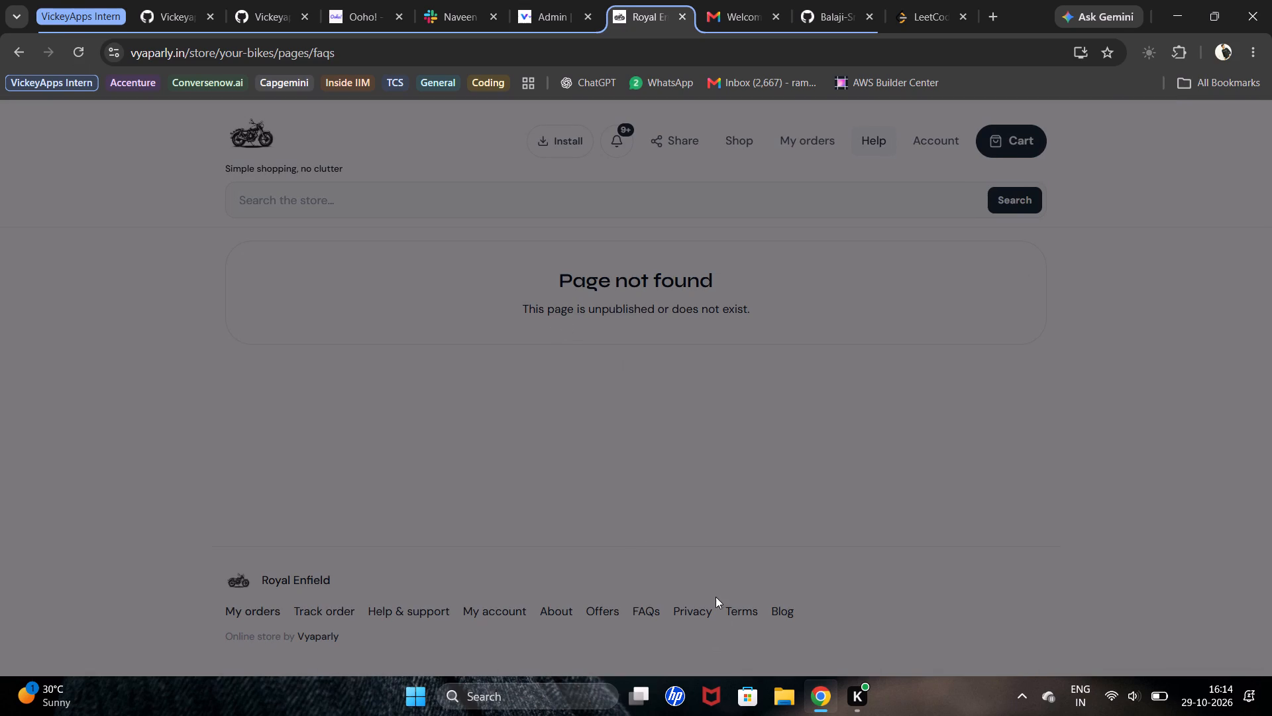
Open the store's Privacy Policy page from the footer and read through its content.
click(704, 611)
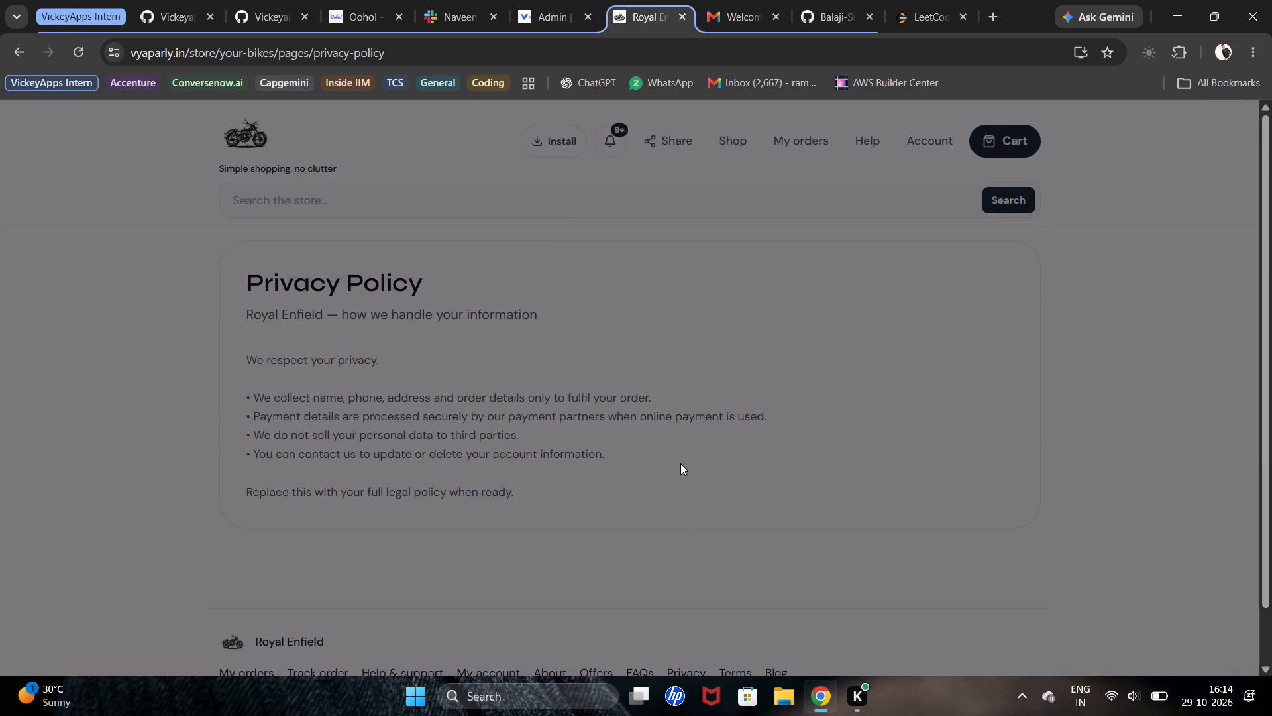
scroll(674, 444, down, 18)
scroll(655, 455, up, 4)
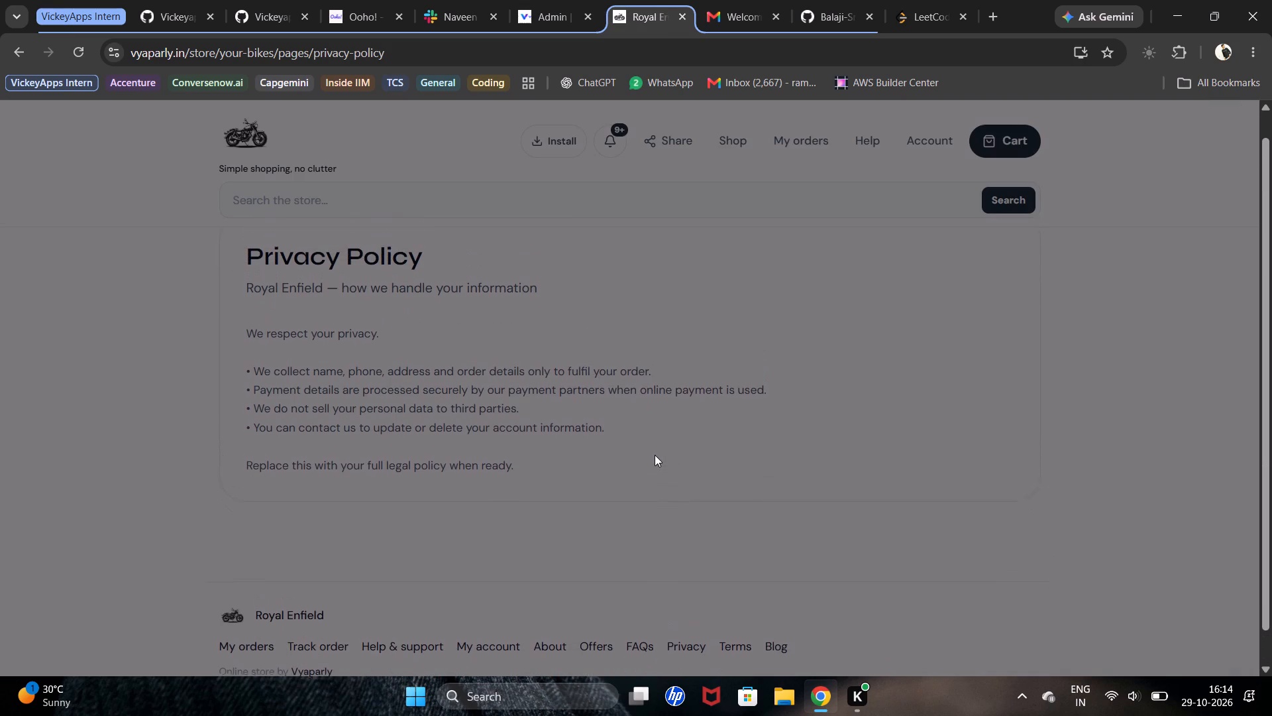
scroll(655, 455, up, 3)
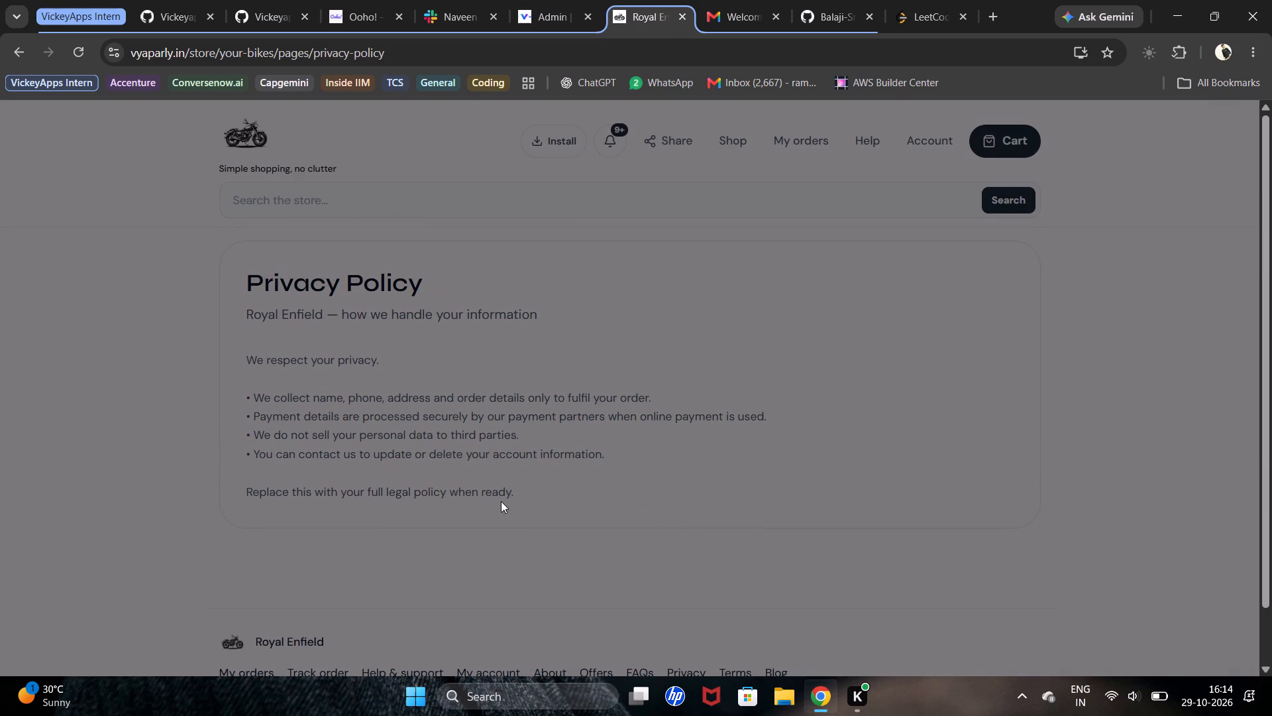
scroll(501, 501, down, 4)
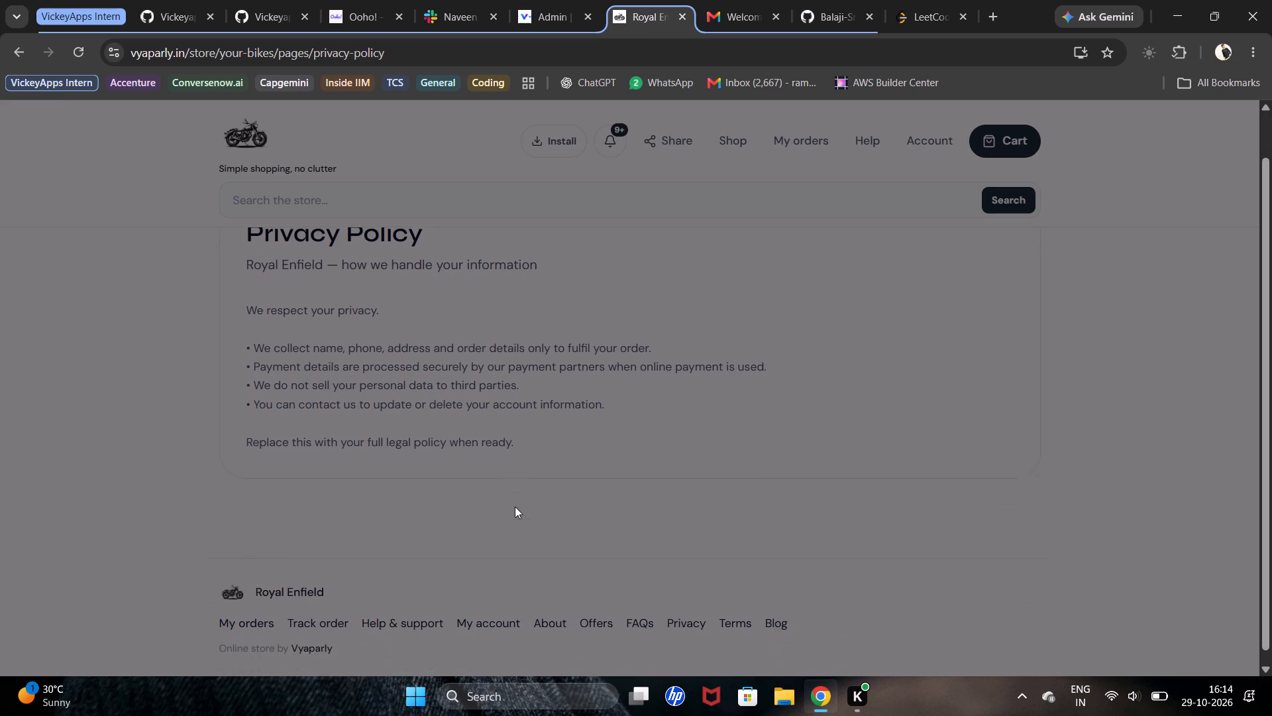
scroll(515, 507, down, 5)
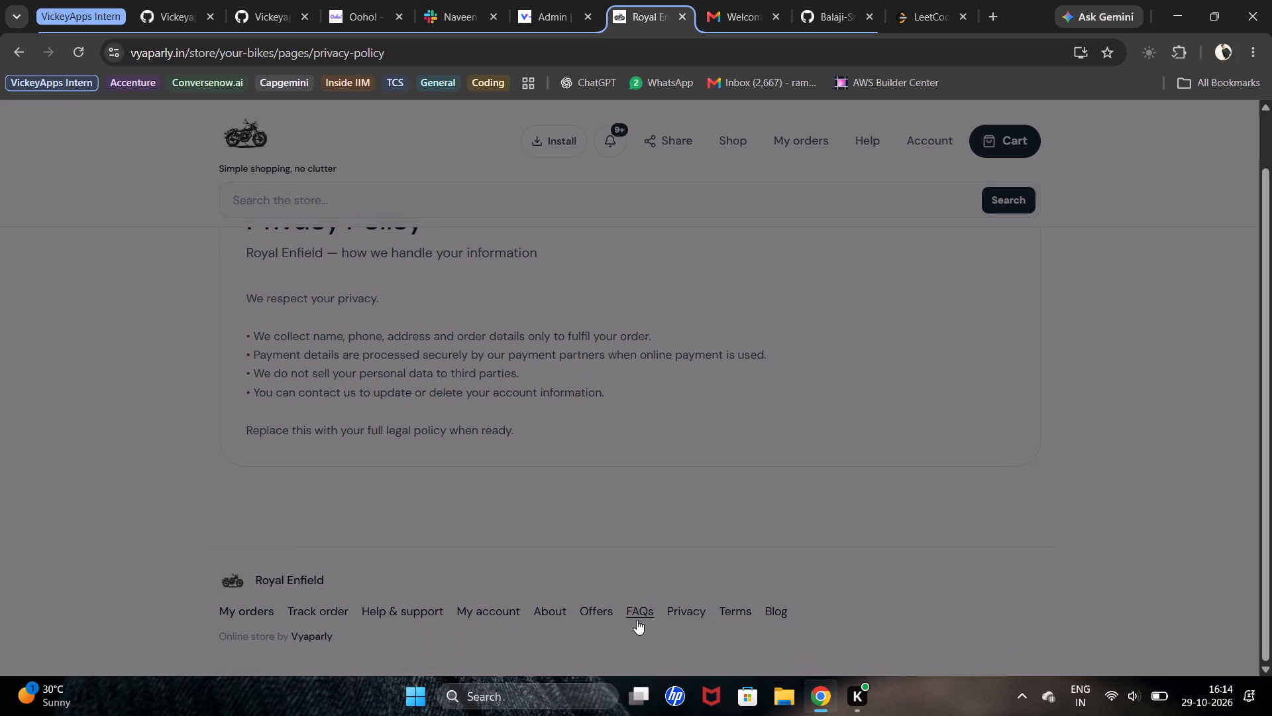
Open the FAQs page from the storefront footer again to check it.
click(637, 620)
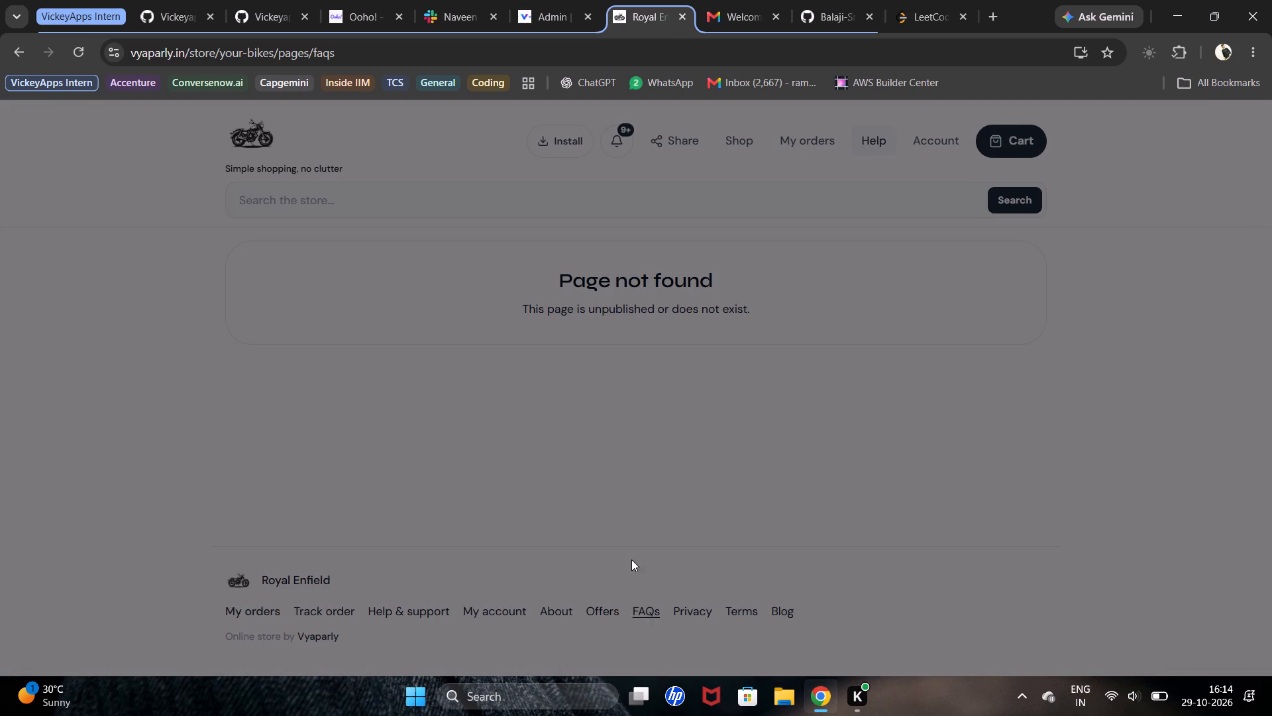
scroll(683, 429, down, 5)
Switch to the store admin, open the FAQs page's block editor and review its publish setting, template and page blocks.
click(573, 0)
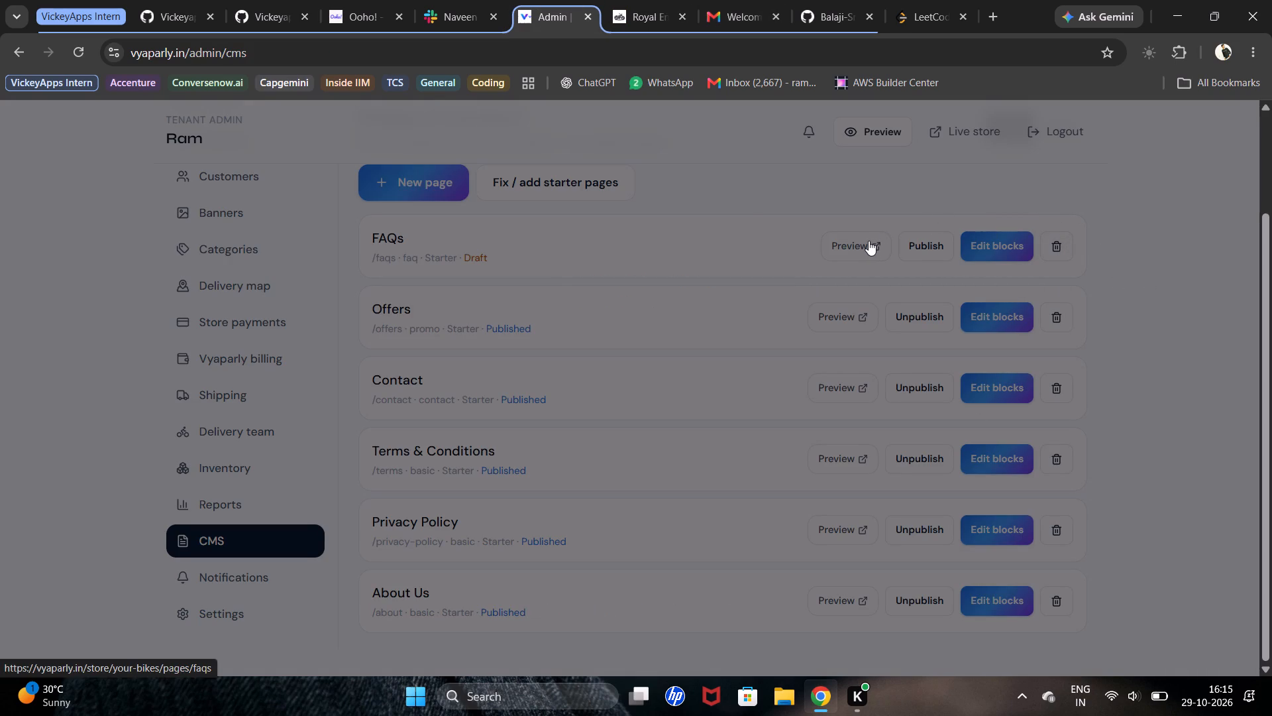
drag(990, 253, 998, 272)
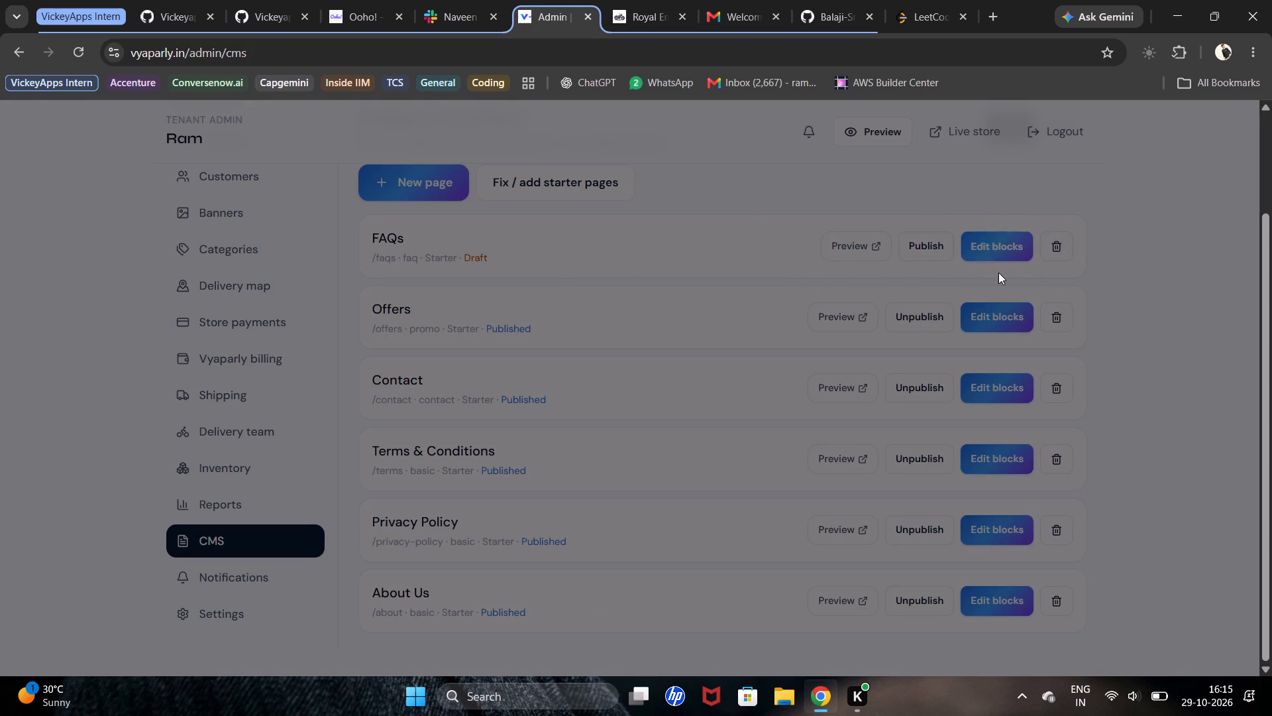
click(988, 244)
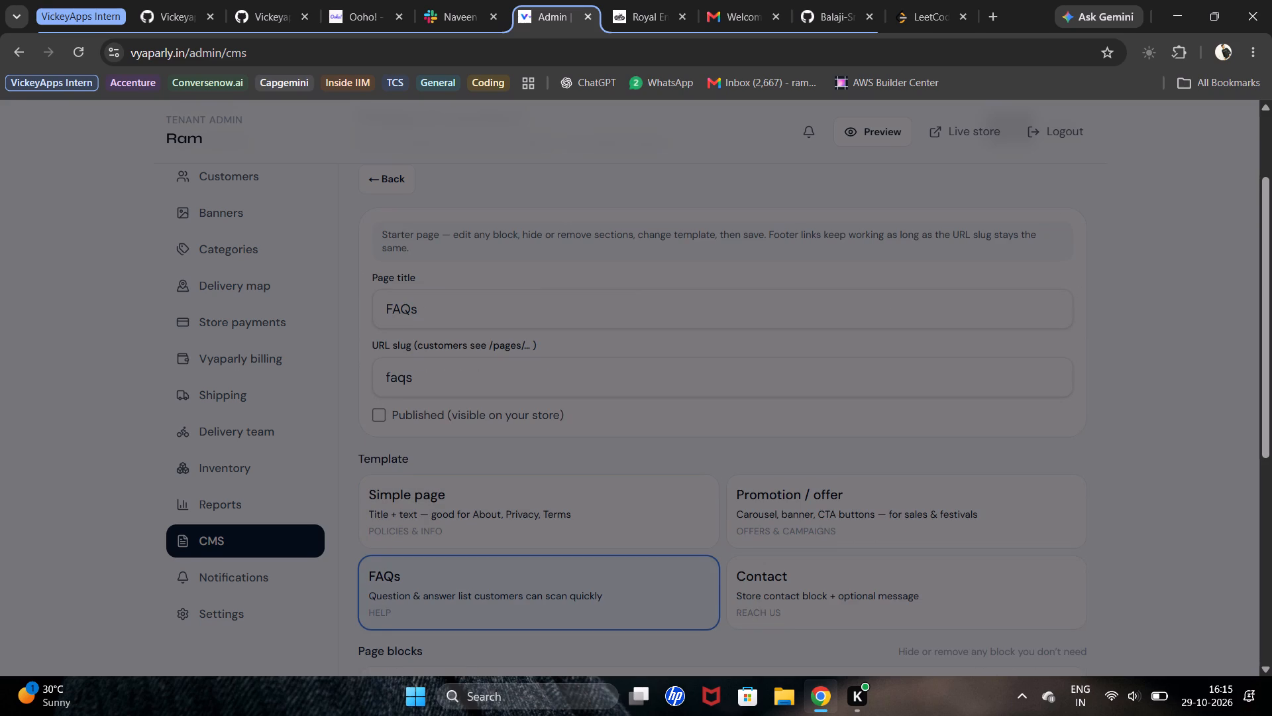
scroll(805, 325, up, 4)
scroll(805, 325, down, 8)
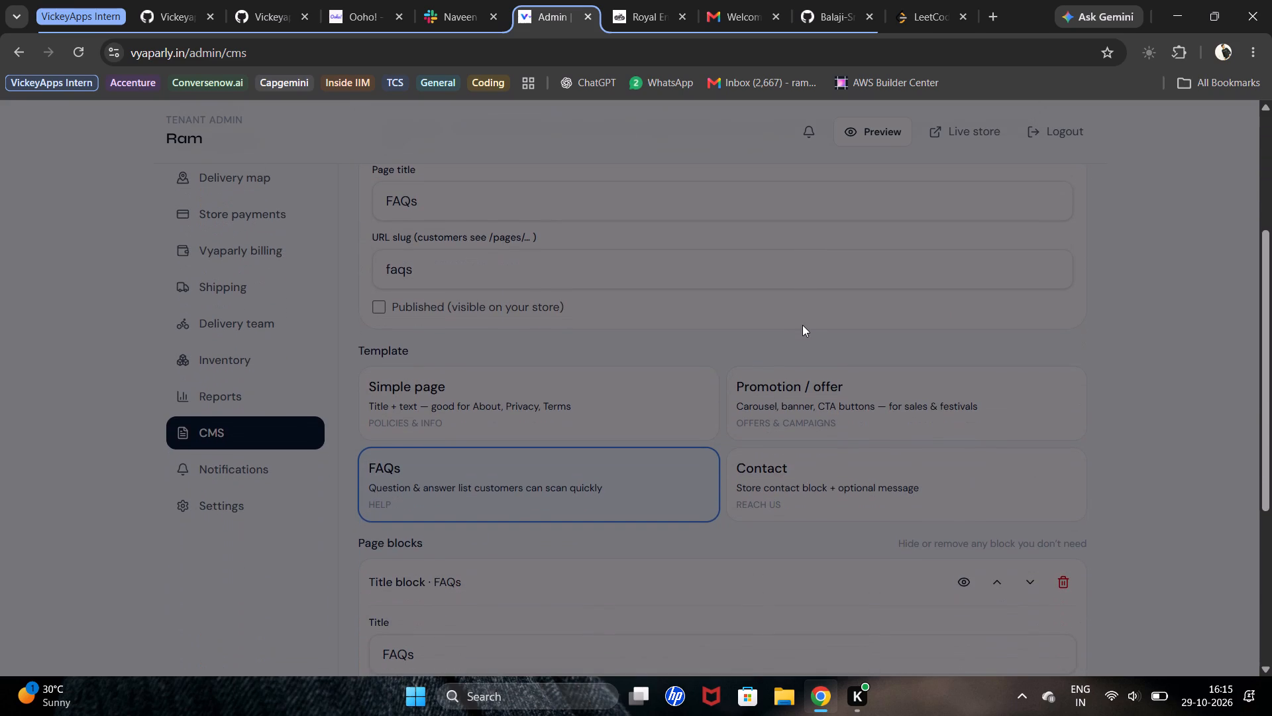
scroll(802, 325, down, 10)
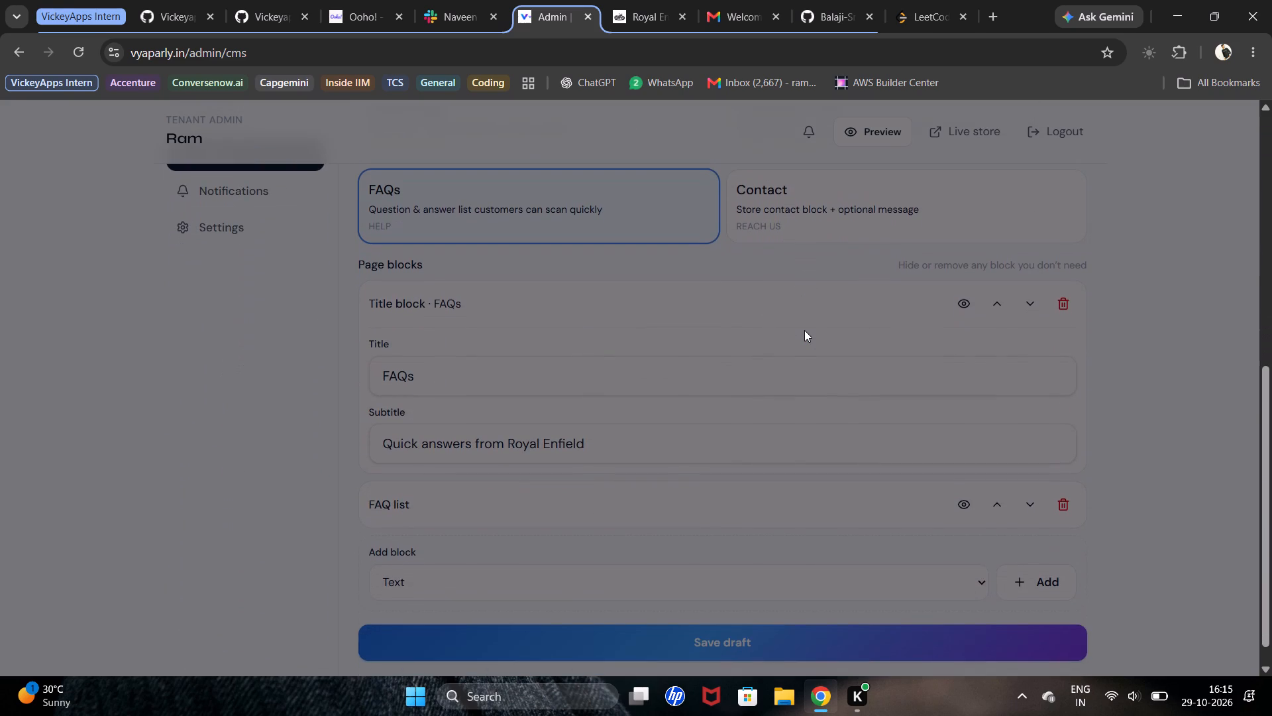
scroll(804, 330, down, 12)
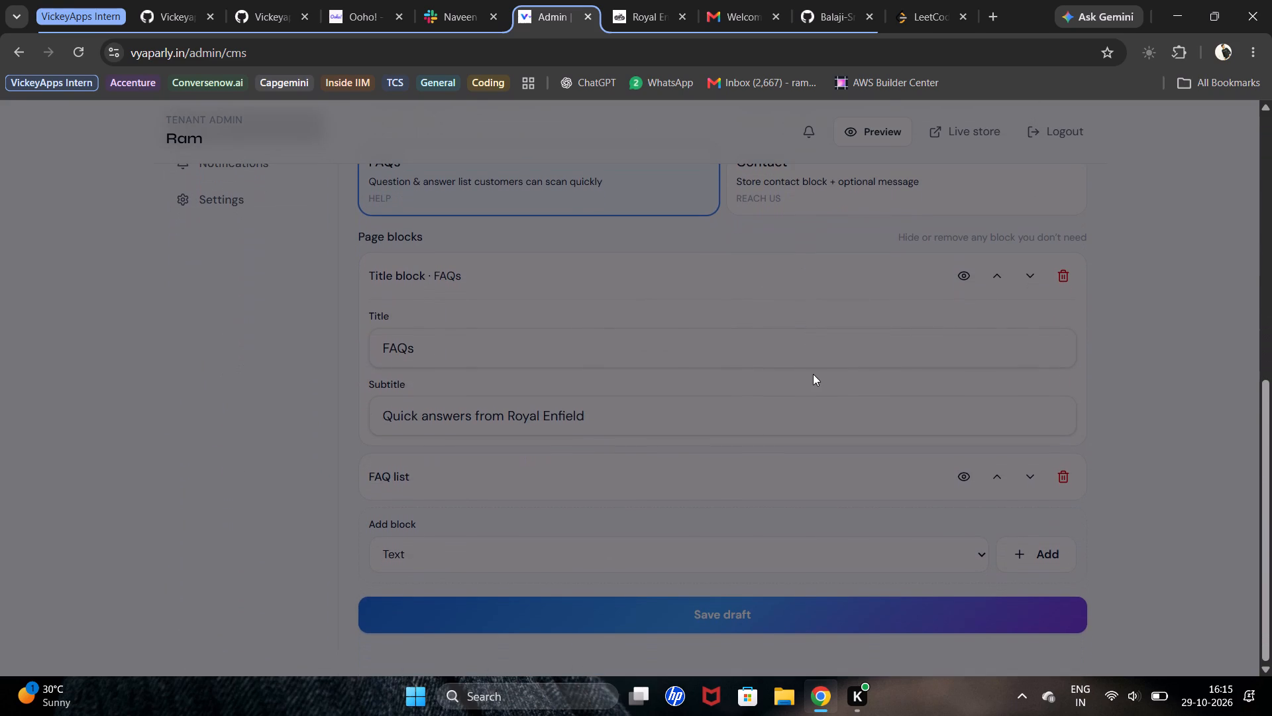
scroll(813, 374, down, 5)
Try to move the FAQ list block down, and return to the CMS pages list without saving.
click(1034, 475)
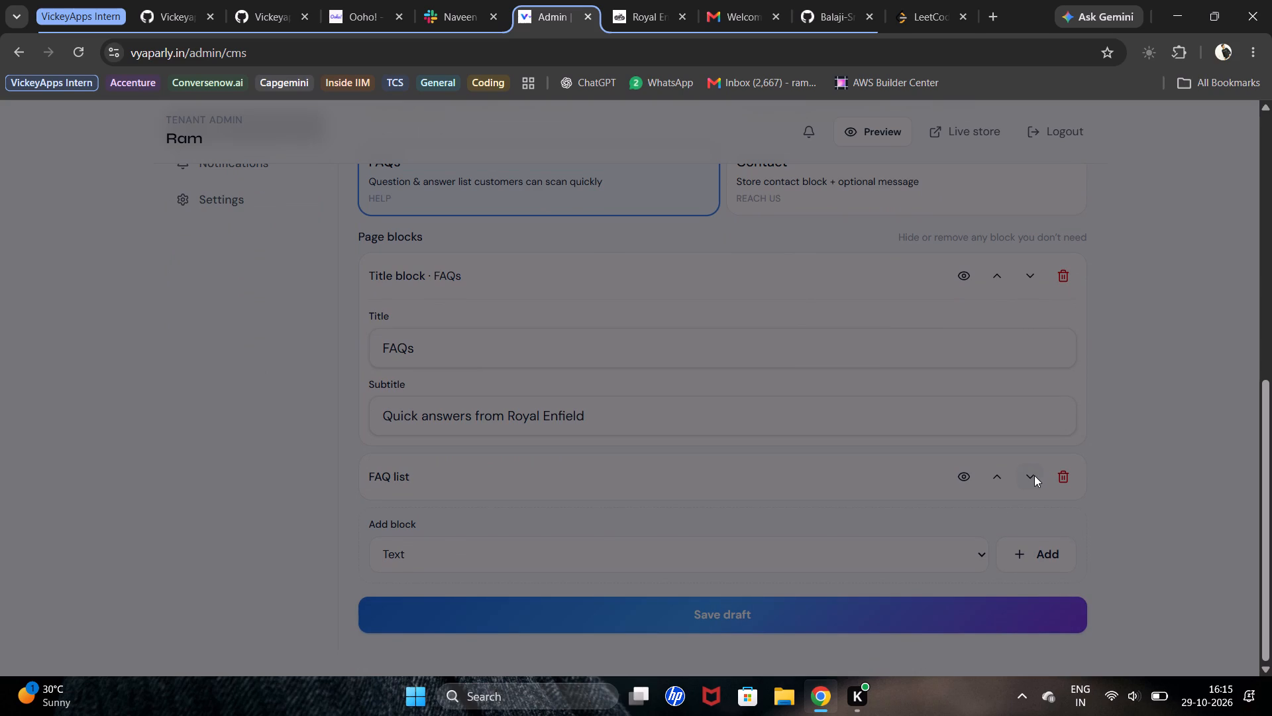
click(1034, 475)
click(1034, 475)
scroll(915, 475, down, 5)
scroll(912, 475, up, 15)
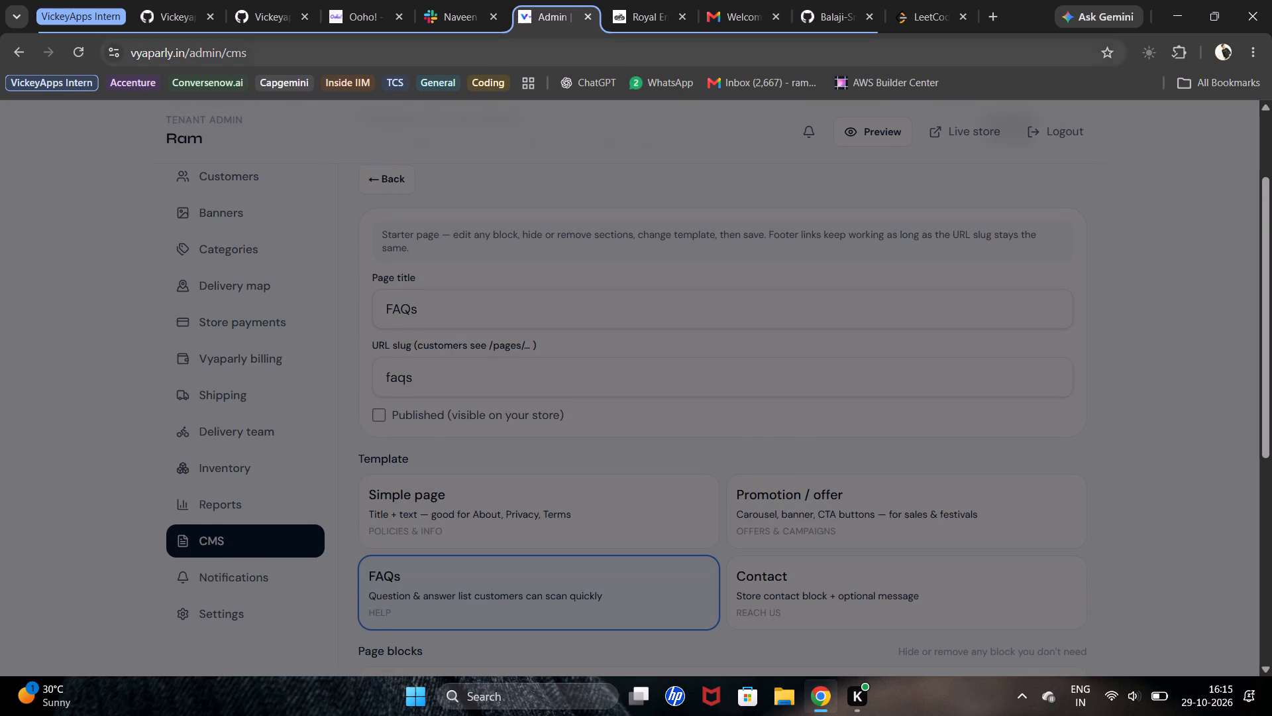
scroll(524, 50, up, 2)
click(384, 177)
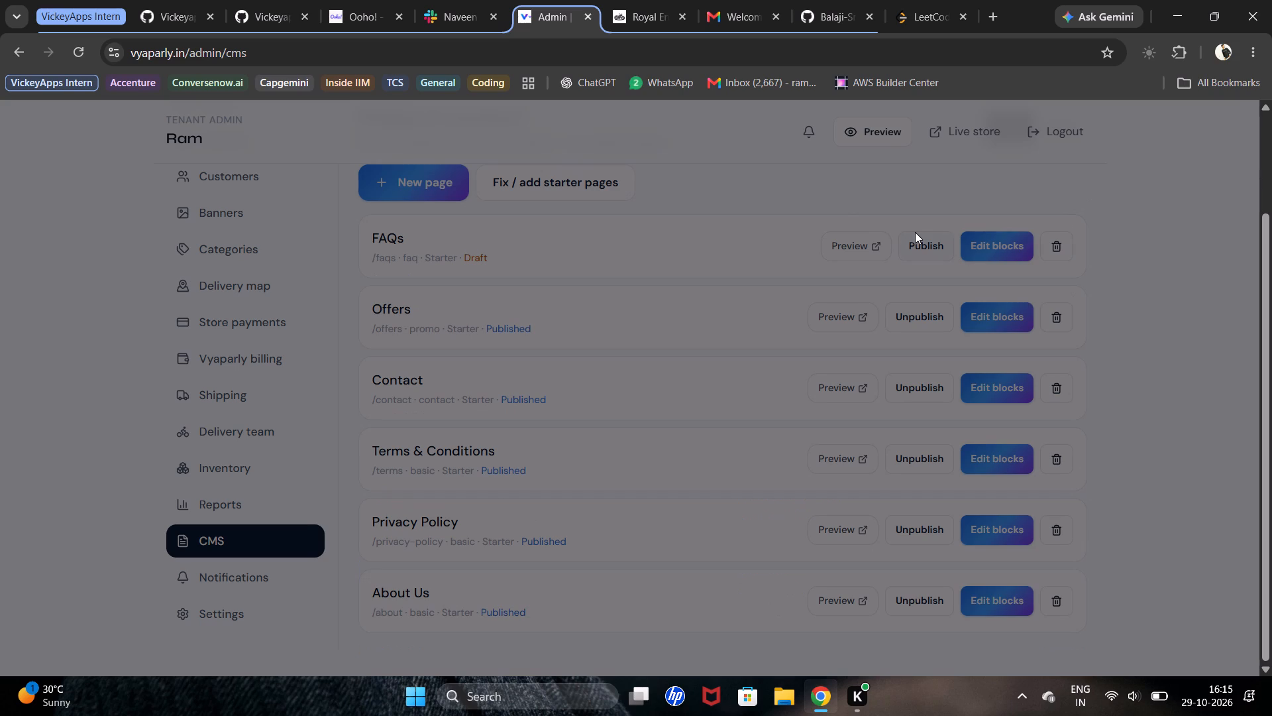
Publish the FAQs page from the CMS pages list.
click(915, 232)
click(924, 241)
drag(938, 235, 938, 246)
Check the FAQs page in its admin preview, close the preview, and recheck the page on the reloaded live storefront.
click(849, 246)
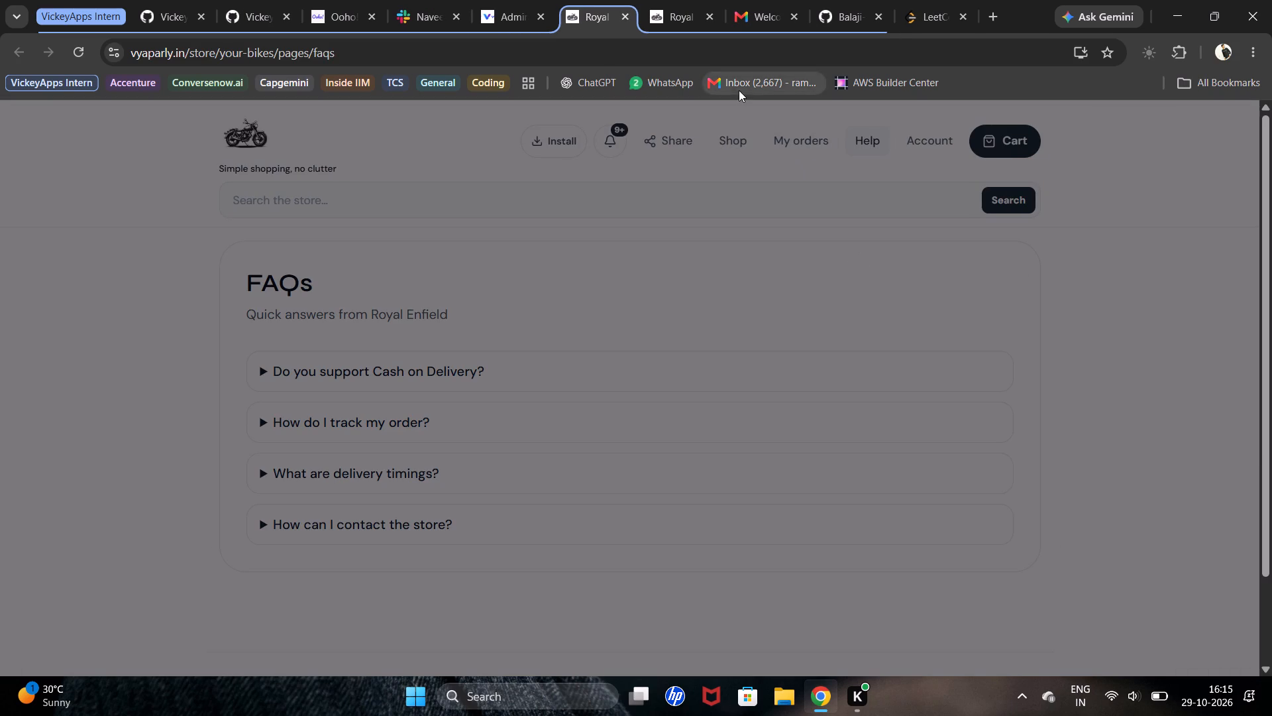
click(623, 9)
click(625, 20)
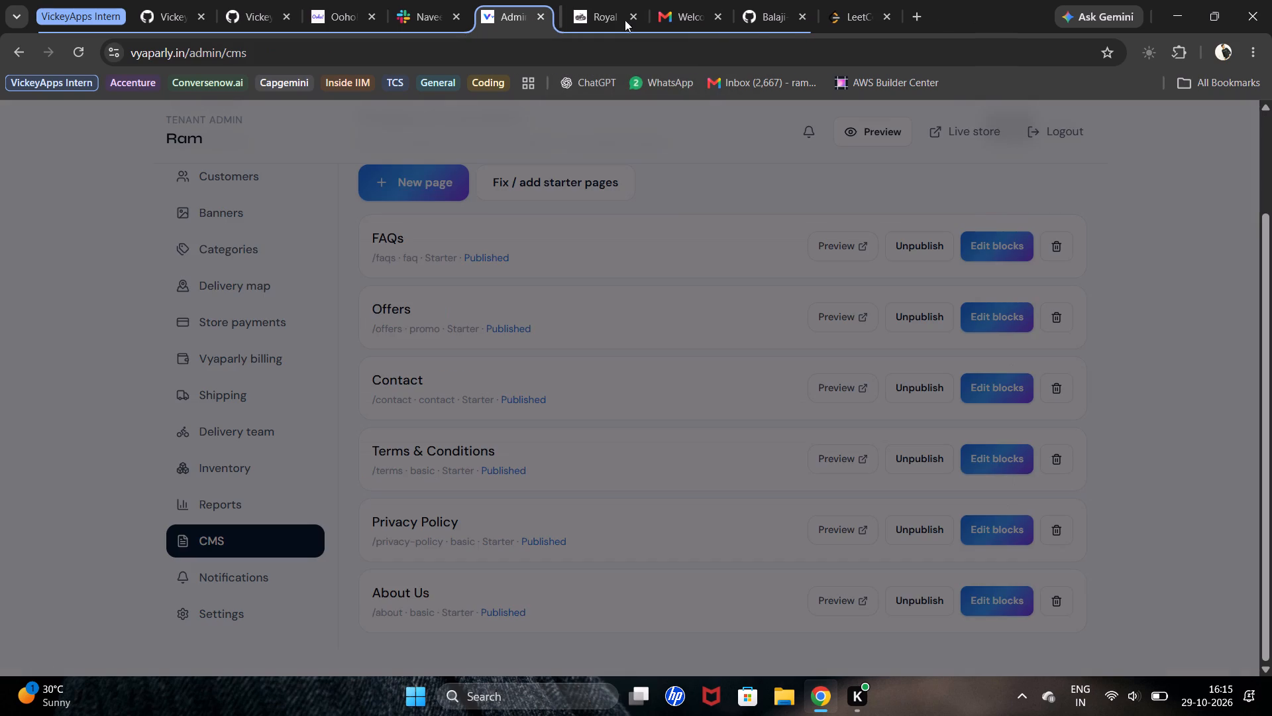
click(678, 0)
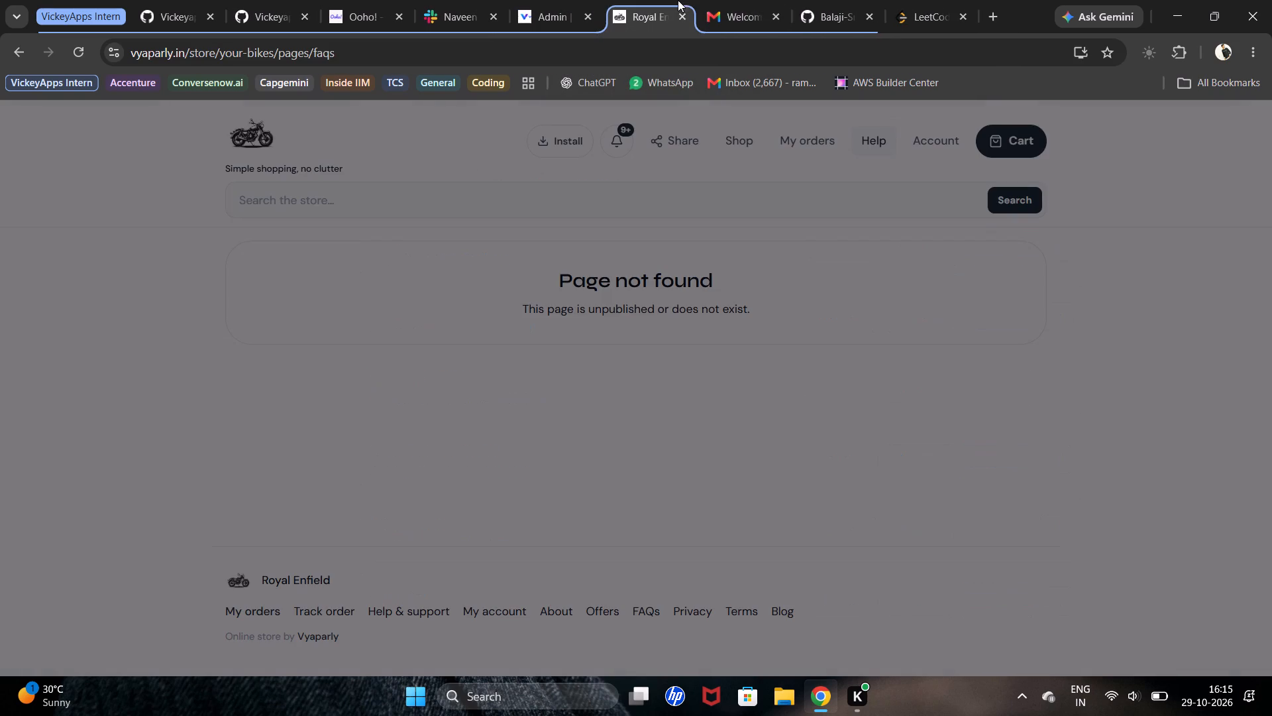
click(72, 52)
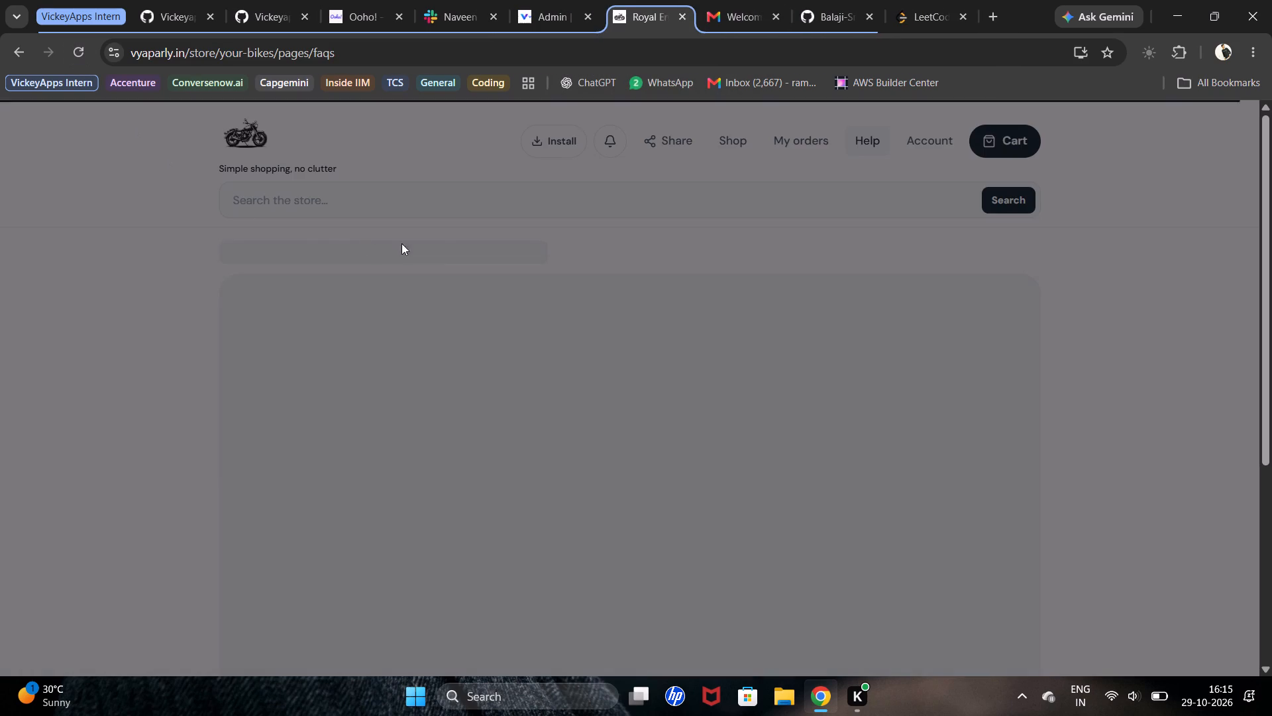
scroll(460, 286, down, 10)
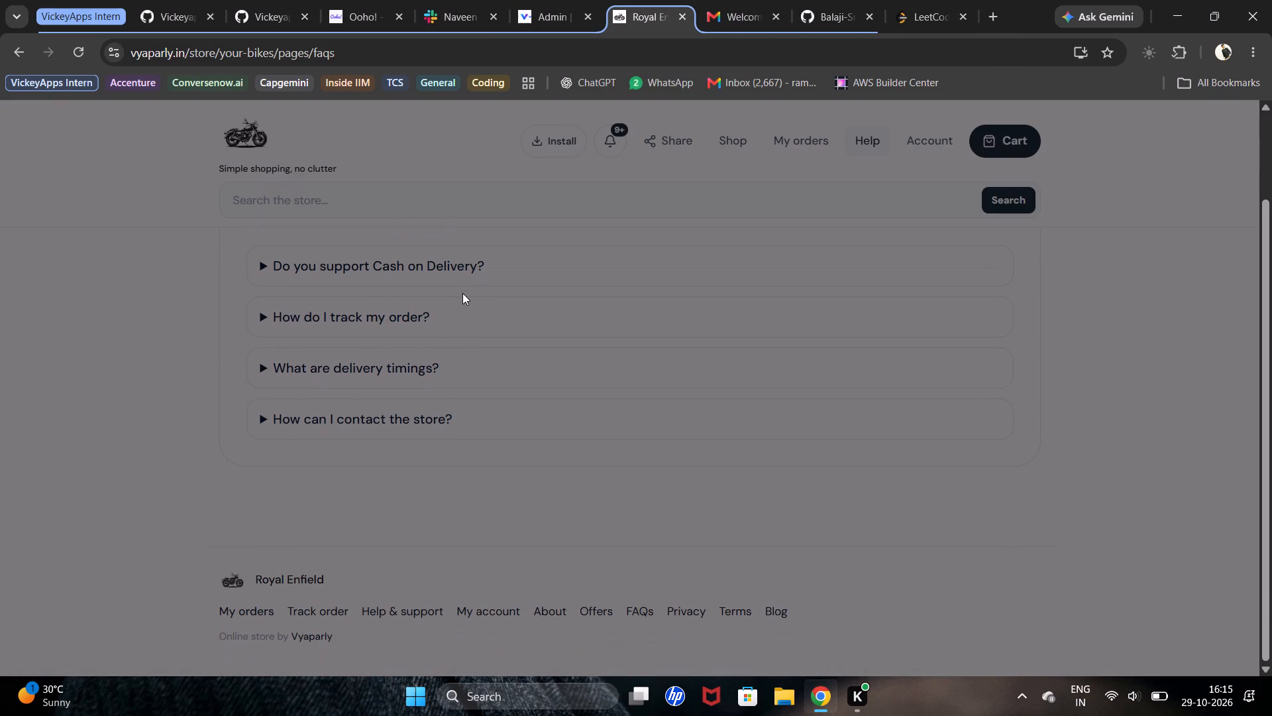
scroll(462, 293, down, 1)
Open the My orders page from the storefront footer, and return to the store's home page.
click(234, 605)
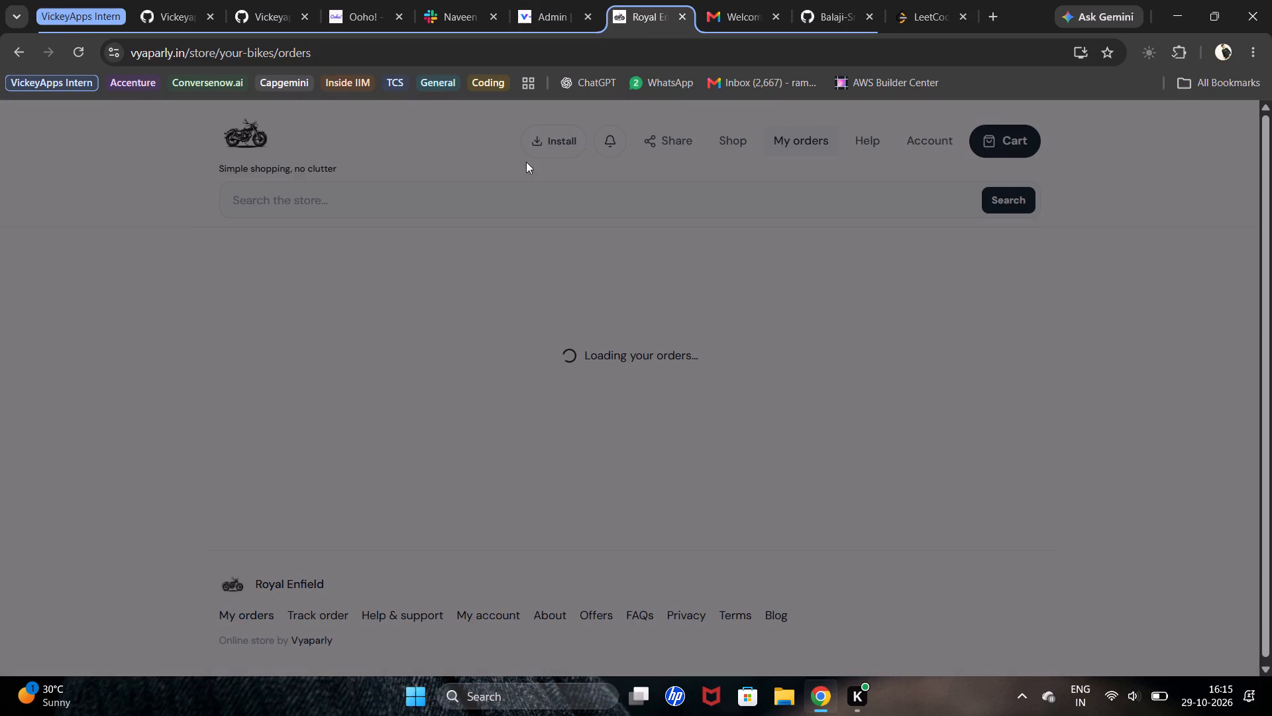
click(263, 127)
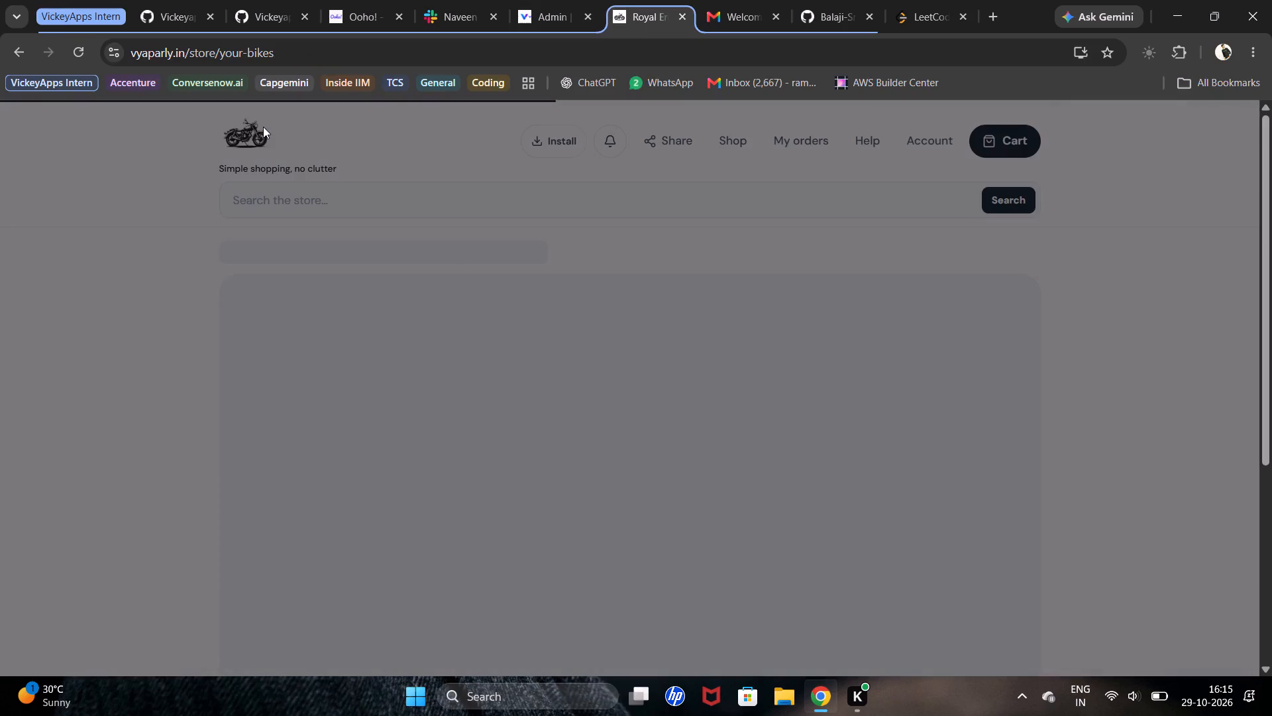
Look through the home page products, open the Track order page from the footer and review its form.
scroll(390, 446, down, 11)
scroll(433, 544, down, 10)
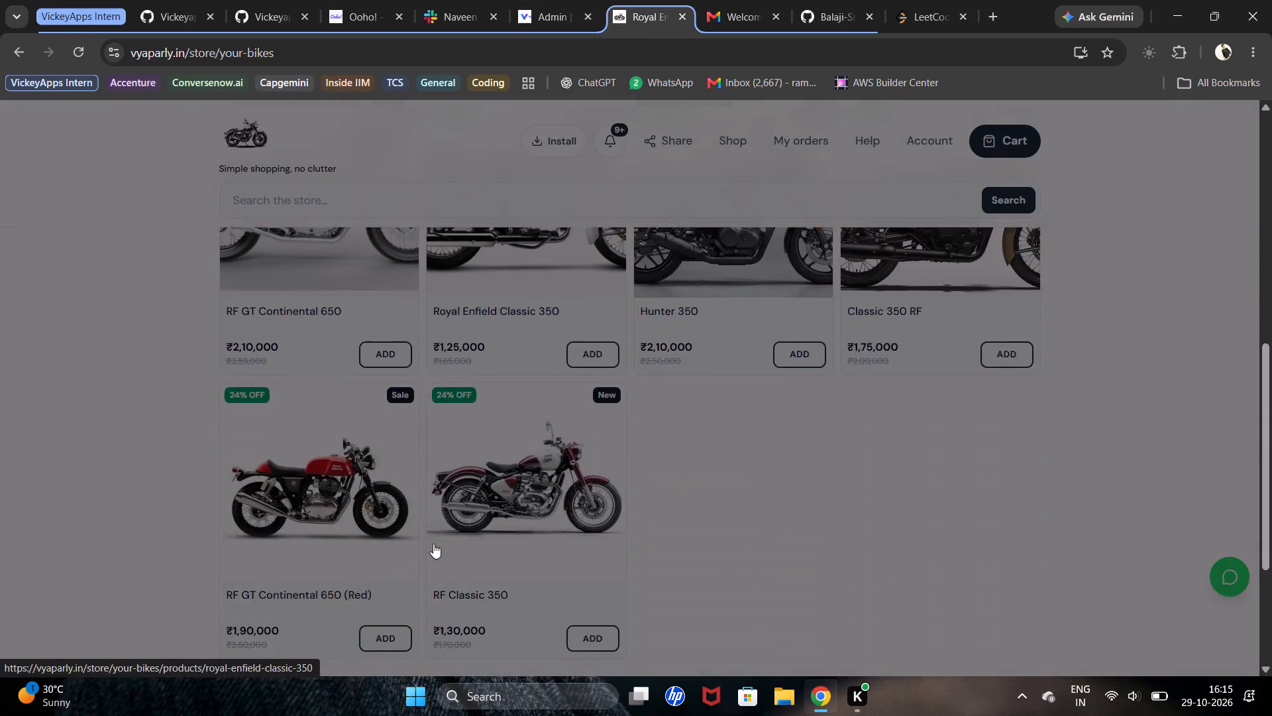
scroll(433, 544, down, 11)
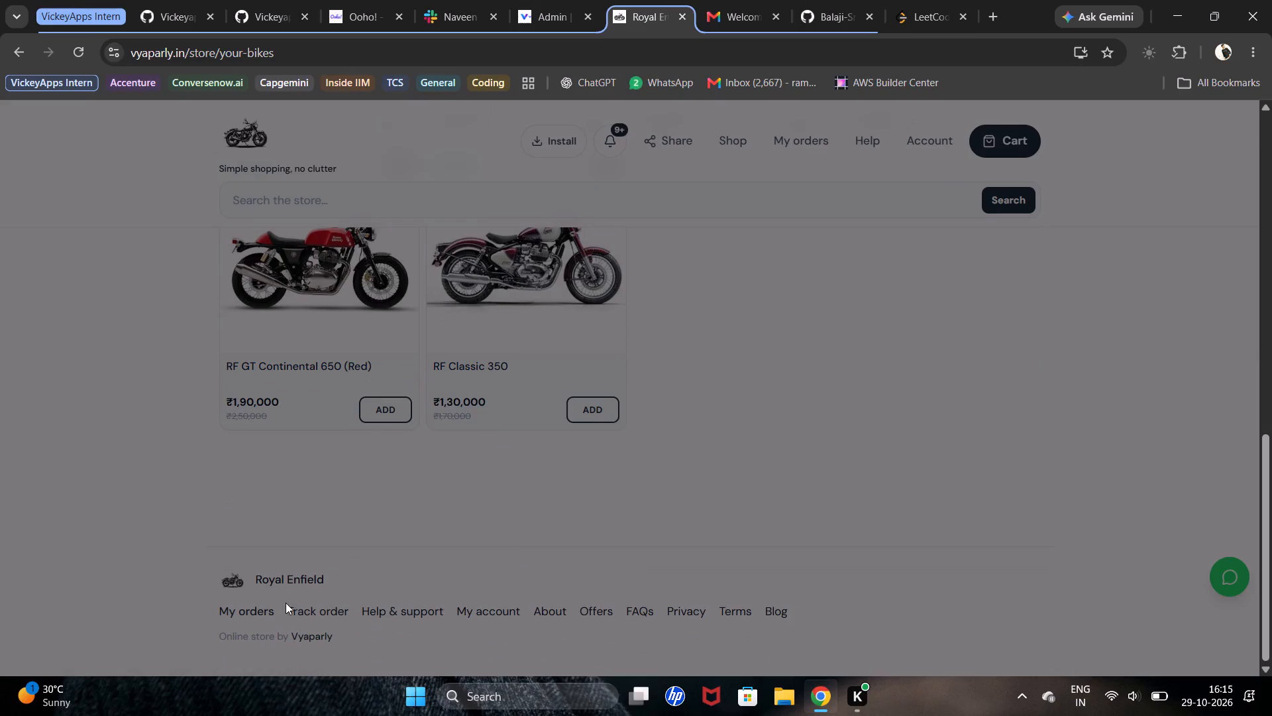
click(341, 609)
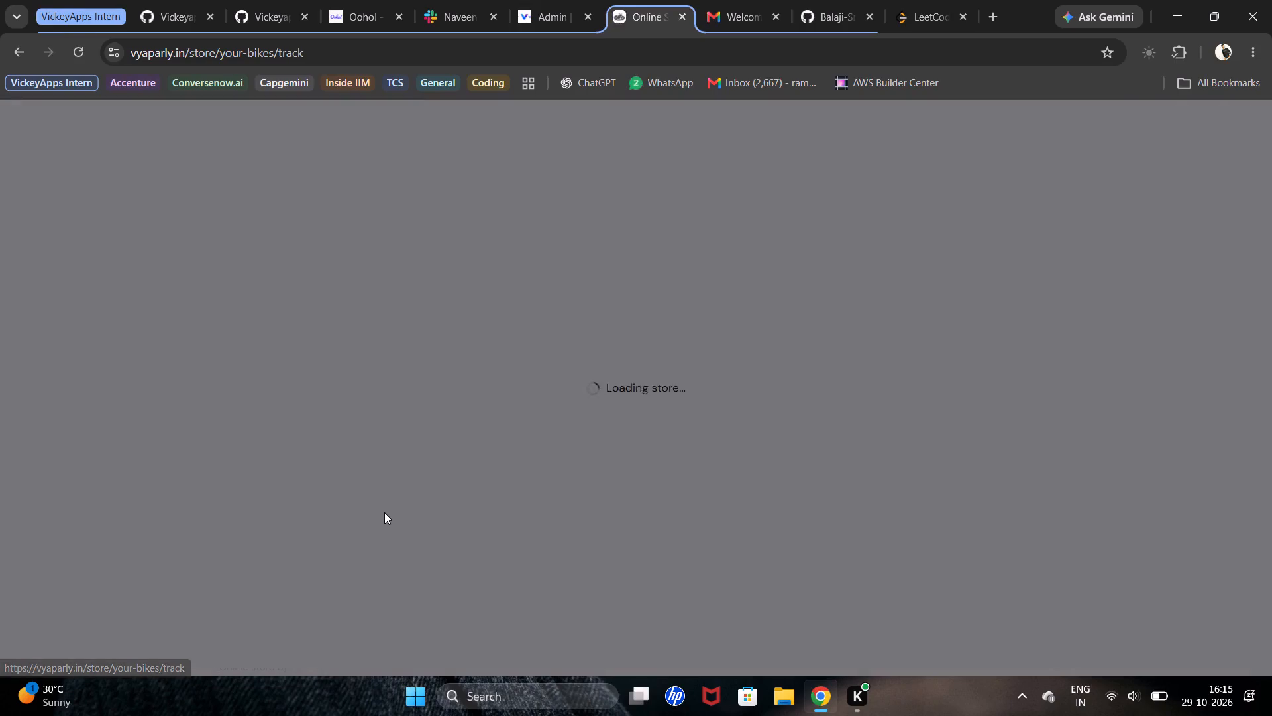
scroll(384, 515, down, 6)
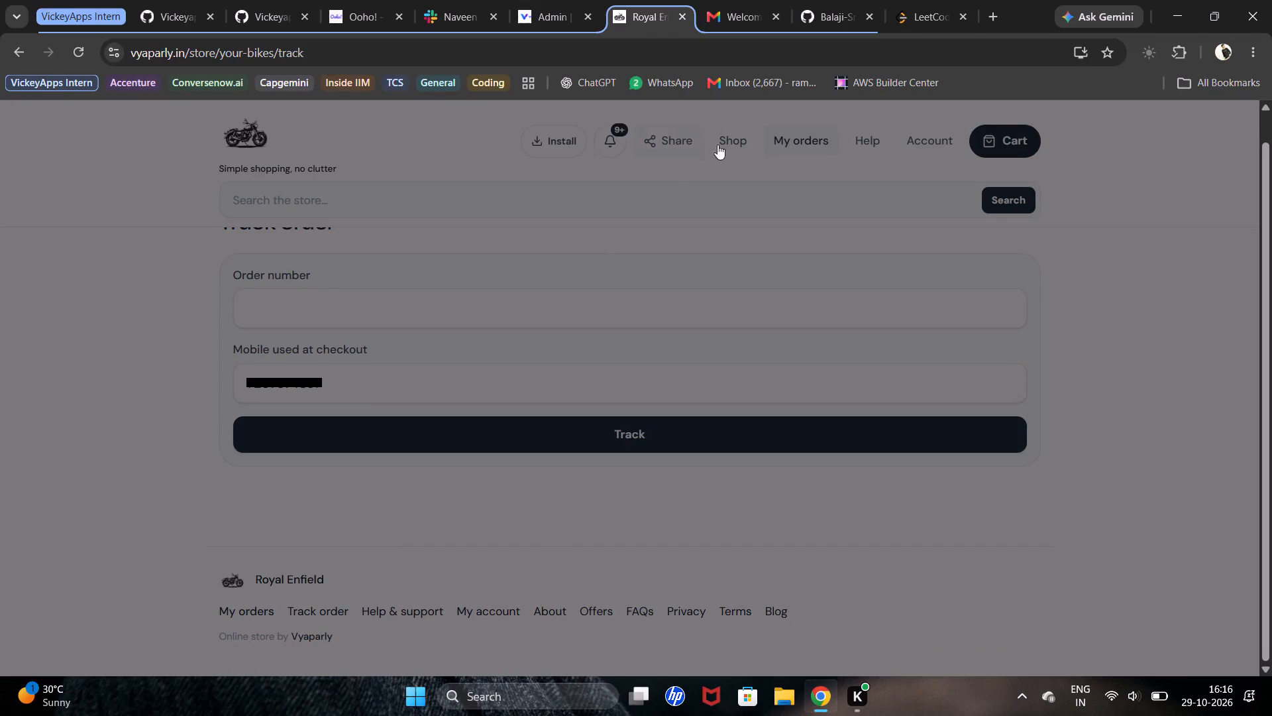
scroll(674, 329, up, 12)
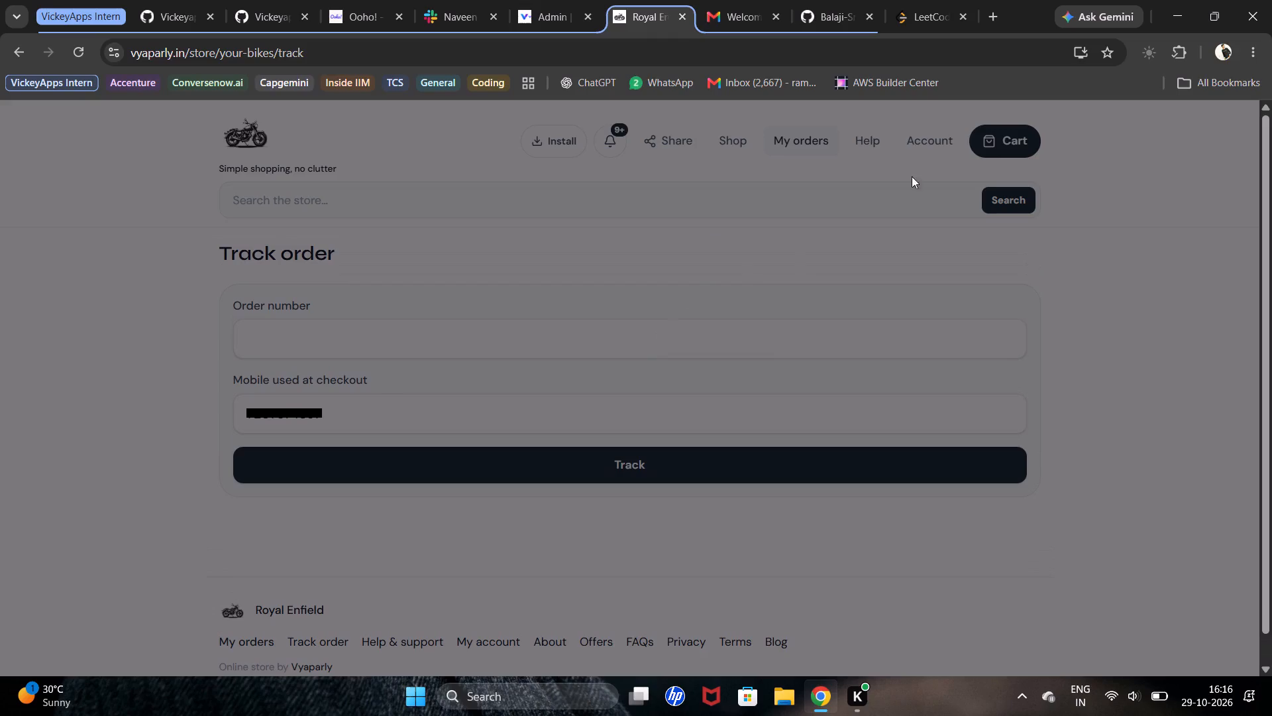
Open the My account page from the footer and review its profile and delivery addresses sections.
scroll(715, 353, down, 4)
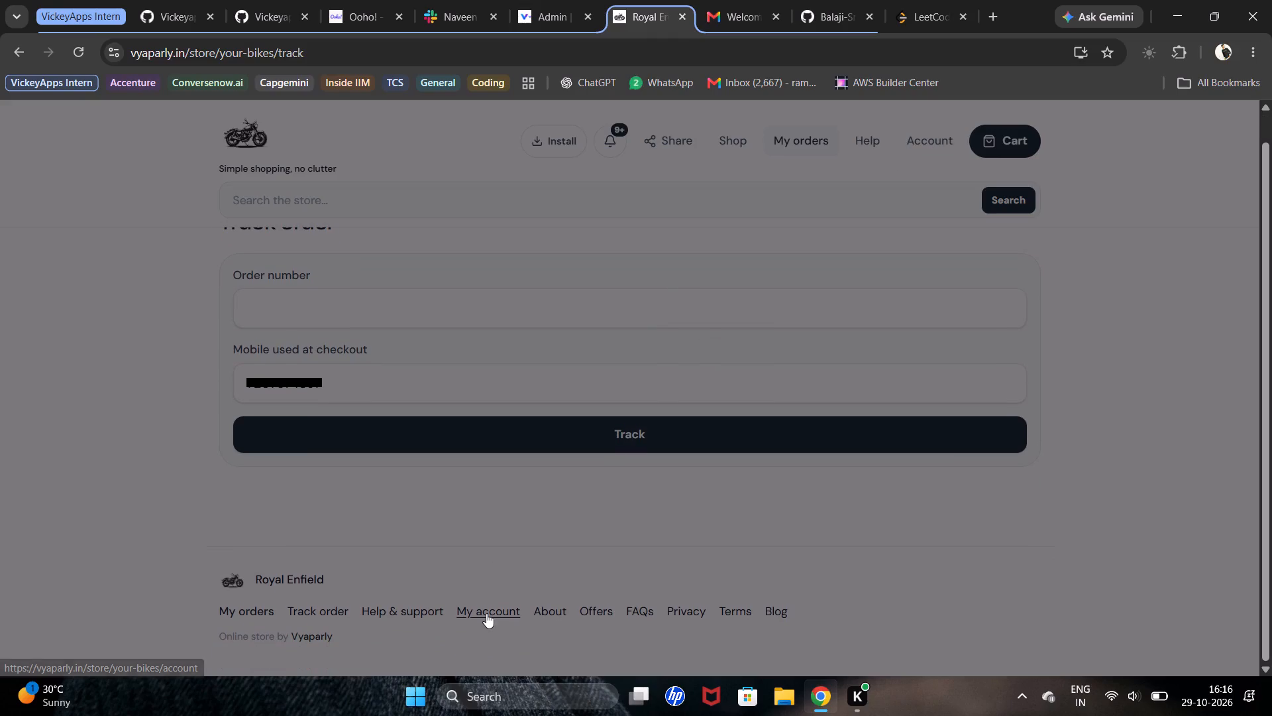
click(488, 617)
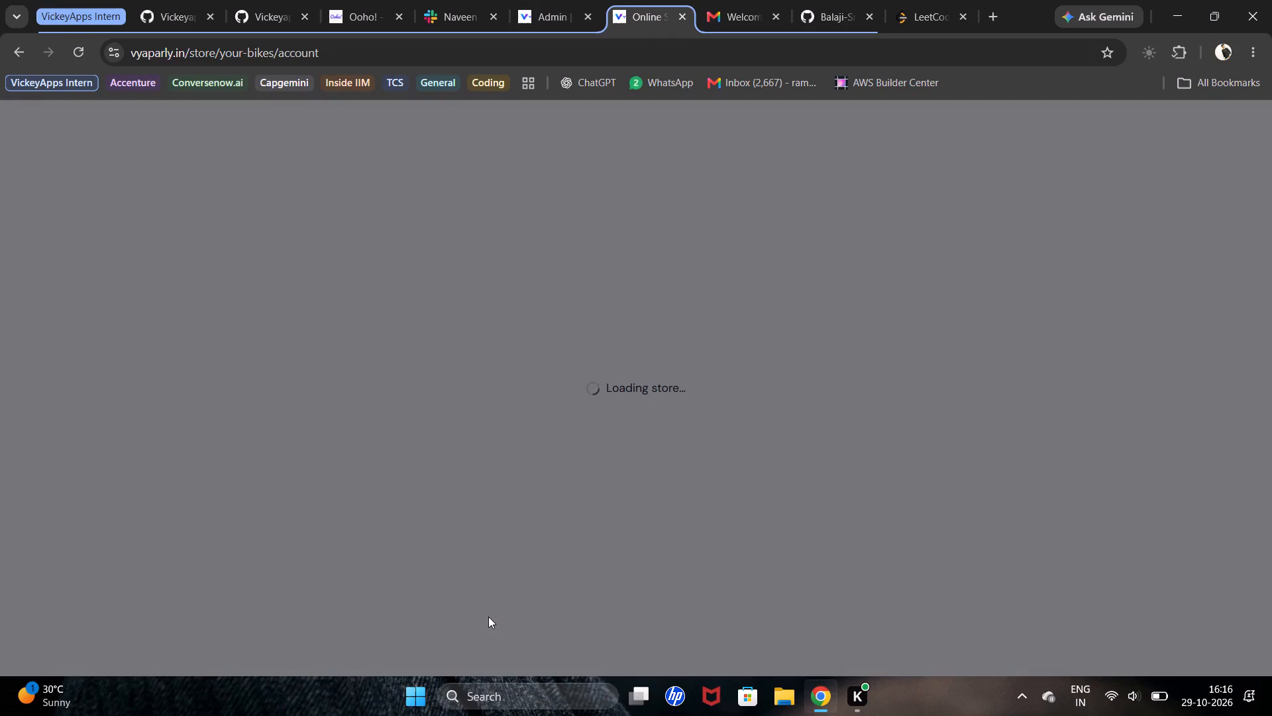
scroll(596, 402, down, 5)
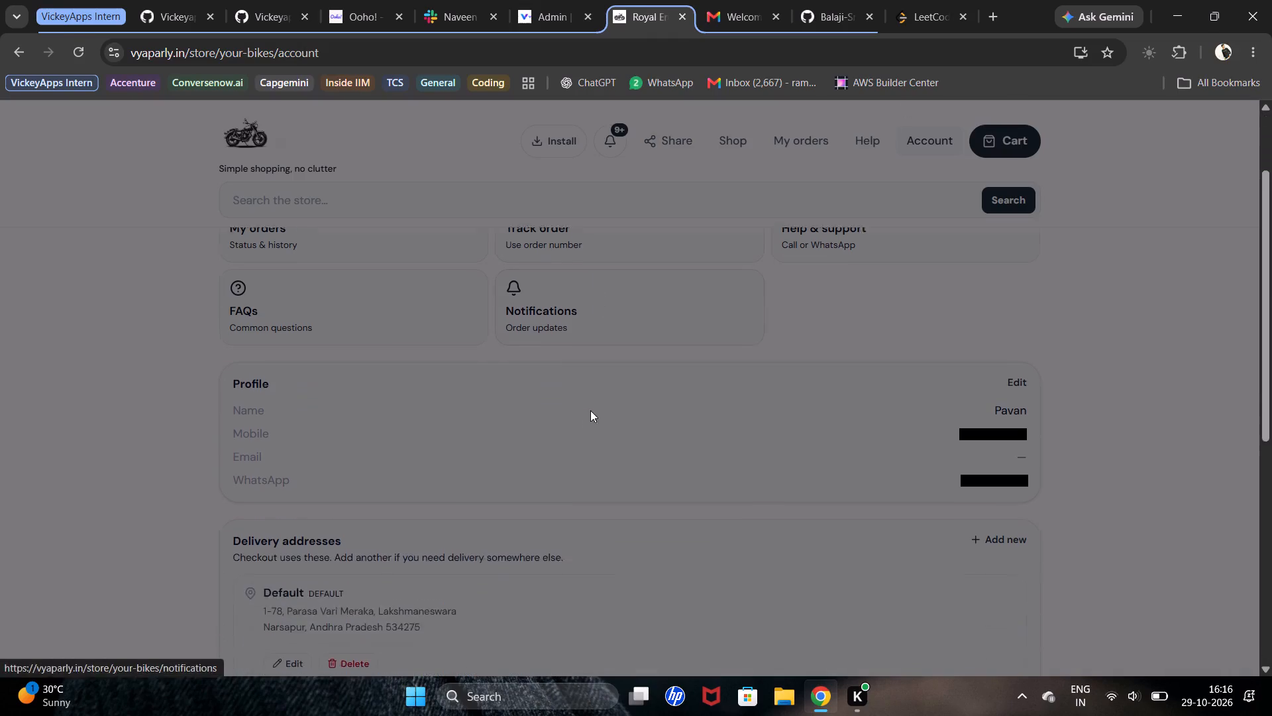
scroll(590, 431, down, 20)
scroll(590, 431, down, 5)
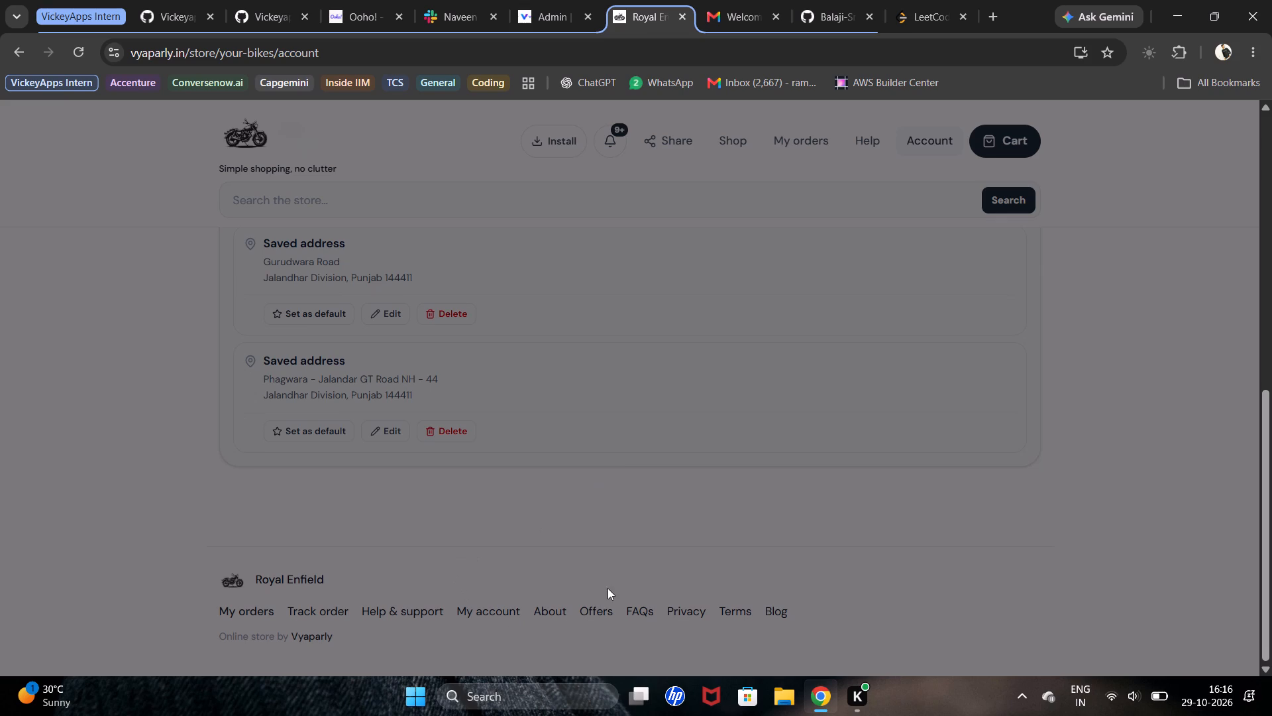
Open the Offers page from the footer, review its promo sections and show the banner carousel's second slide.
click(587, 611)
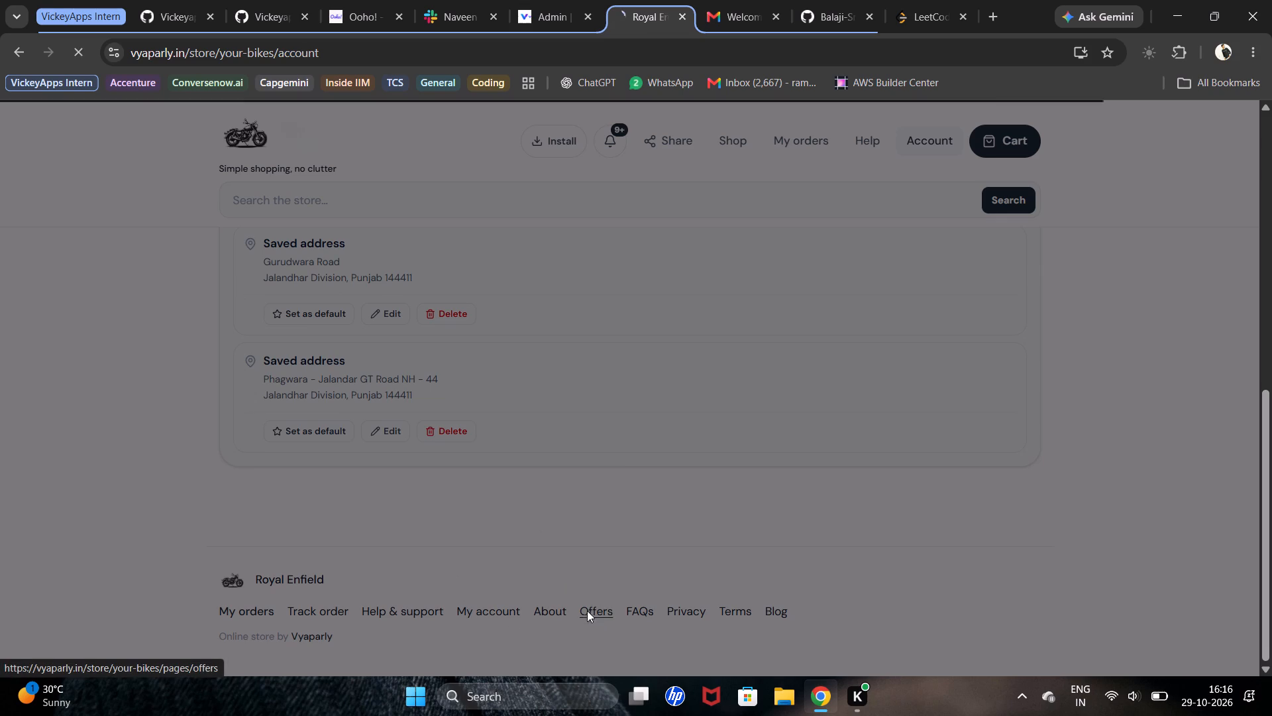
scroll(604, 553, down, 6)
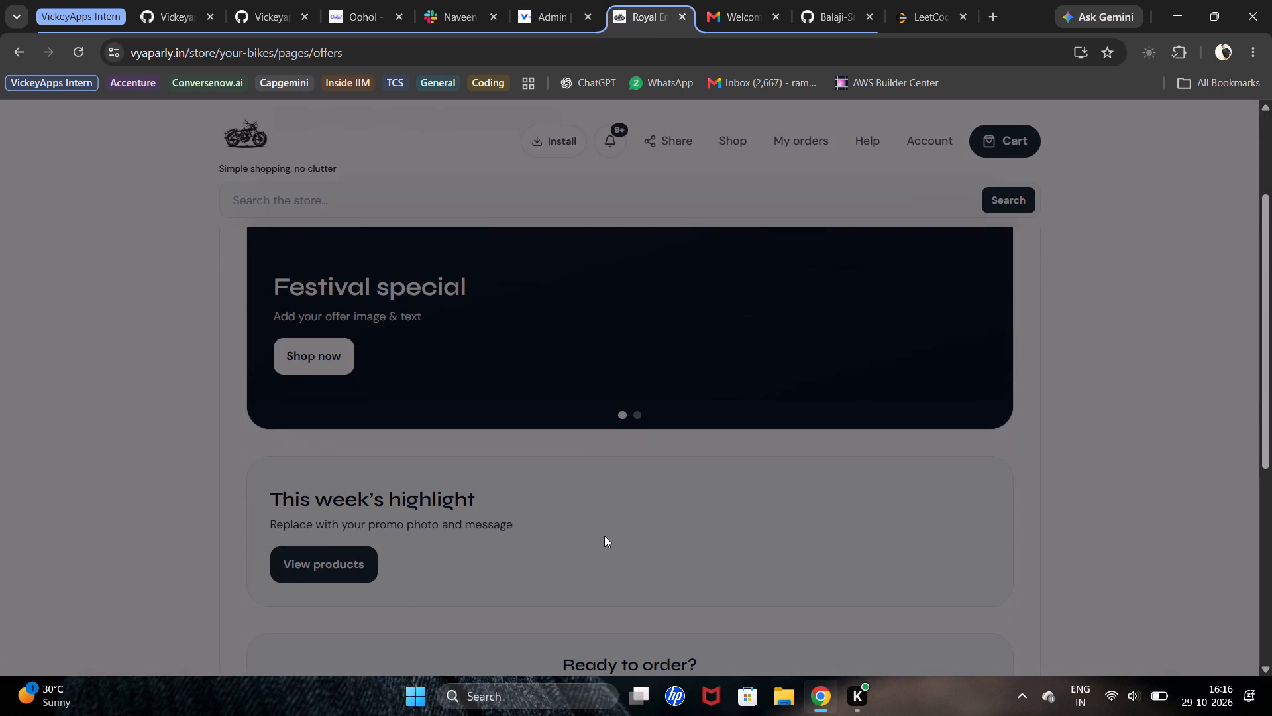
scroll(604, 536, down, 3)
scroll(604, 536, up, 6)
scroll(486, 532, down, 6)
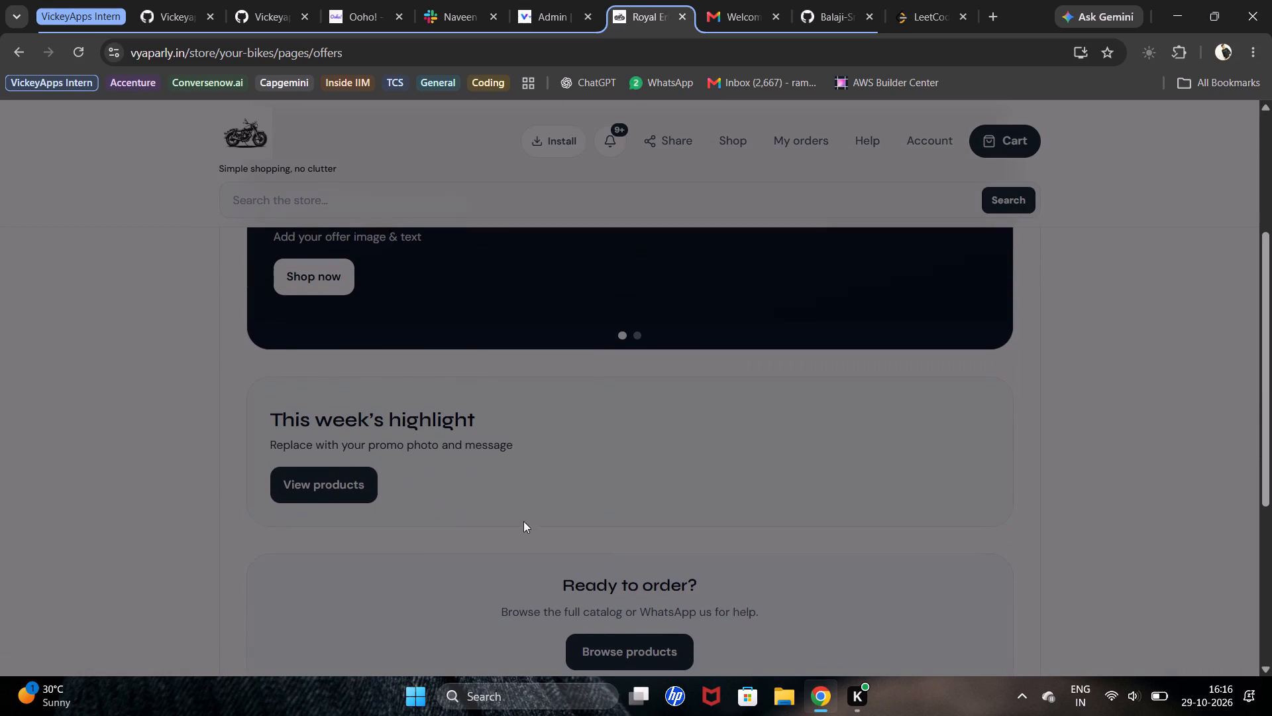
click(637, 335)
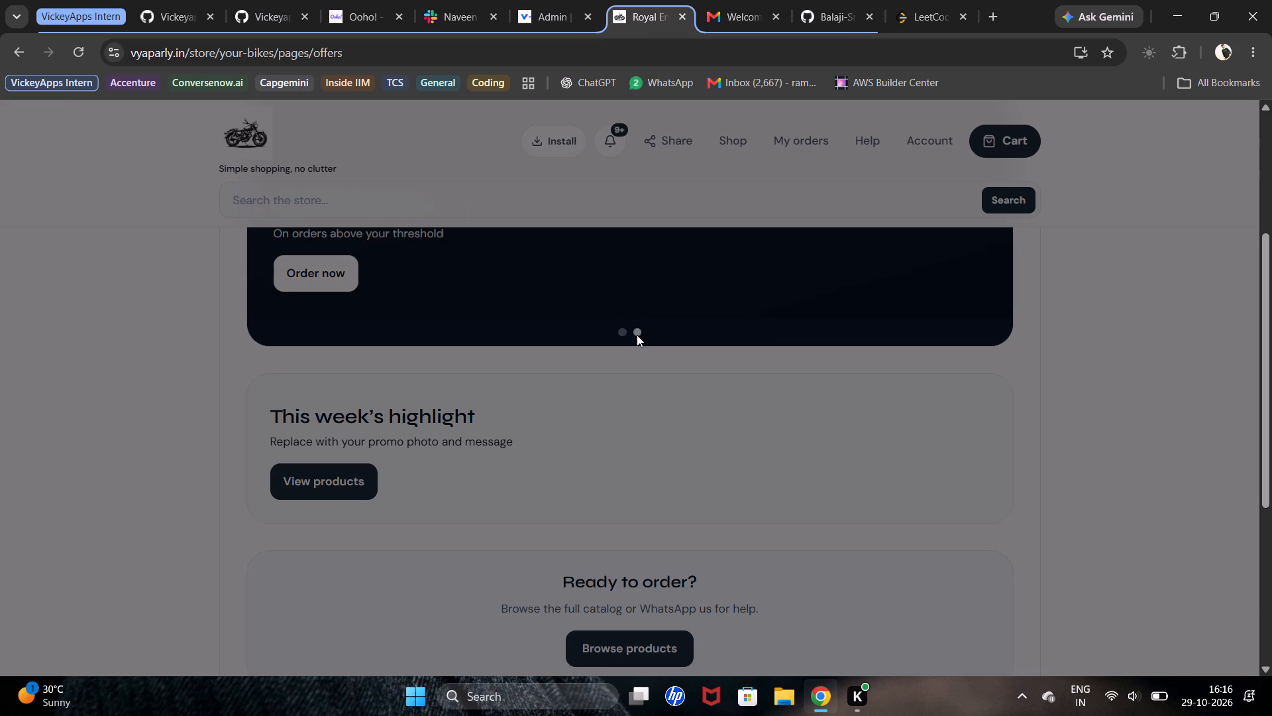
Follow the Order now link on the Offers page's Free delivery banner.
scroll(625, 353, up, 6)
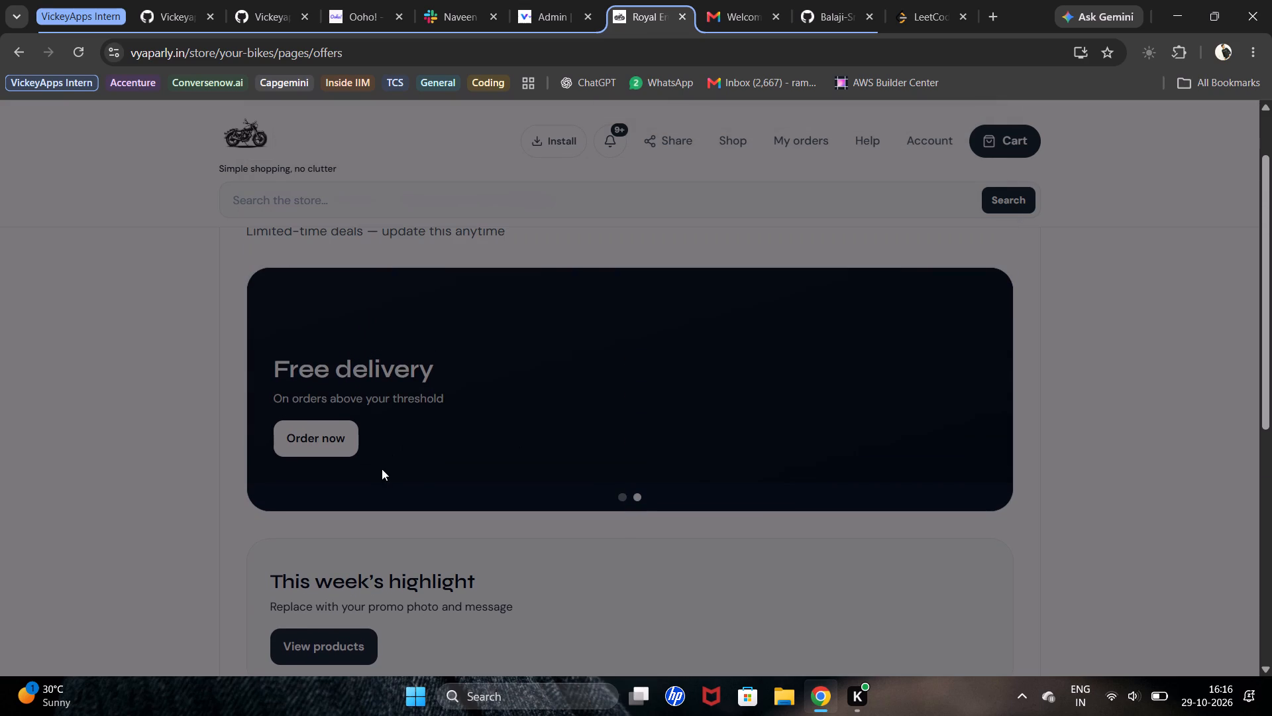
click(347, 446)
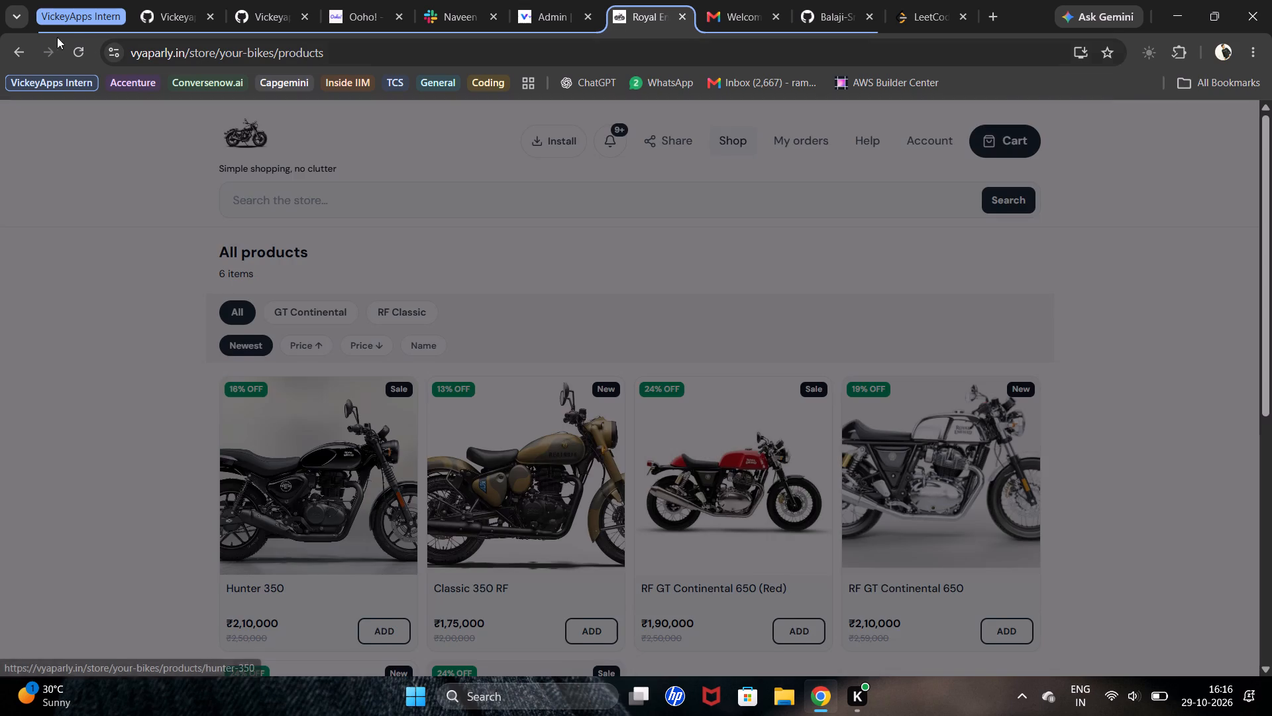
Look through the product listing and open the Blog page from the storefront footer.
scroll(341, 257, down, 20)
scroll(341, 257, down, 9)
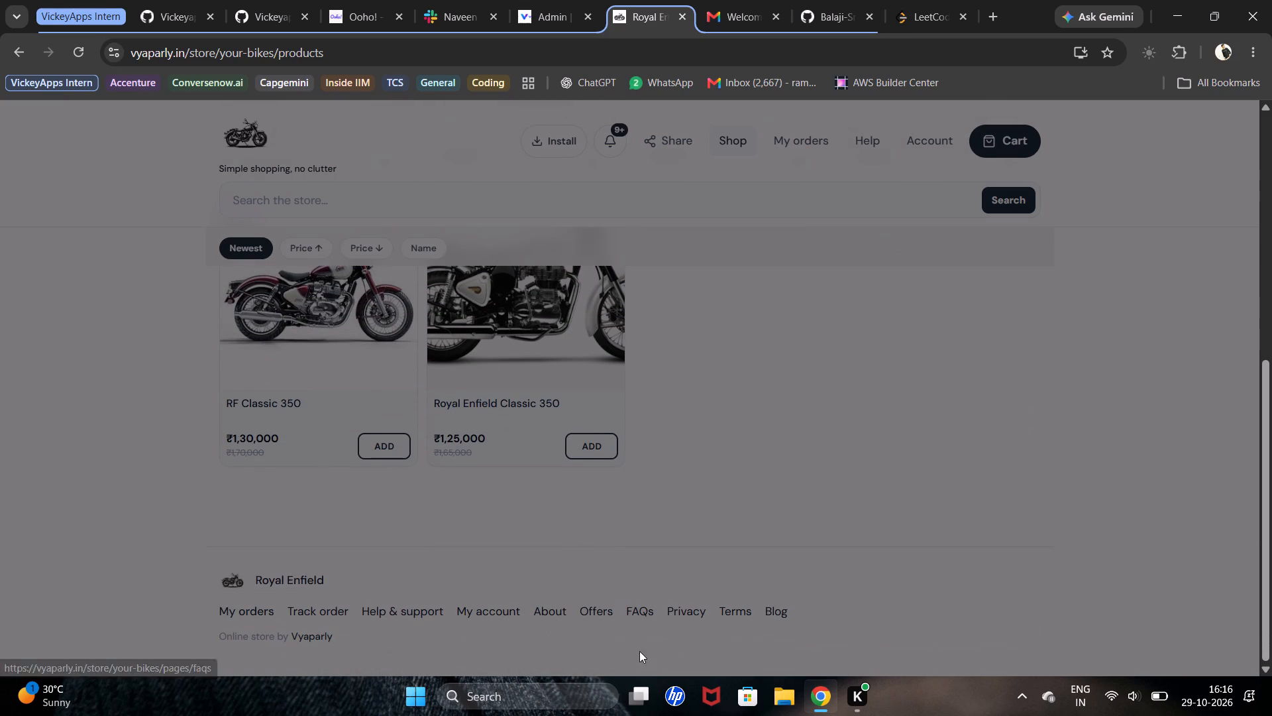
click(767, 608)
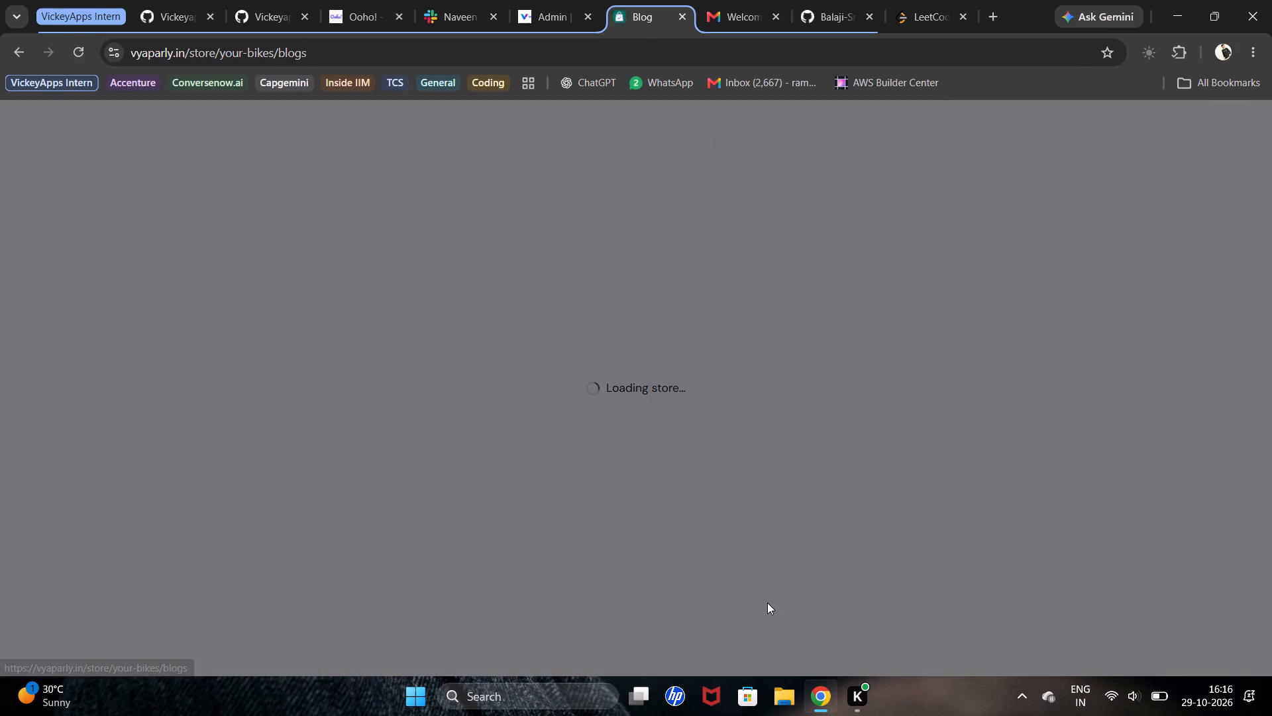
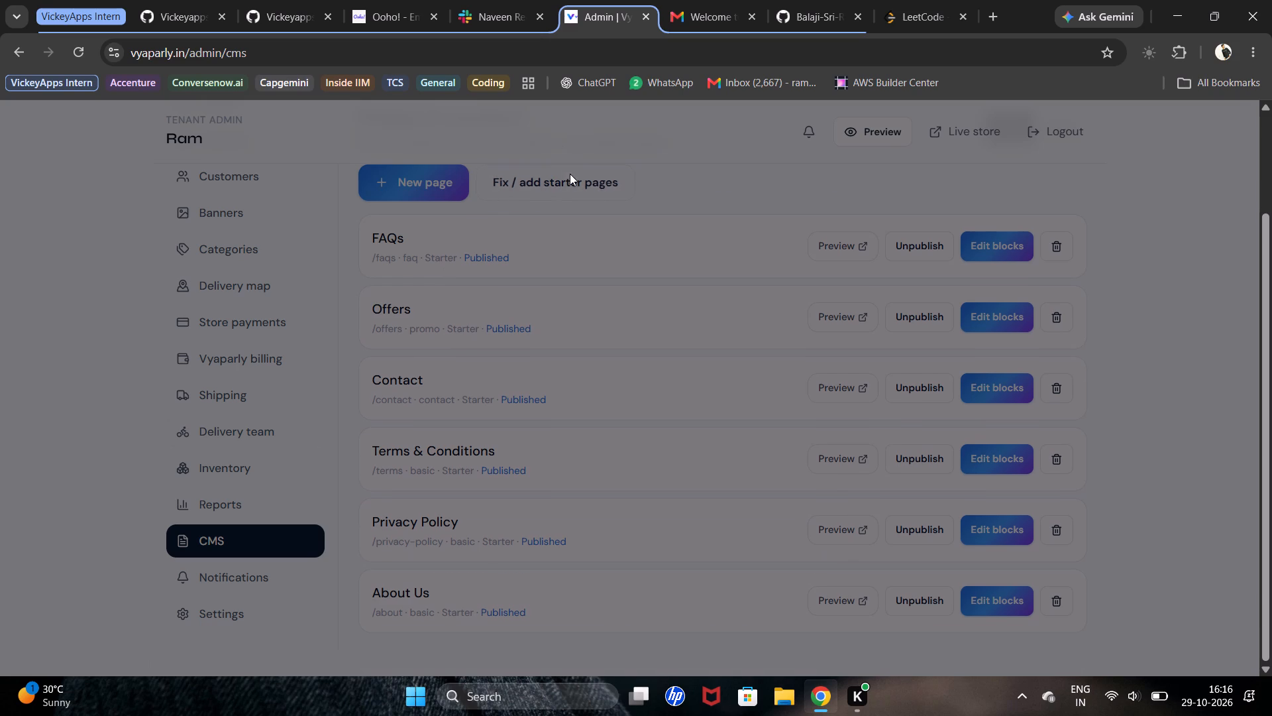
Review the CMS page list and run the fix/add operation for the store's starter pages, repeating it to check it.
scroll(527, 322, down, 6)
scroll(529, 385, down, 4)
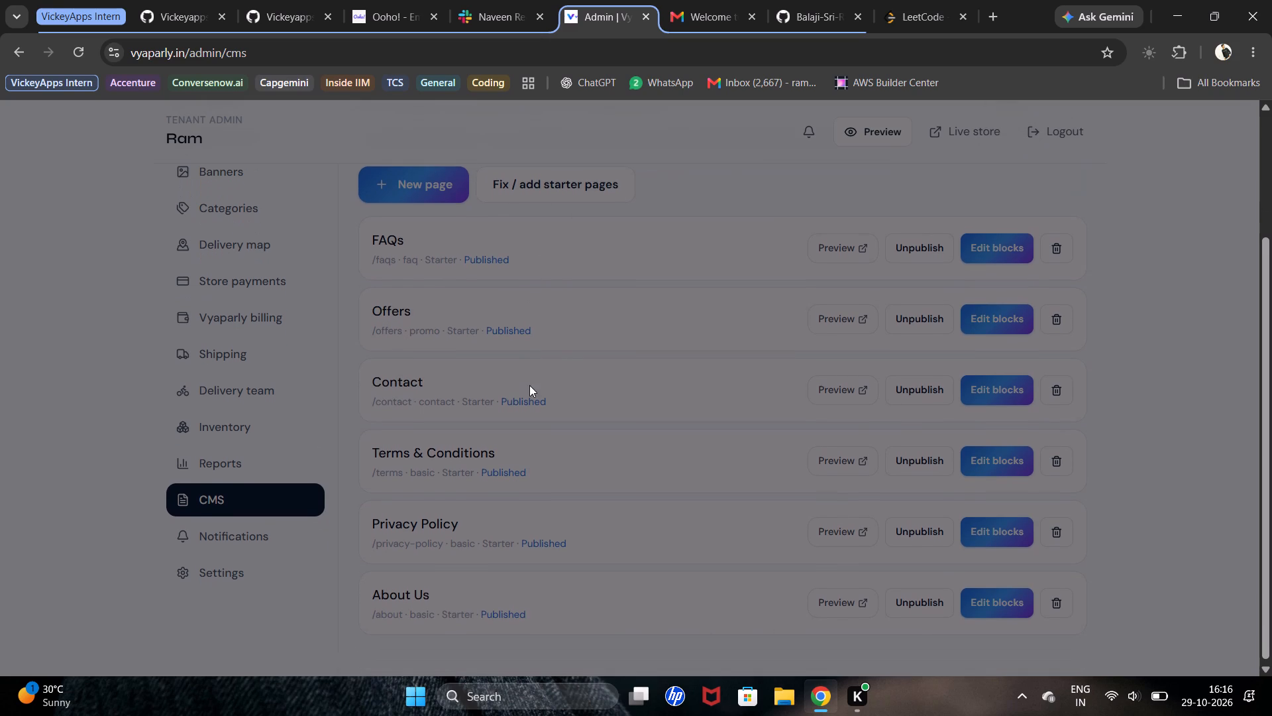
click(590, 189)
click(590, 189)
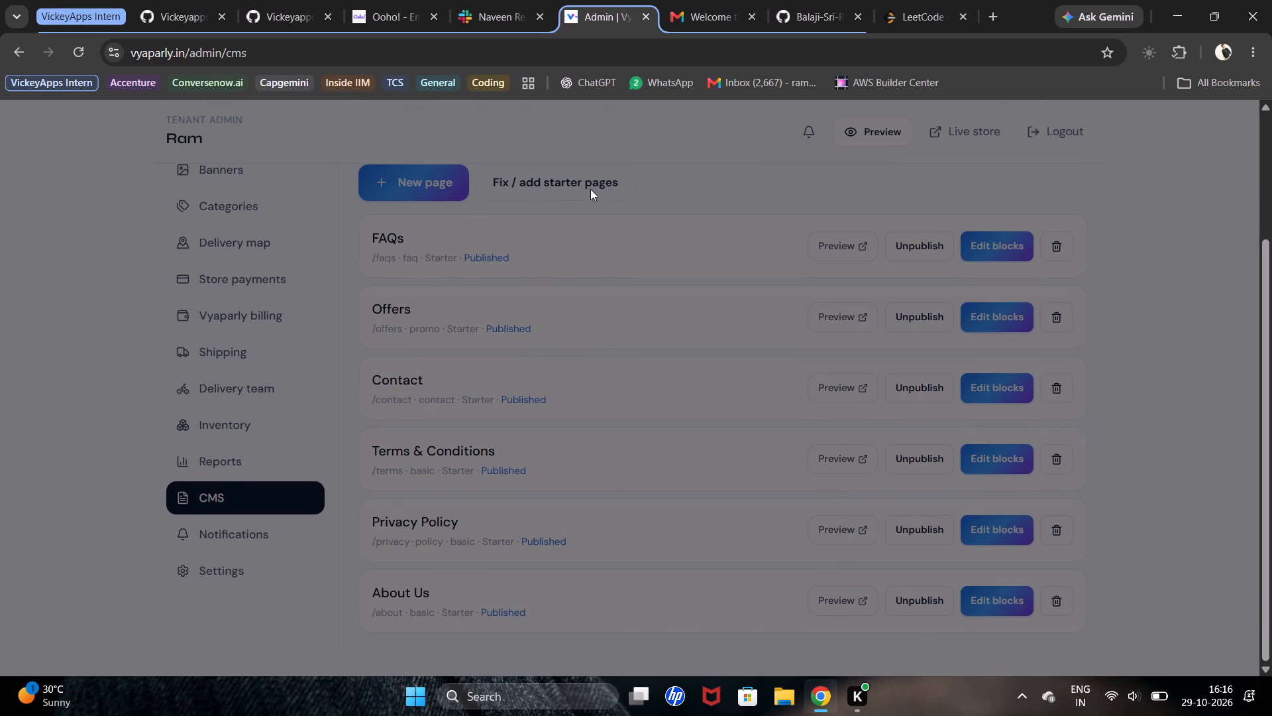
scroll(590, 189, up, 4)
click(587, 296)
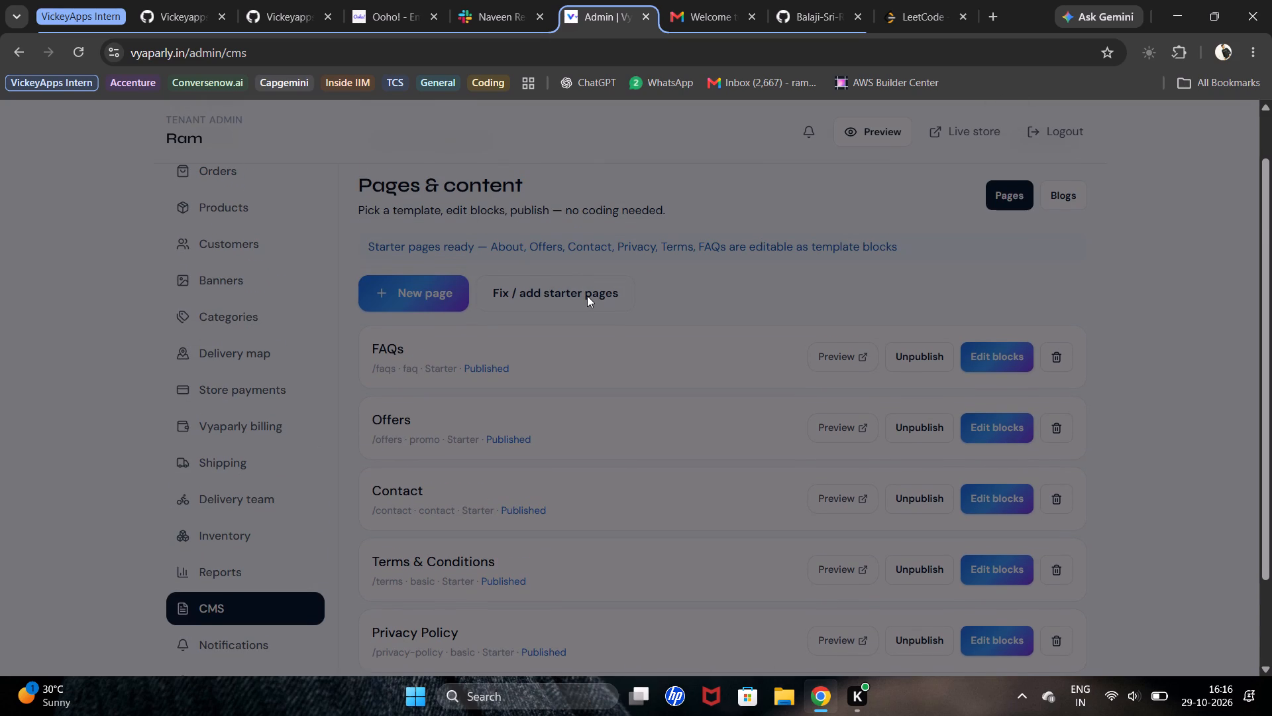
click(587, 296)
Reload the Pages & content list, run the starter pages fix and check the listed pages.
click(680, 287)
click(69, 50)
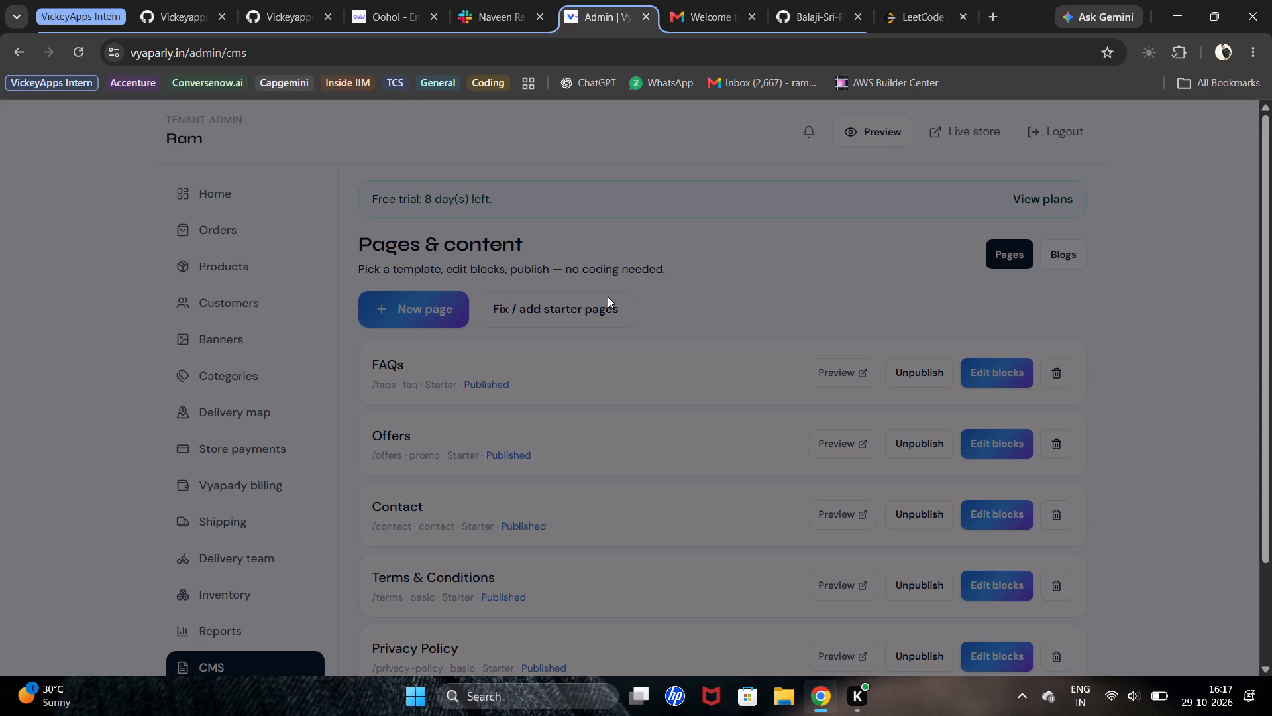
click(608, 296)
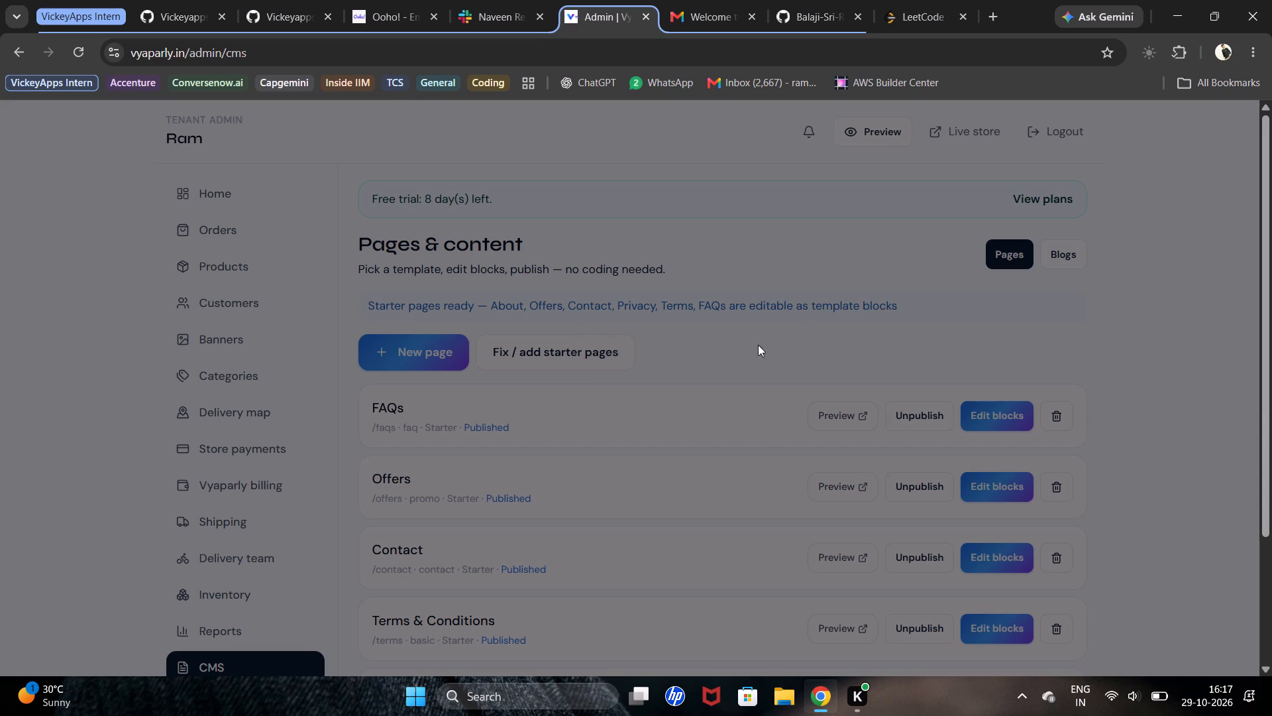
scroll(833, 331, down, 13)
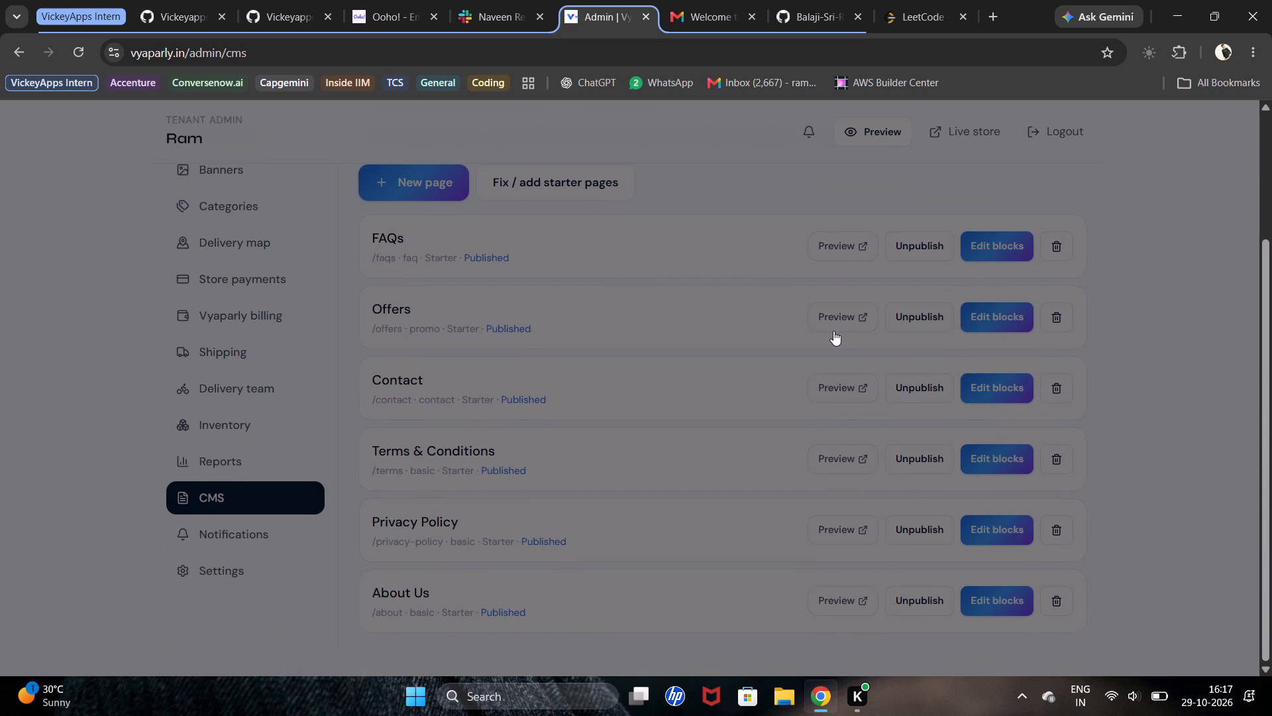
scroll(733, 383, up, 5)
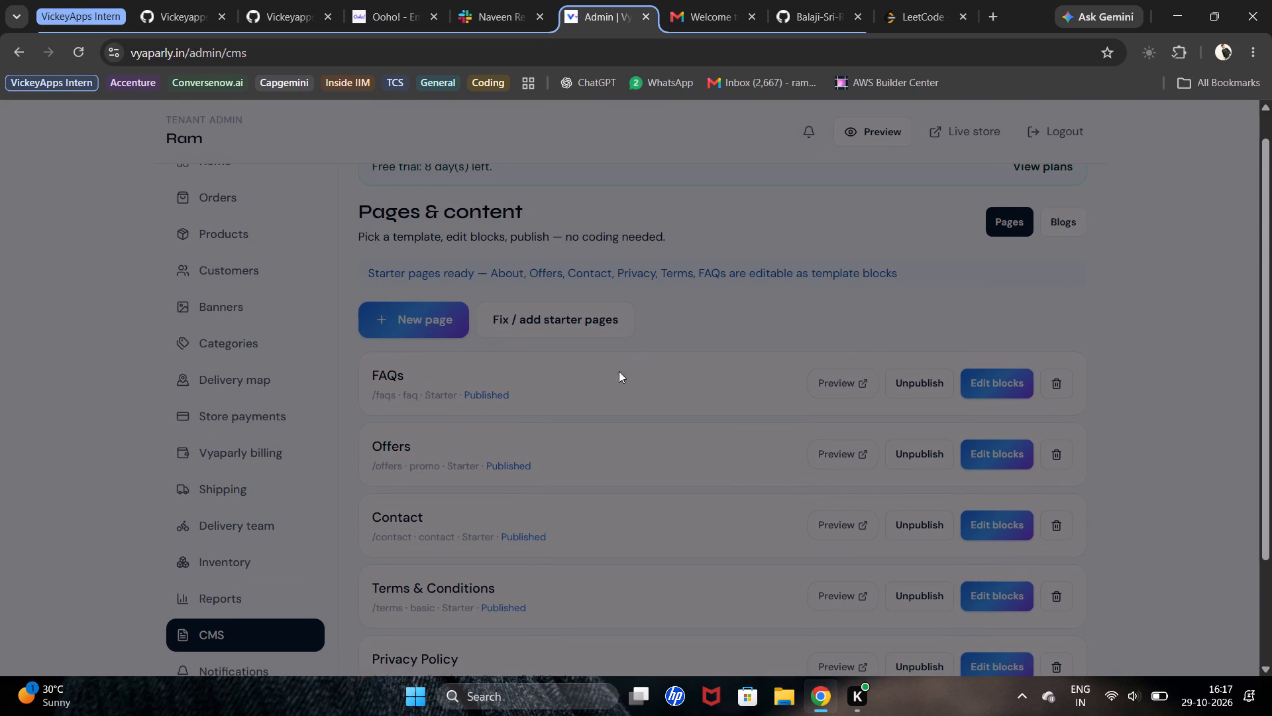
View the Blogs section of Pages & content, and return to the Pages list.
click(1051, 221)
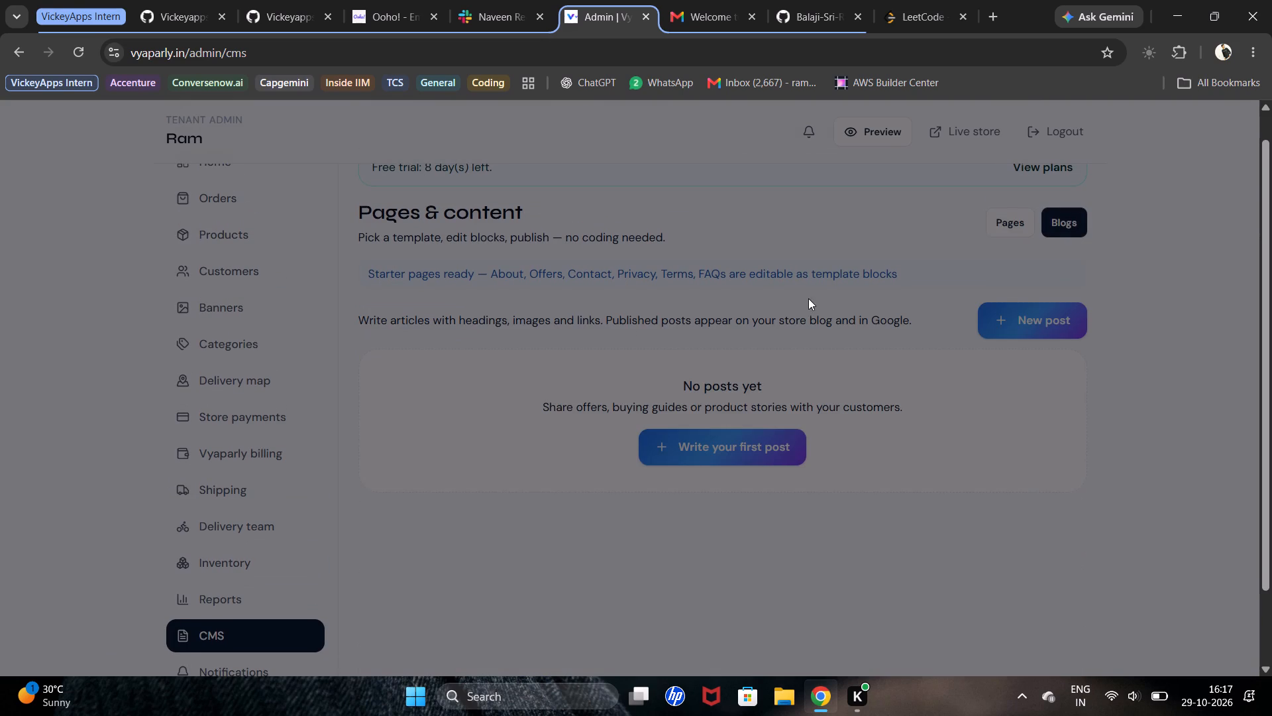
scroll(790, 322, down, 1)
scroll(799, 374, up, 2)
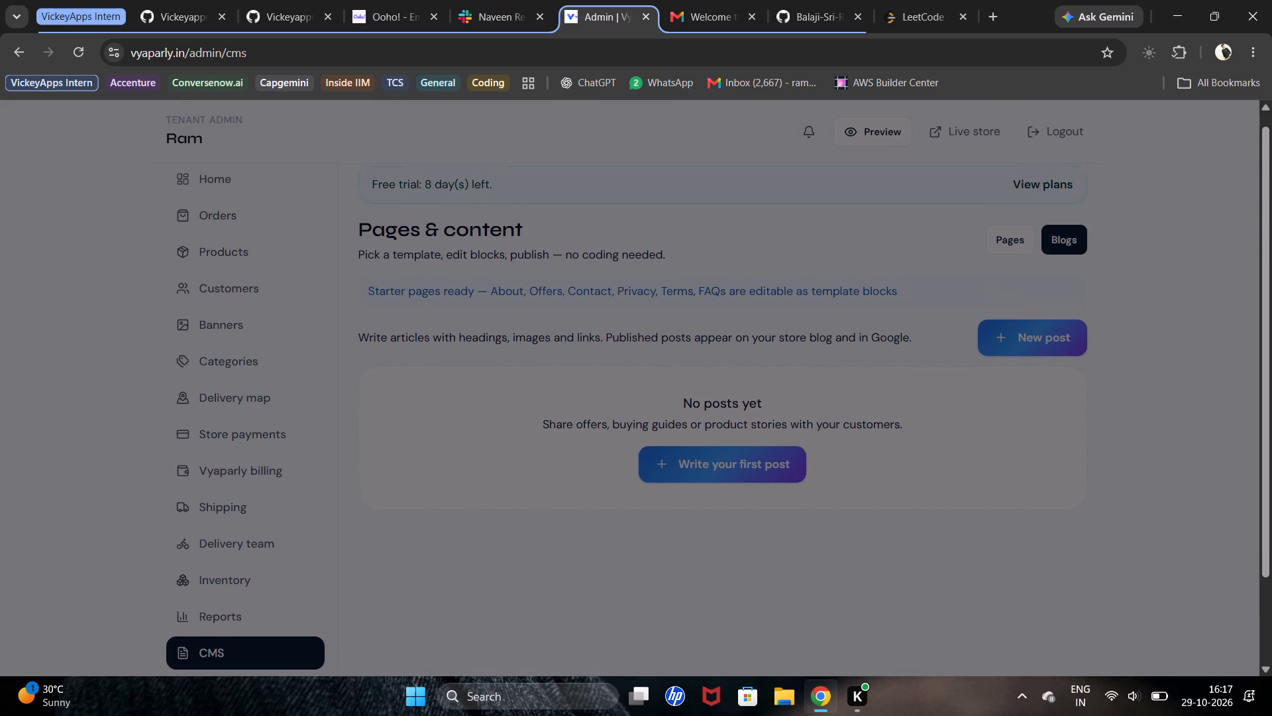
scroll(799, 374, up, 1)
click(1005, 261)
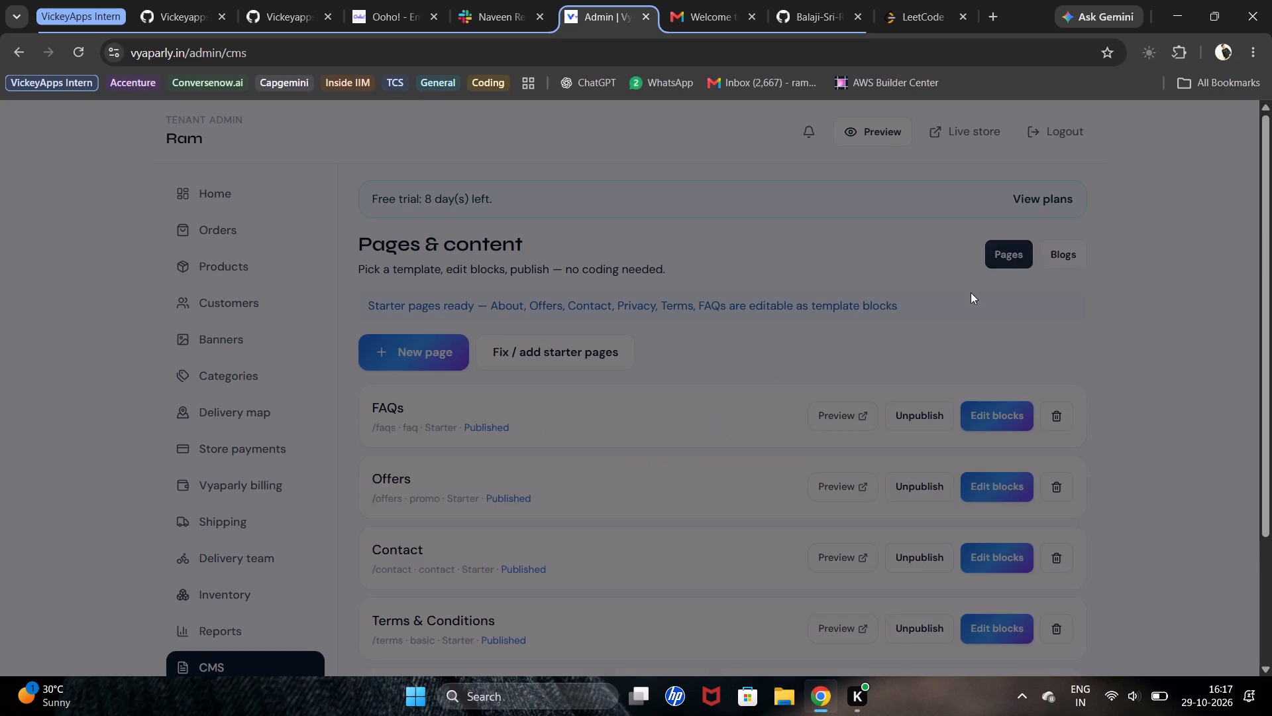
Preview the Terms & Conditions page on the storefront and close the preview.
scroll(822, 406, down, 12)
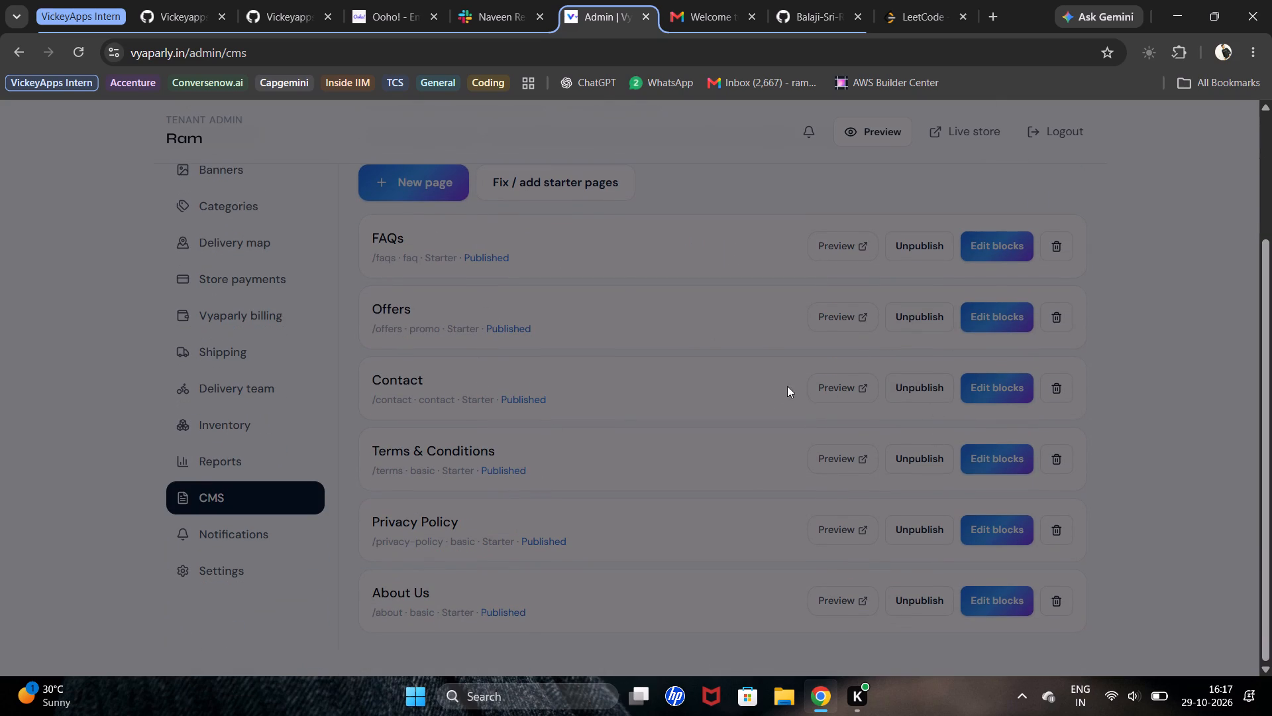
click(848, 444)
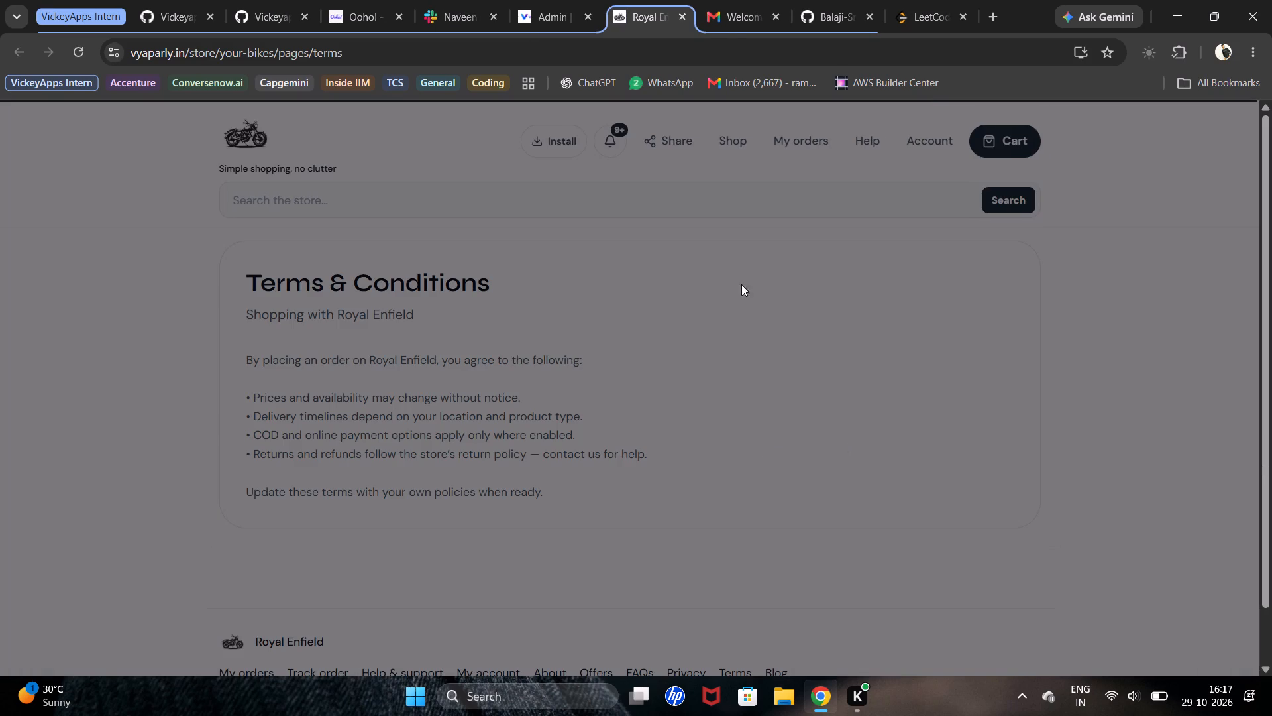
click(677, 23)
Open the Terms & Conditions page's block editor and look through its blocks and the Add block choices.
click(990, 455)
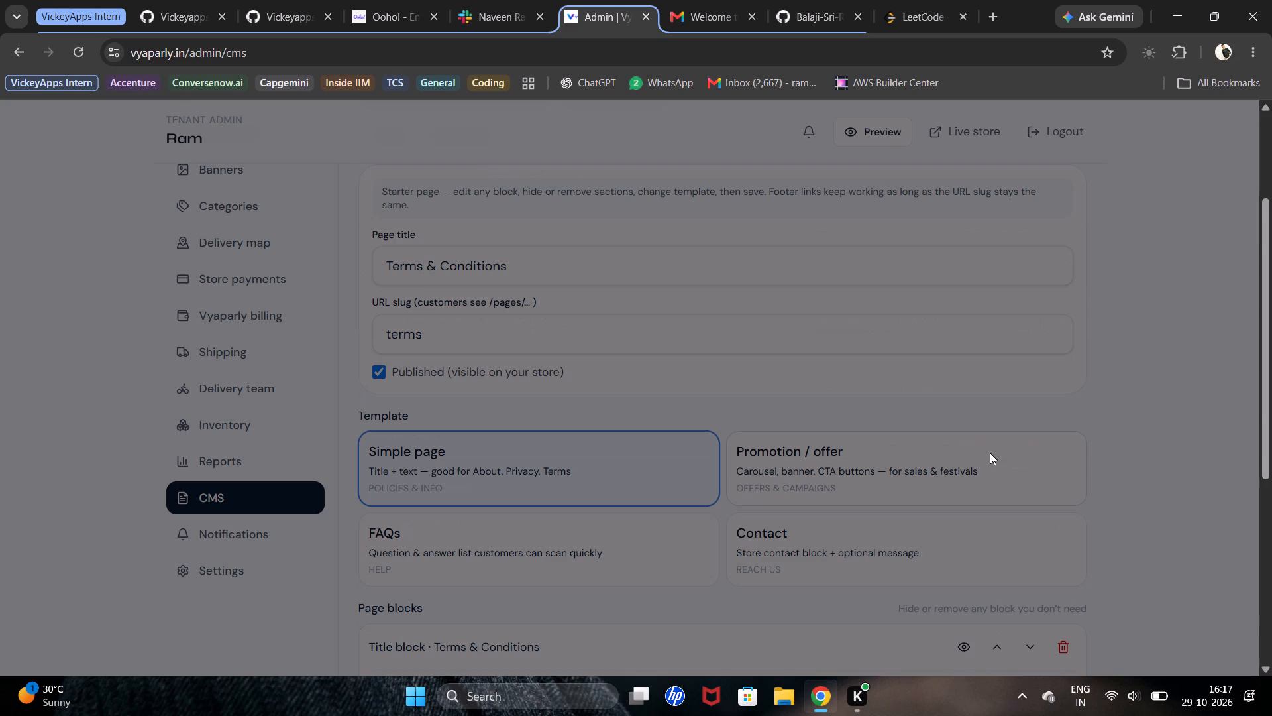
scroll(747, 331, down, 17)
scroll(755, 336, up, 1)
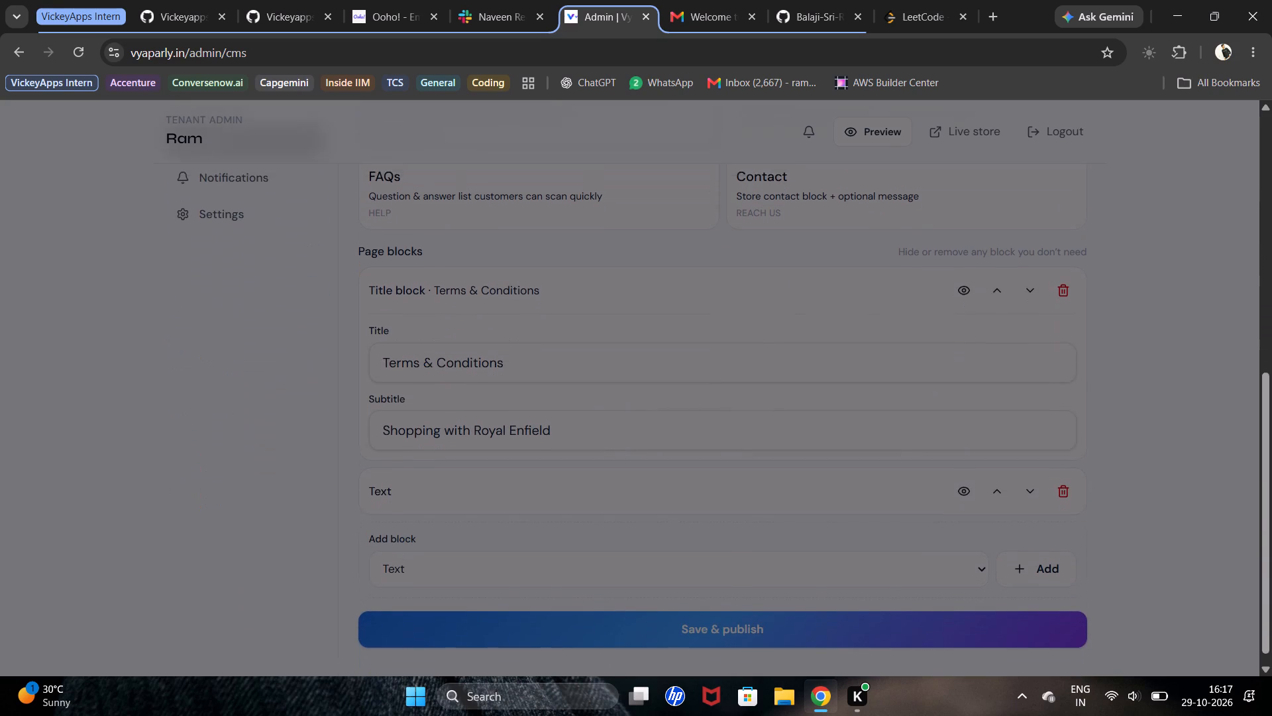
scroll(755, 336, down, 1)
click(724, 577)
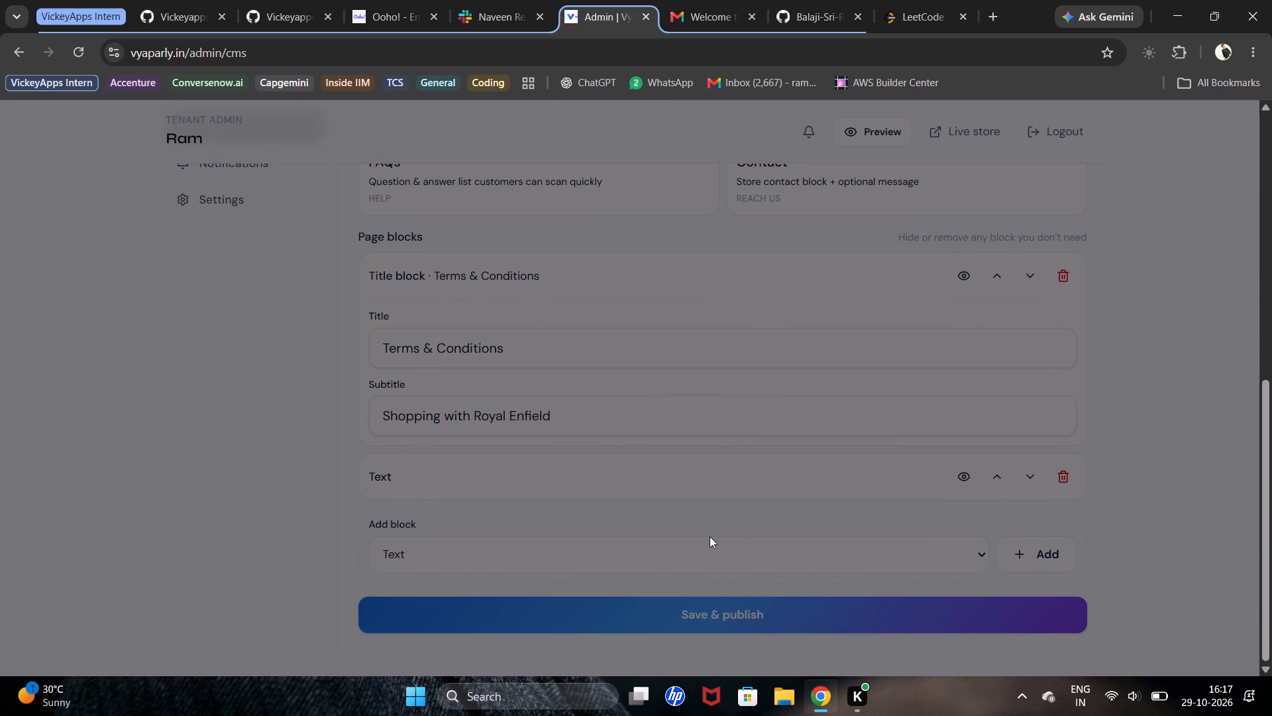
click(710, 536)
click(710, 545)
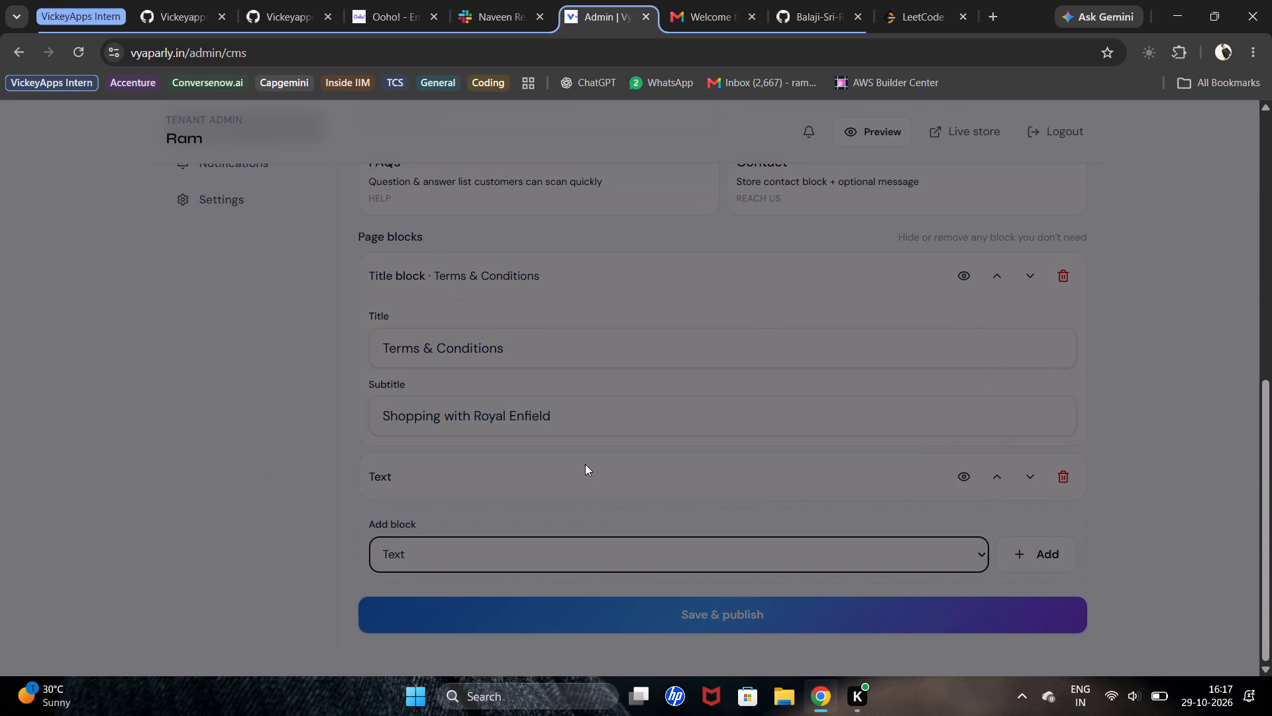
Examine the Terms & Conditions page's URL slug, template options, title block fields and Text block without editing them.
scroll(585, 464, up, 6)
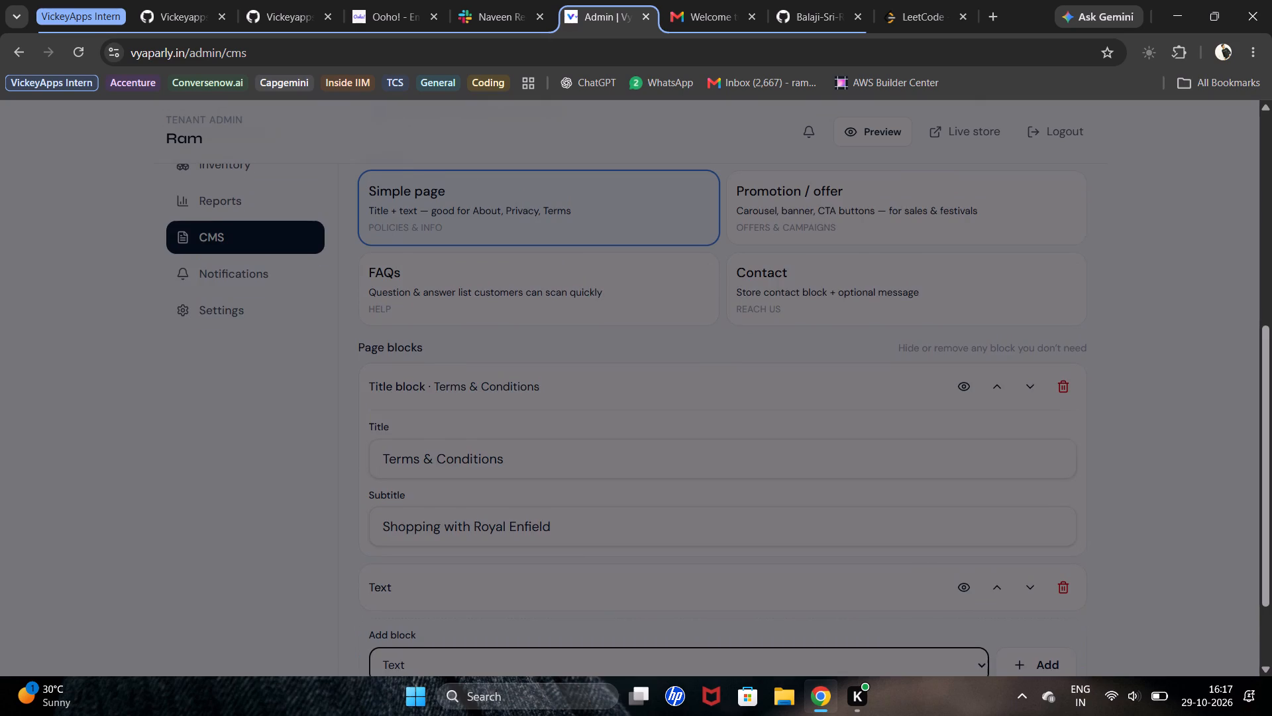
scroll(585, 464, up, 13)
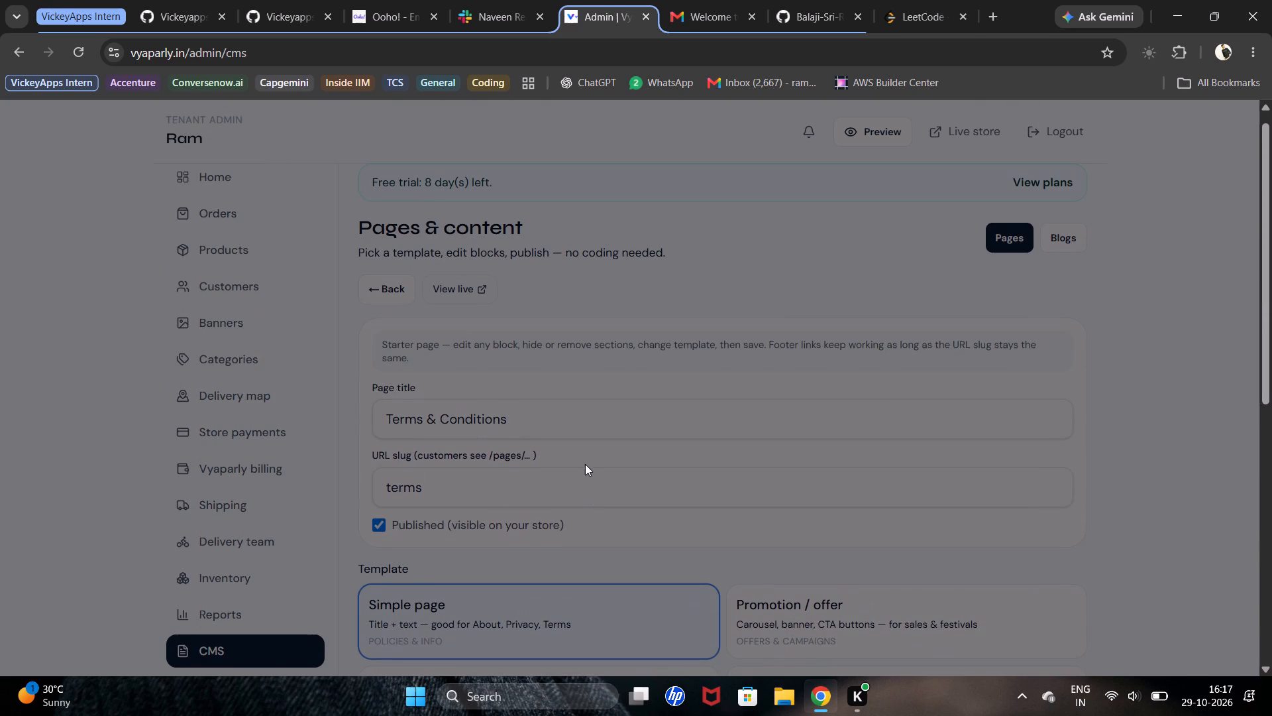
click(585, 464)
drag(587, 493, 593, 495)
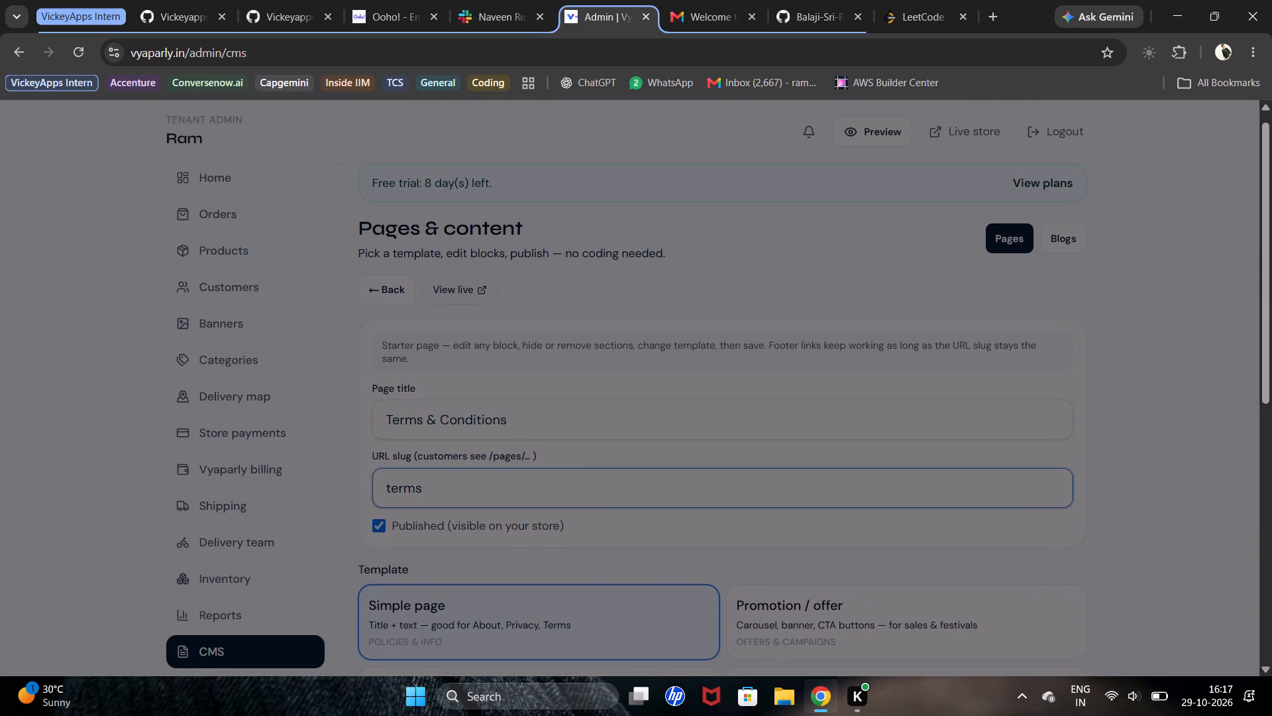
scroll(590, 481, down, 14)
click(585, 490)
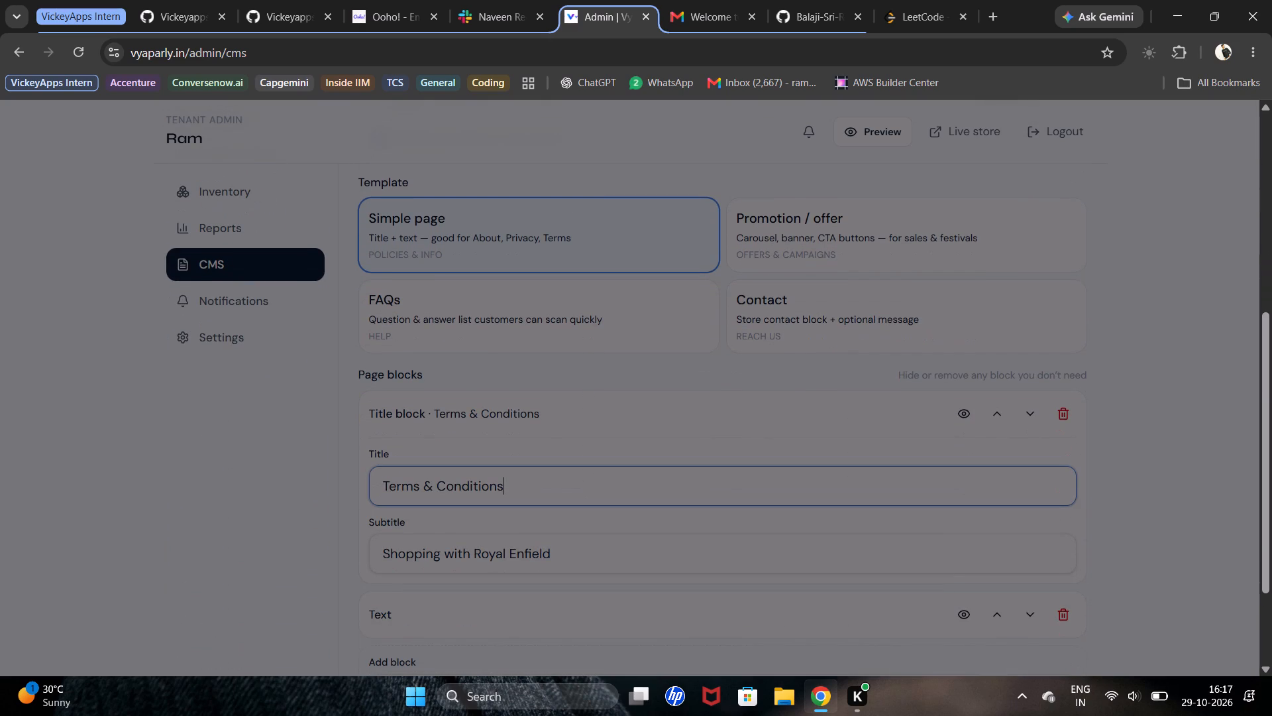
click(593, 550)
scroll(593, 550, down, 5)
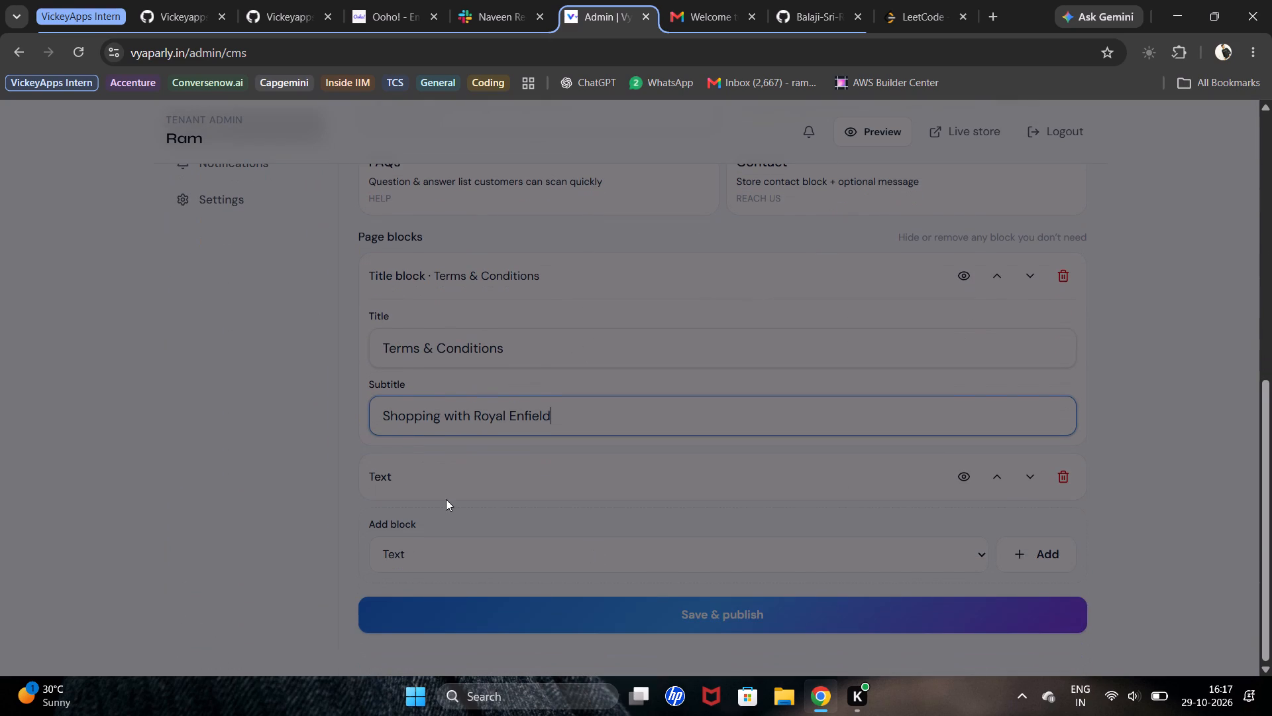
click(448, 493)
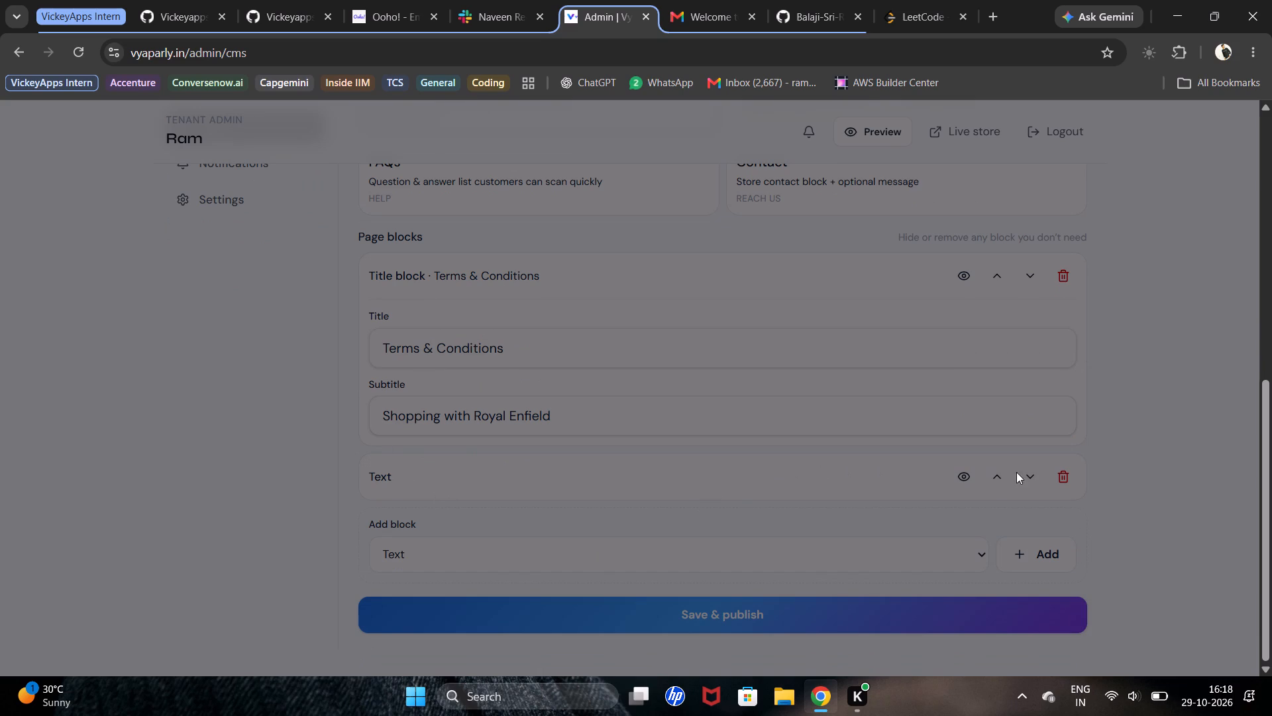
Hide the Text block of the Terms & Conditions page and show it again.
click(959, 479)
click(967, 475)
Open the live view of the Terms & Conditions page from its editor, and return to the editor.
scroll(831, 487, up, 6)
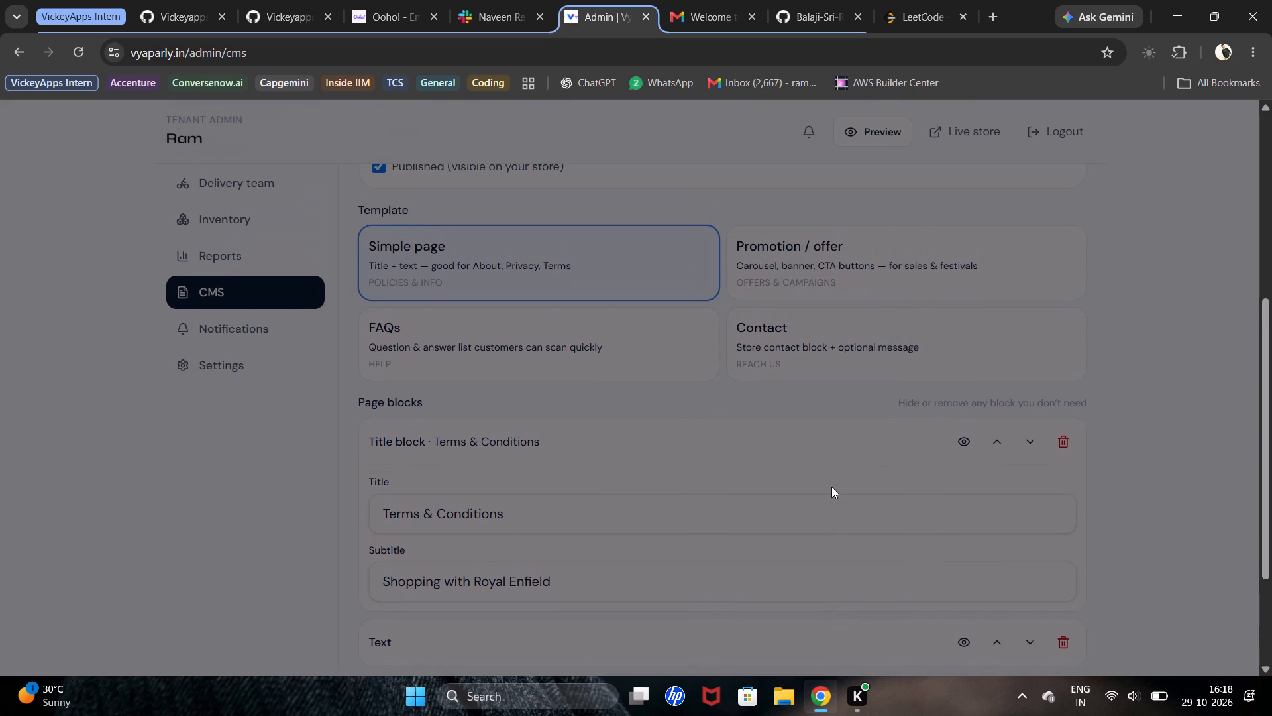
scroll(831, 487, up, 5)
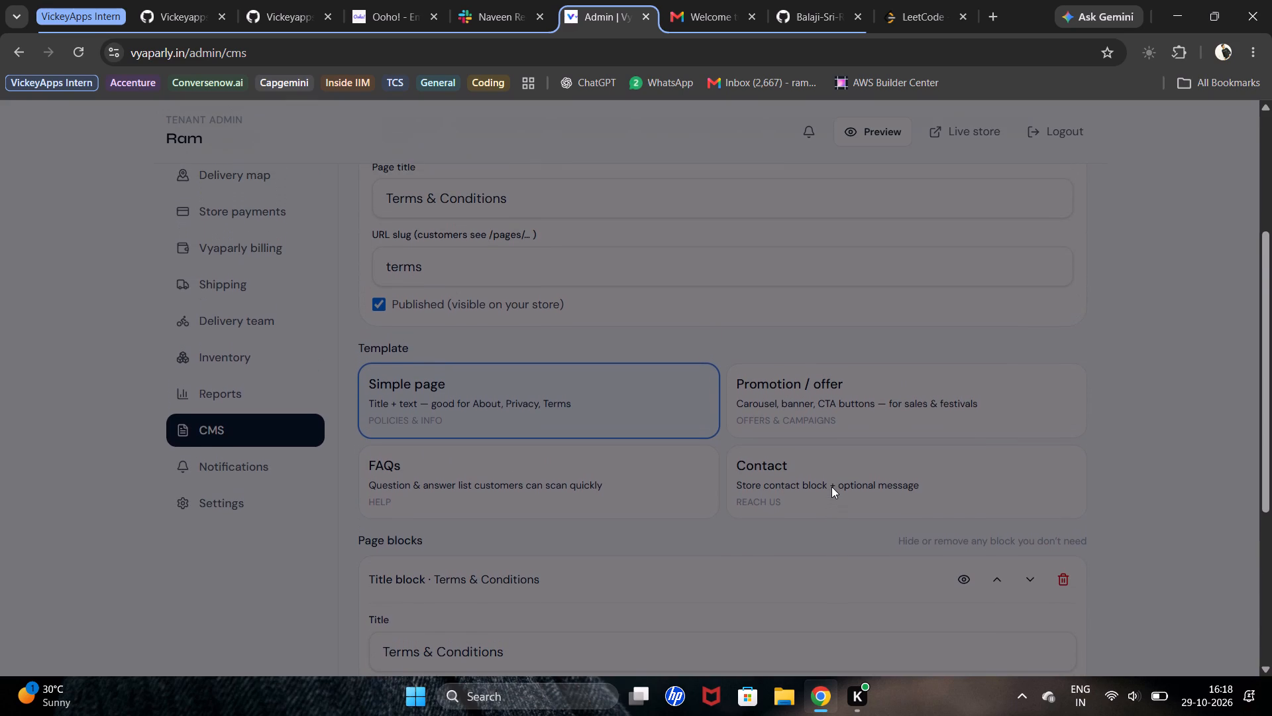
scroll(831, 487, up, 9)
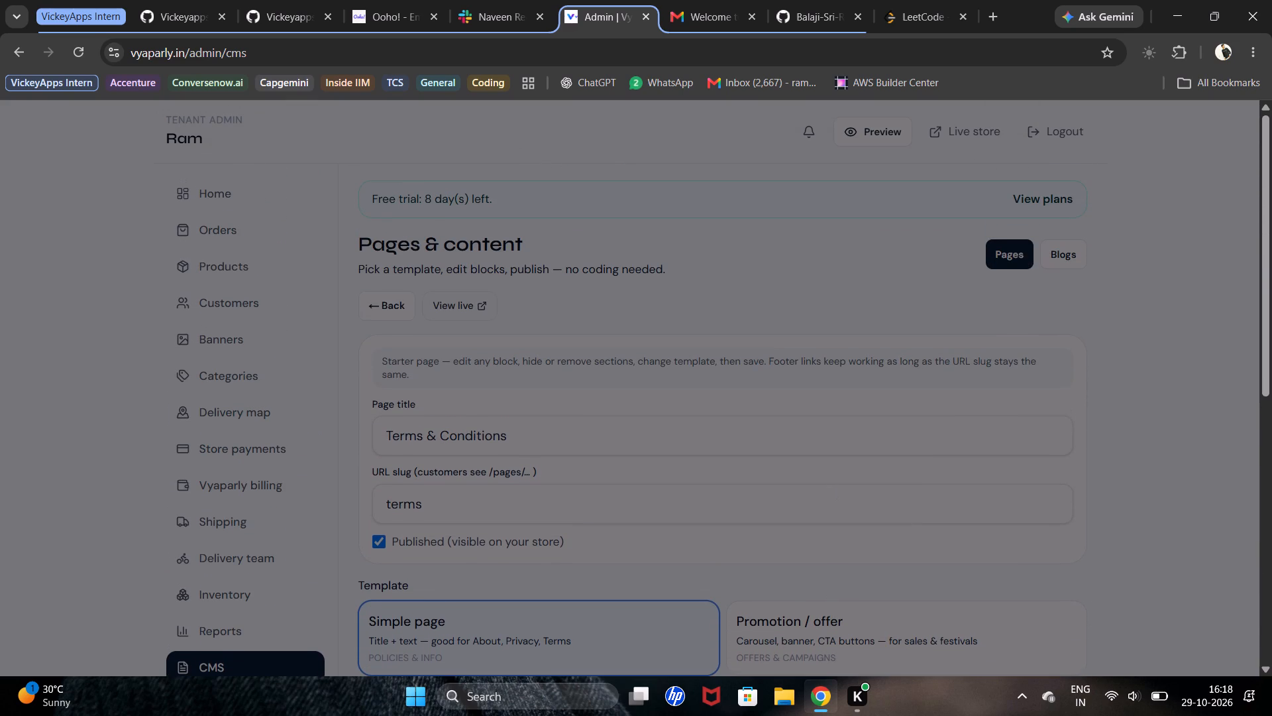
click(463, 302)
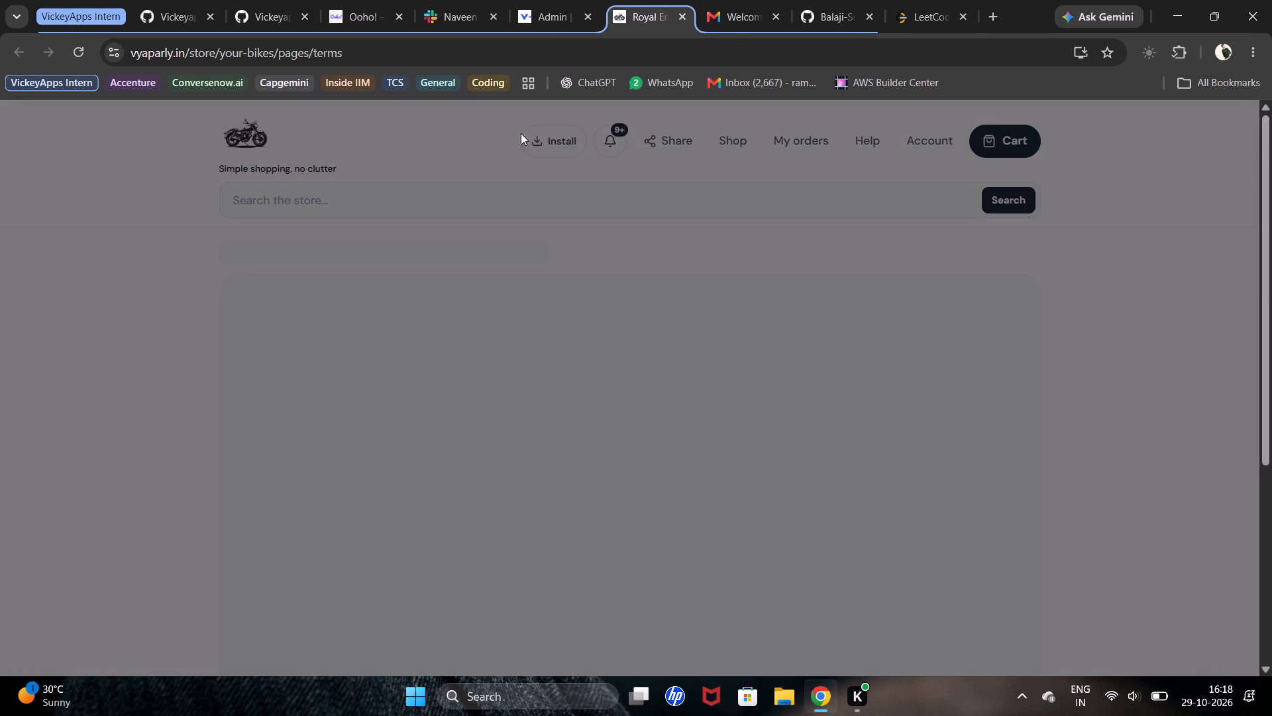
click(535, 0)
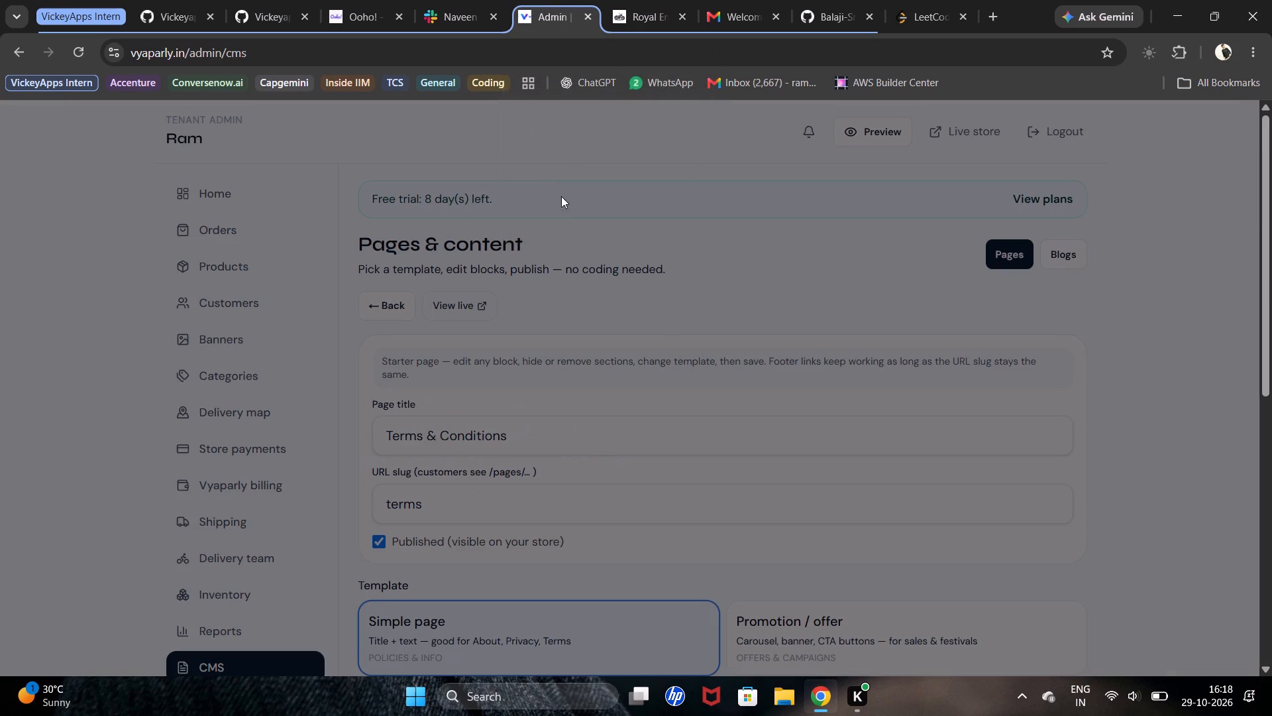
Apply the Promotion / offer template to the Terms & Conditions page, replacing all of its blocks.
scroll(613, 423, down, 4)
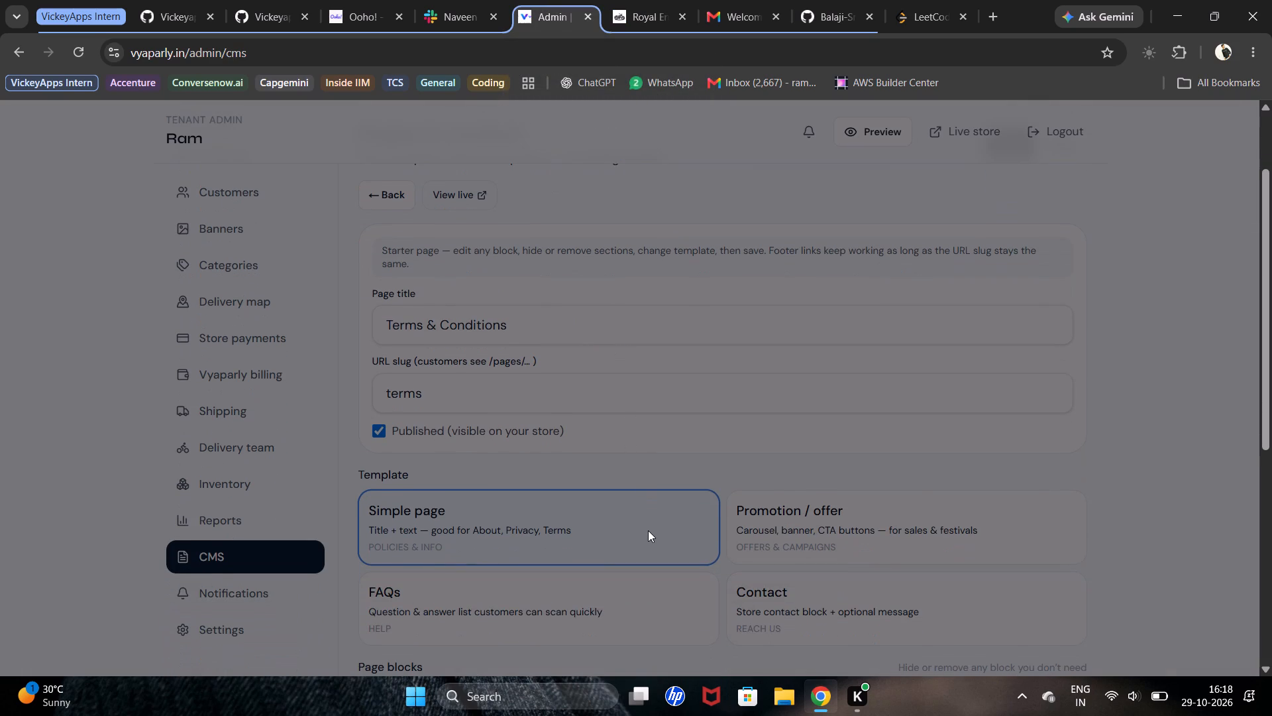
click(869, 554)
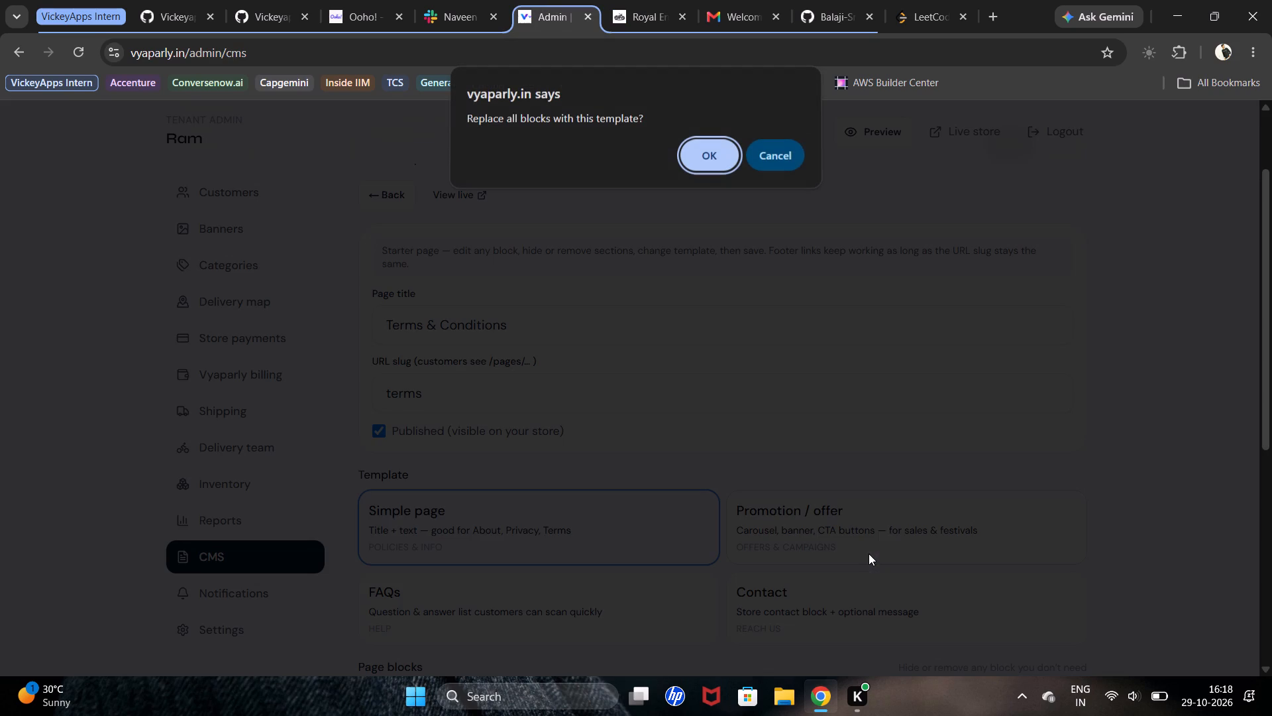
click(727, 171)
Reload the live Terms & Conditions page to check its content, and close it.
click(660, 0)
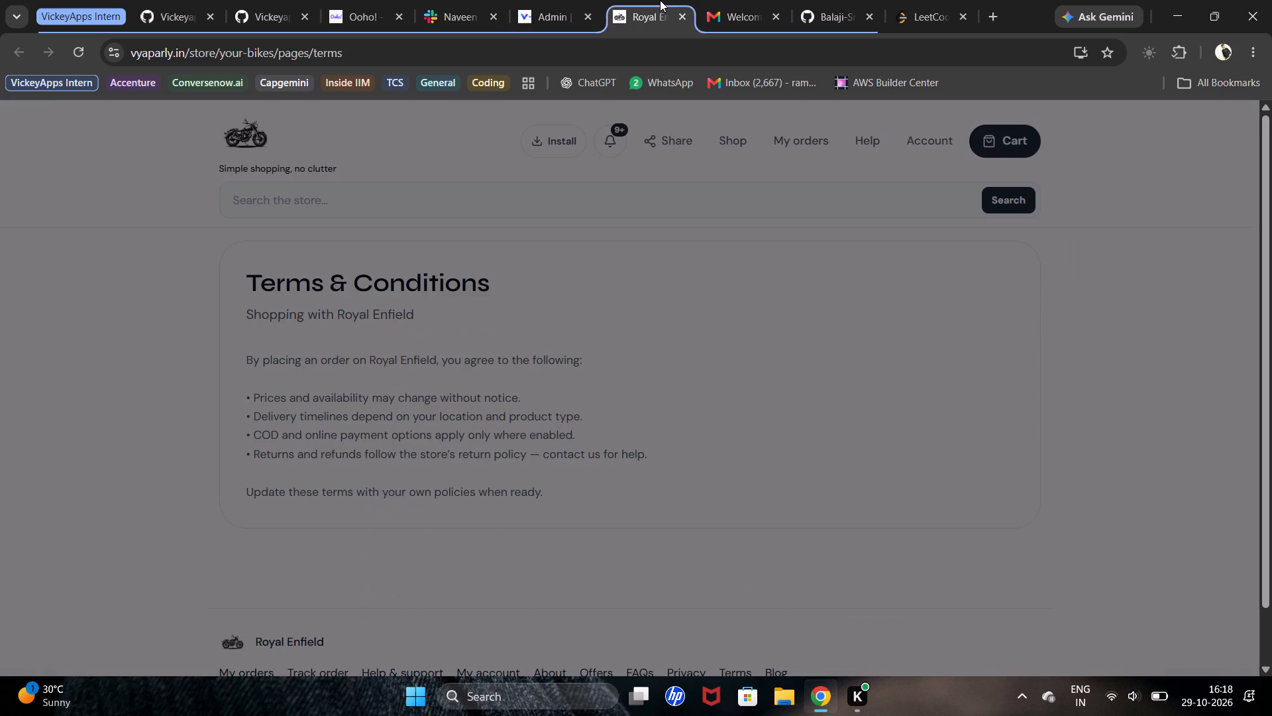
click(86, 58)
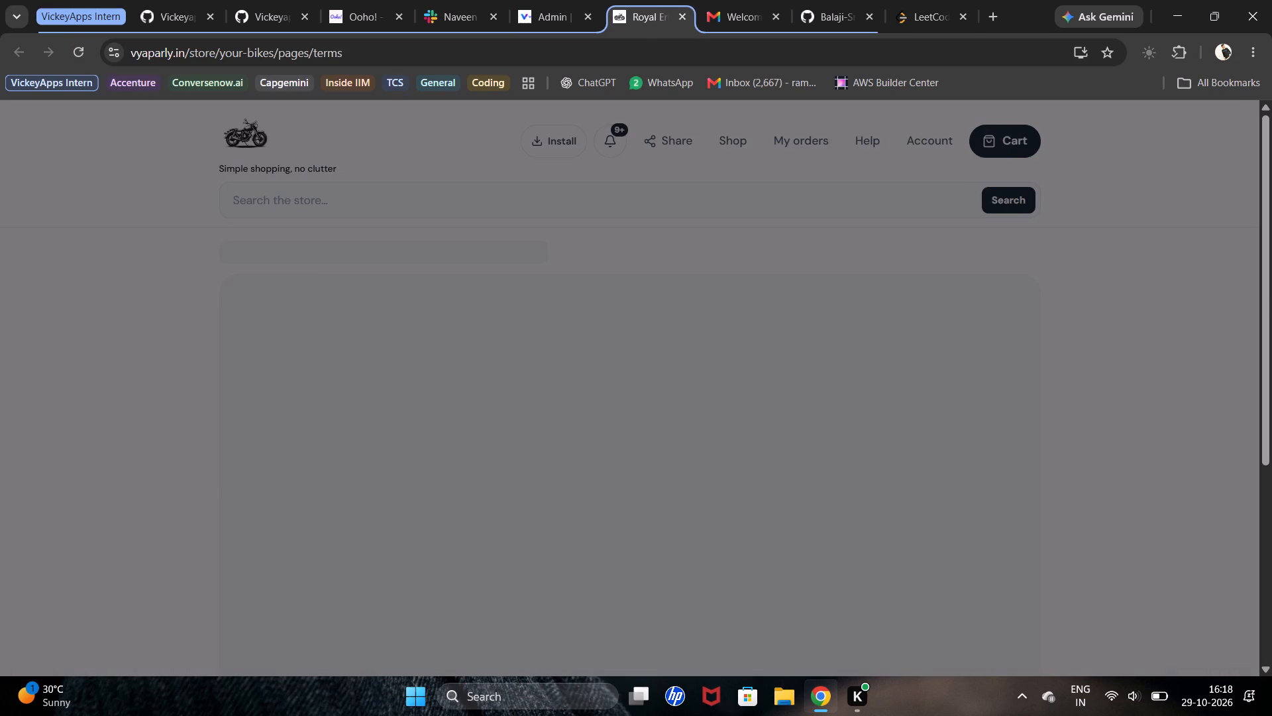
click(678, 23)
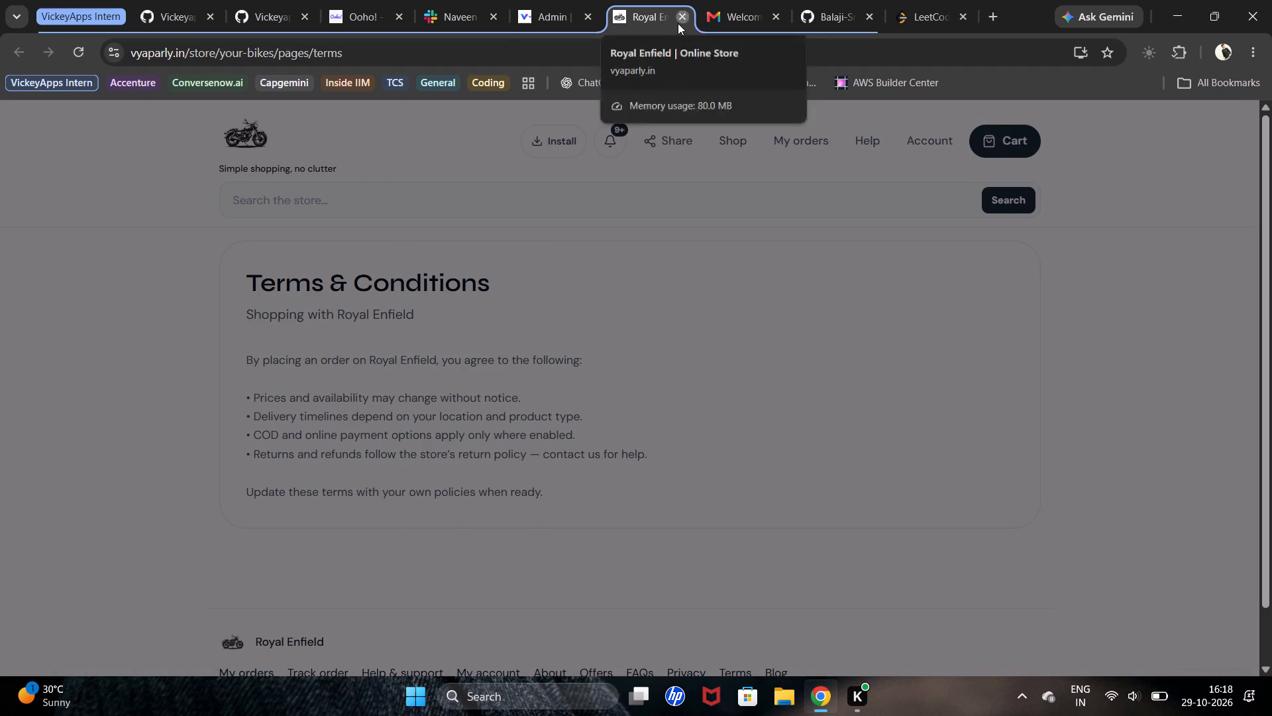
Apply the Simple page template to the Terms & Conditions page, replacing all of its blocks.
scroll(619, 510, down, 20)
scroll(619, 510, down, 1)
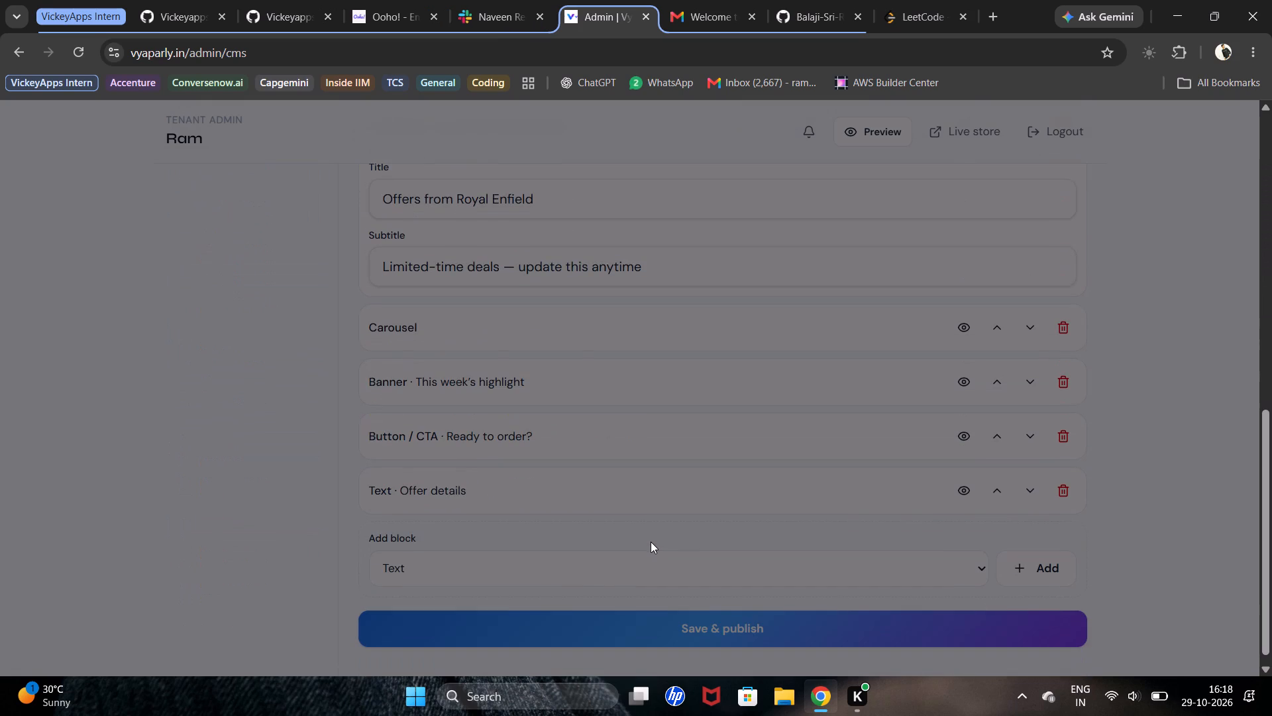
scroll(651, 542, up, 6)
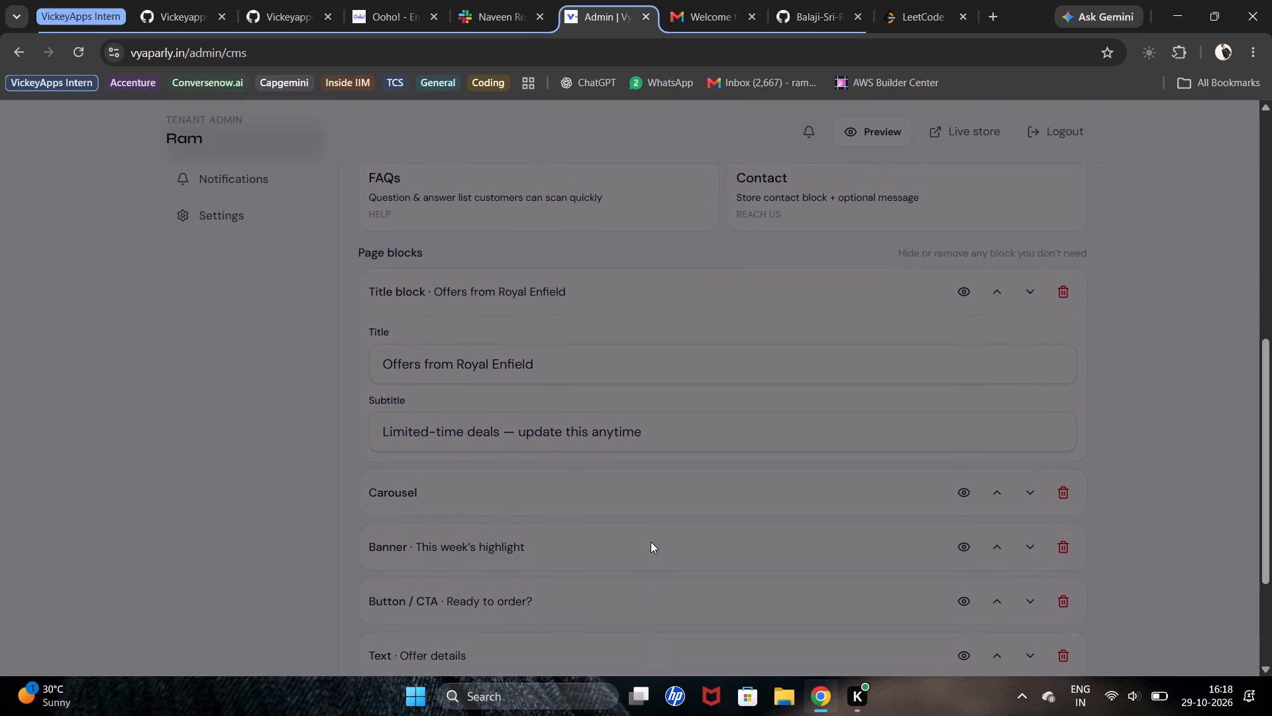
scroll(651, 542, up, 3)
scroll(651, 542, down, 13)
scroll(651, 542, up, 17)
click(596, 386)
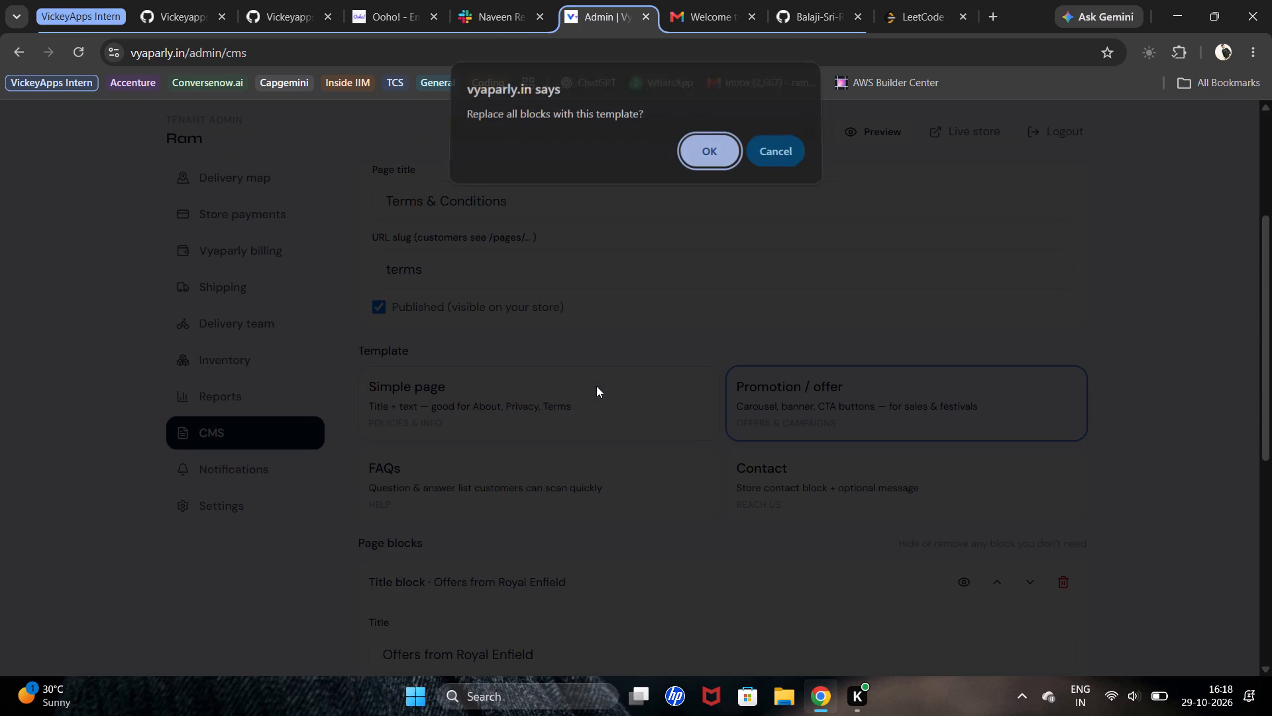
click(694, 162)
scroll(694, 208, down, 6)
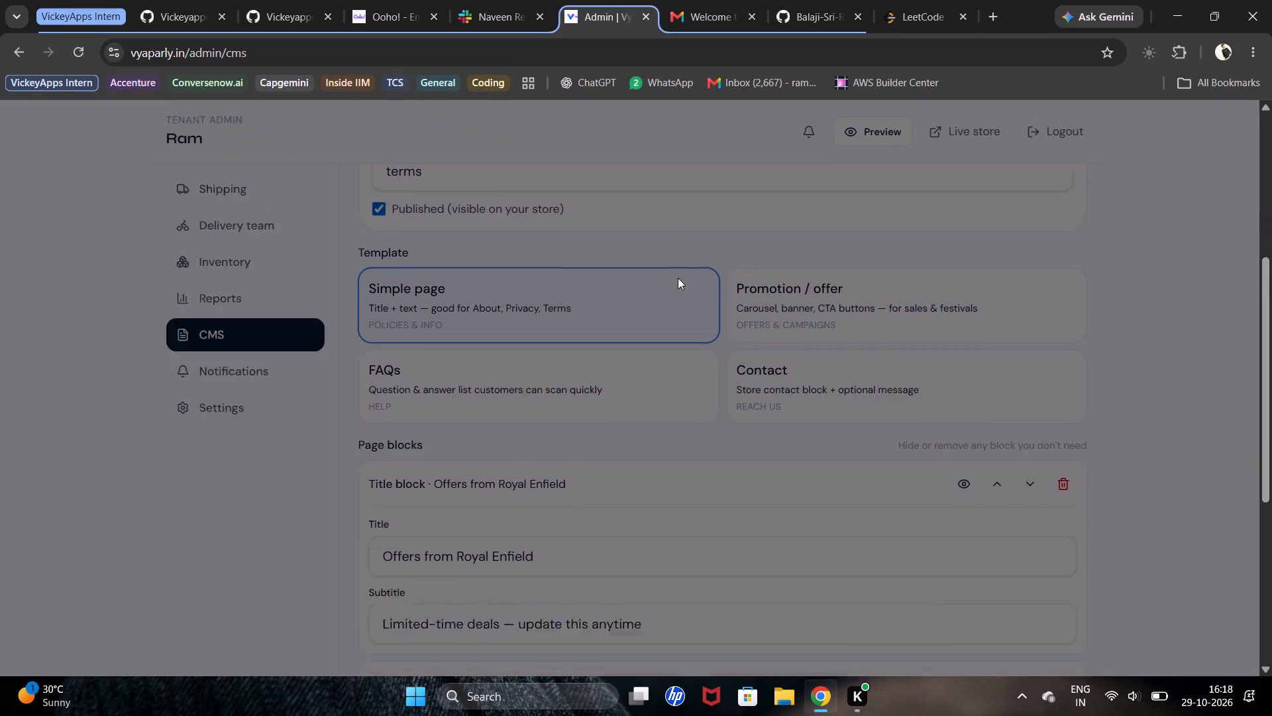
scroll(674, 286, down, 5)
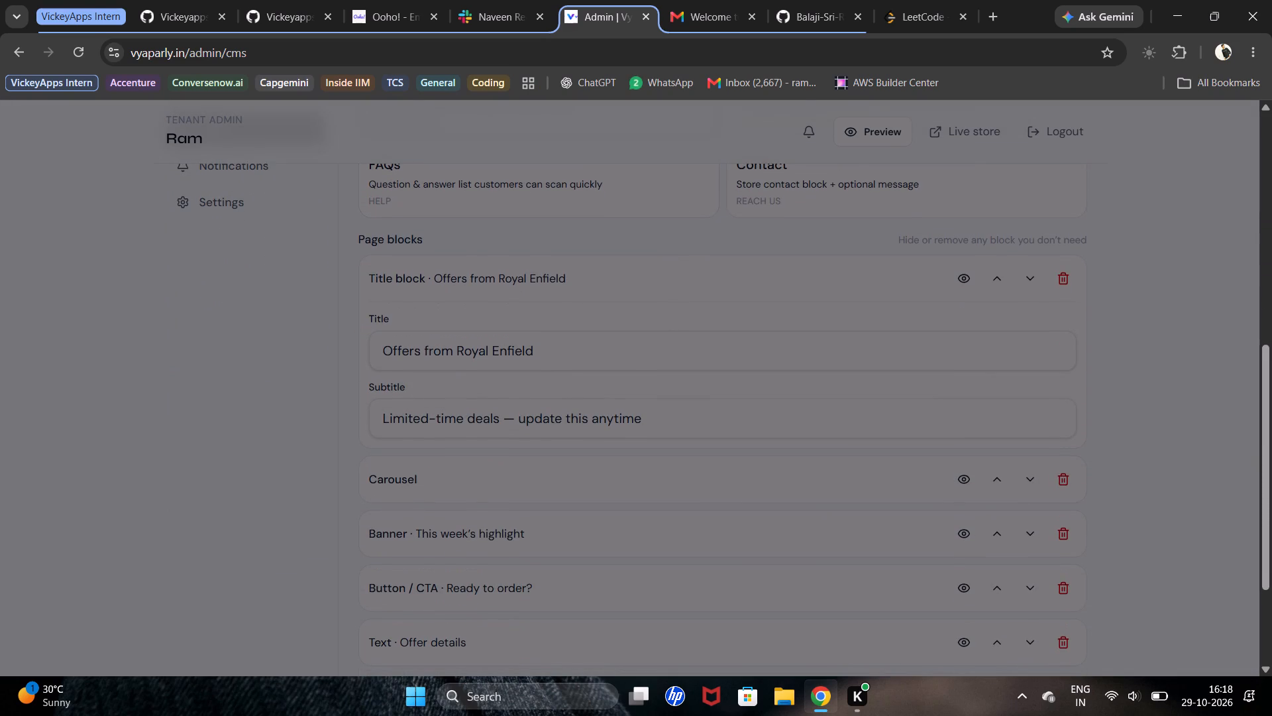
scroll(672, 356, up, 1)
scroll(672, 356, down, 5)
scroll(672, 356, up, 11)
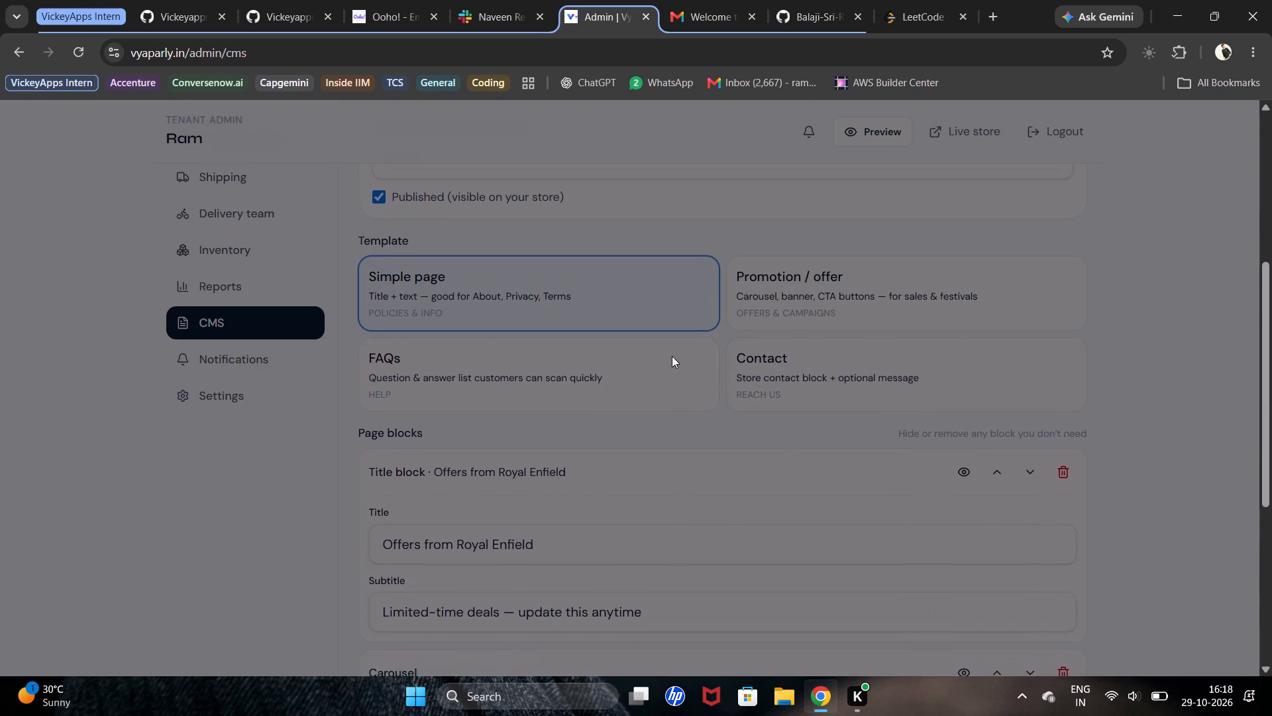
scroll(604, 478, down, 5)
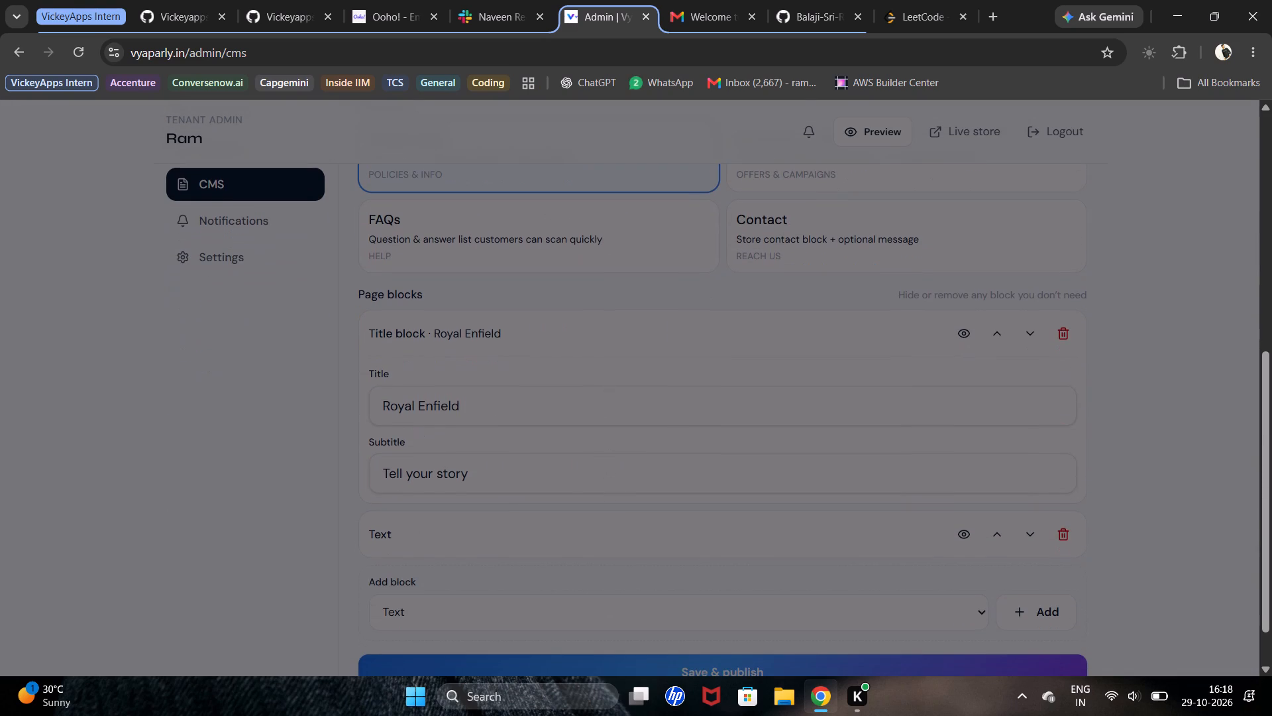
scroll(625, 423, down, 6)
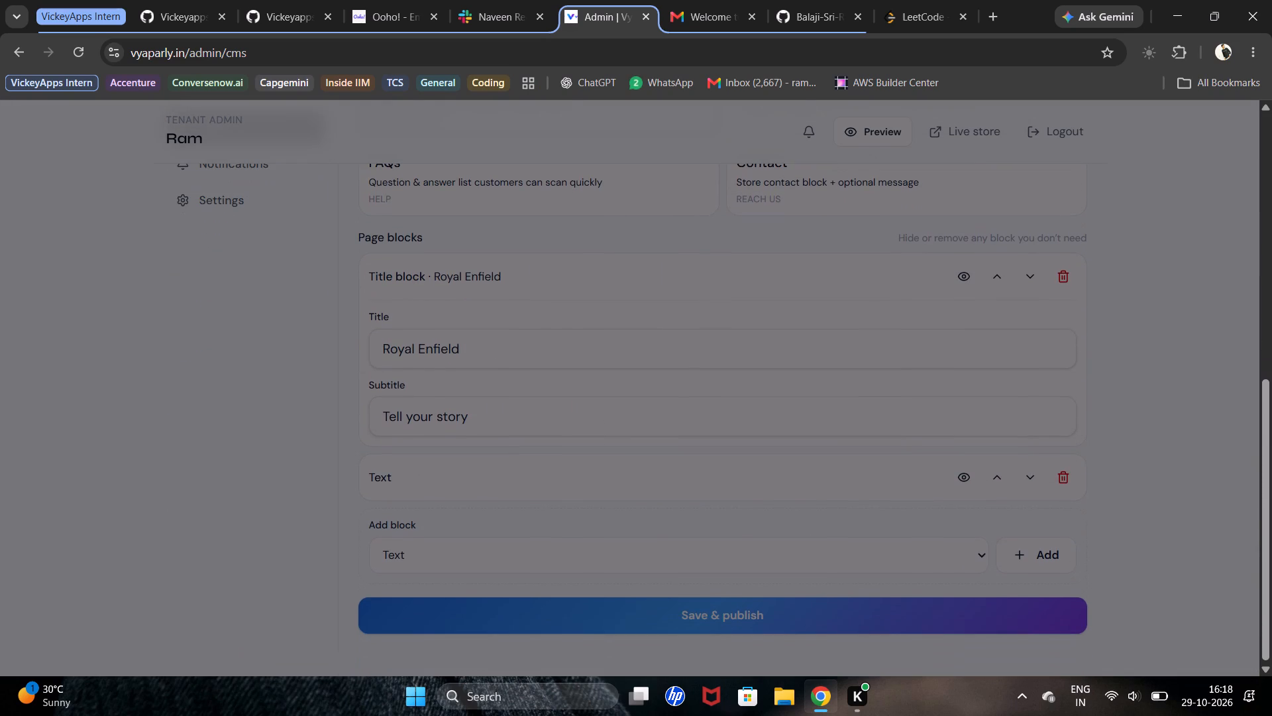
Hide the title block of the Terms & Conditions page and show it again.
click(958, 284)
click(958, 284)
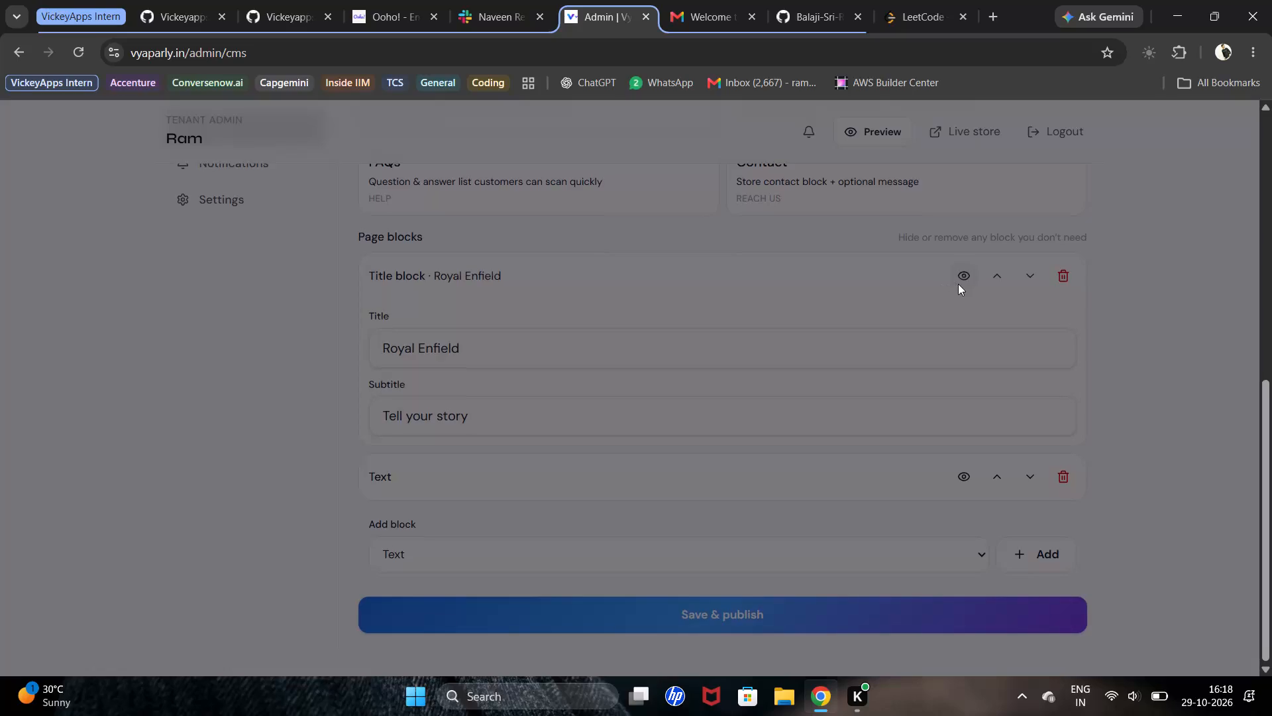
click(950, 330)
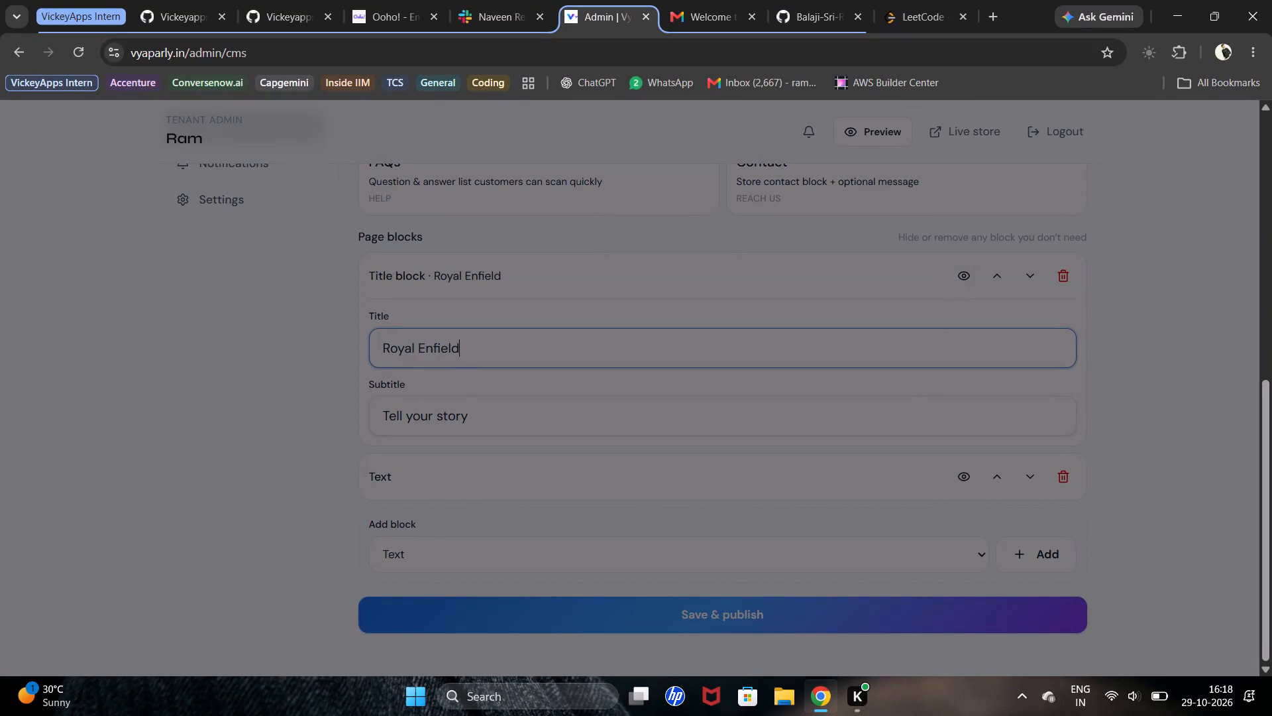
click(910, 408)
Look over the page settings and template blocks of Terms & Conditions, and return to the page list without saving.
scroll(910, 408, up, 12)
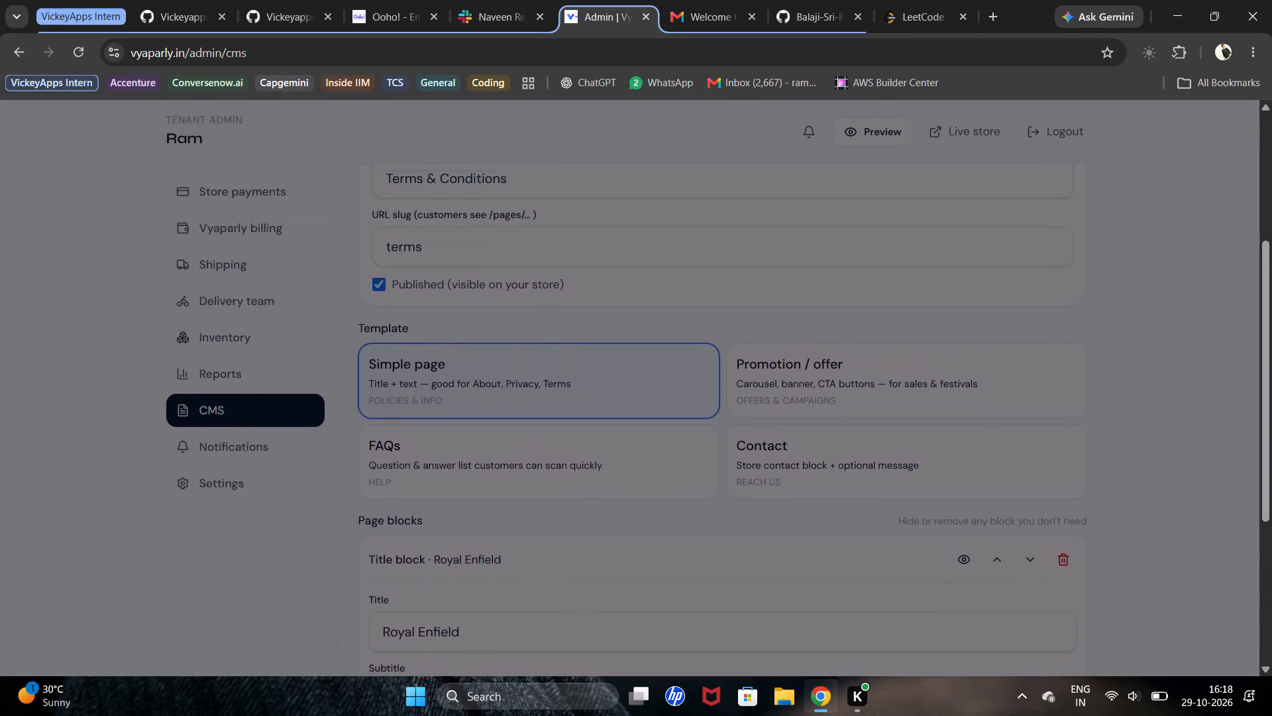
scroll(910, 408, up, 9)
scroll(910, 408, down, 11)
scroll(910, 408, down, 11)
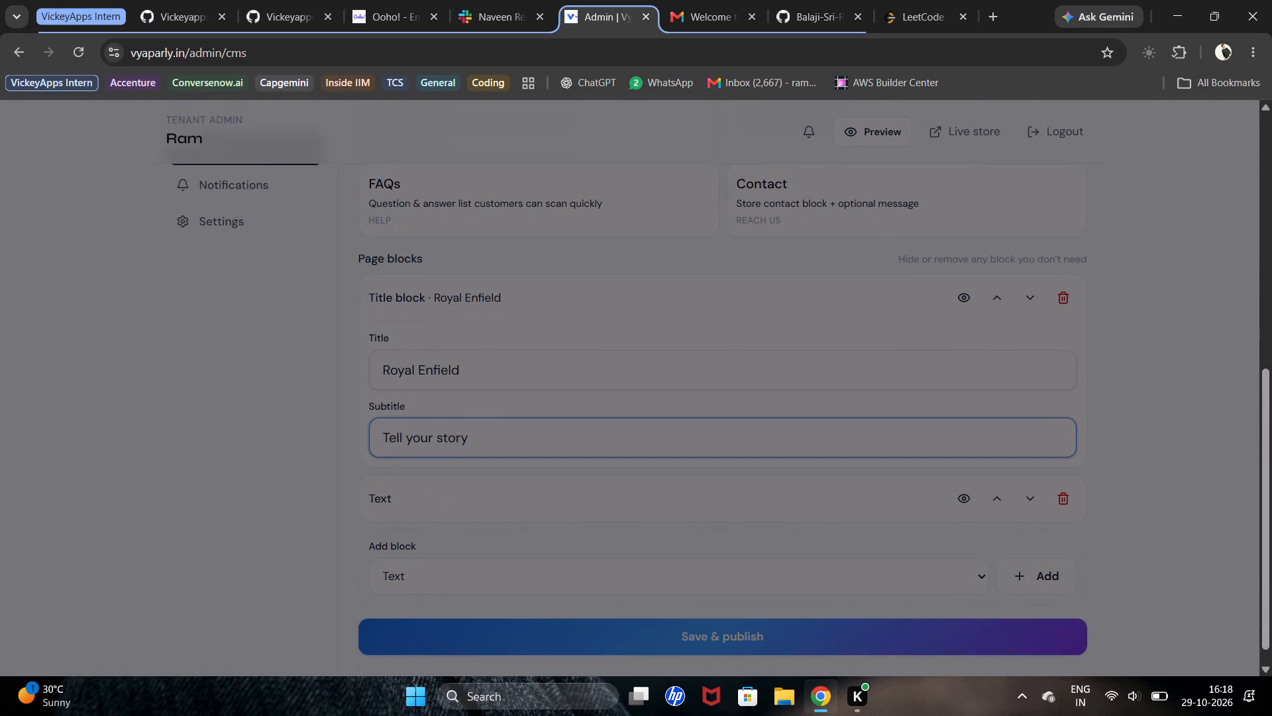
click(159, 479)
scroll(283, 548, down, 5)
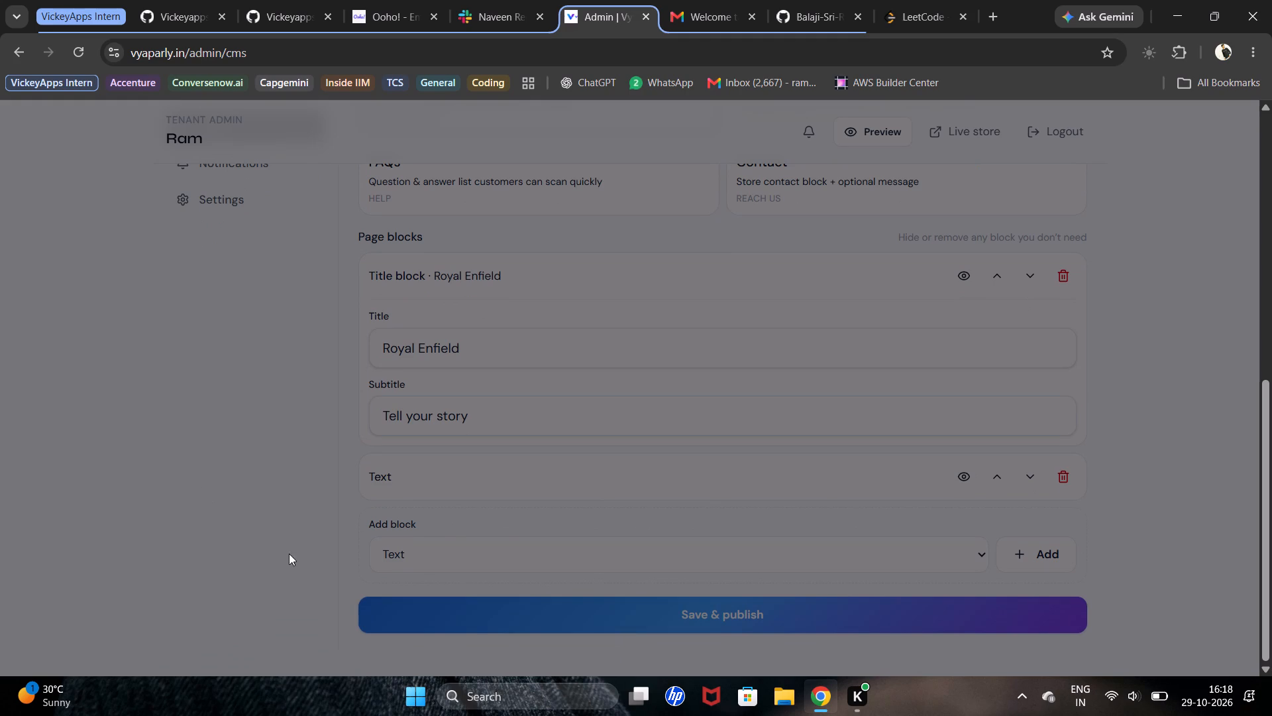
scroll(721, 623, up, 12)
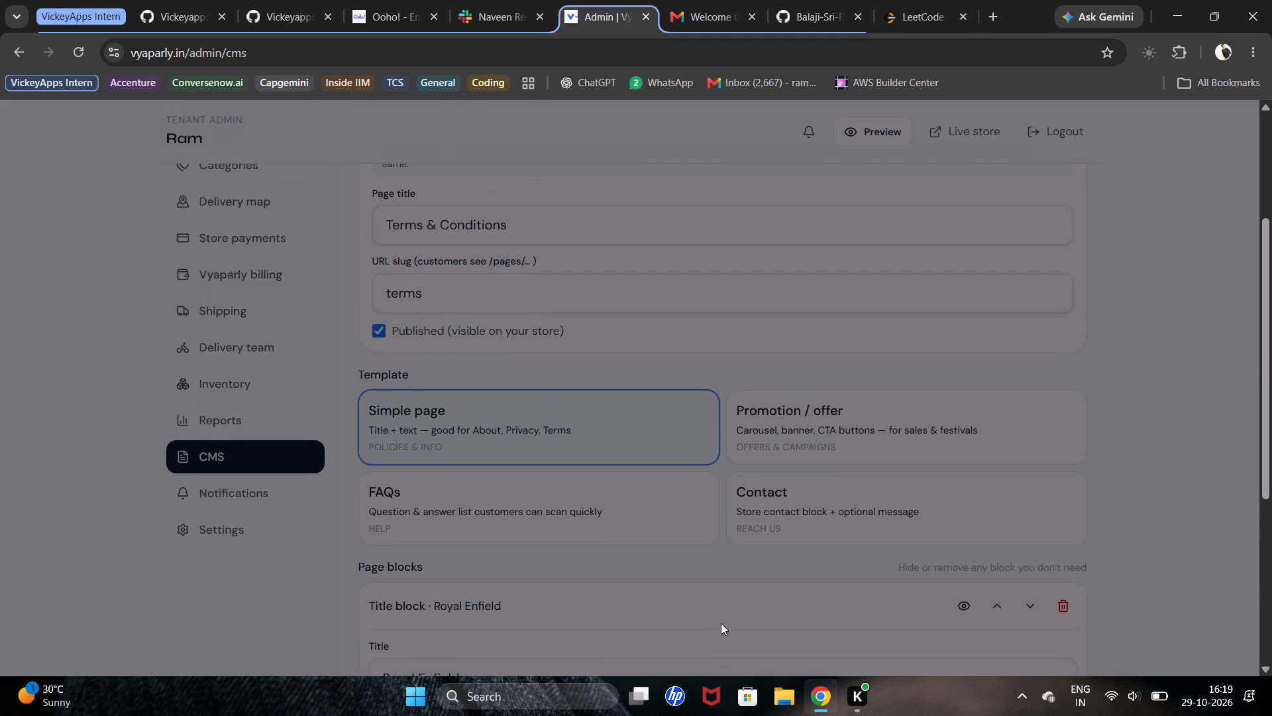
scroll(721, 623, up, 12)
click(405, 310)
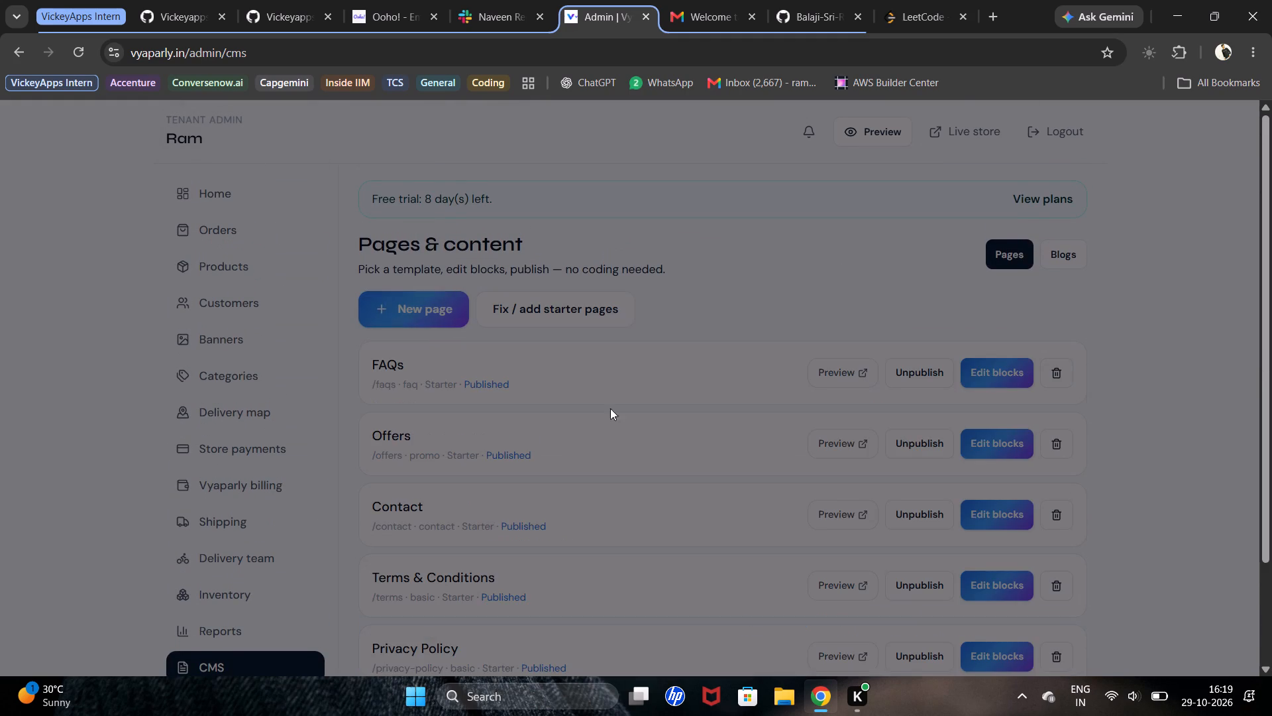
Reopen the Terms & Conditions page for block editing and examine its page settings, template and blocks.
scroll(758, 400, down, 3)
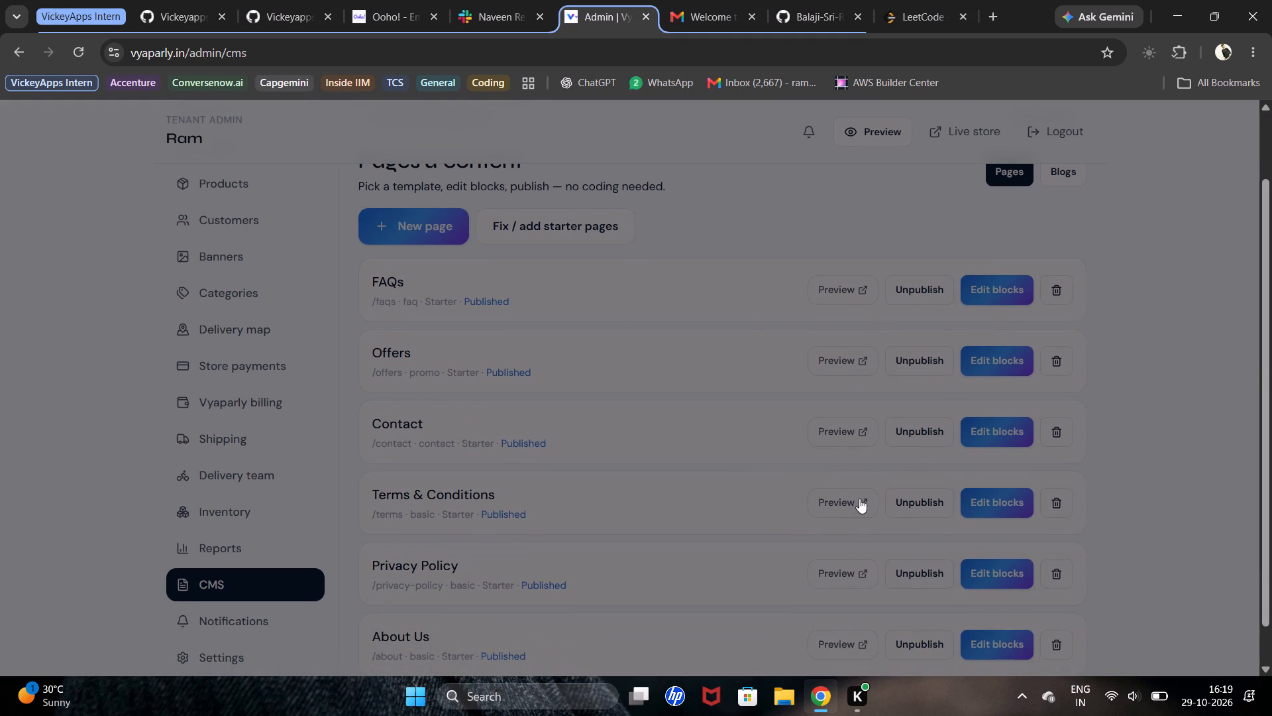
click(1002, 499)
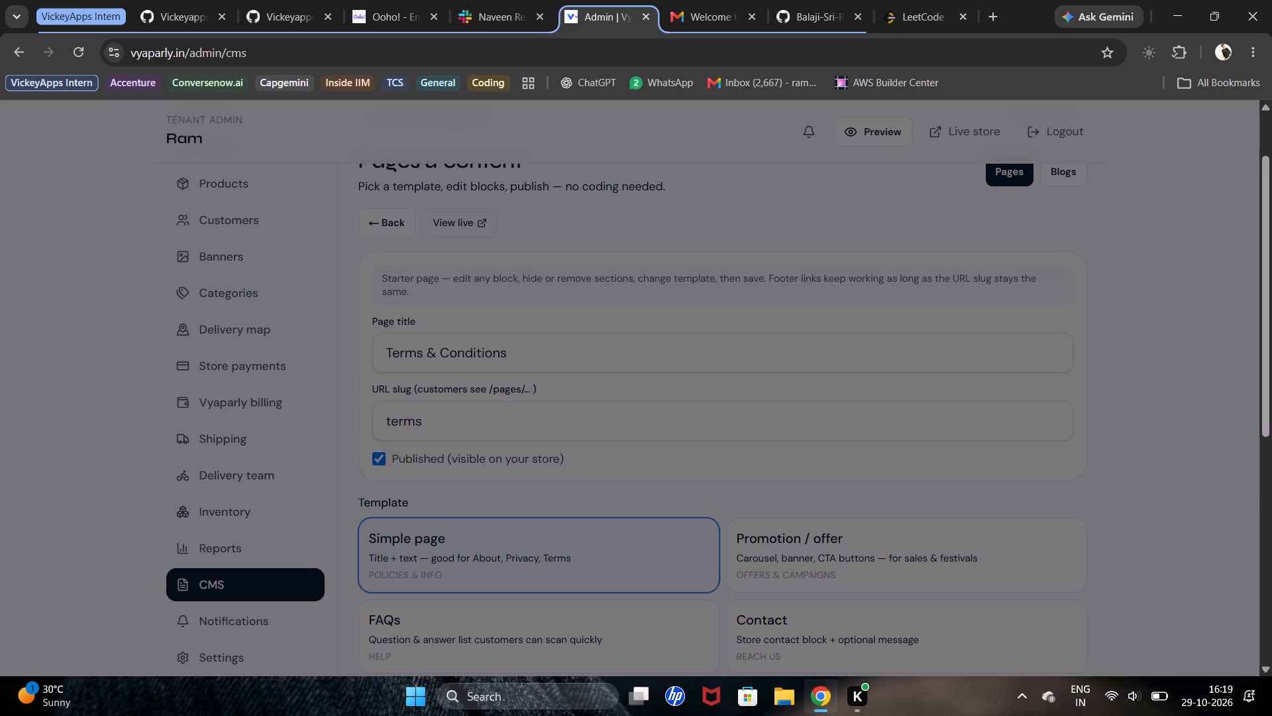
scroll(655, 406, down, 11)
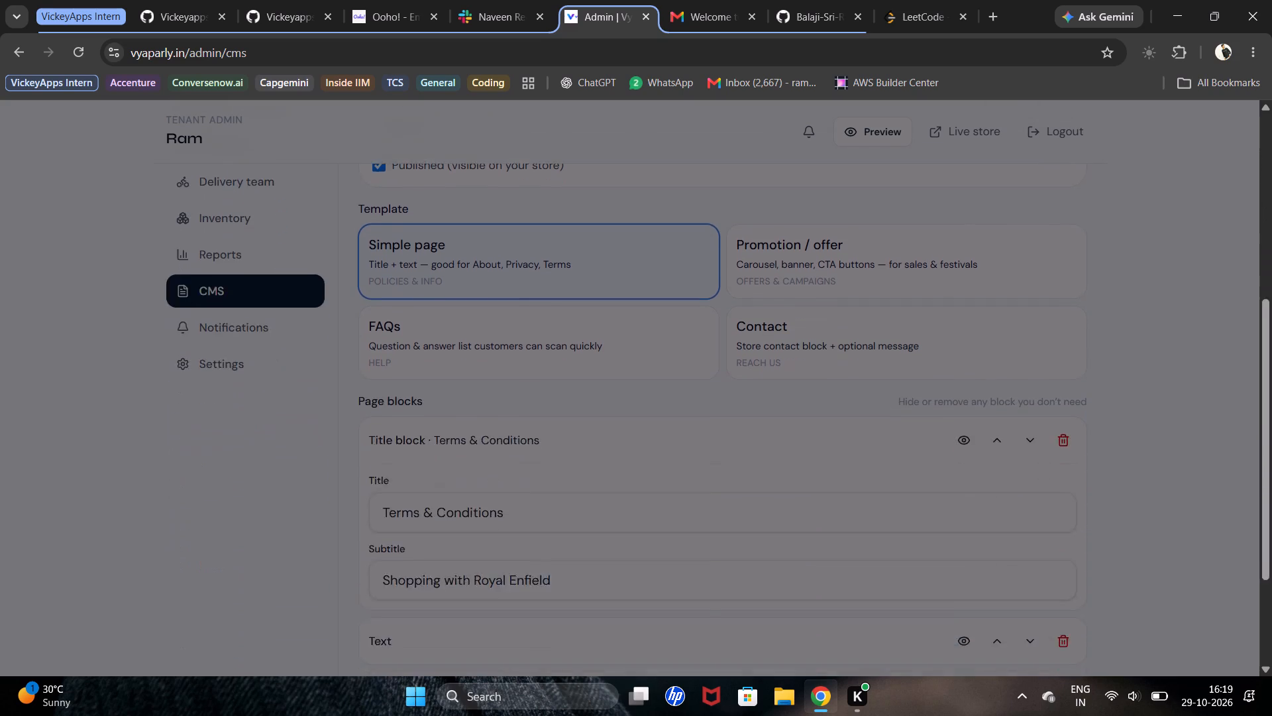
scroll(655, 406, down, 5)
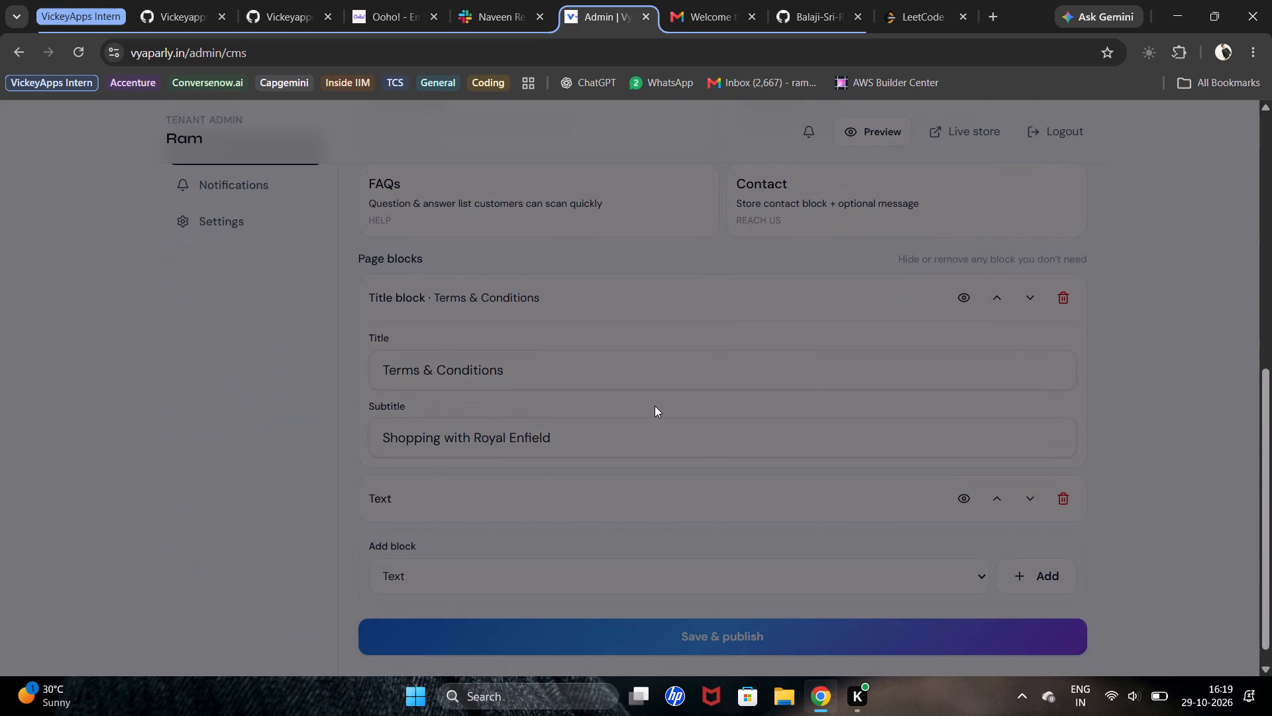
scroll(655, 406, down, 6)
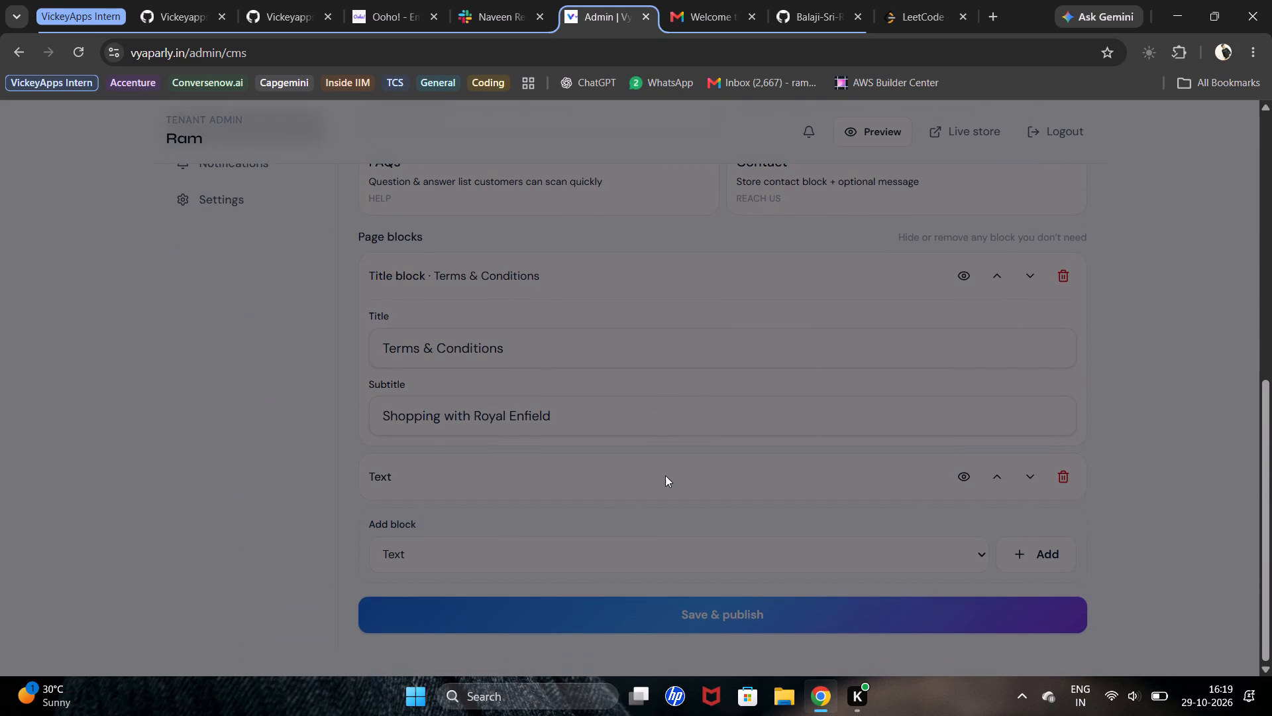
click(688, 530)
scroll(688, 533, up, 3)
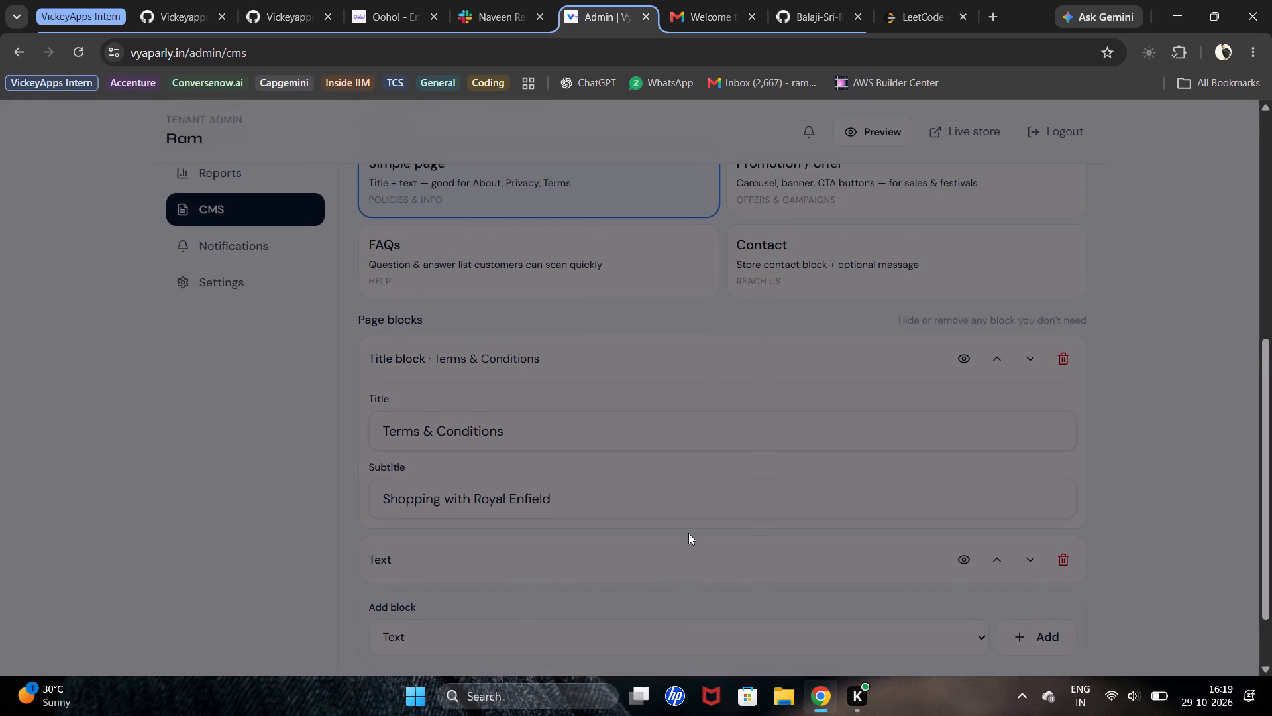
scroll(688, 533, down, 2)
scroll(688, 533, up, 11)
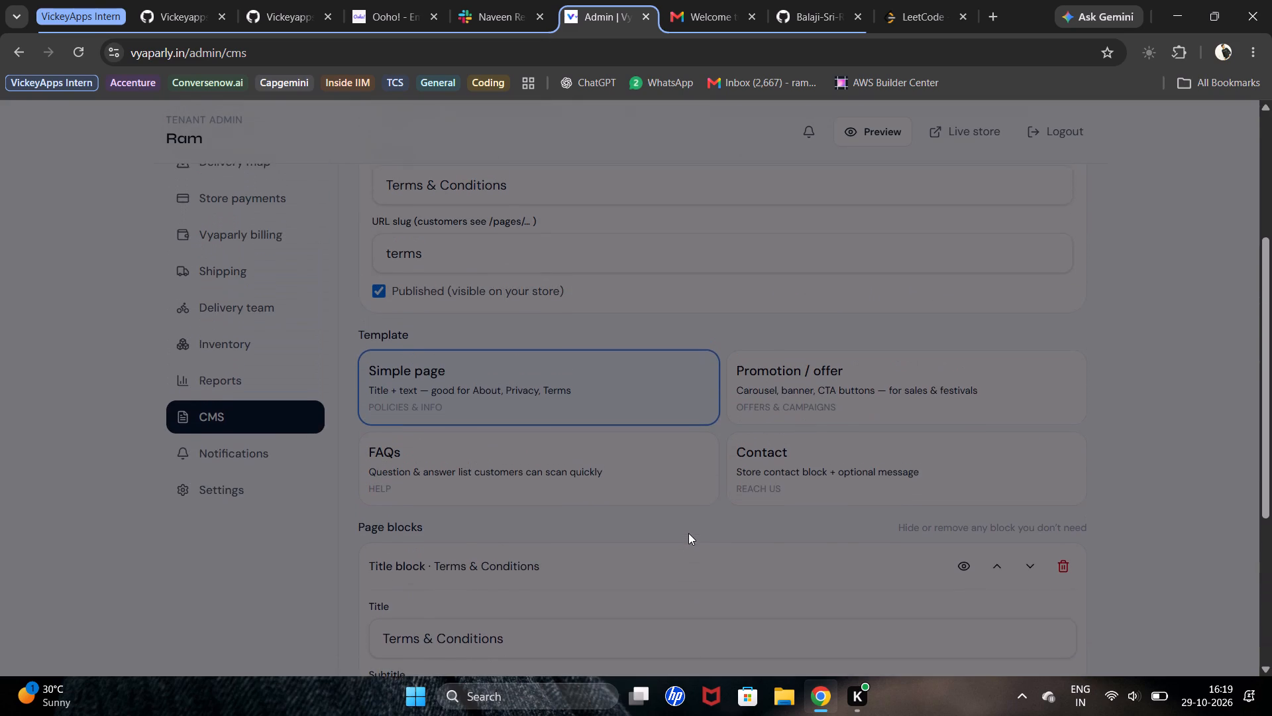
scroll(688, 533, up, 9)
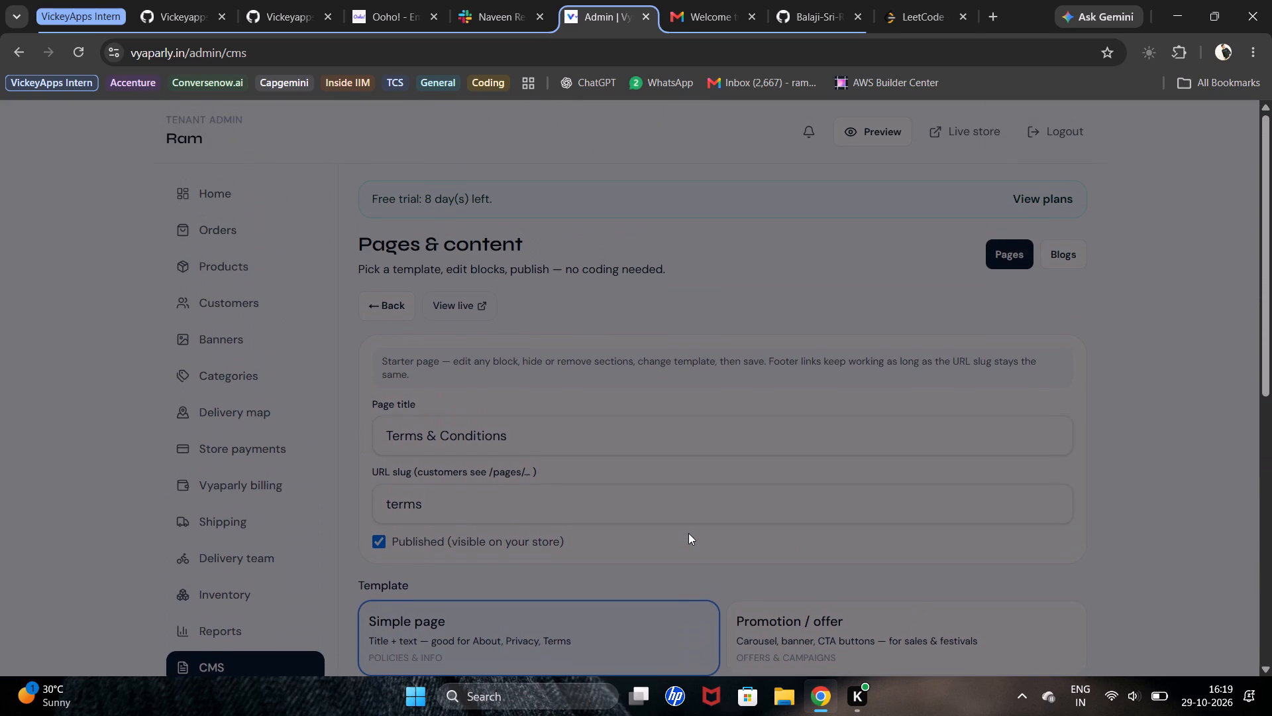
Add a new Text block at the end of the Terms & Conditions page.
scroll(1097, 510, down, 16)
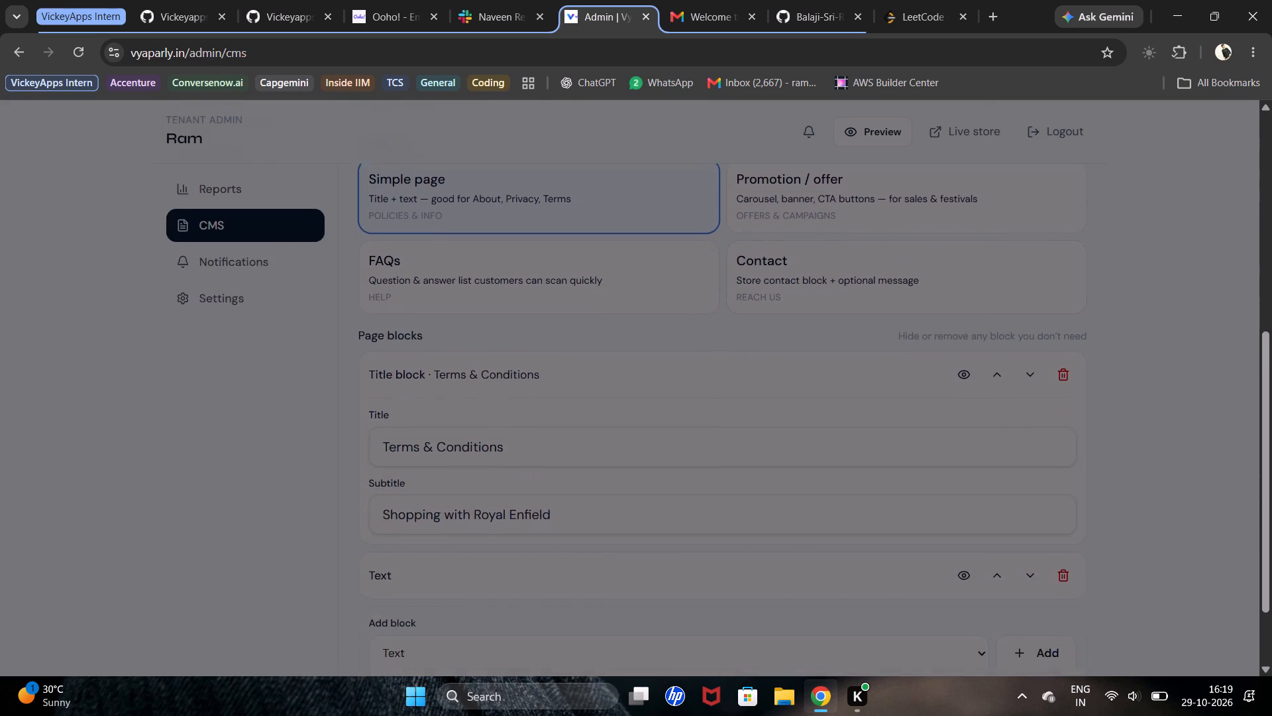
scroll(1066, 550, down, 11)
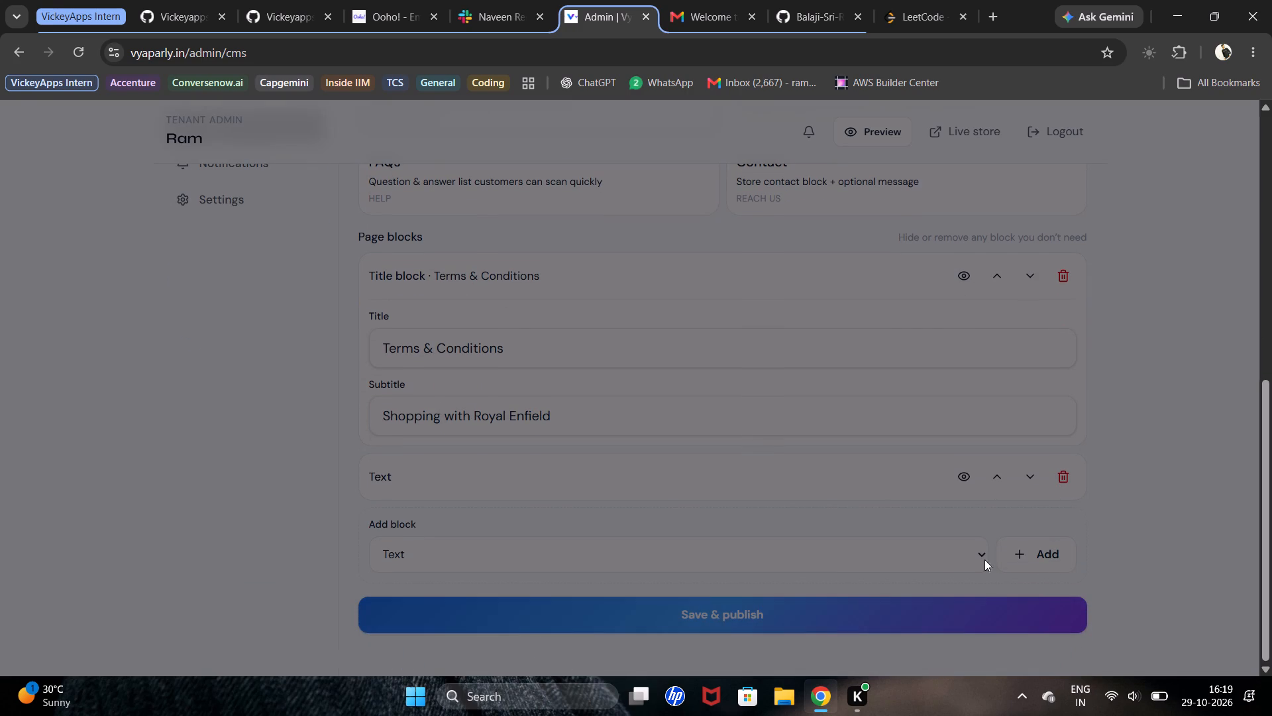
click(1036, 548)
scroll(750, 571, down, 4)
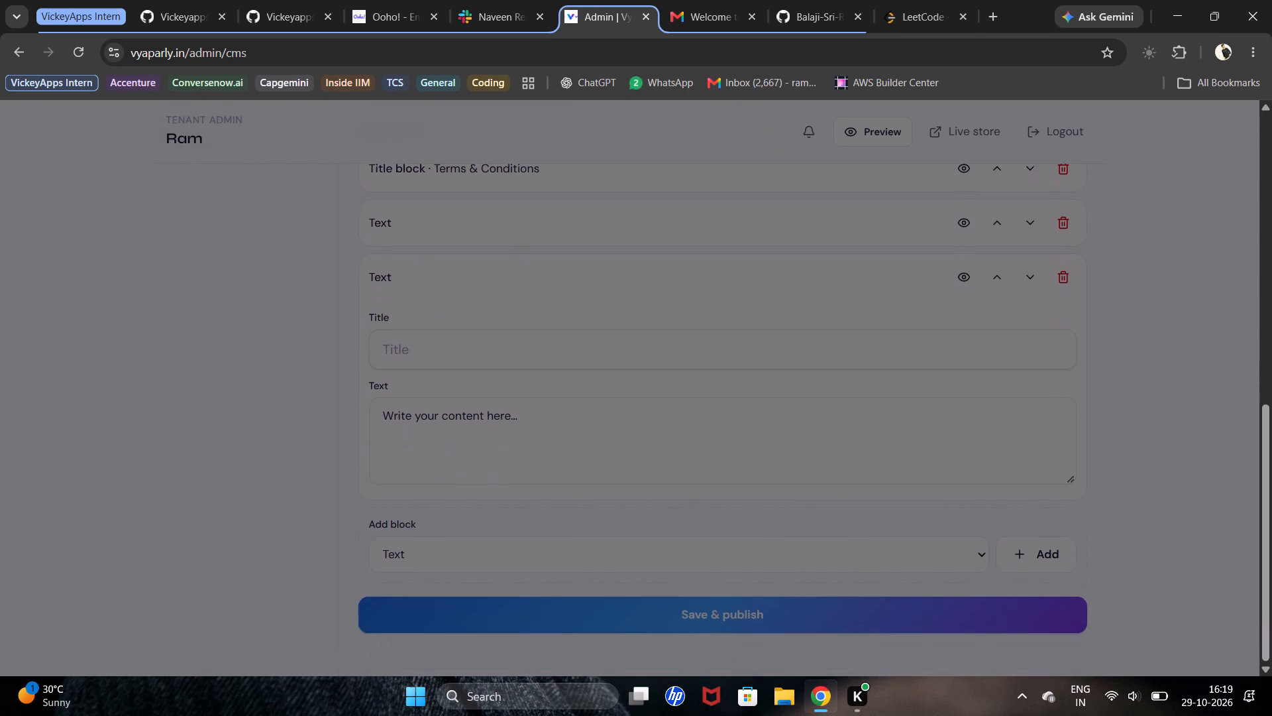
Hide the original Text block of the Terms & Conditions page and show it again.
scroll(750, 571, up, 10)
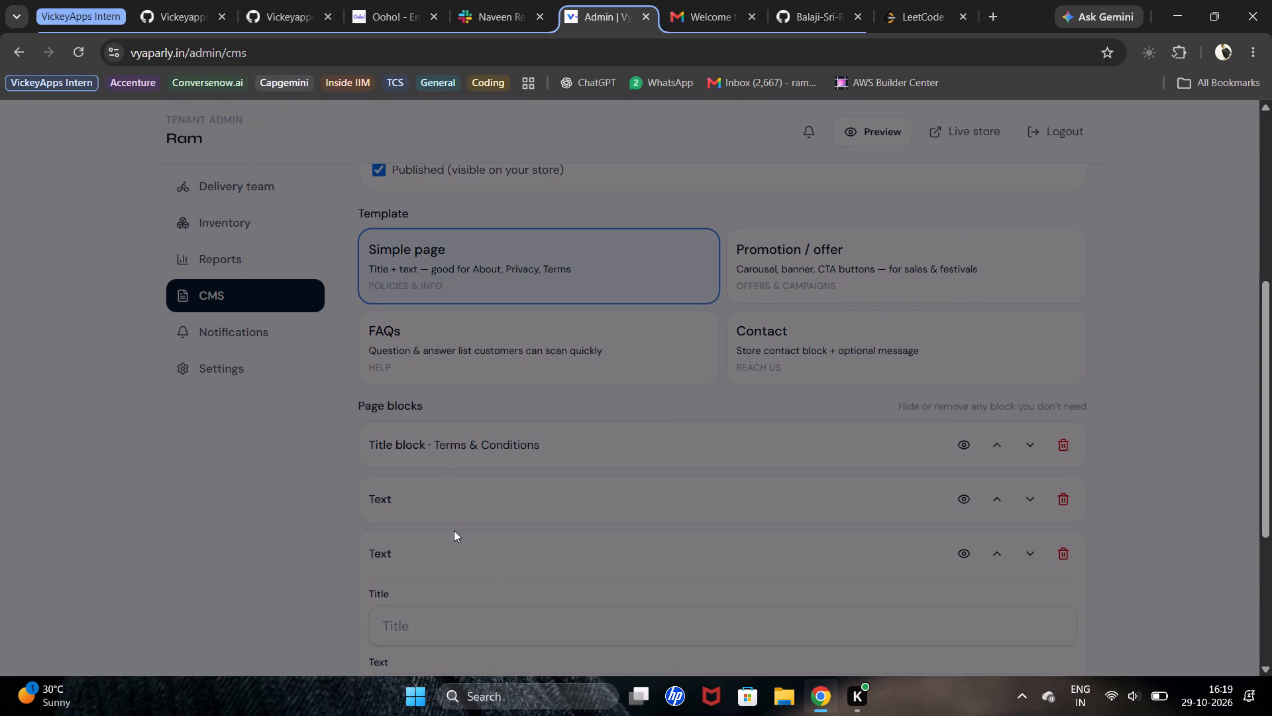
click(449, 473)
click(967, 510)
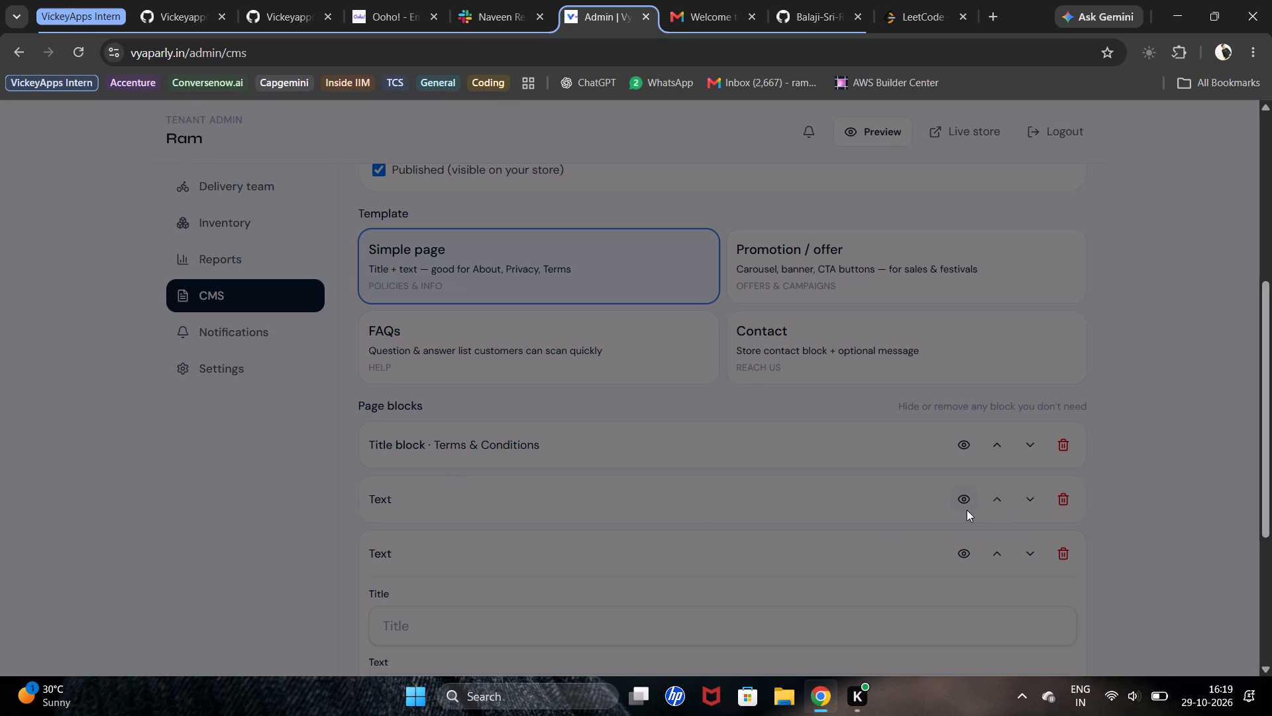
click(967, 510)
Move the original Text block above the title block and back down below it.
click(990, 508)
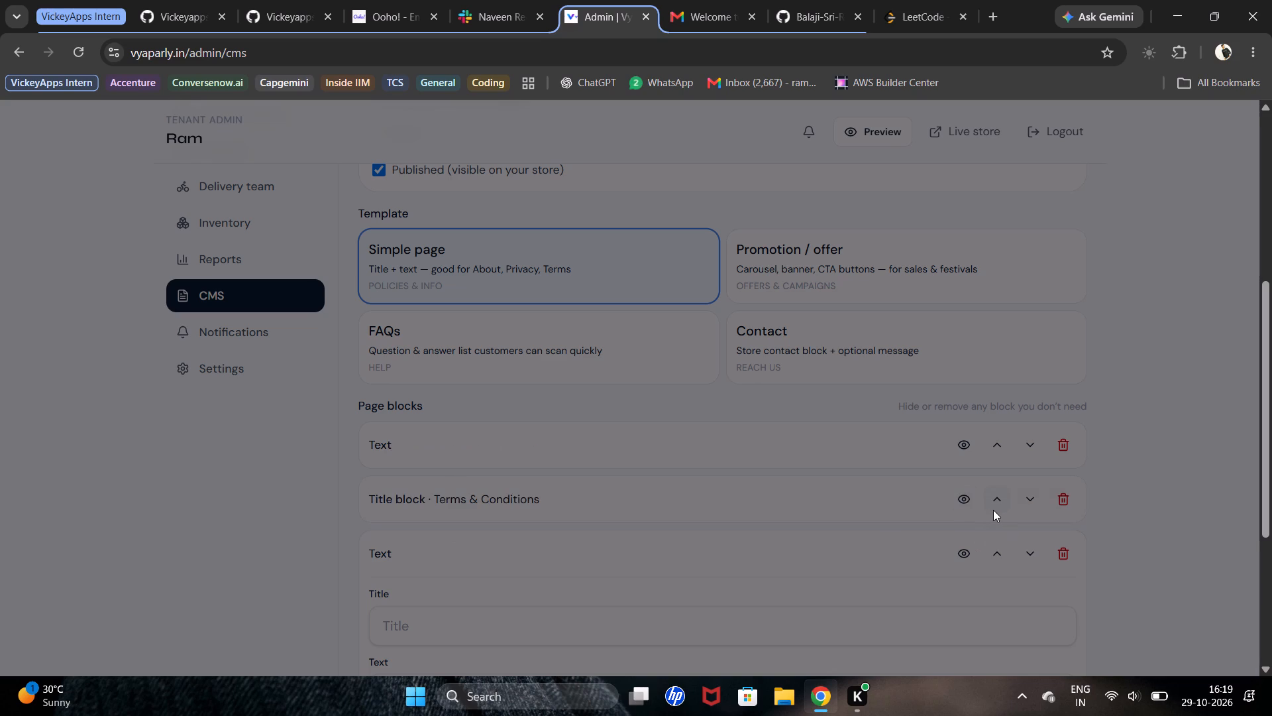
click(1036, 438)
Open the title of the newly added Text block for editing.
scroll(759, 499, down, 6)
scroll(466, 507, down, 4)
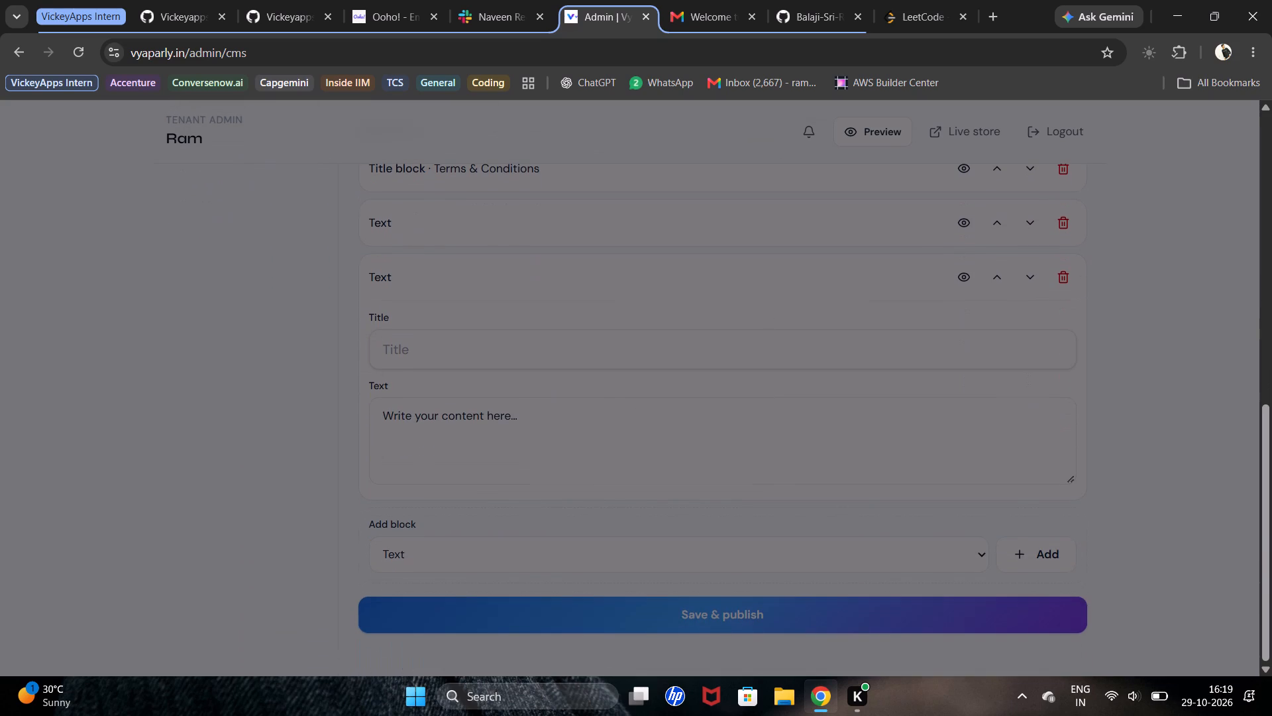
scroll(463, 524, down, 4)
click(529, 371)
click(532, 348)
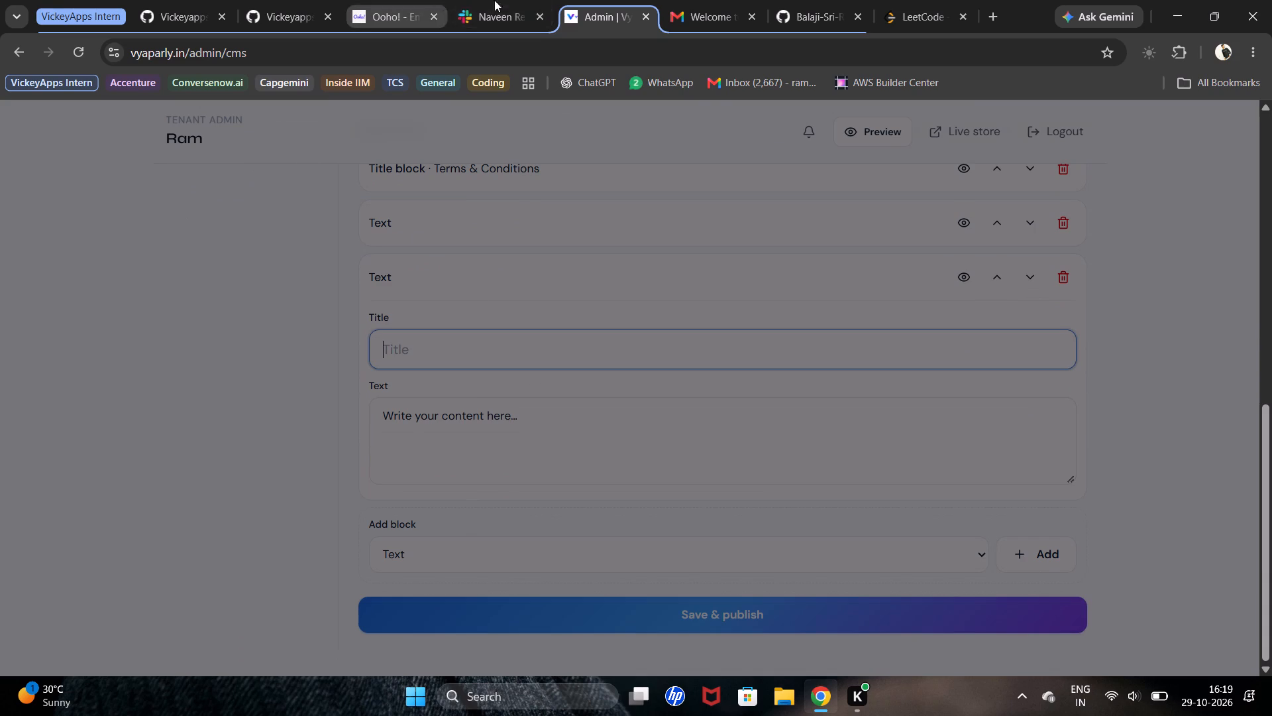
Open the storefront preview from the admin and look through the store's home page down to its footer links.
scroll(979, 379, up, 11)
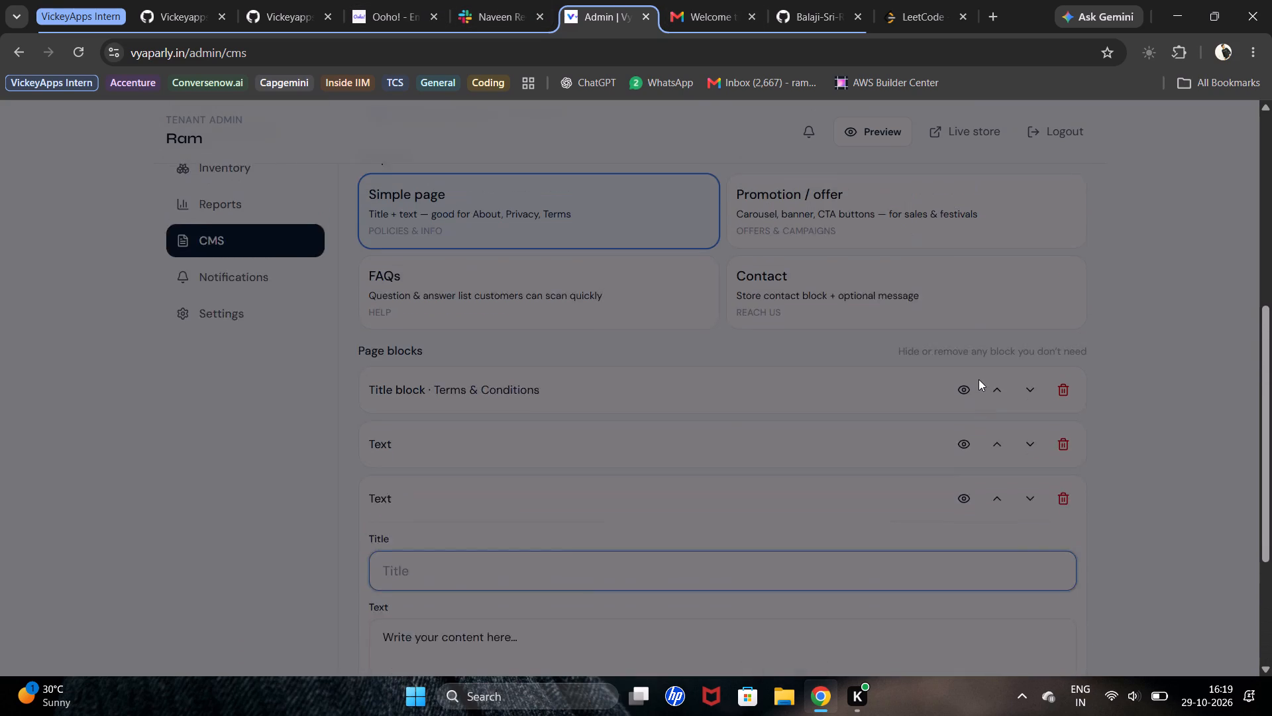
scroll(979, 379, up, 7)
scroll(918, 182, up, 3)
click(889, 127)
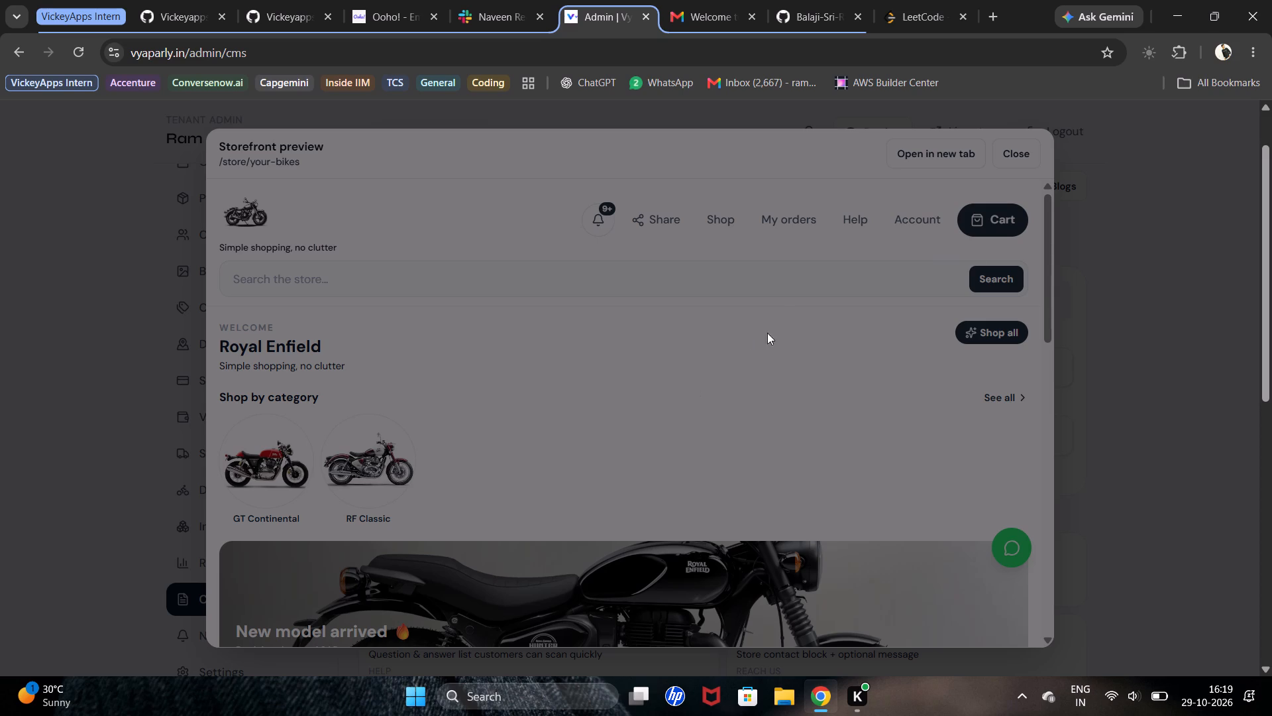
scroll(698, 390, down, 20)
scroll(698, 390, down, 15)
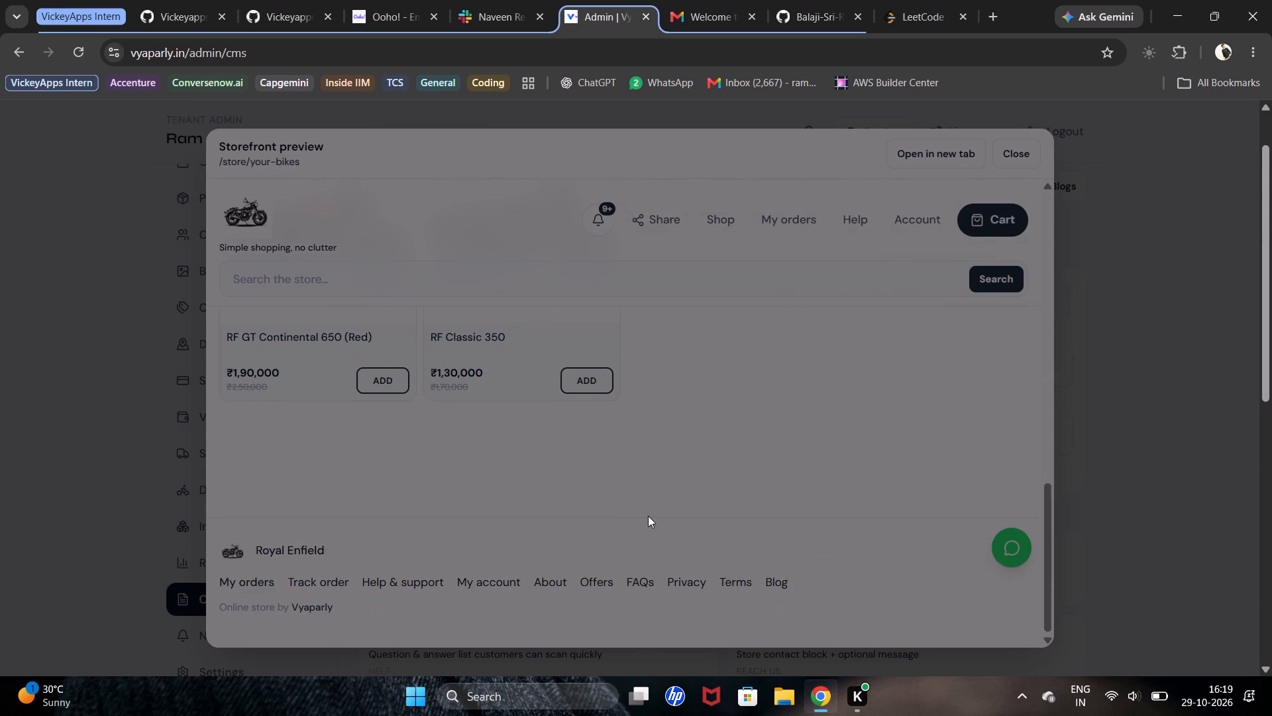
Look through the FAQs and Terms & Conditions pages in the storefront preview and close the preview.
scroll(648, 516, down, 5)
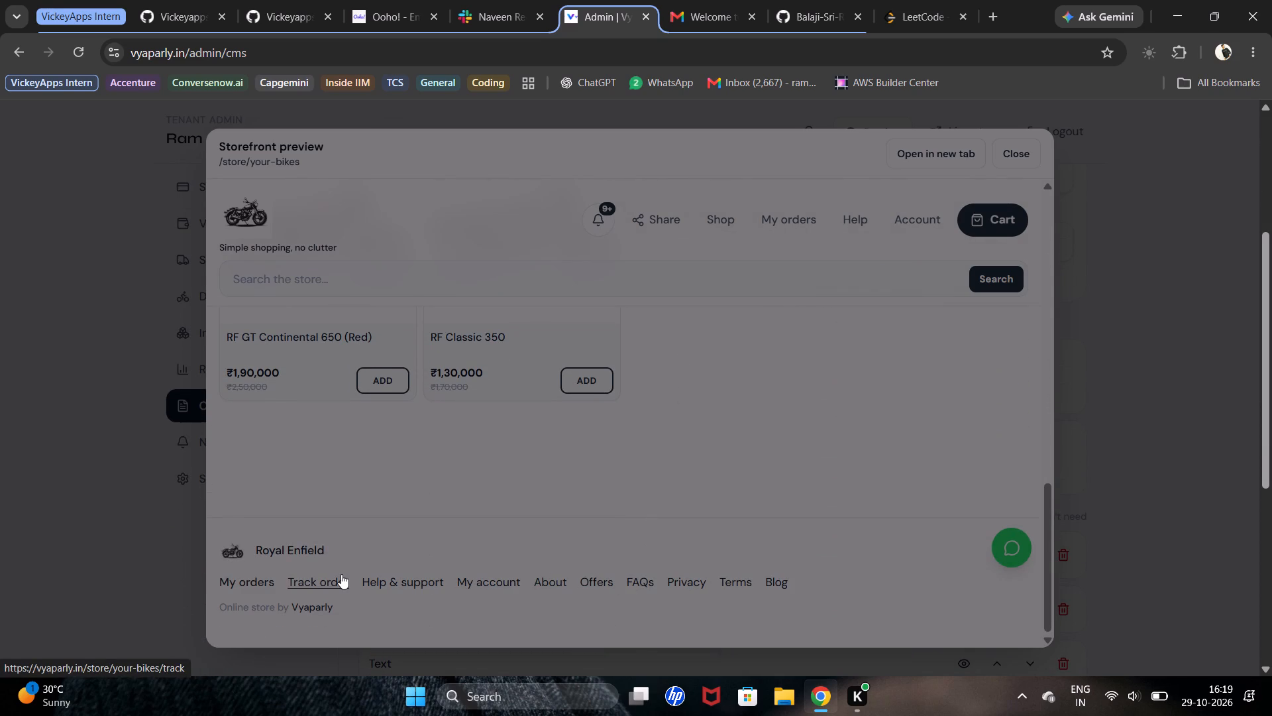
click(627, 585)
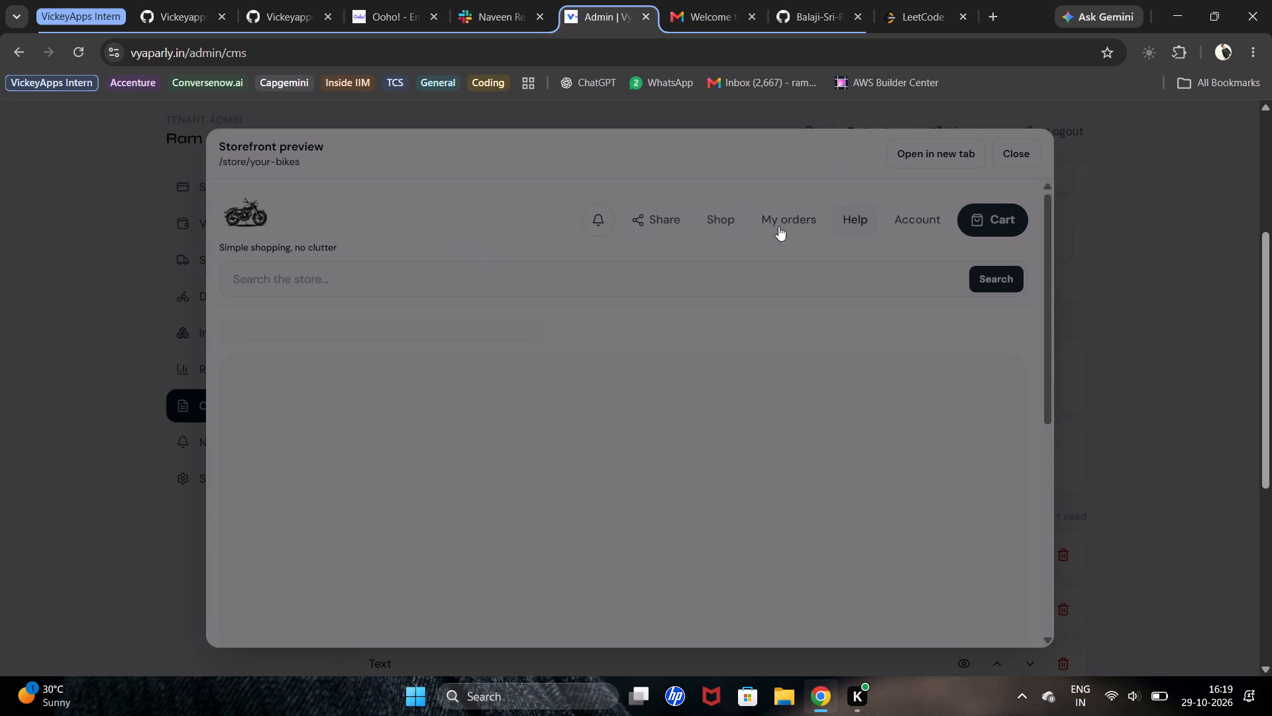
scroll(753, 264, down, 10)
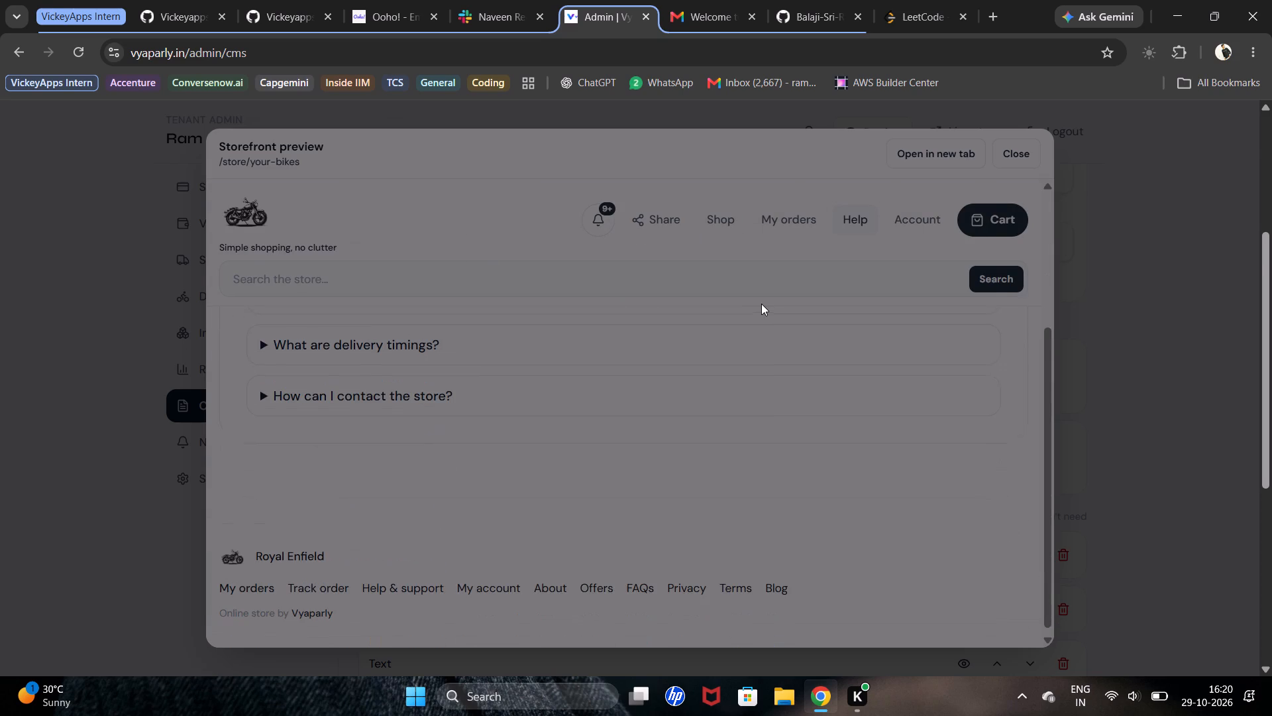
scroll(761, 304, down, 9)
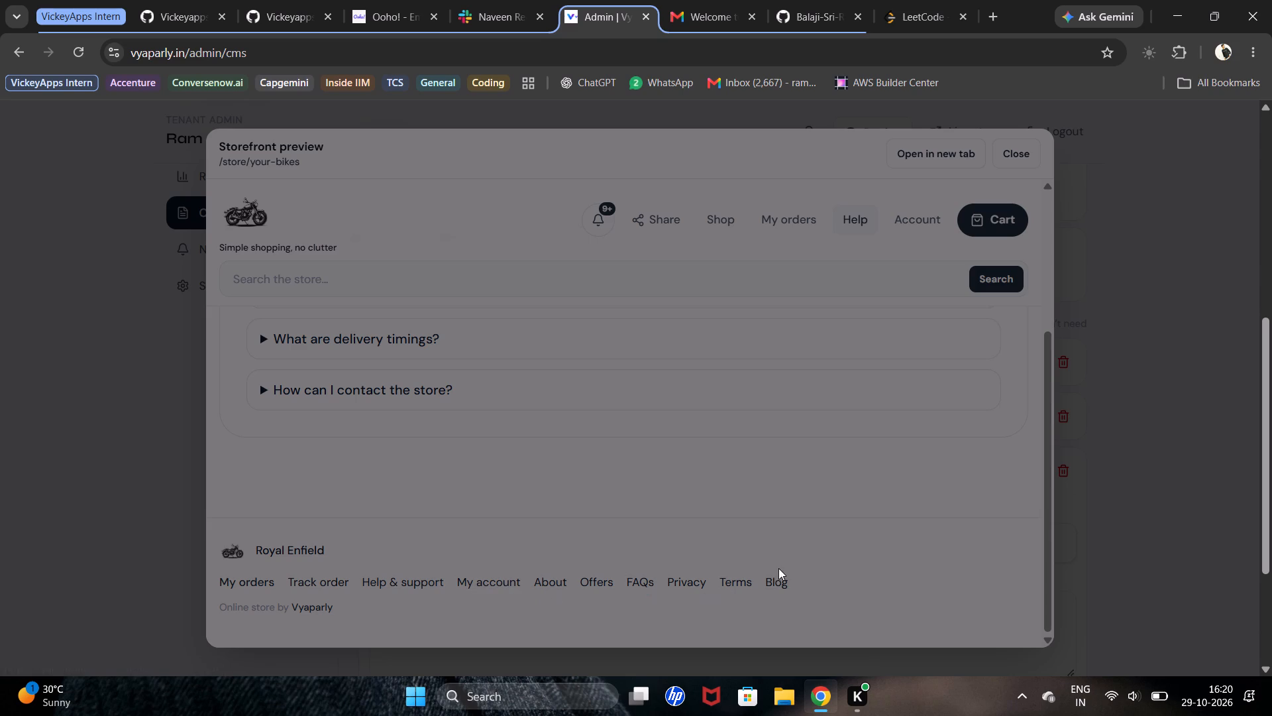
click(741, 576)
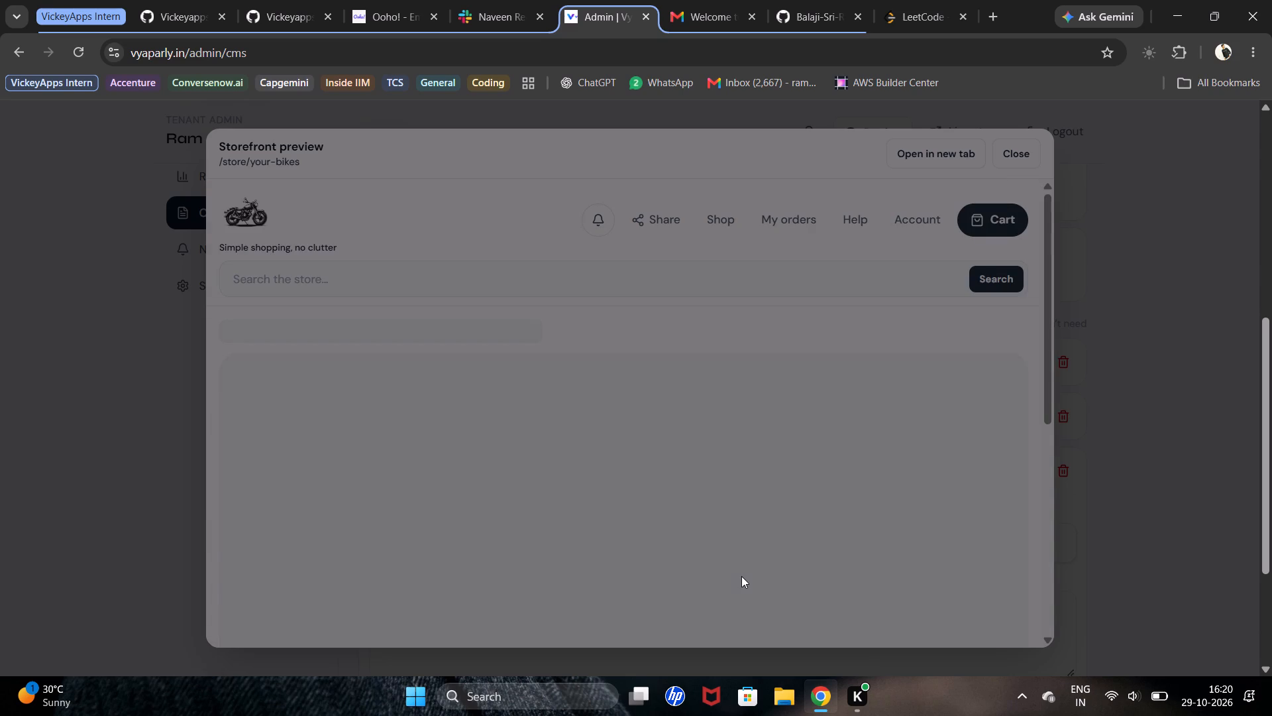
scroll(741, 576, down, 6)
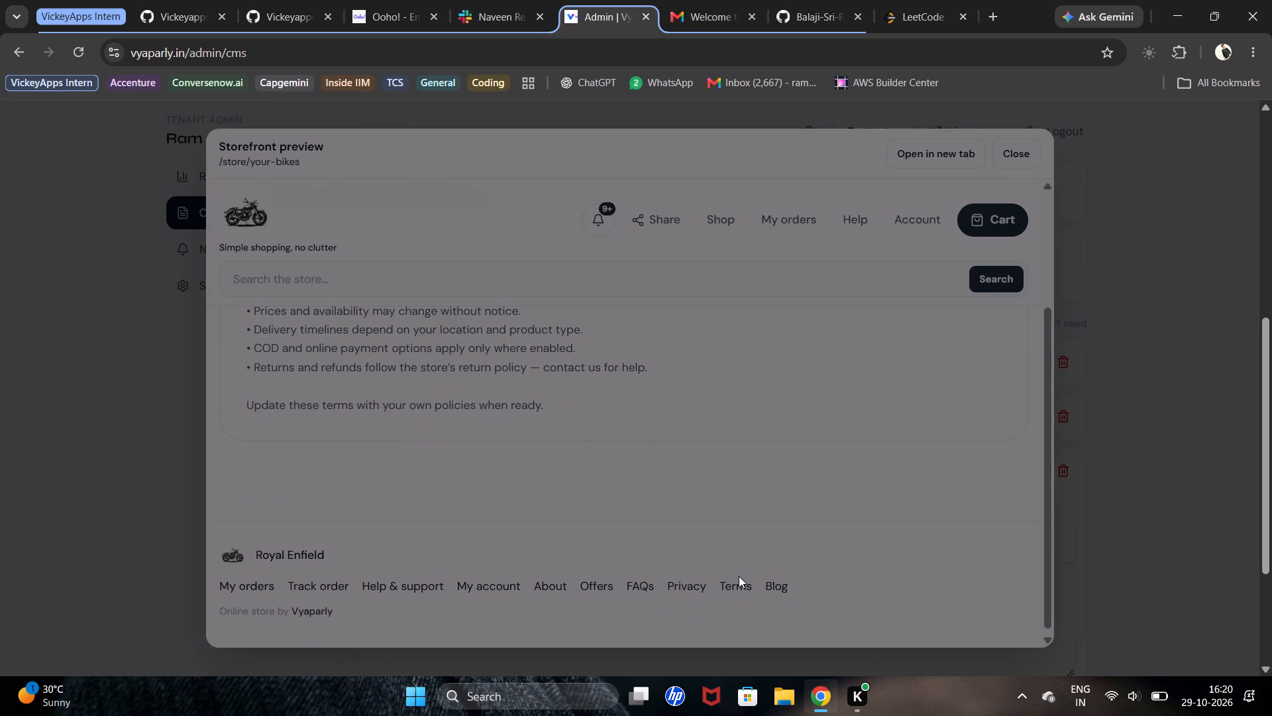
click(570, 429)
scroll(570, 429, up, 5)
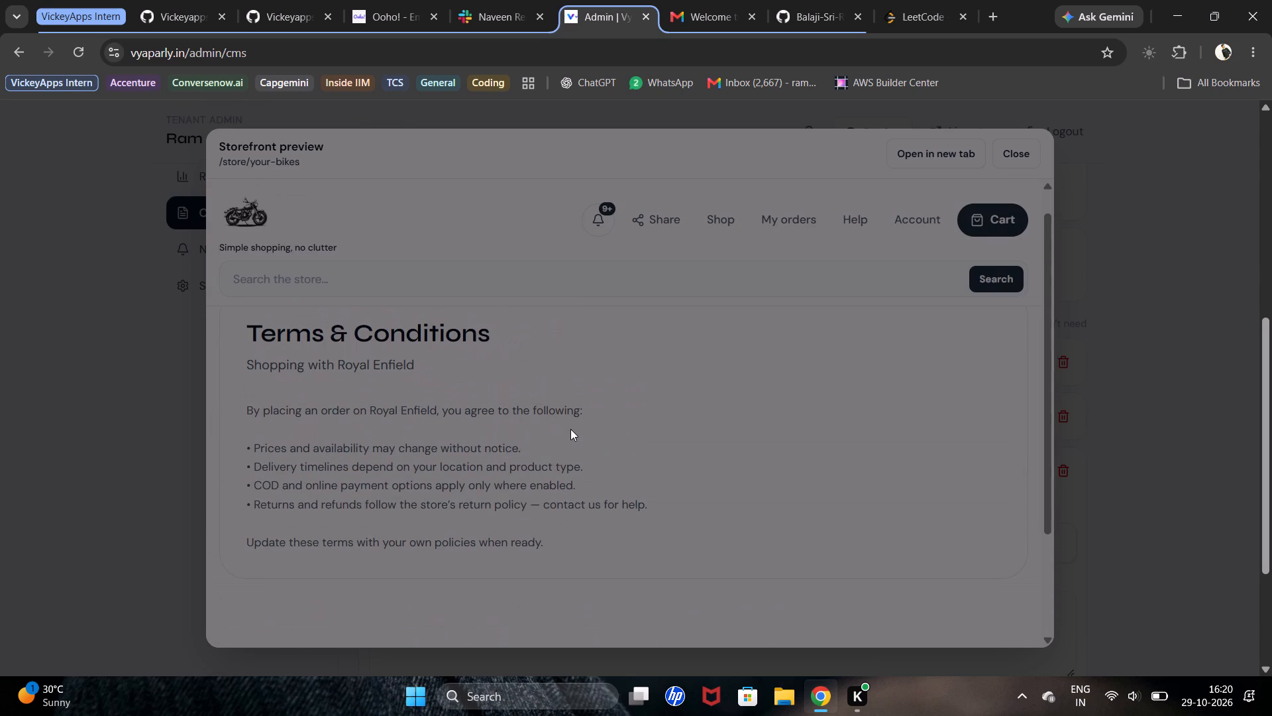
click(1080, 368)
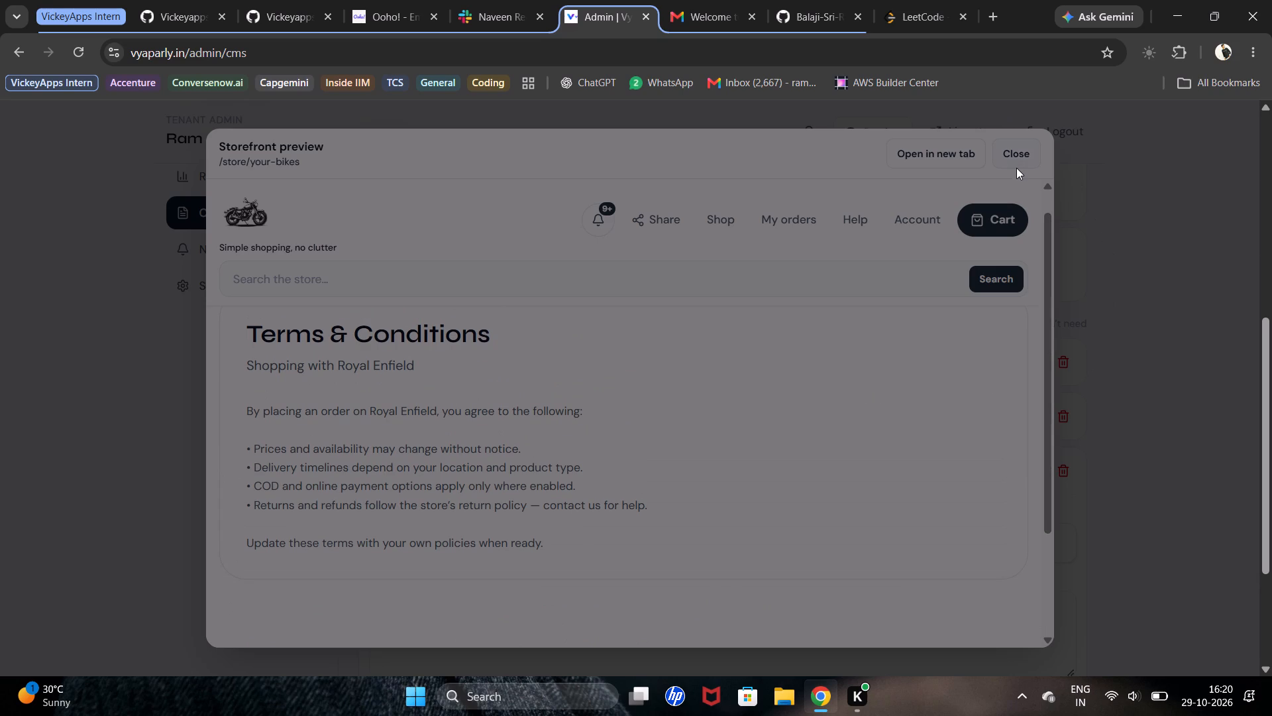
click(1016, 150)
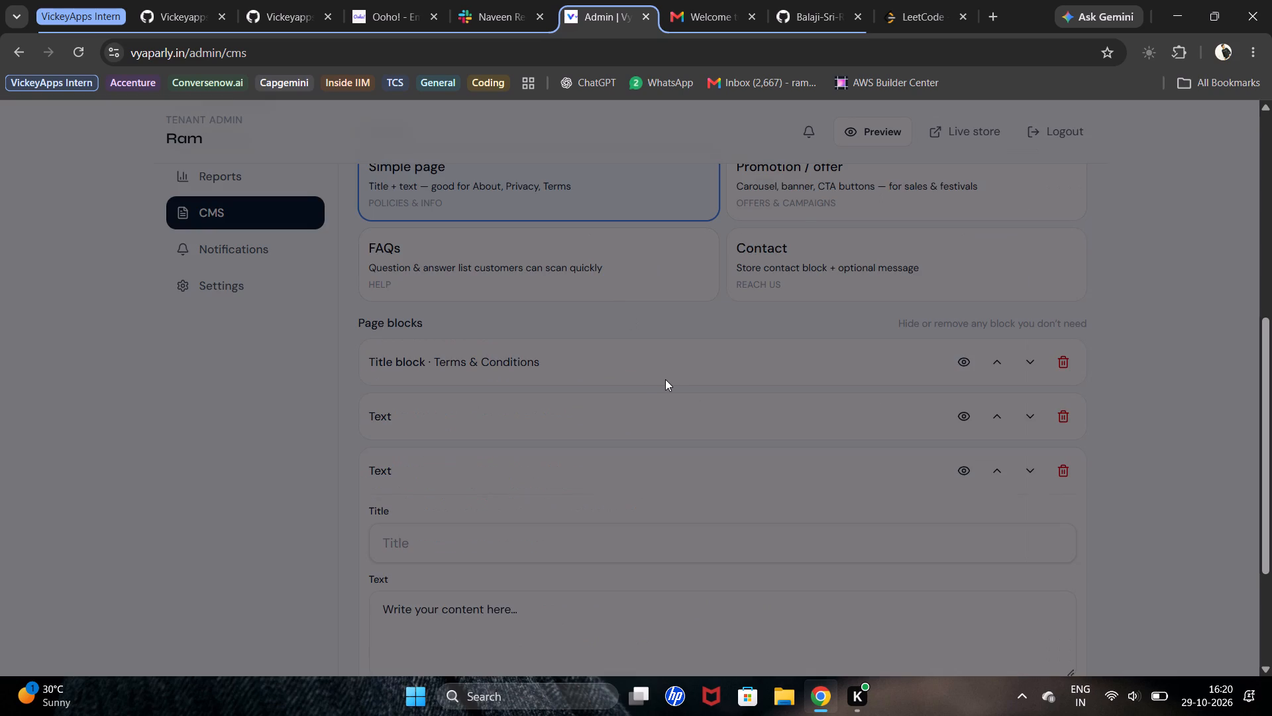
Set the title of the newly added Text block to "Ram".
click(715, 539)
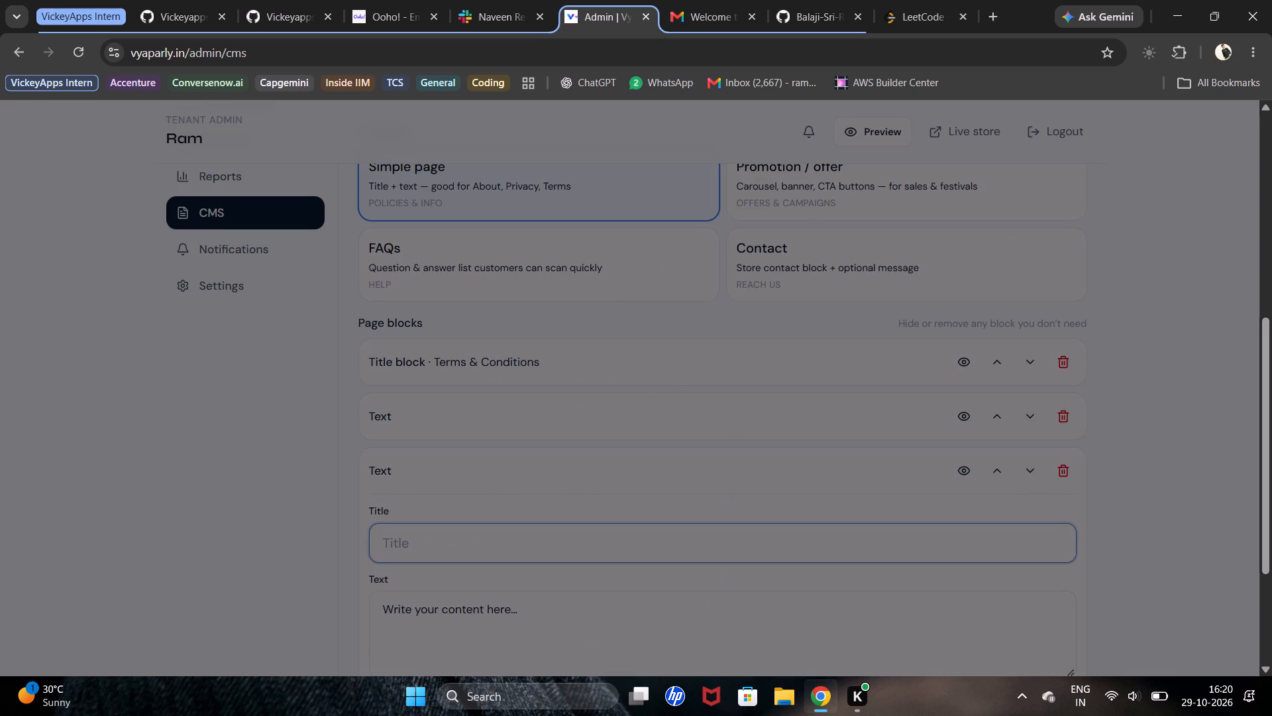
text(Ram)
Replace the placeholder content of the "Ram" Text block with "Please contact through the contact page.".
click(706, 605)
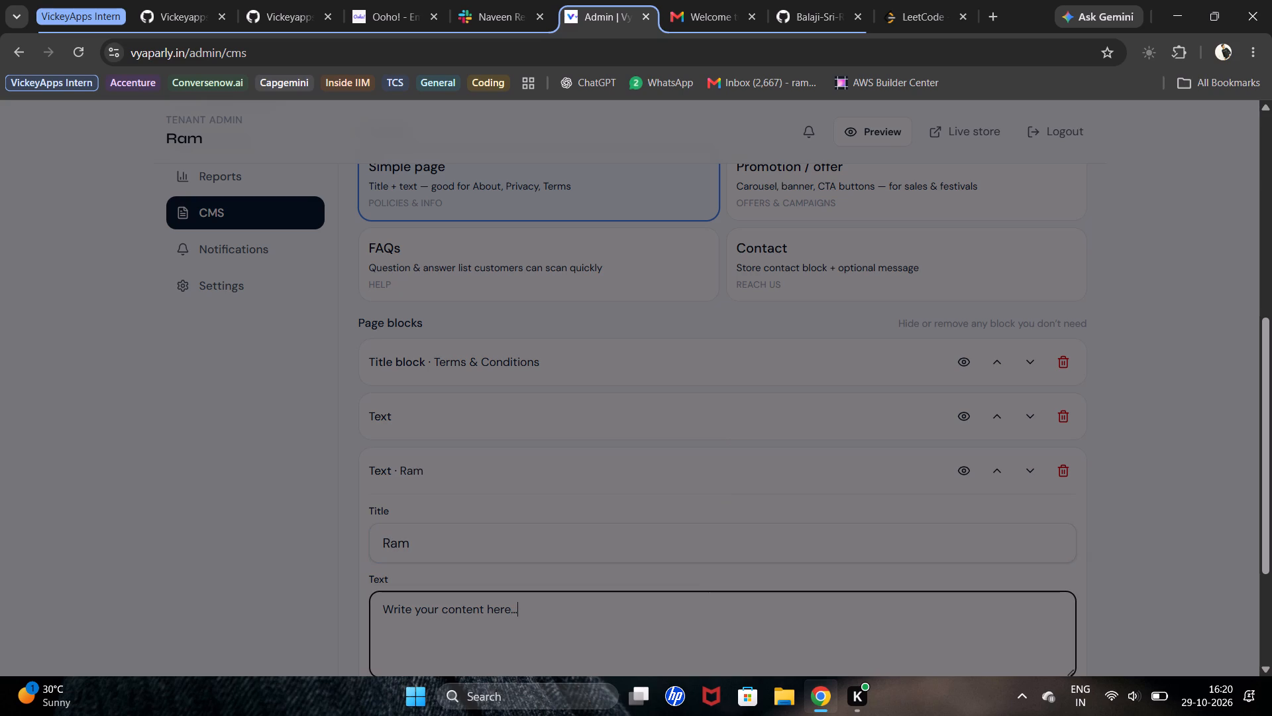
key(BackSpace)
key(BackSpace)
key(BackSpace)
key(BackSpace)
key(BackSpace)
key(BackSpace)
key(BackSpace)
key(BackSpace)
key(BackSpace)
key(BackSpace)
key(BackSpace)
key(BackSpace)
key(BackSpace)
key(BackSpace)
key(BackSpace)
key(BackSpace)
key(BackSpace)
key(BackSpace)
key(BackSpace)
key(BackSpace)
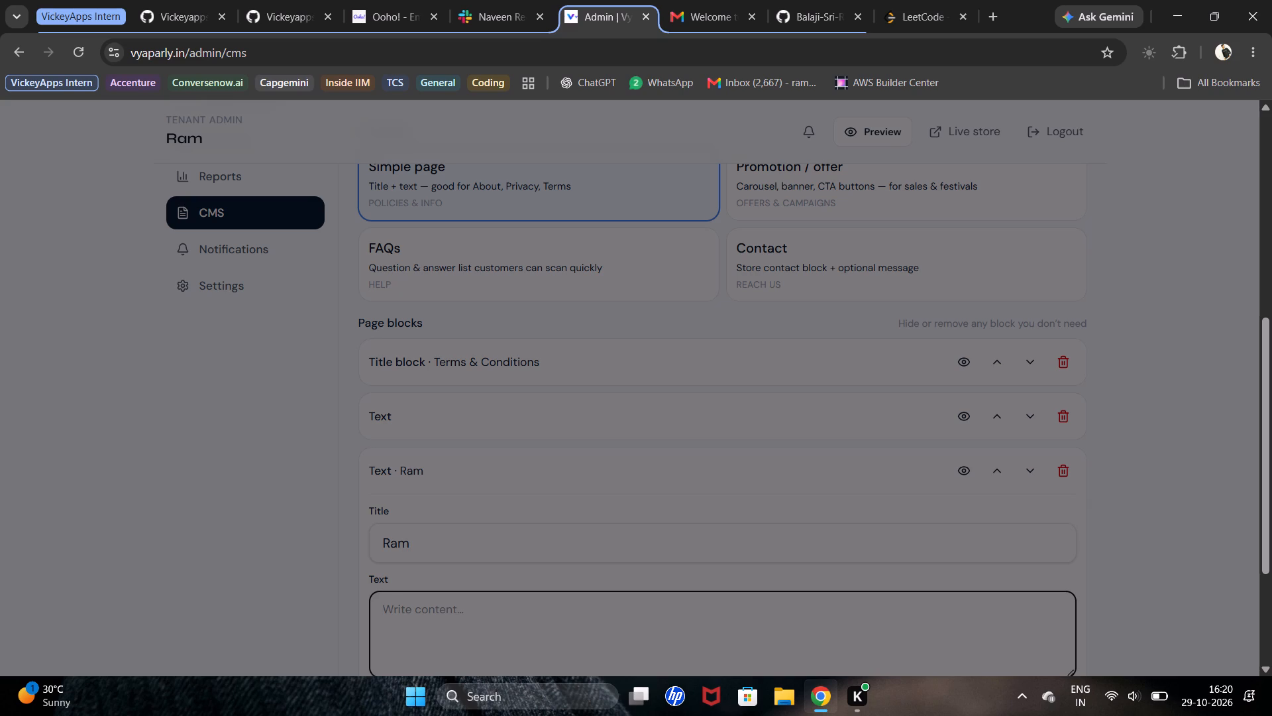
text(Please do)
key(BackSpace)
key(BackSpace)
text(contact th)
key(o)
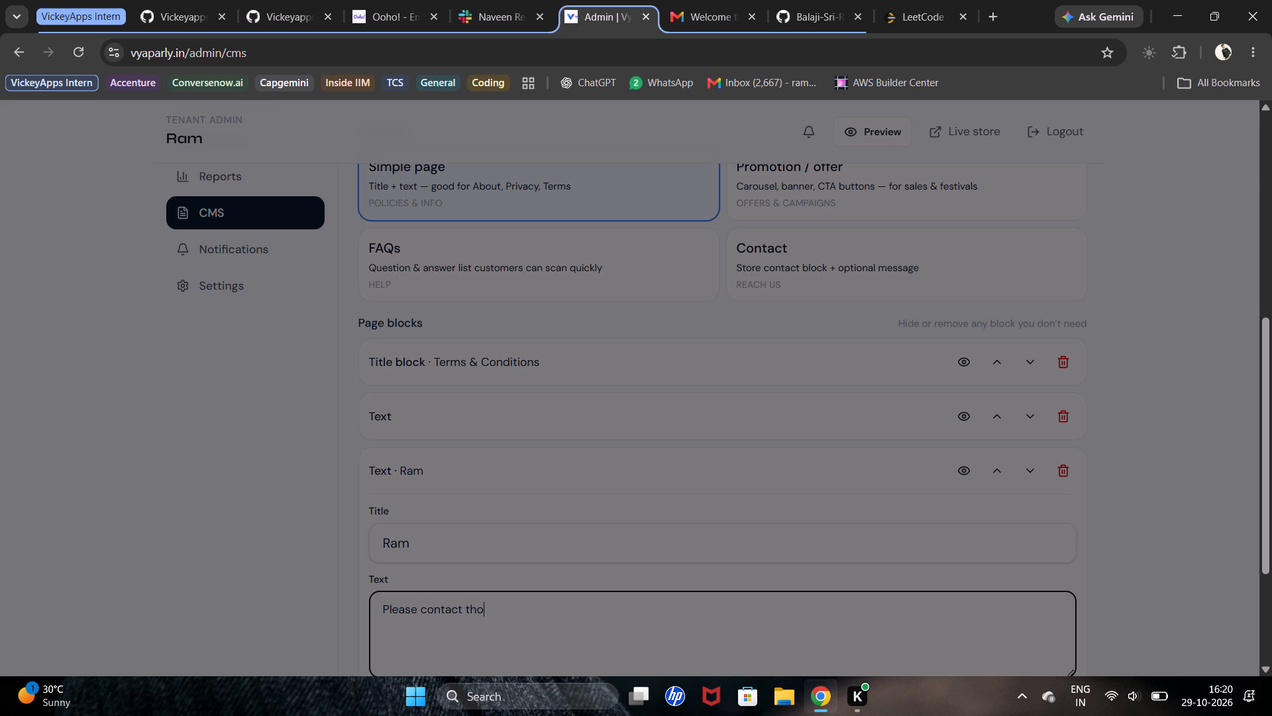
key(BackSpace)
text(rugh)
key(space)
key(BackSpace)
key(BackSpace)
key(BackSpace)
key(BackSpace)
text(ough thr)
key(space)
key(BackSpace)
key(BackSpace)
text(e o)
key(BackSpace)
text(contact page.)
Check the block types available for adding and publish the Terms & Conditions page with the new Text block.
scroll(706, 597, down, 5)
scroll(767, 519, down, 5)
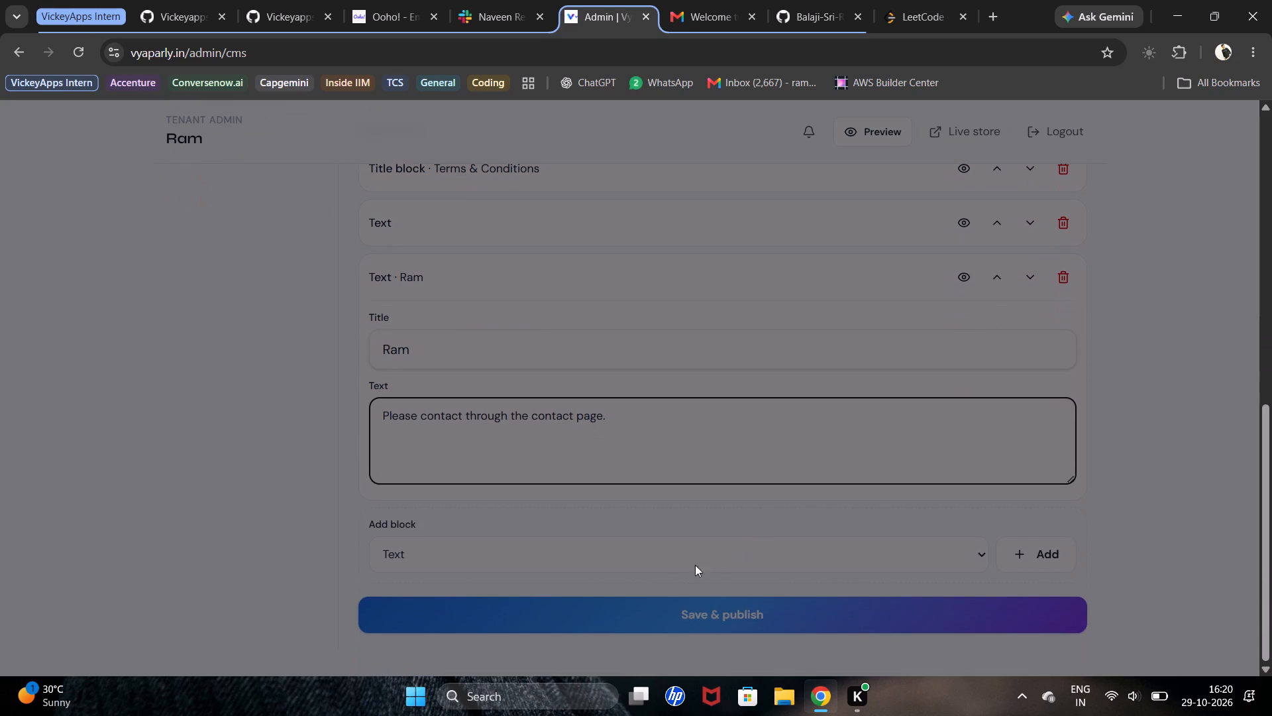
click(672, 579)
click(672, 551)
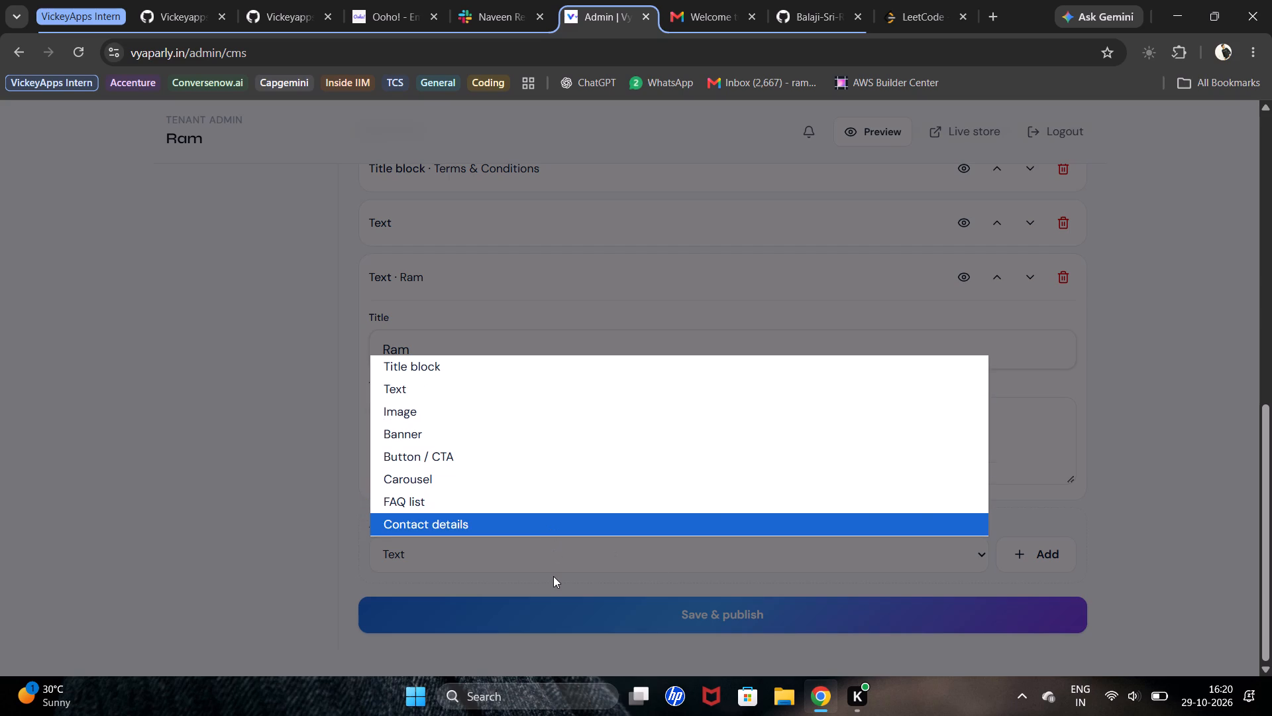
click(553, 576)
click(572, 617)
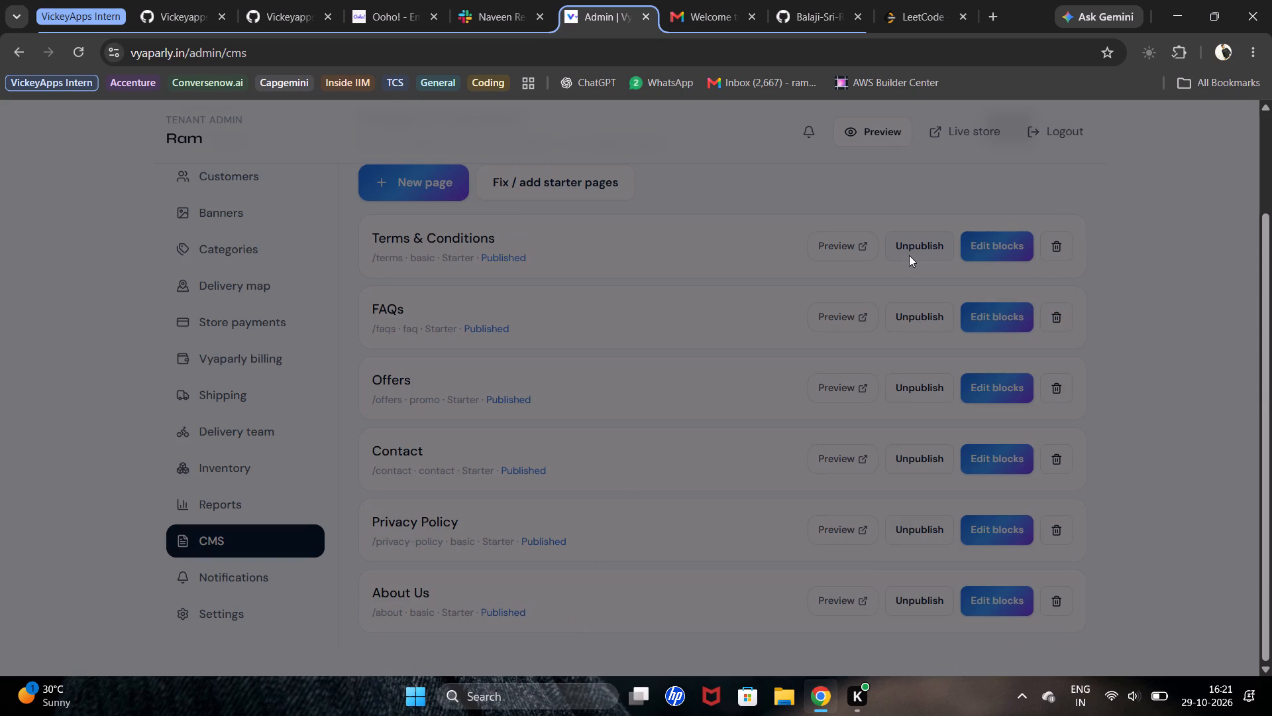
Open the live store from the admin and read through its Terms & Conditions page.
scroll(695, 336, up, 3)
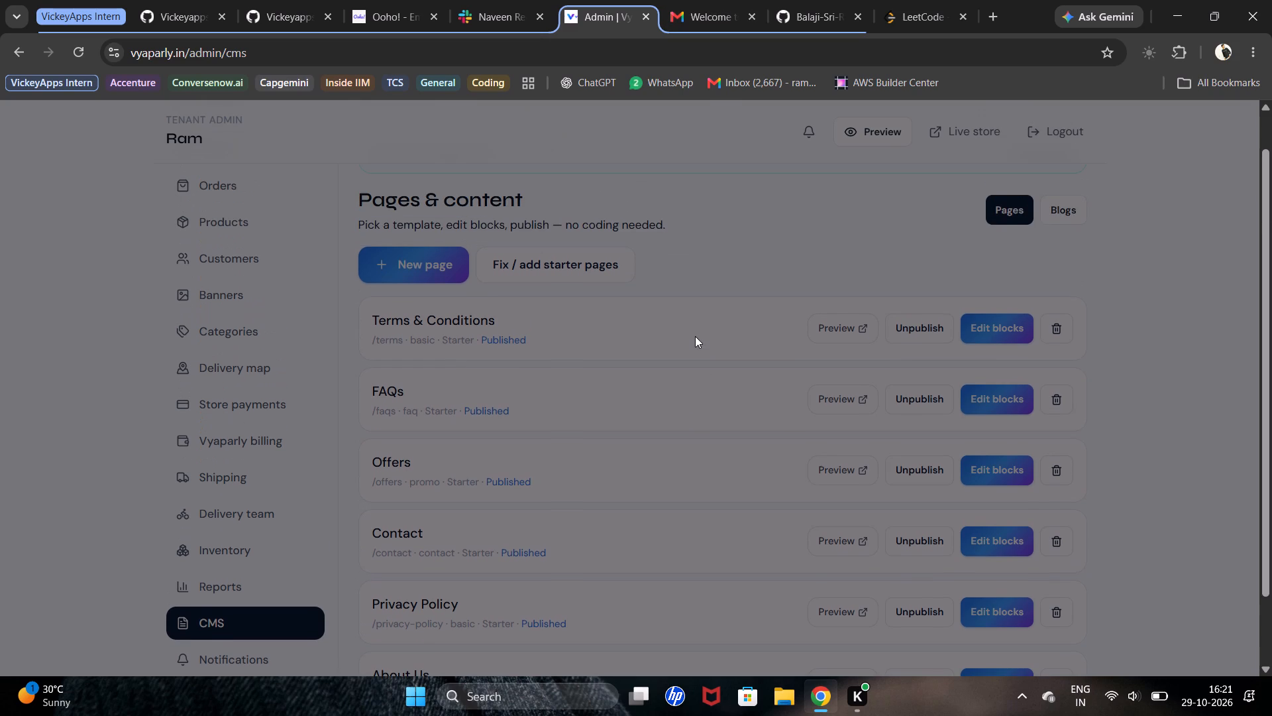
click(990, 134)
scroll(863, 191, down, 6)
scroll(794, 272, down, 4)
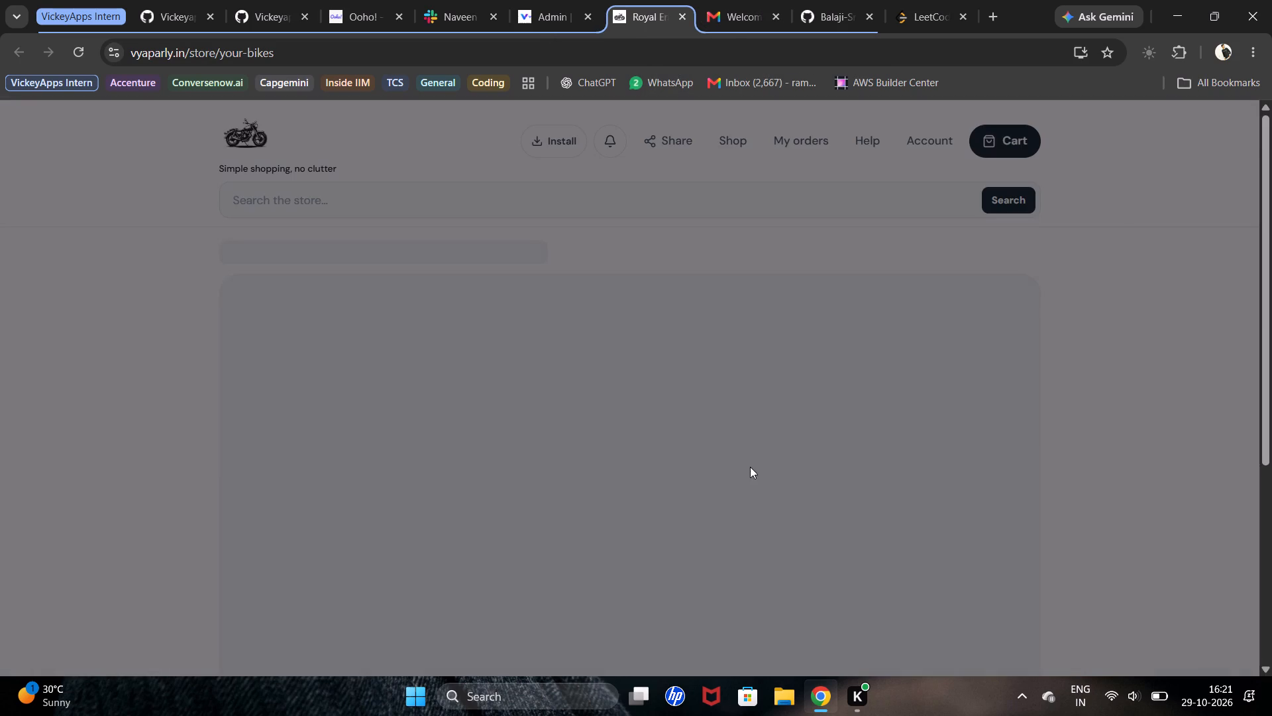
scroll(747, 481, down, 6)
scroll(739, 513, down, 20)
scroll(739, 513, down, 8)
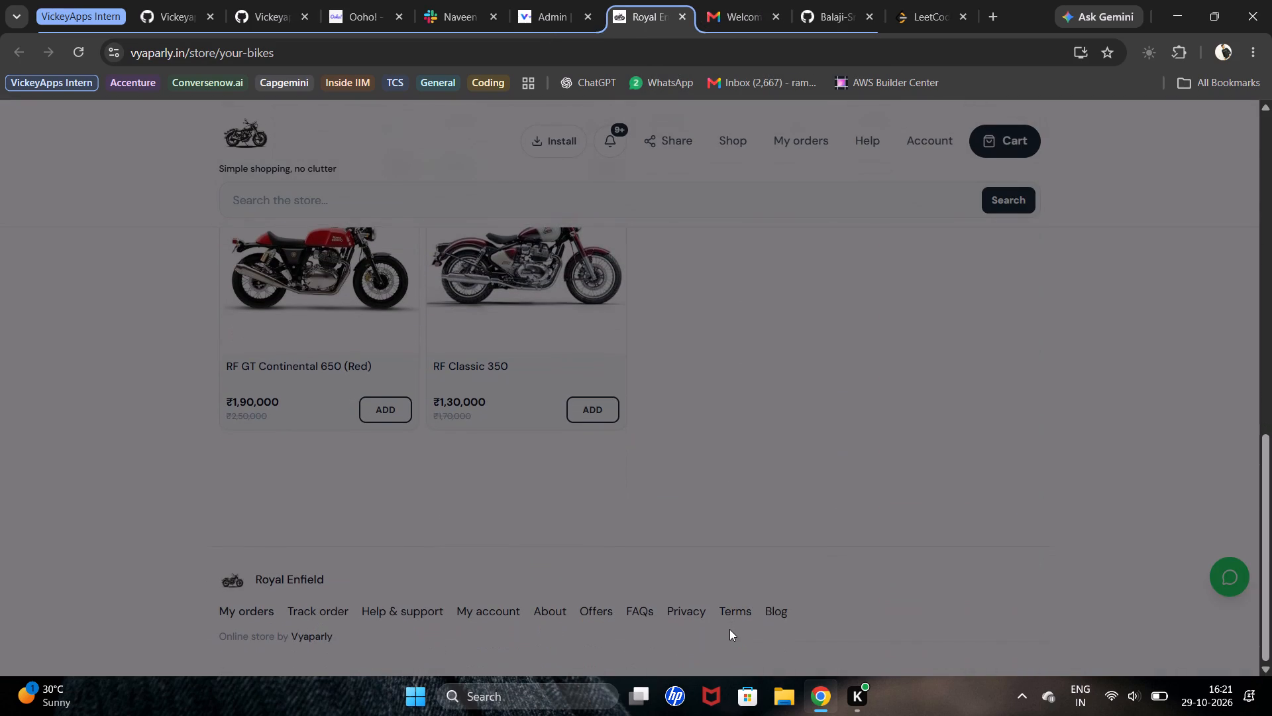
click(729, 613)
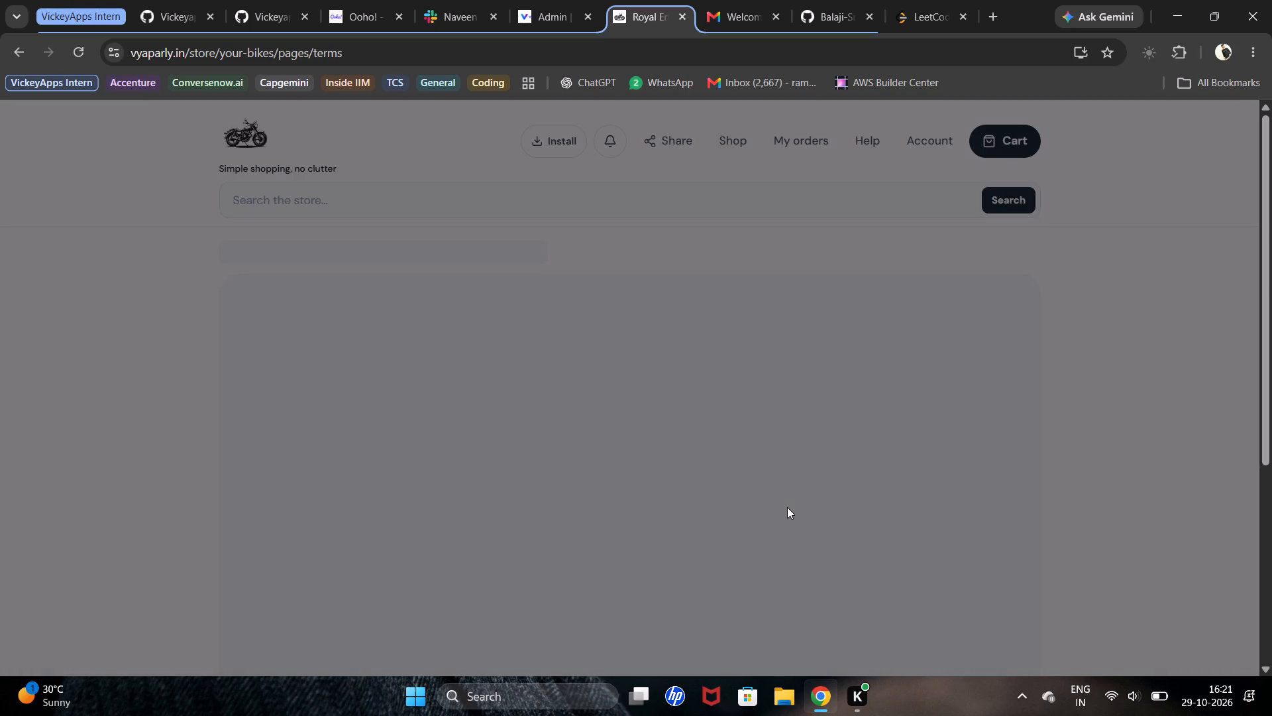
scroll(787, 507, down, 1)
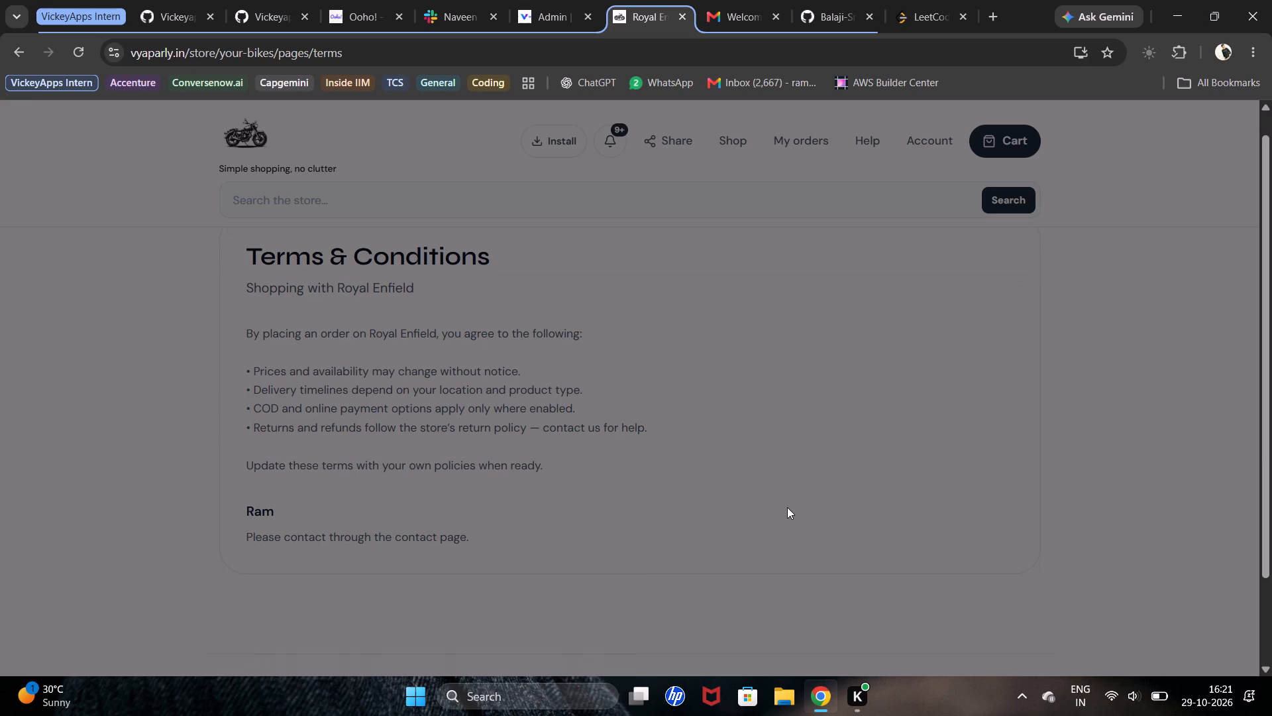
scroll(655, 400, up, 6)
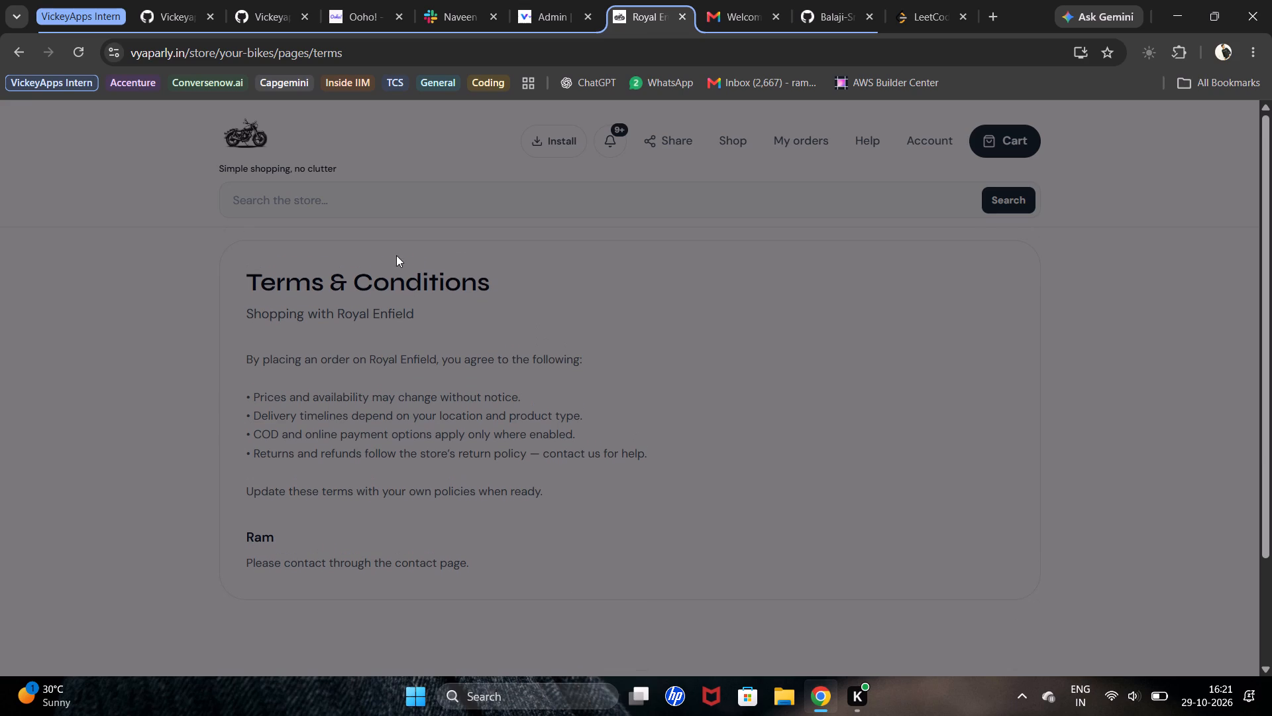
click(465, 296)
double_click(465, 296)
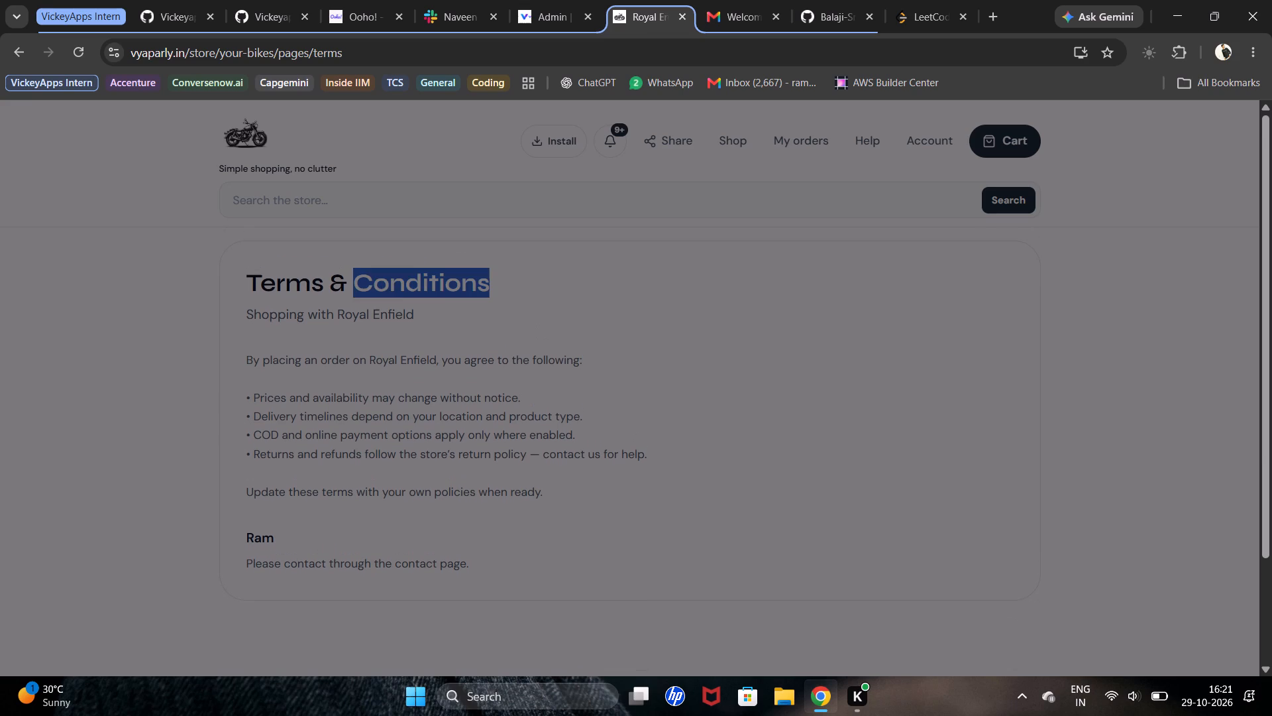
click(465, 296)
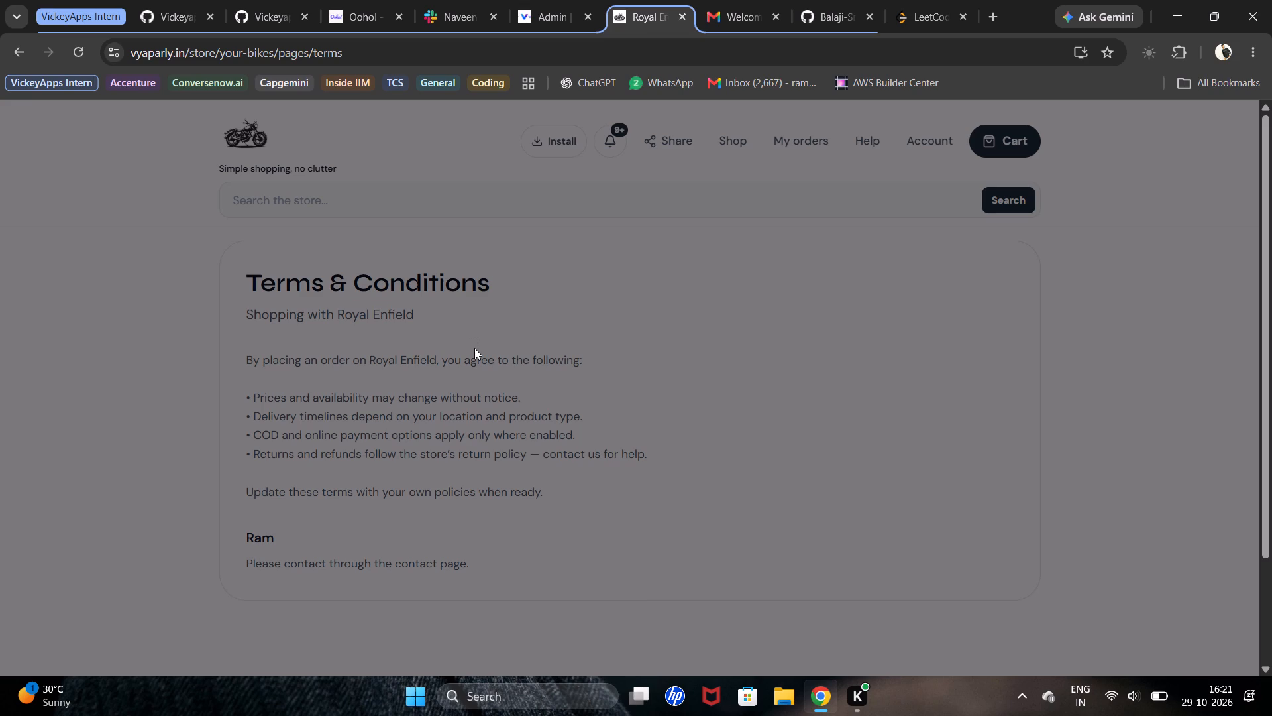
scroll(474, 348, down, 10)
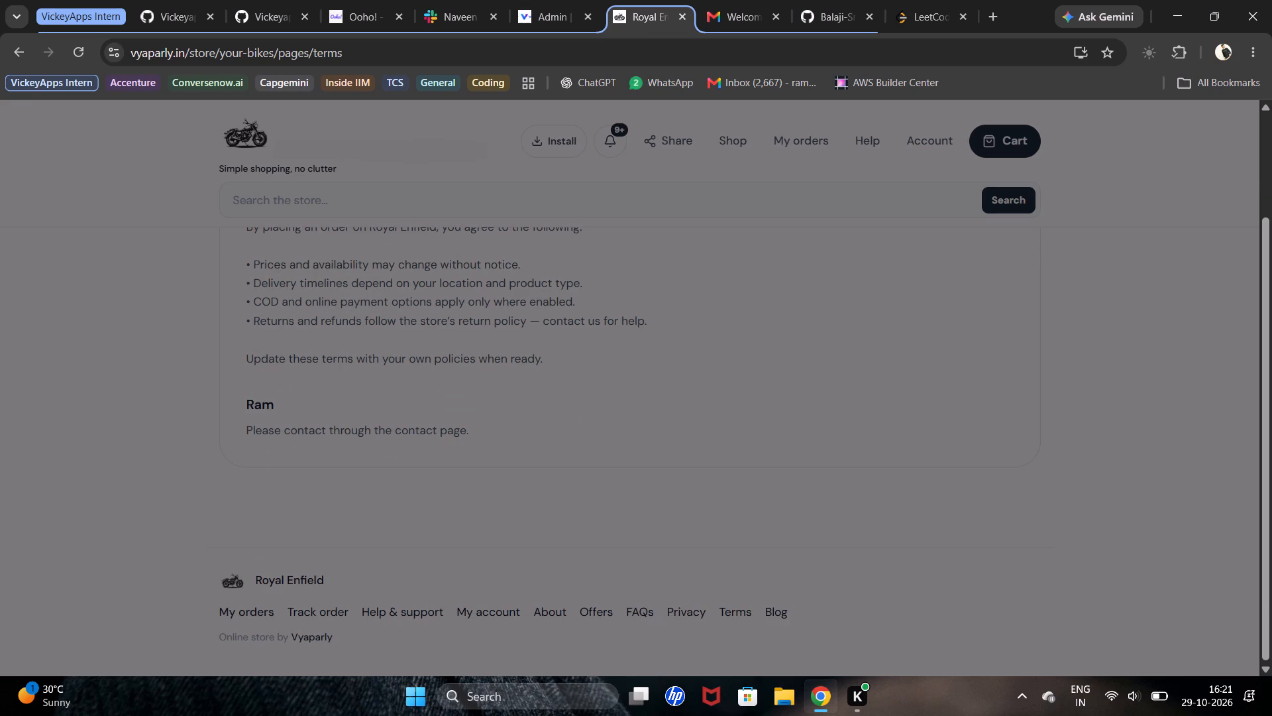
Delete the Text block titled "Ram" from the Terms & Conditions page in the admin and publish the page.
click(570, 0)
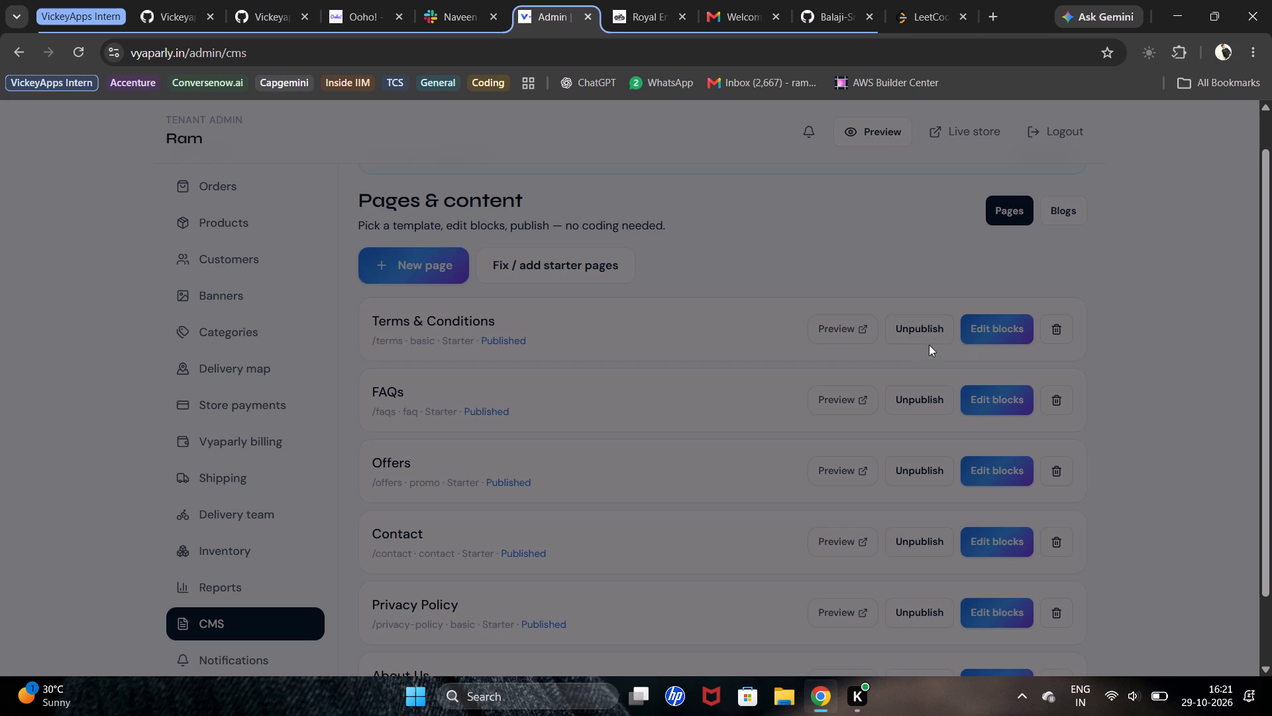
click(984, 325)
scroll(996, 316, down, 14)
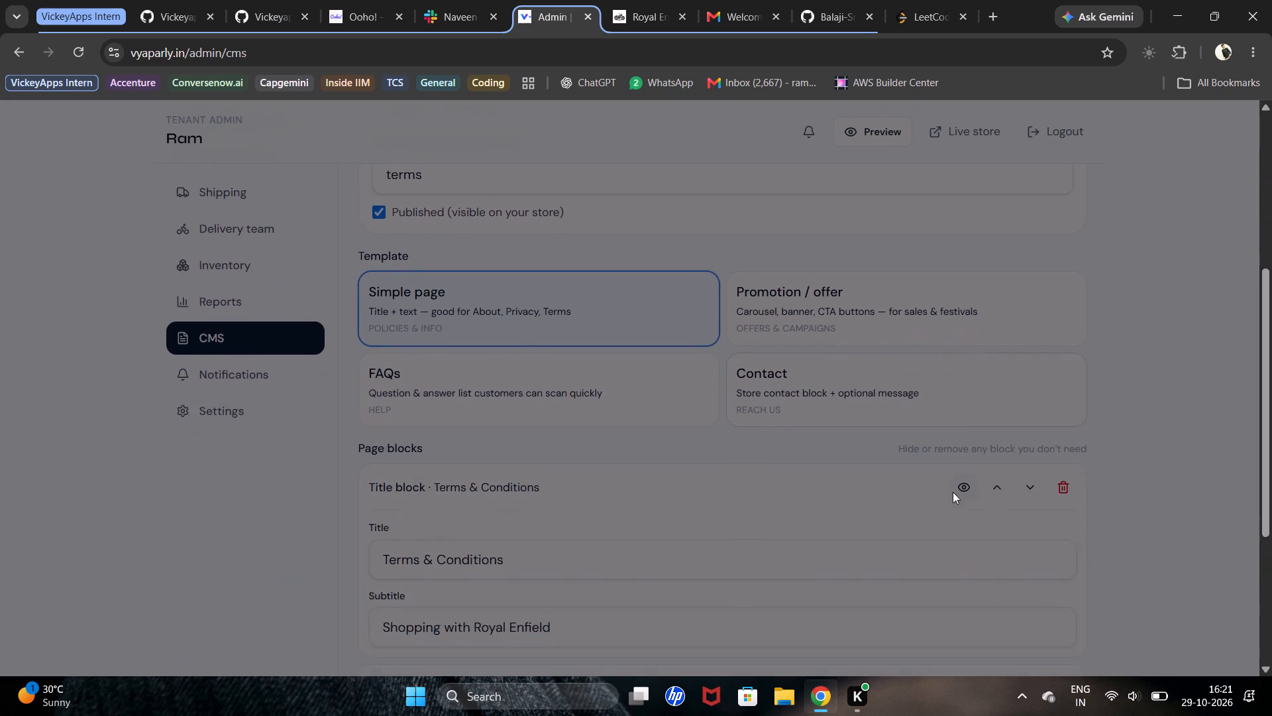
scroll(953, 492, down, 3)
scroll(1022, 461, down, 12)
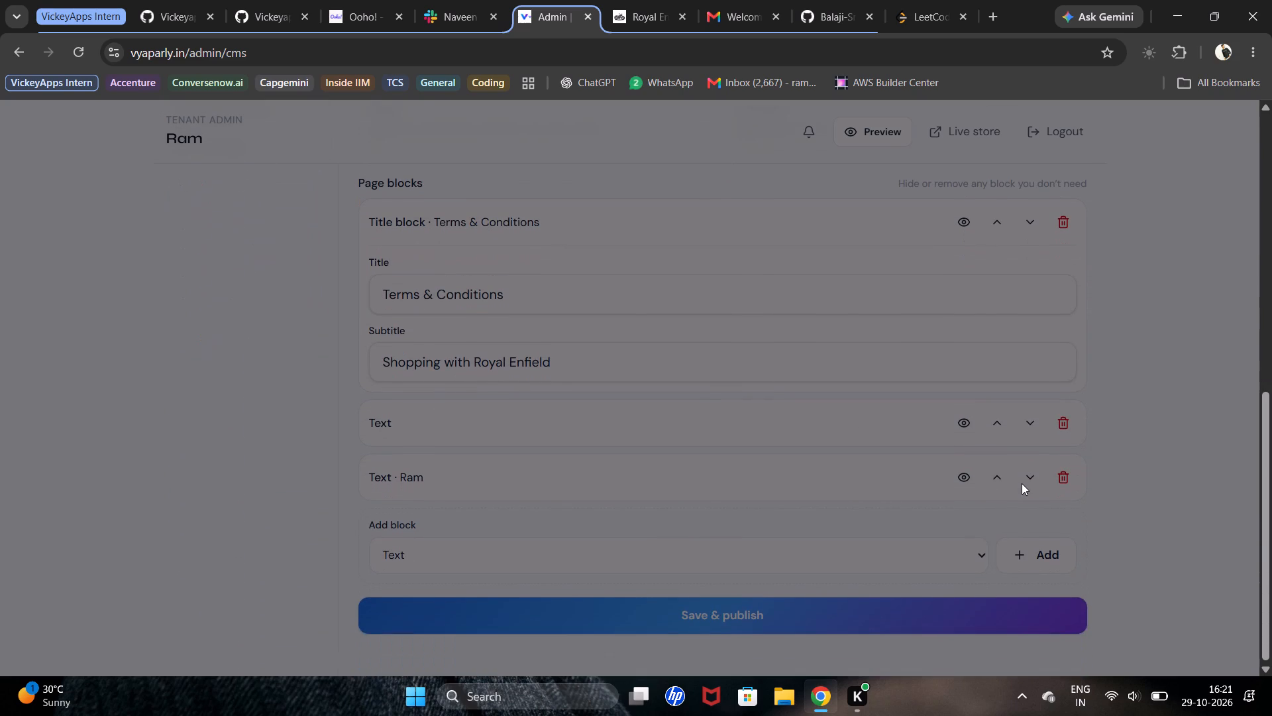
click(1066, 469)
scroll(1057, 554, up, 4)
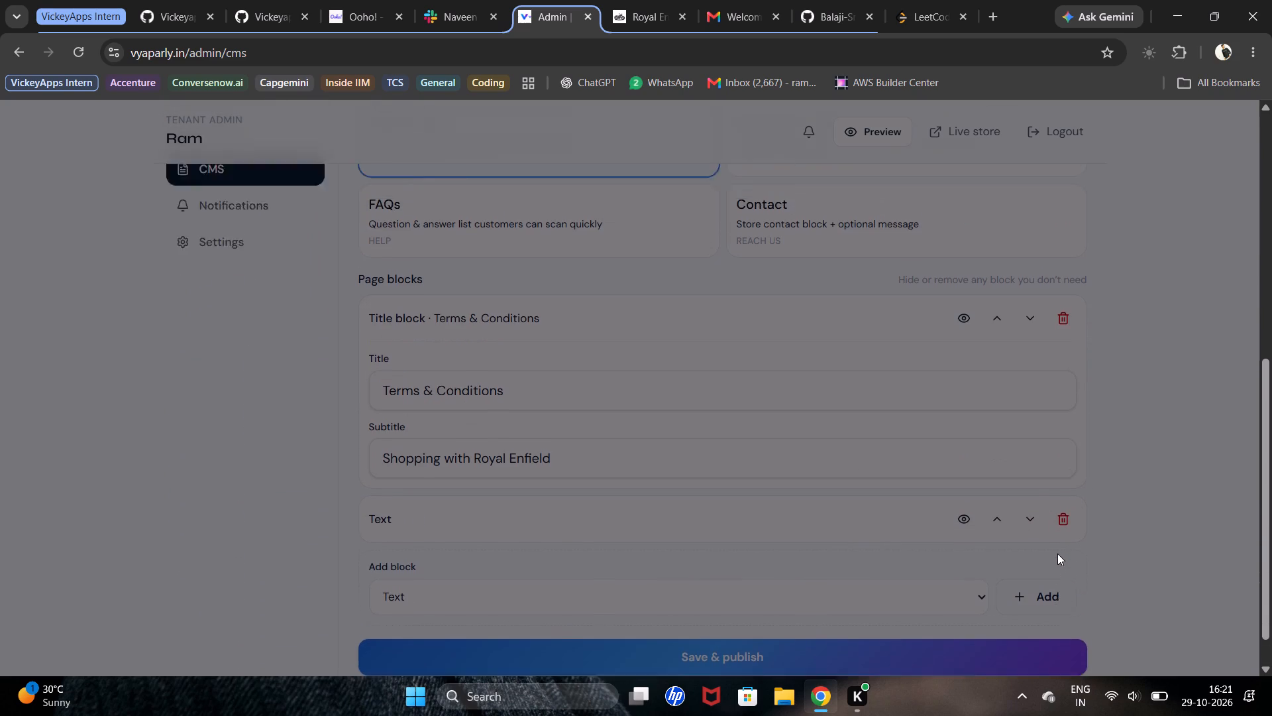
scroll(982, 582, down, 4)
click(912, 606)
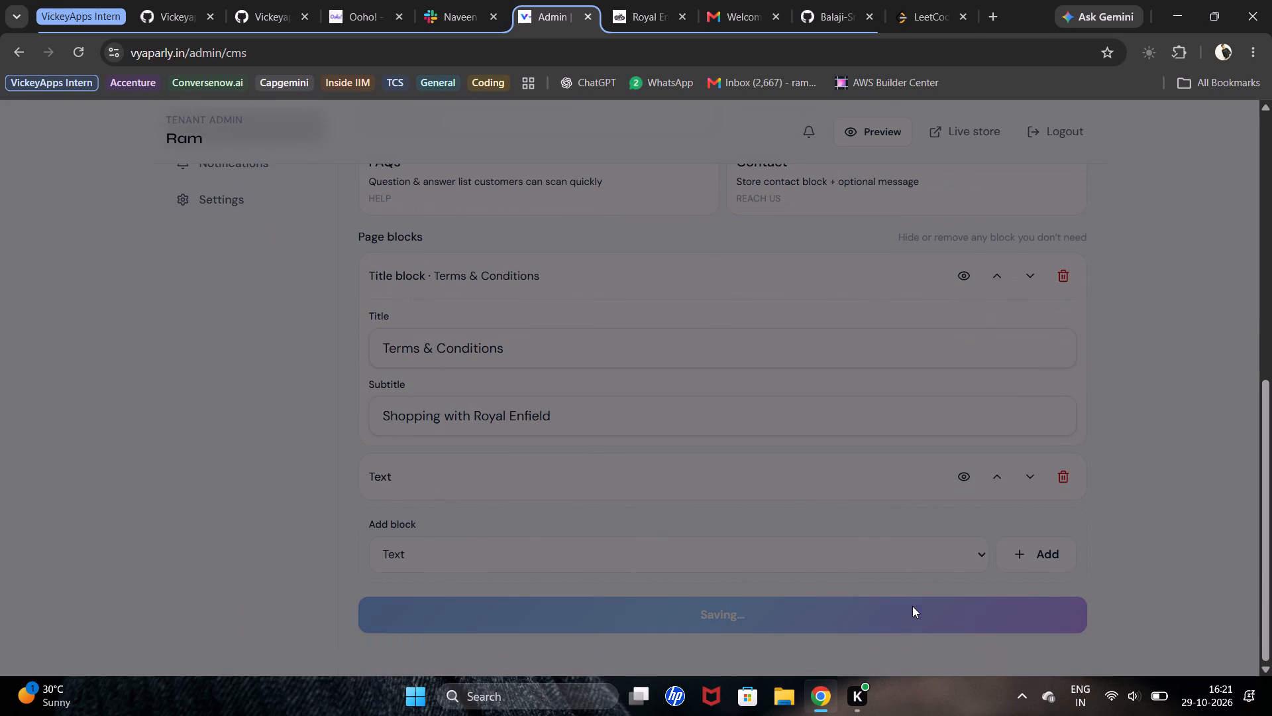
Recheck the Terms & Conditions page in the live store and return to the list of CMS pages in the admin.
click(625, 0)
scroll(550, 267, up, 4)
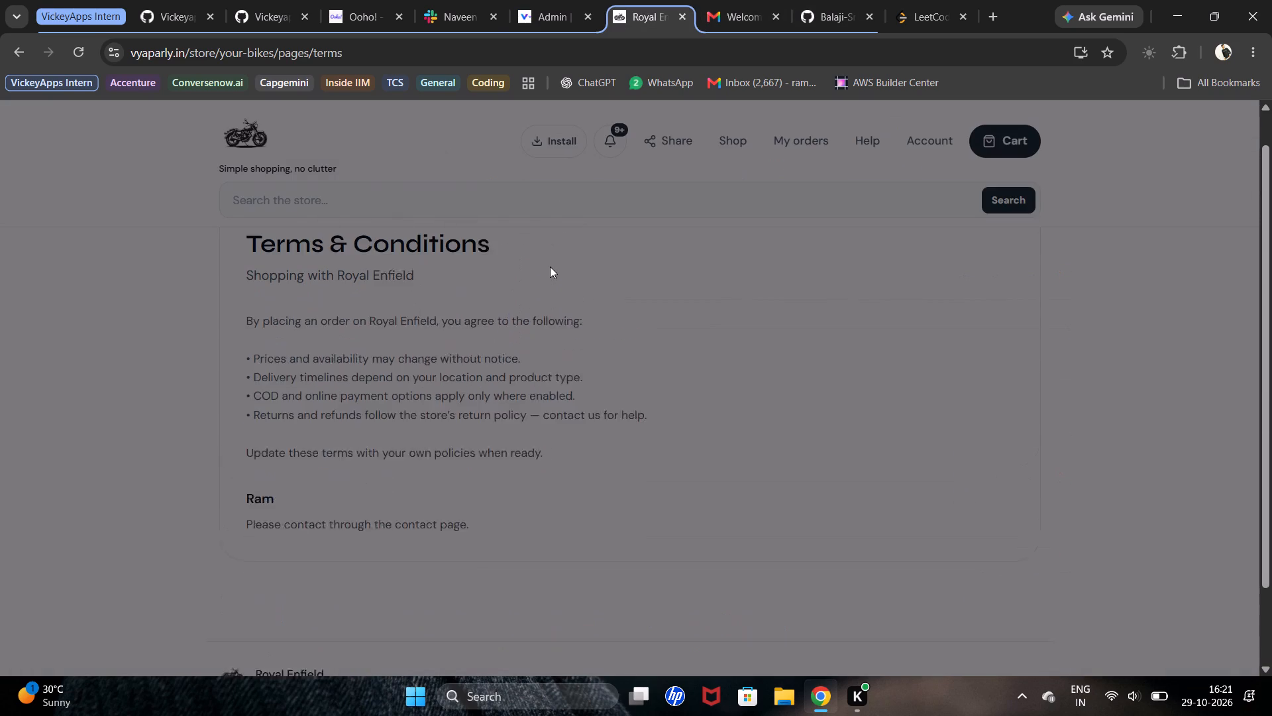
scroll(550, 267, up, 4)
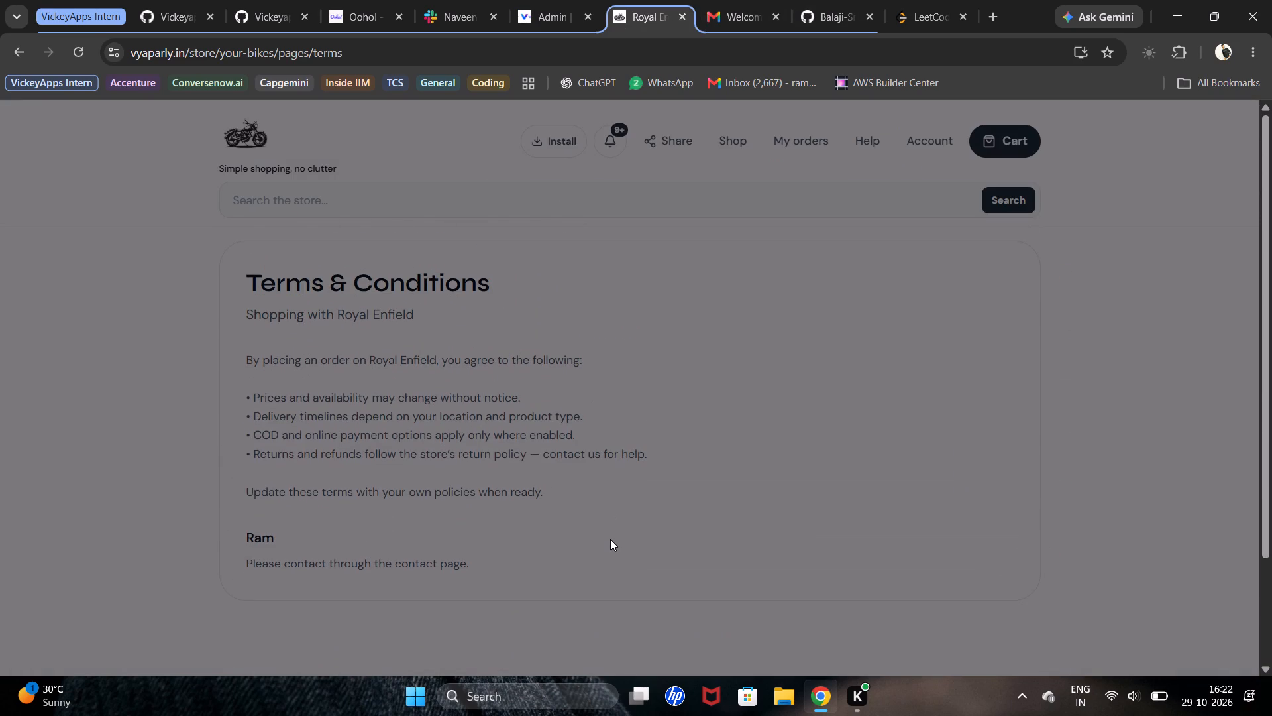
scroll(610, 539, down, 11)
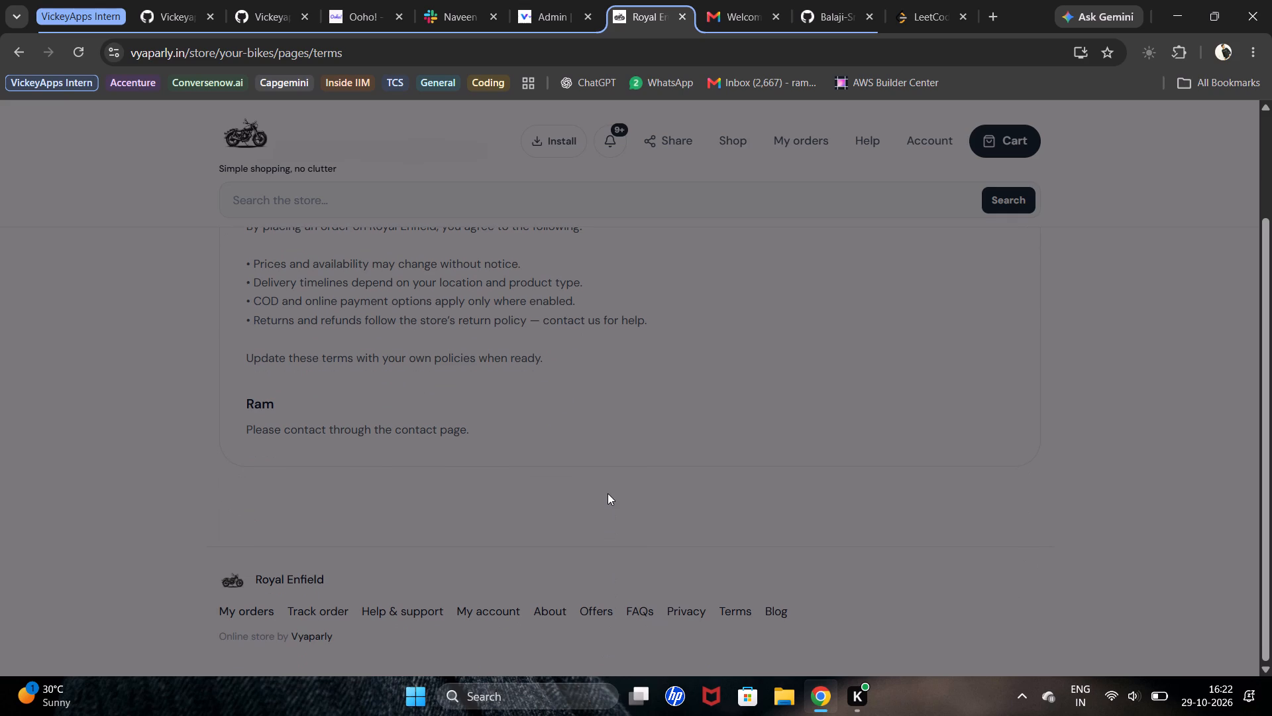
scroll(608, 493, up, 2)
click(585, 0)
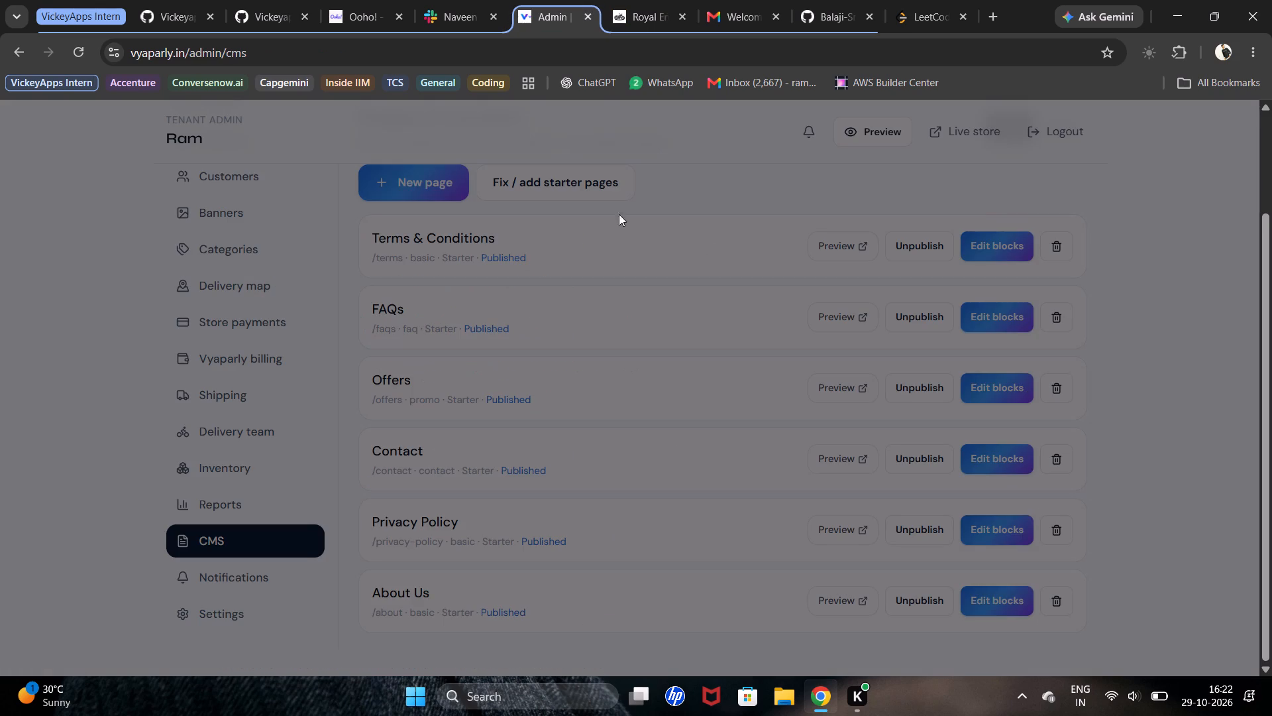
scroll(671, 368, down, 4)
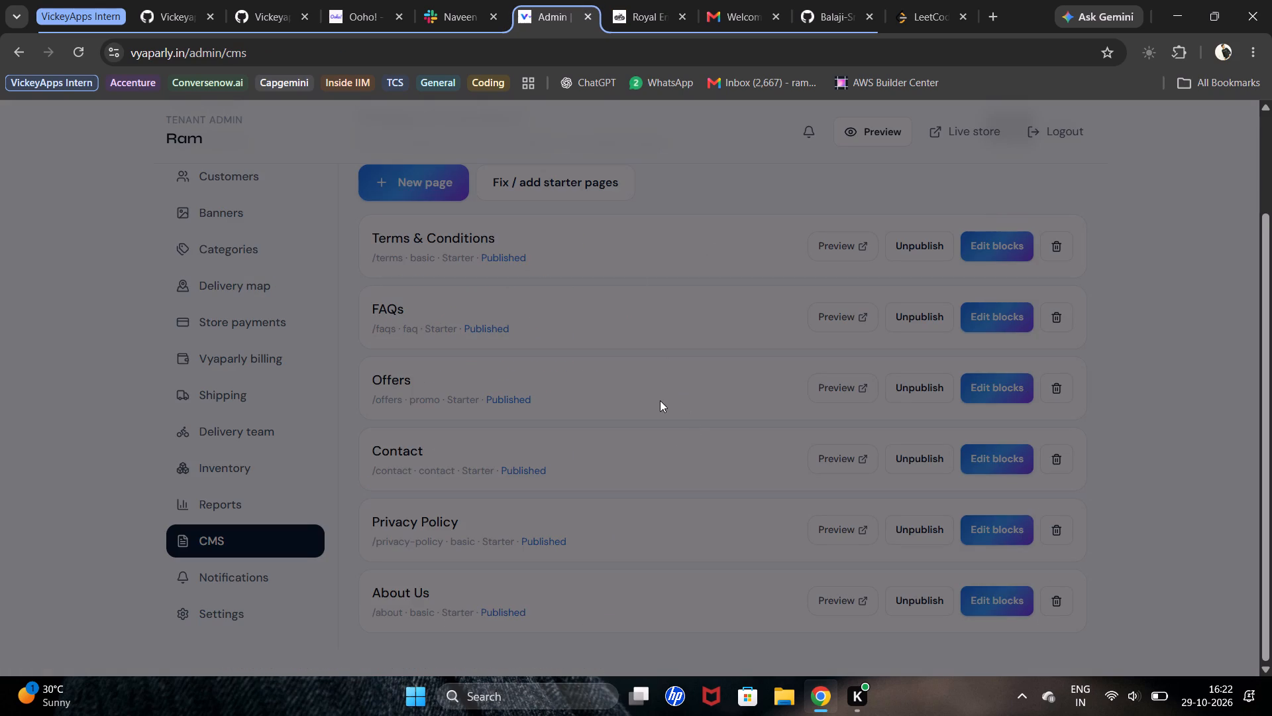
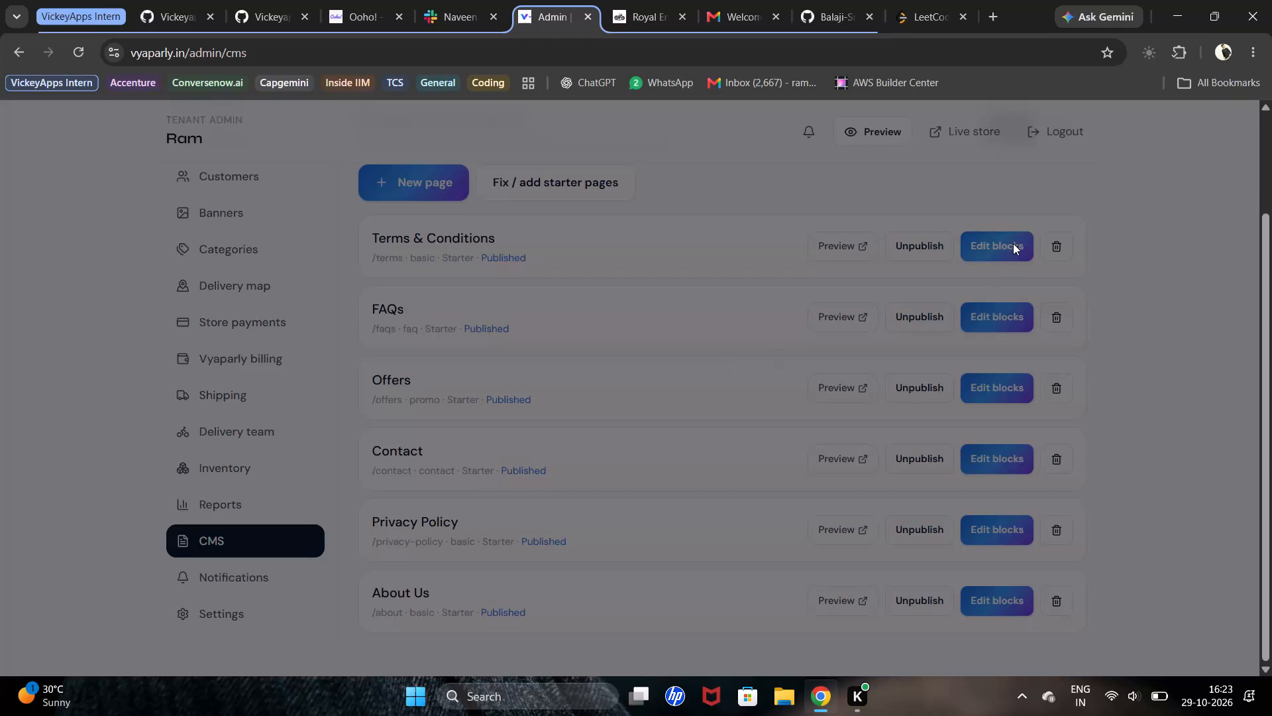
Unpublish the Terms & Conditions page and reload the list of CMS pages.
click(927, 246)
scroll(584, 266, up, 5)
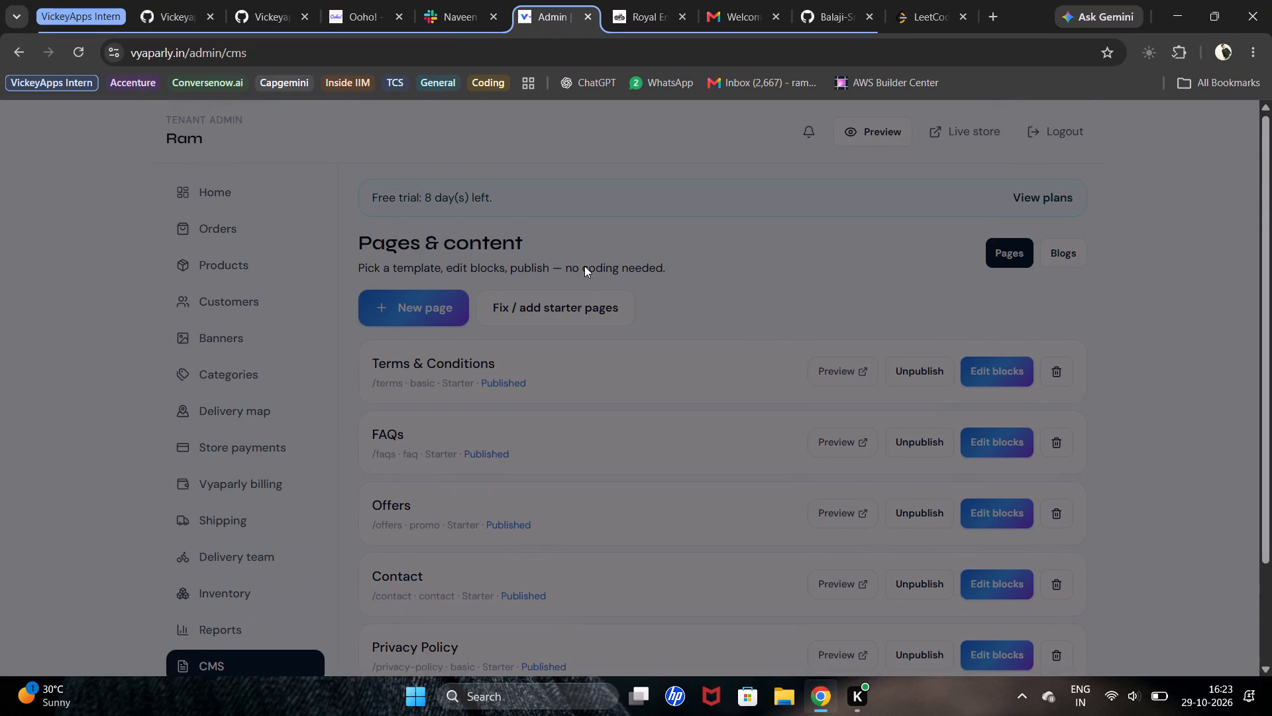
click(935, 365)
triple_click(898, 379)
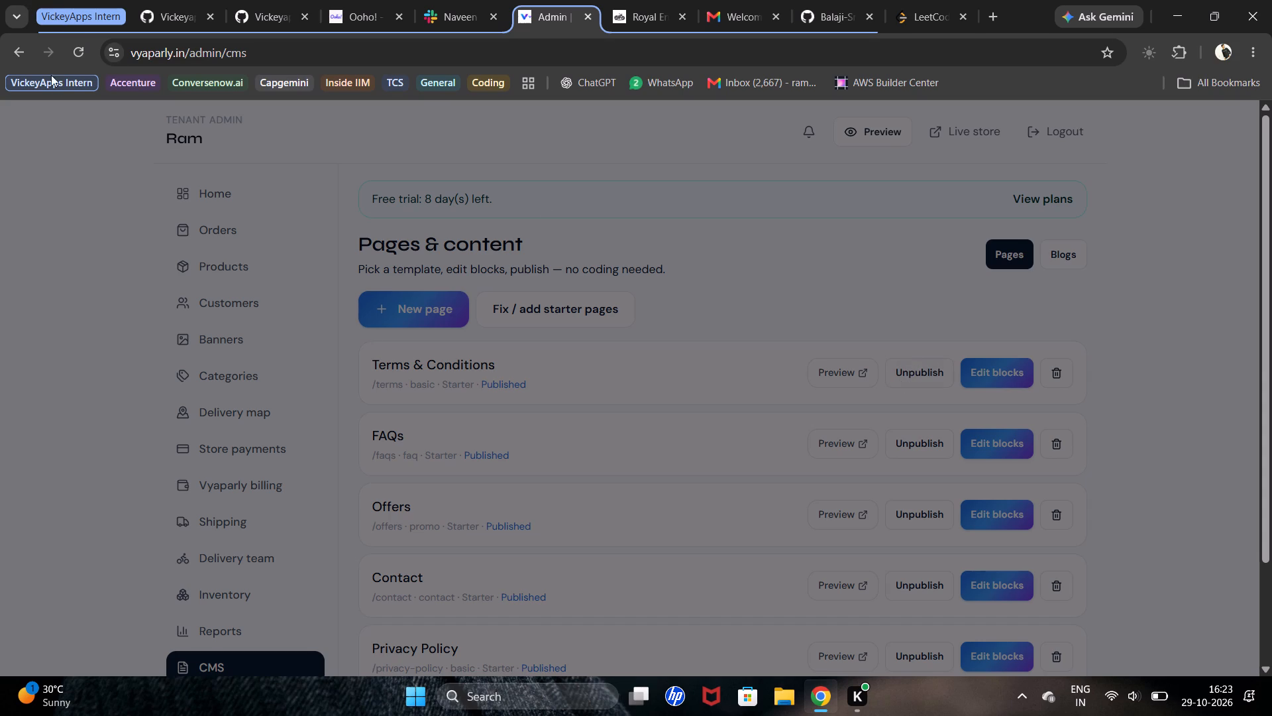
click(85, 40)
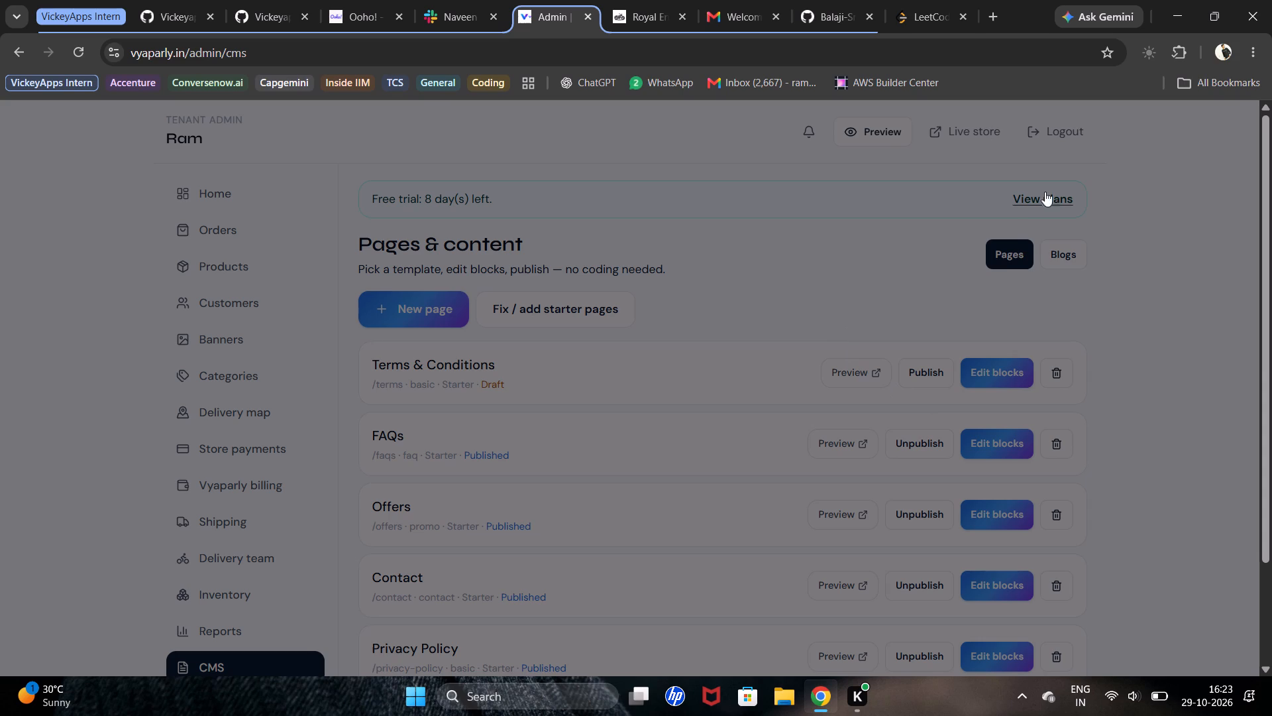
Open the live store afresh, close its old tab, and check the Terms page from the store footer.
click(982, 142)
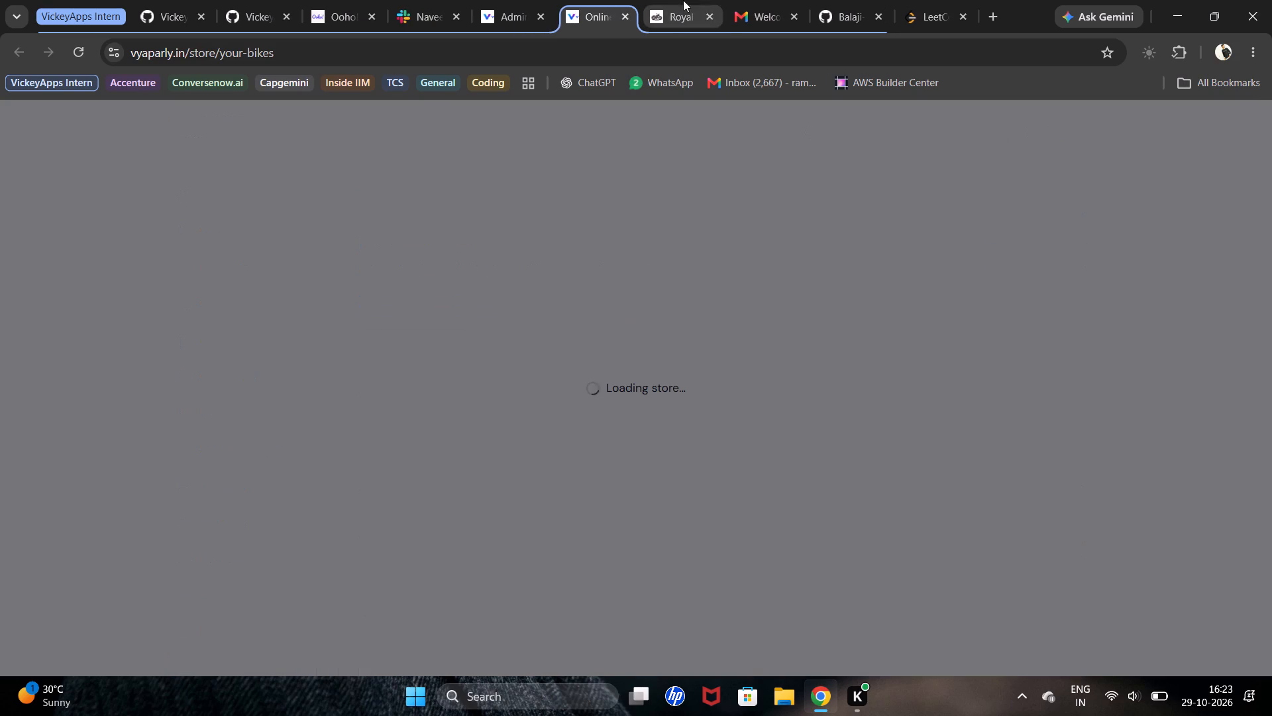
click(715, 21)
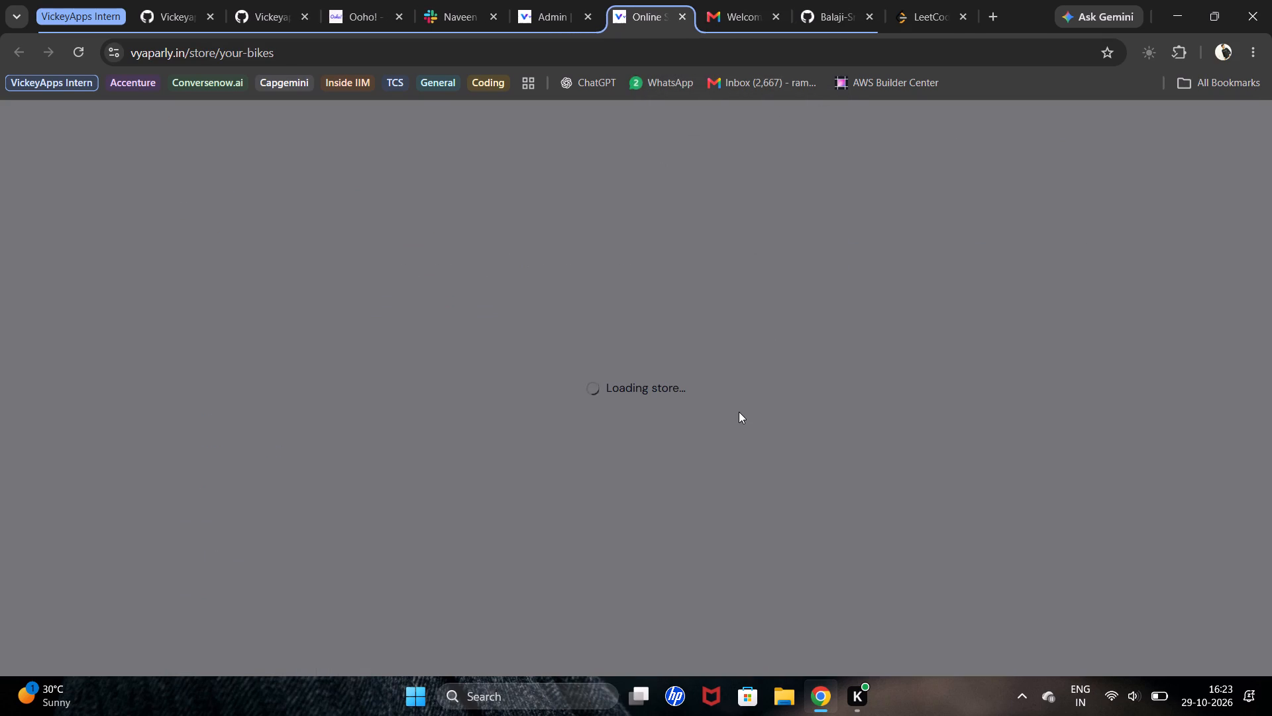
click(515, 0)
click(633, 0)
scroll(633, 420, down, 7)
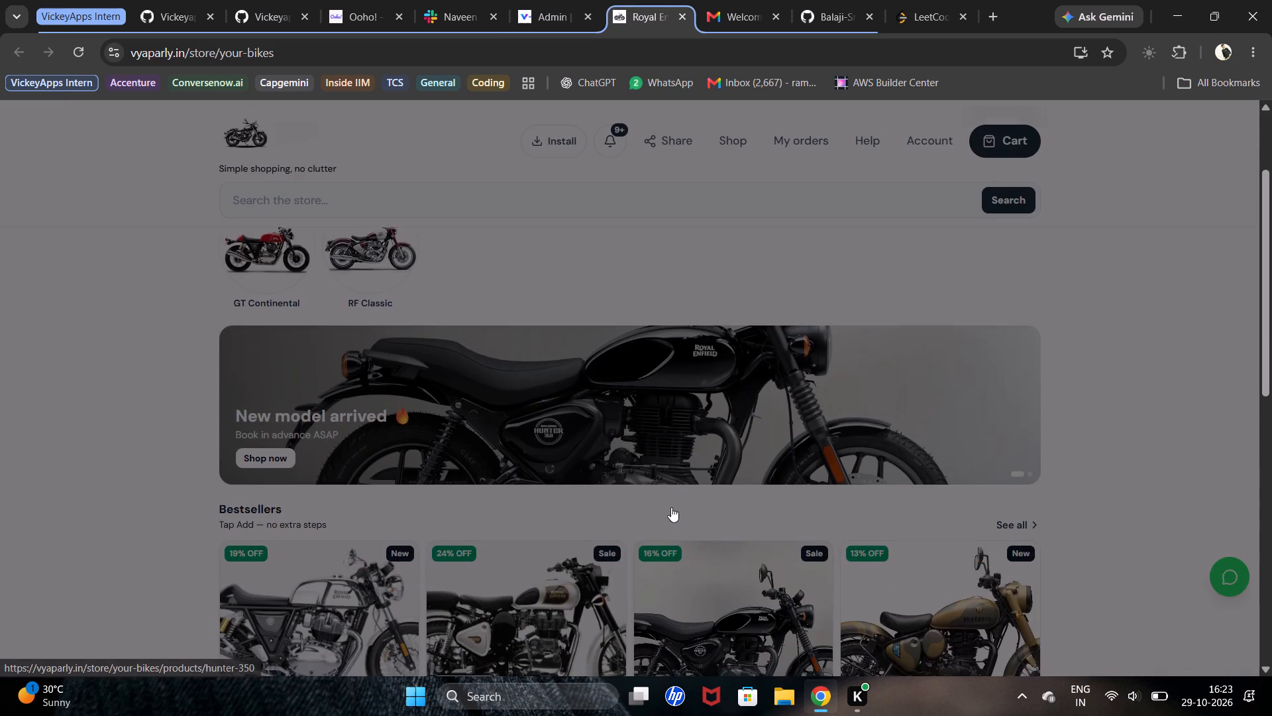
scroll(671, 507, down, 20)
scroll(671, 507, down, 8)
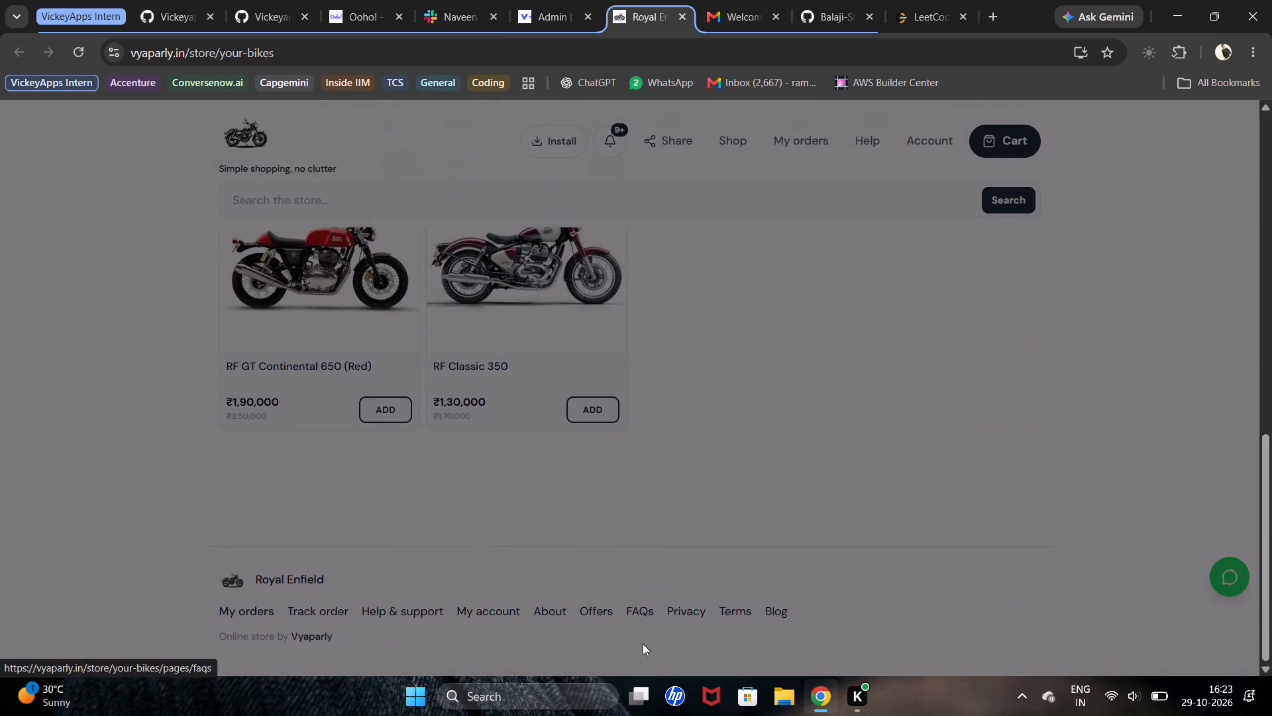
click(741, 606)
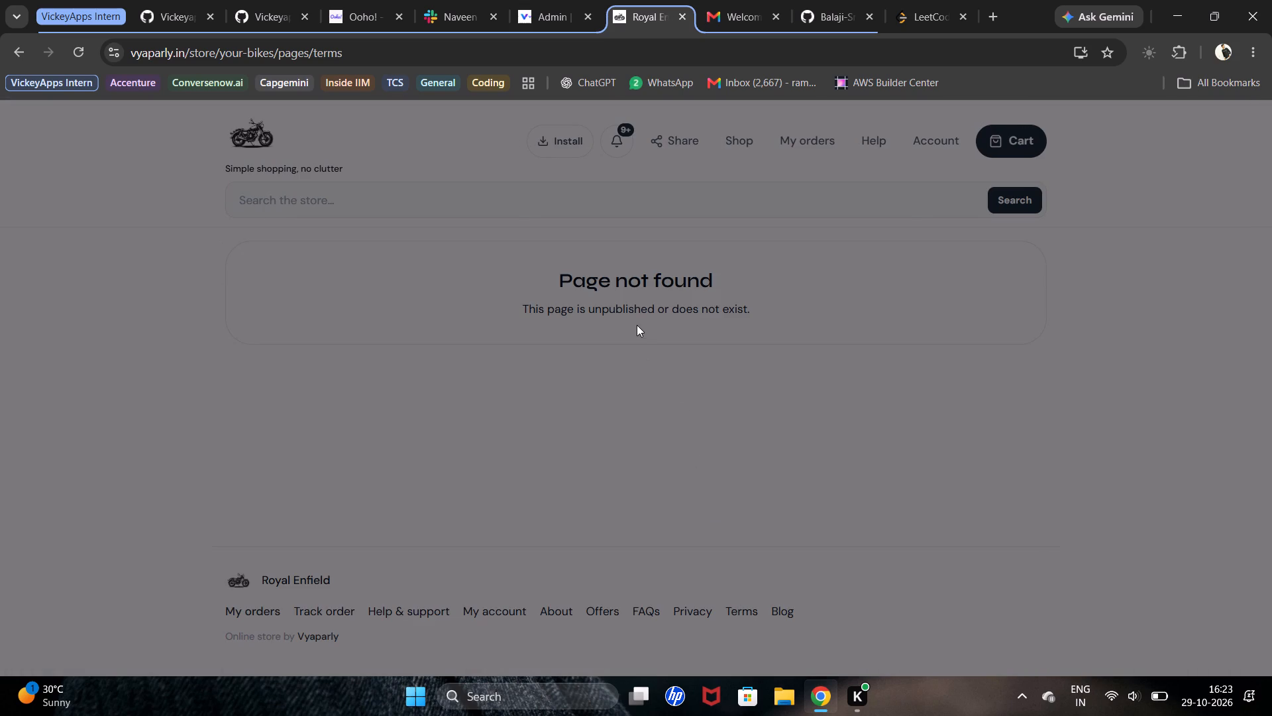
Publish the Terms & Conditions page again from the list of CMS pages in the admin.
click(562, 0)
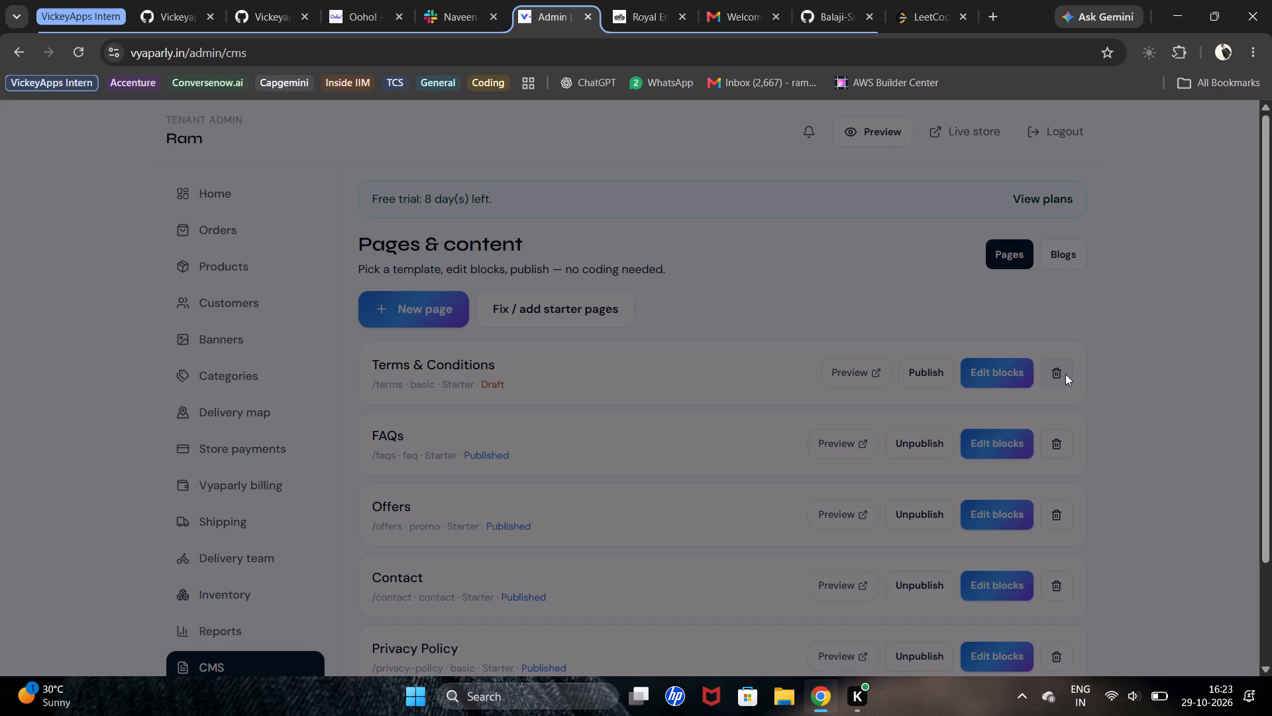
click(935, 365)
Reload the Terms page in the live store, check its content, and return to the CMS pages in the admin.
click(613, 0)
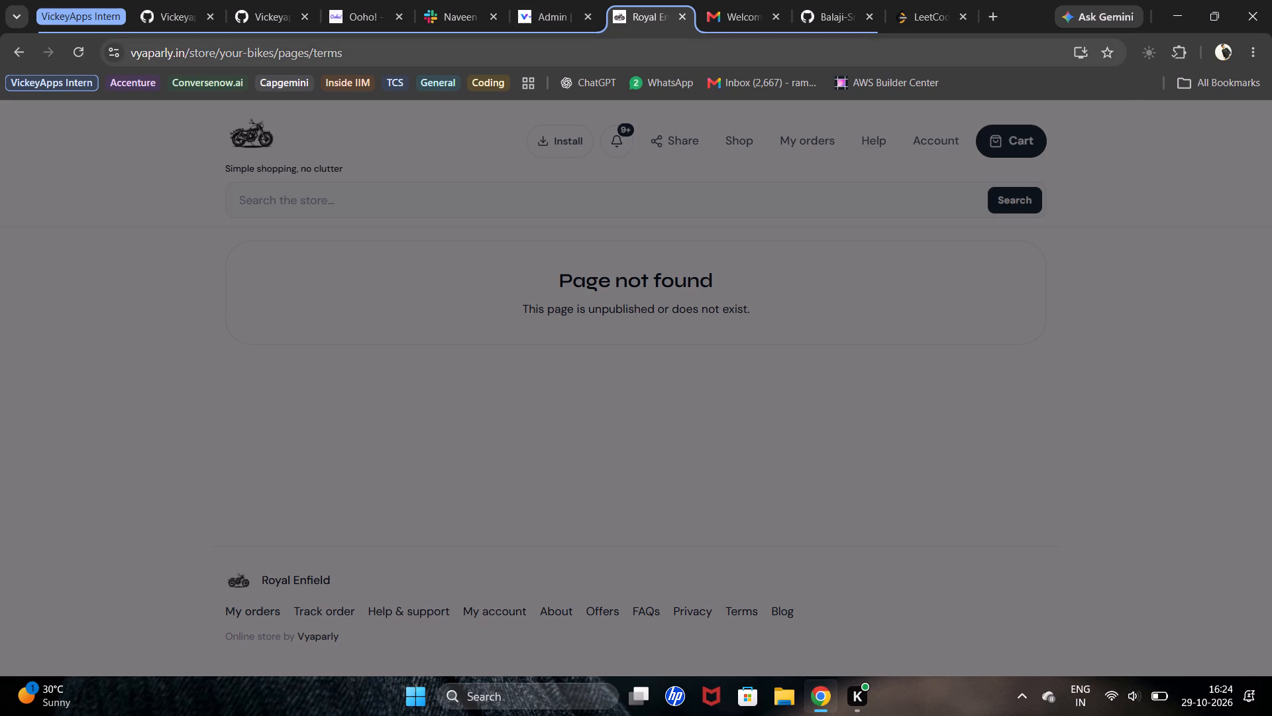
click(567, 58)
key(Return)
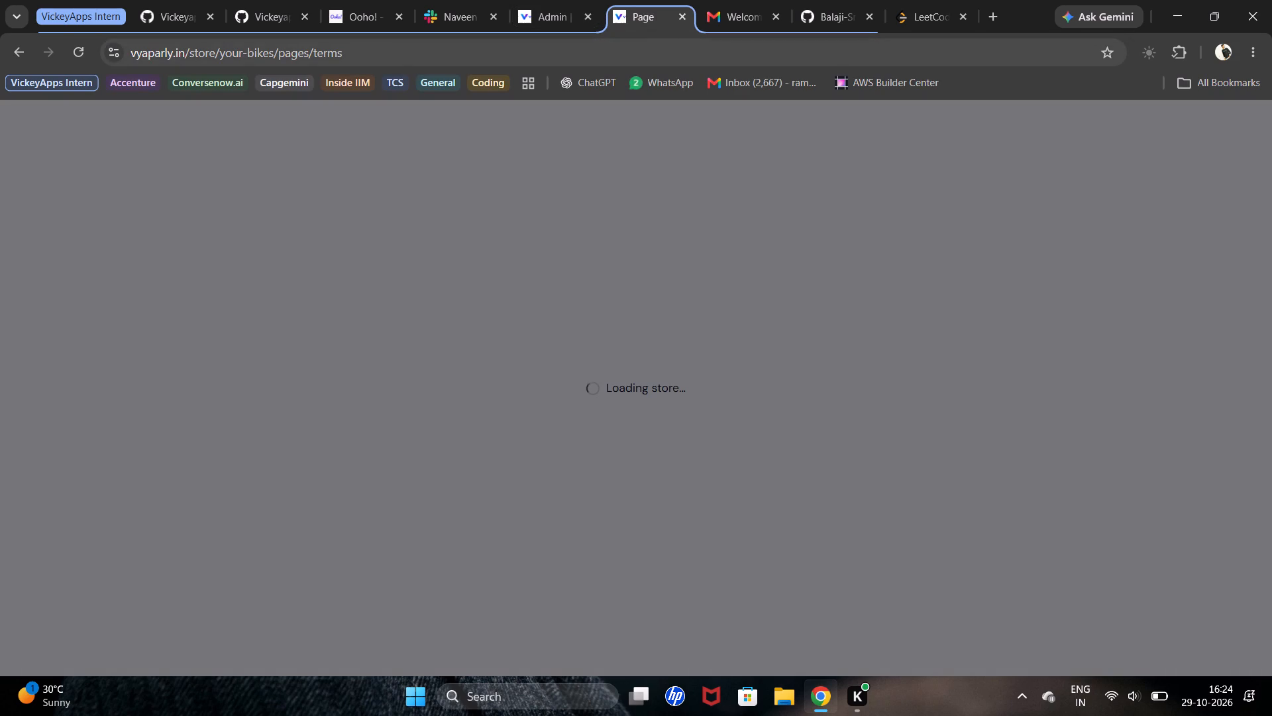
scroll(578, 113, down, 1)
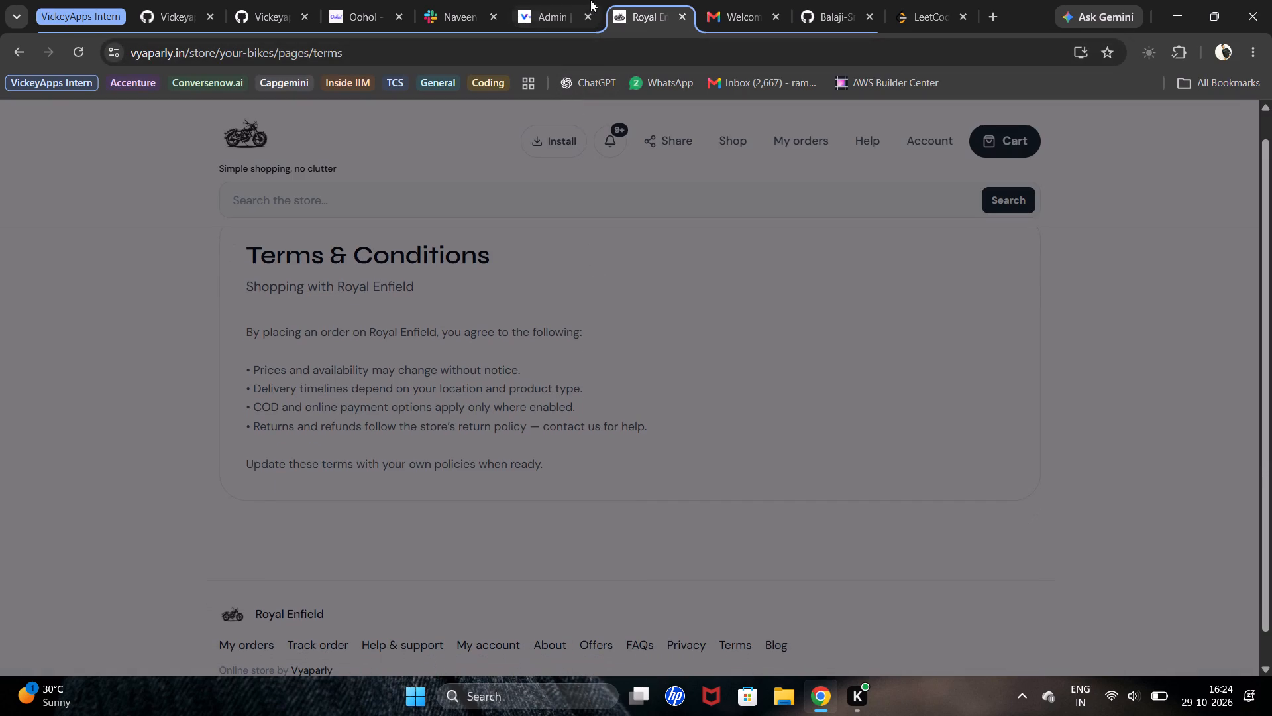
click(547, 0)
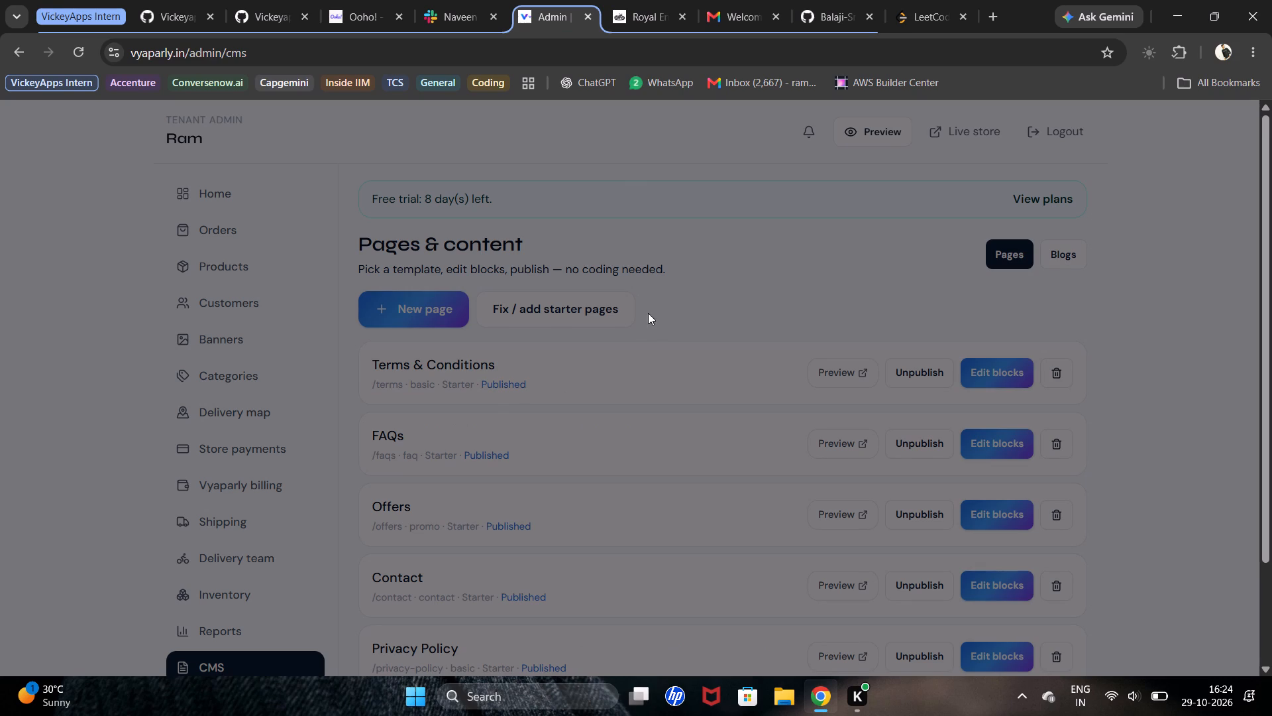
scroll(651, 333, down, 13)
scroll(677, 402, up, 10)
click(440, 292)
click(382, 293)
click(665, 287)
Open the page editor and look over the Offers page's title, URL slug, publishing option and template choices.
scroll(712, 368, down, 20)
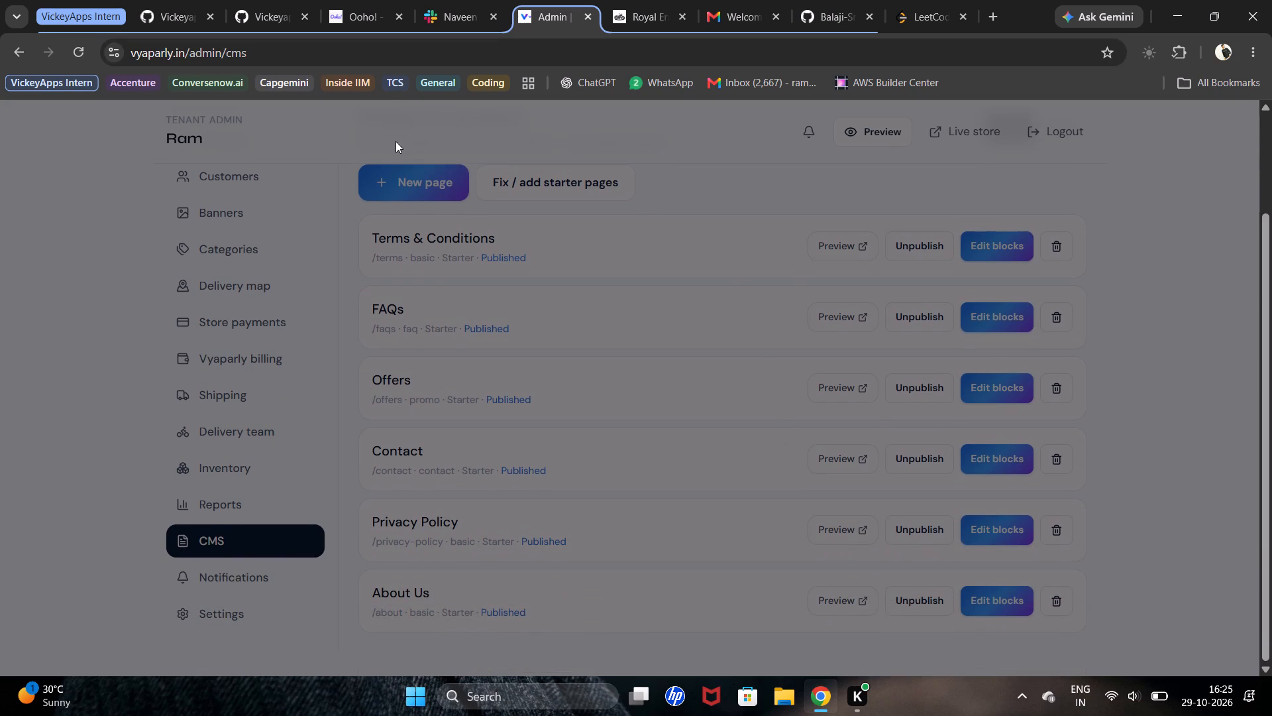
click(413, 191)
scroll(509, 353, down, 6)
scroll(526, 368, up, 6)
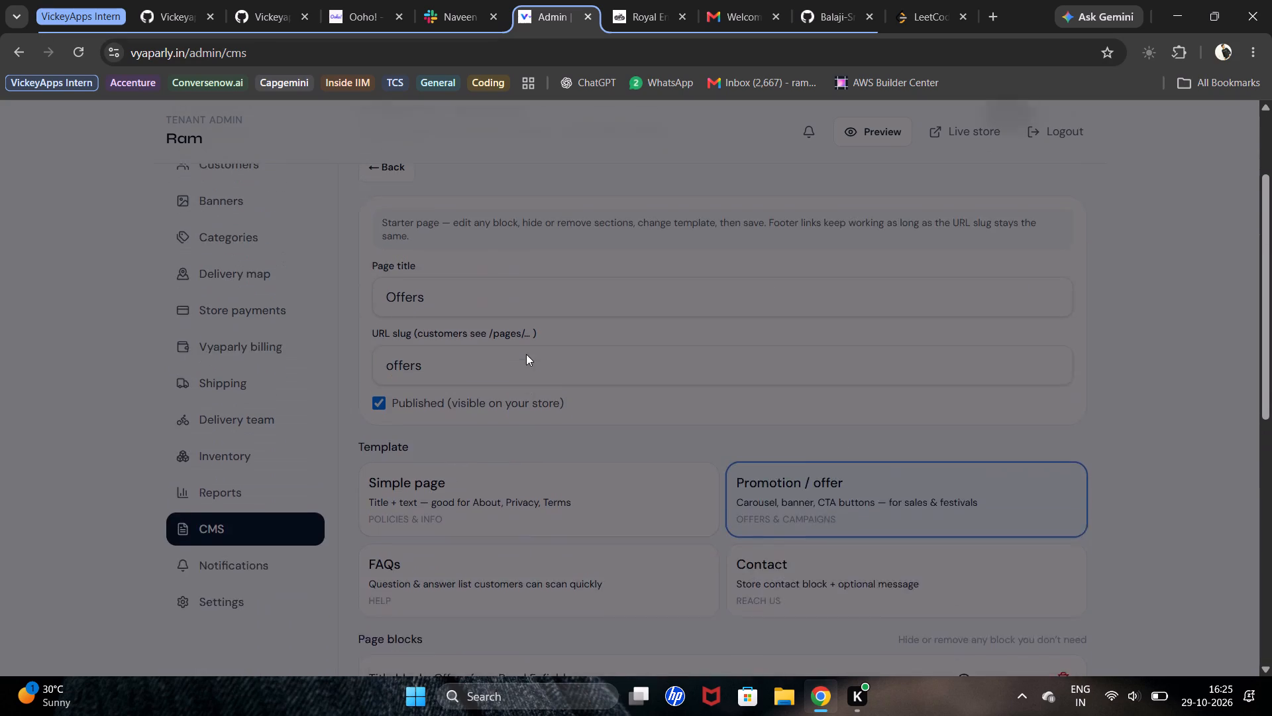
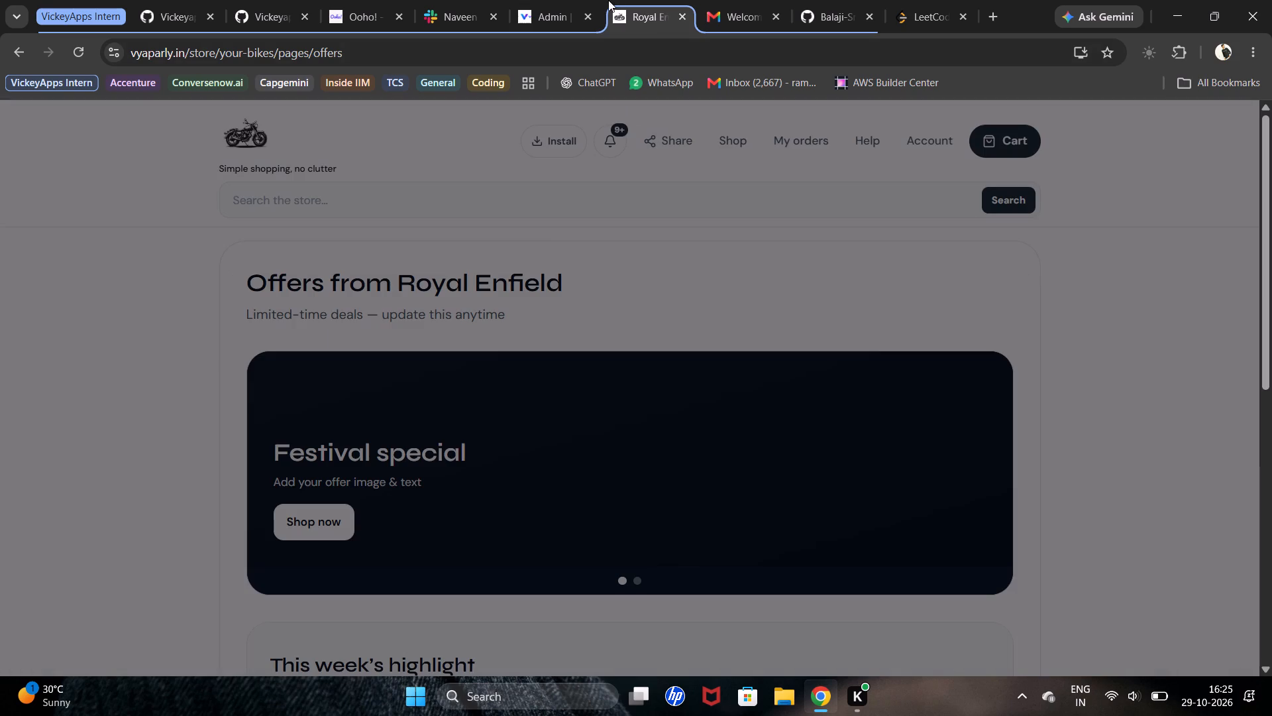
Open the home page of the live store and return to the Offers page editor in the admin.
click(266, 142)
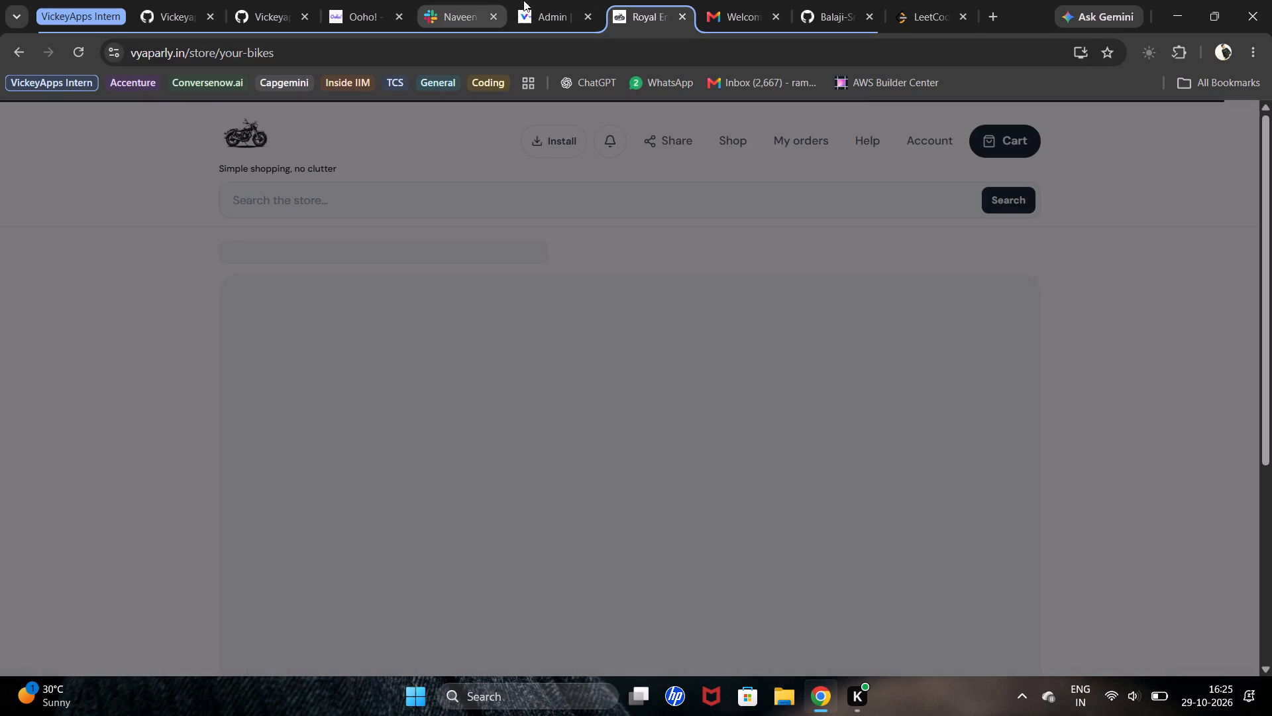
click(526, 0)
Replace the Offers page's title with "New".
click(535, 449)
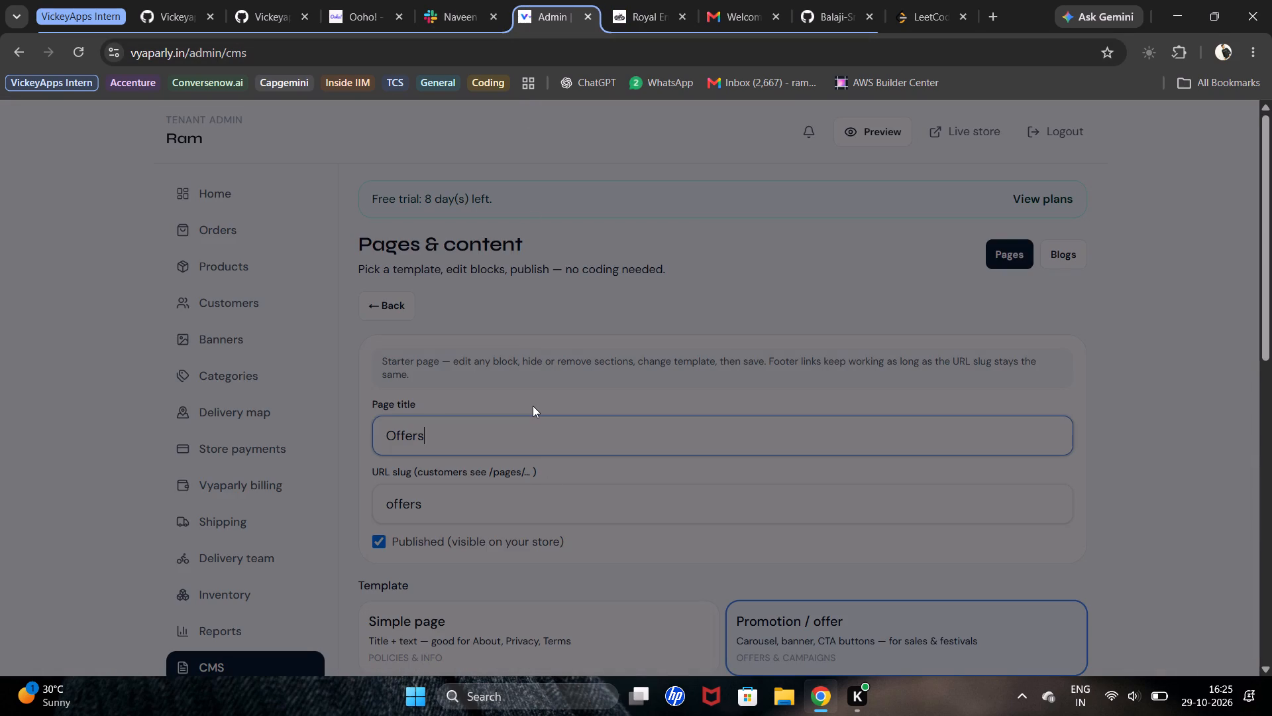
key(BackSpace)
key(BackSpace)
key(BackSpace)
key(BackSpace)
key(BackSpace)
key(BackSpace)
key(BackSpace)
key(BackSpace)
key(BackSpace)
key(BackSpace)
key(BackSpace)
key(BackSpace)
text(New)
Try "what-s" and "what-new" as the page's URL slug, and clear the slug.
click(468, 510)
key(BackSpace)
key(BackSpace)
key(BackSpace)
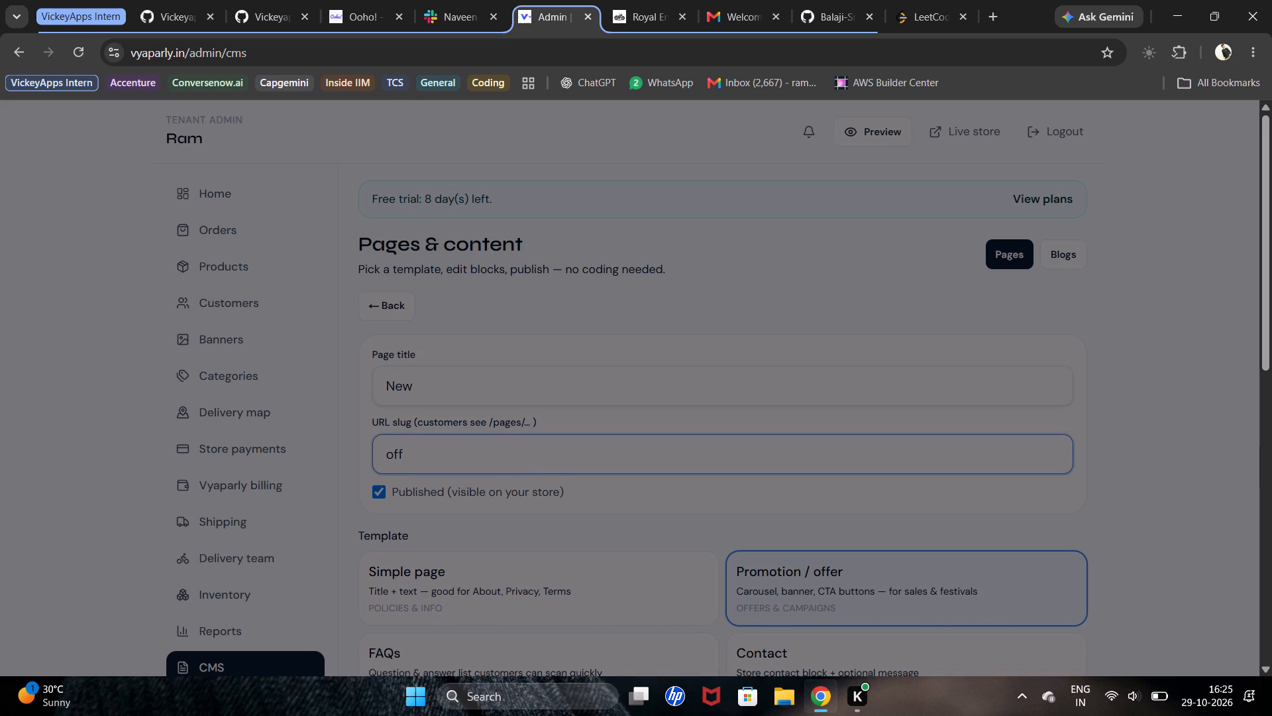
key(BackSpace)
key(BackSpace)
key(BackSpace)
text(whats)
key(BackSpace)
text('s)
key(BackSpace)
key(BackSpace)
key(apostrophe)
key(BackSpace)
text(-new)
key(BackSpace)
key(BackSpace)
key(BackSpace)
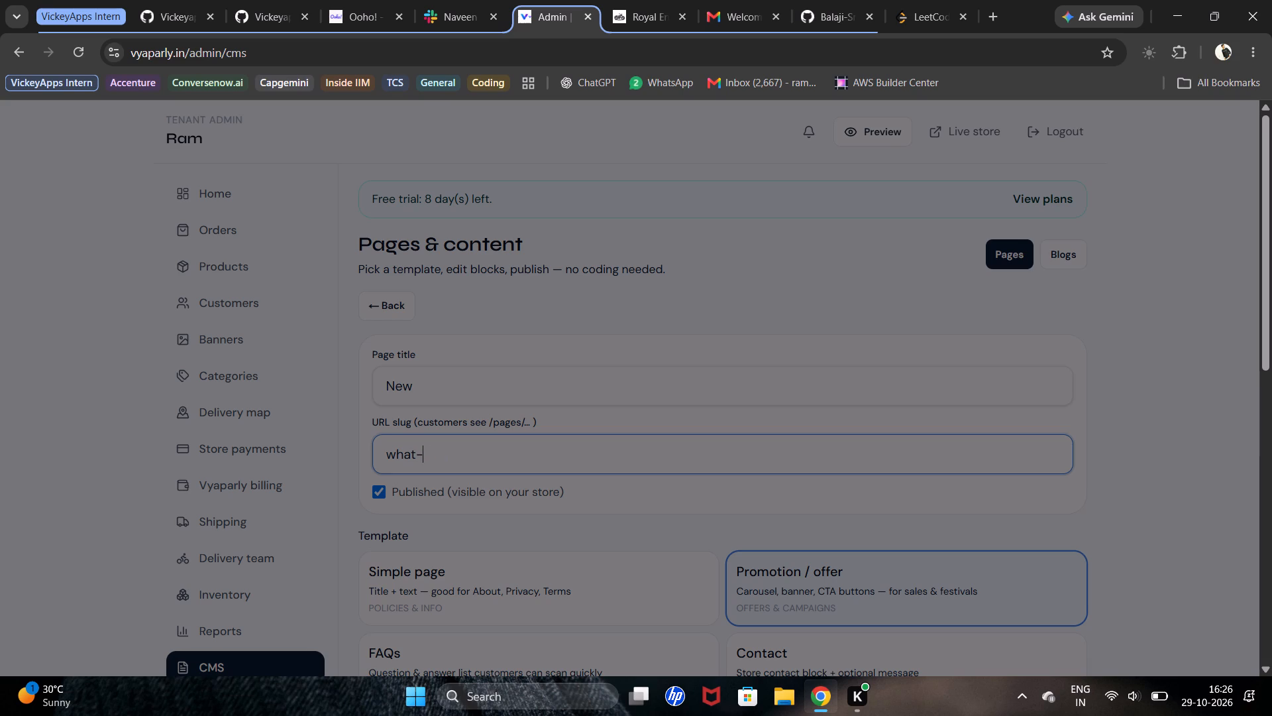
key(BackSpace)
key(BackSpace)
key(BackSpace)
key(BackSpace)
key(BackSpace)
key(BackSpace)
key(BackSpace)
Set the page title to "What's New".
click(423, 383)
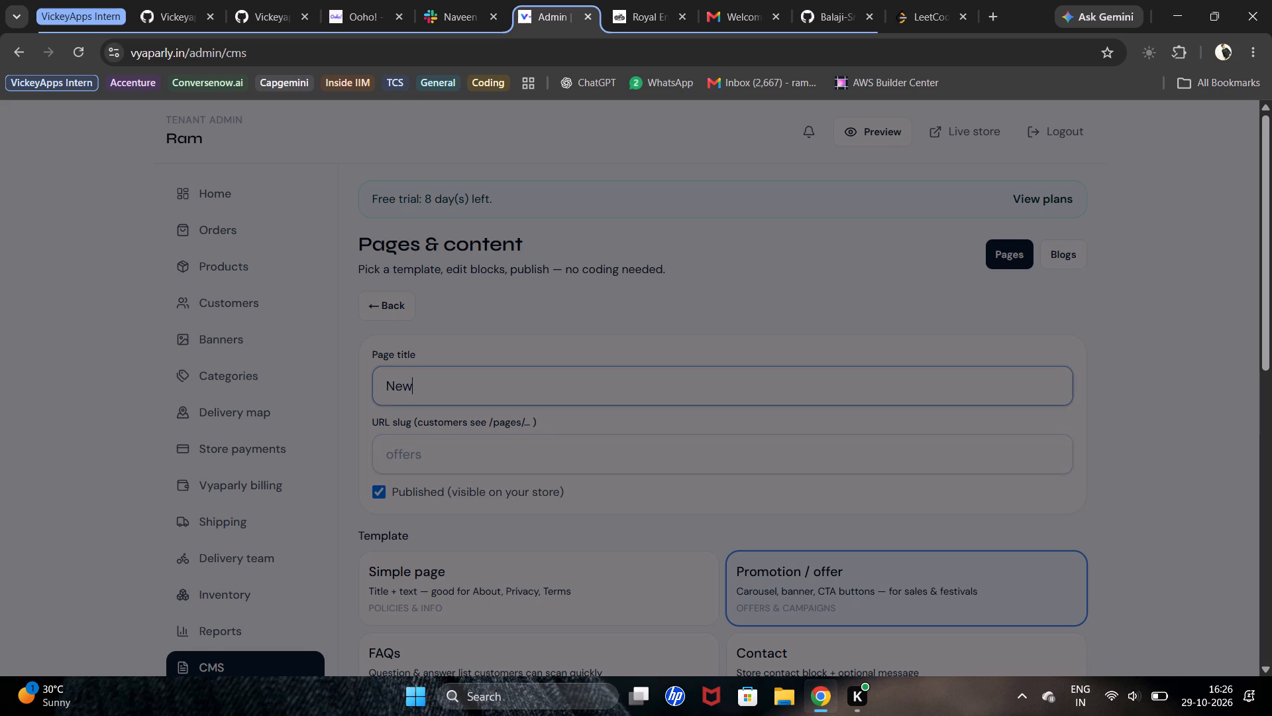
key(BackSpace)
key(BackSpace)
key(BackSpace)
key(BackSpace)
text(What)
text('s New)
Set the page's URL slug to "new".
click(456, 440)
text(new)
scroll(480, 494, down, 1)
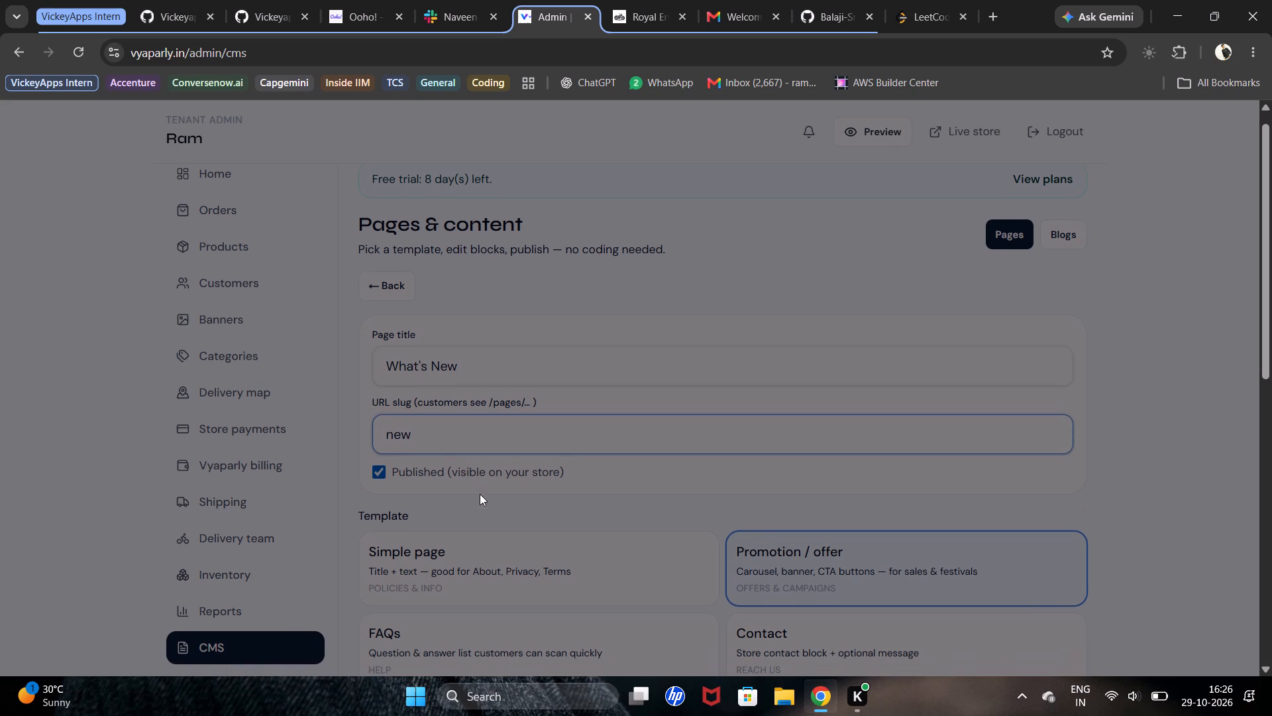
click(475, 510)
Look over the page's template choices and its page blocks down to the publishing option.
scroll(475, 510, down, 1)
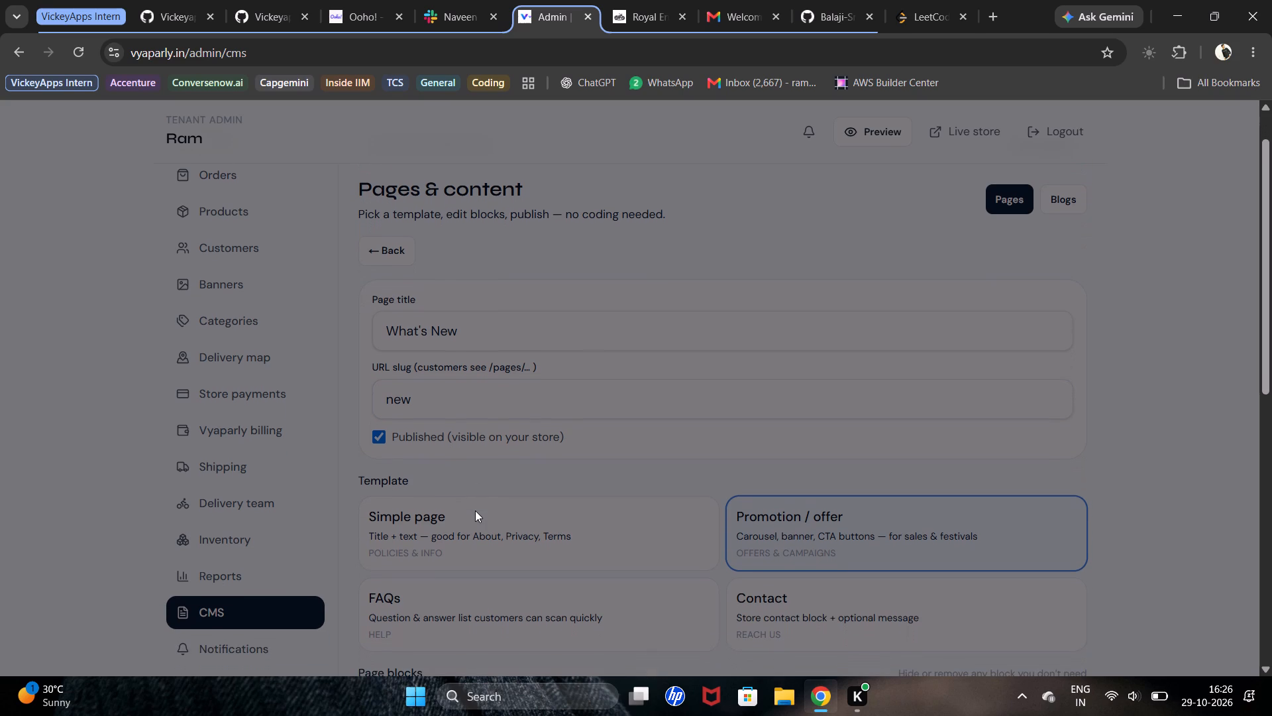
scroll(475, 510, down, 4)
scroll(475, 510, up, 2)
scroll(475, 510, down, 3)
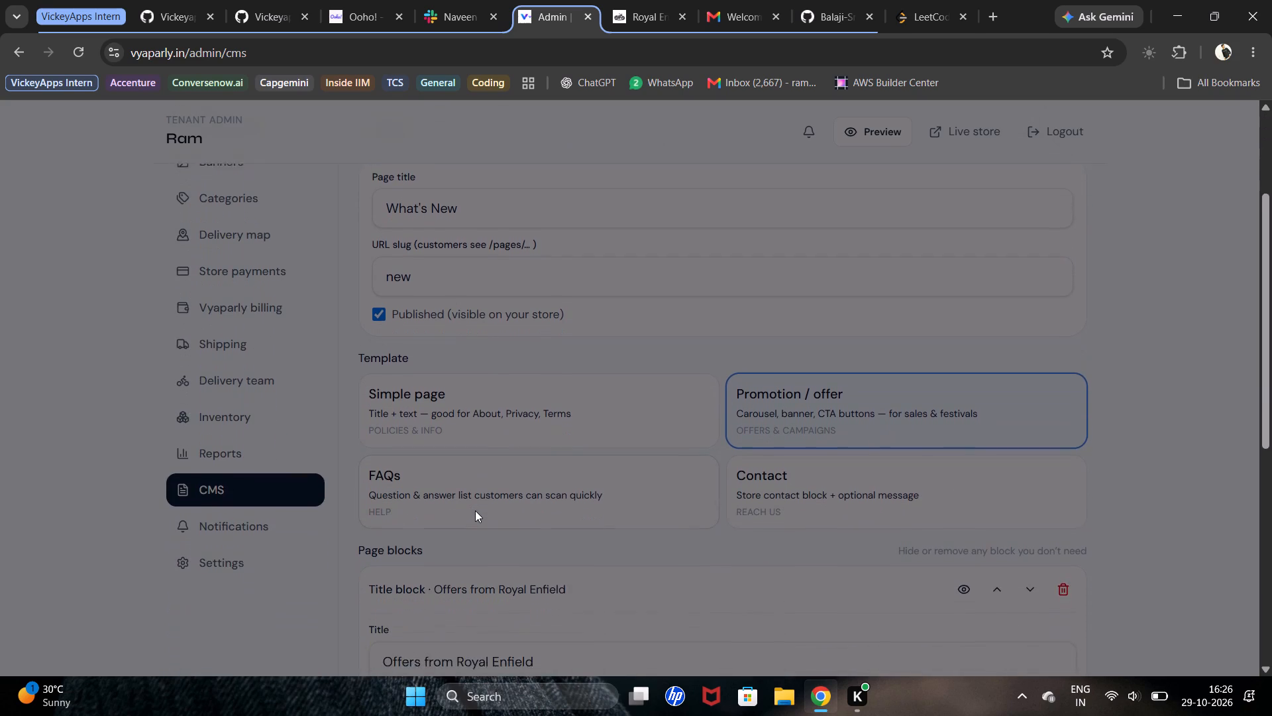
scroll(475, 510, down, 4)
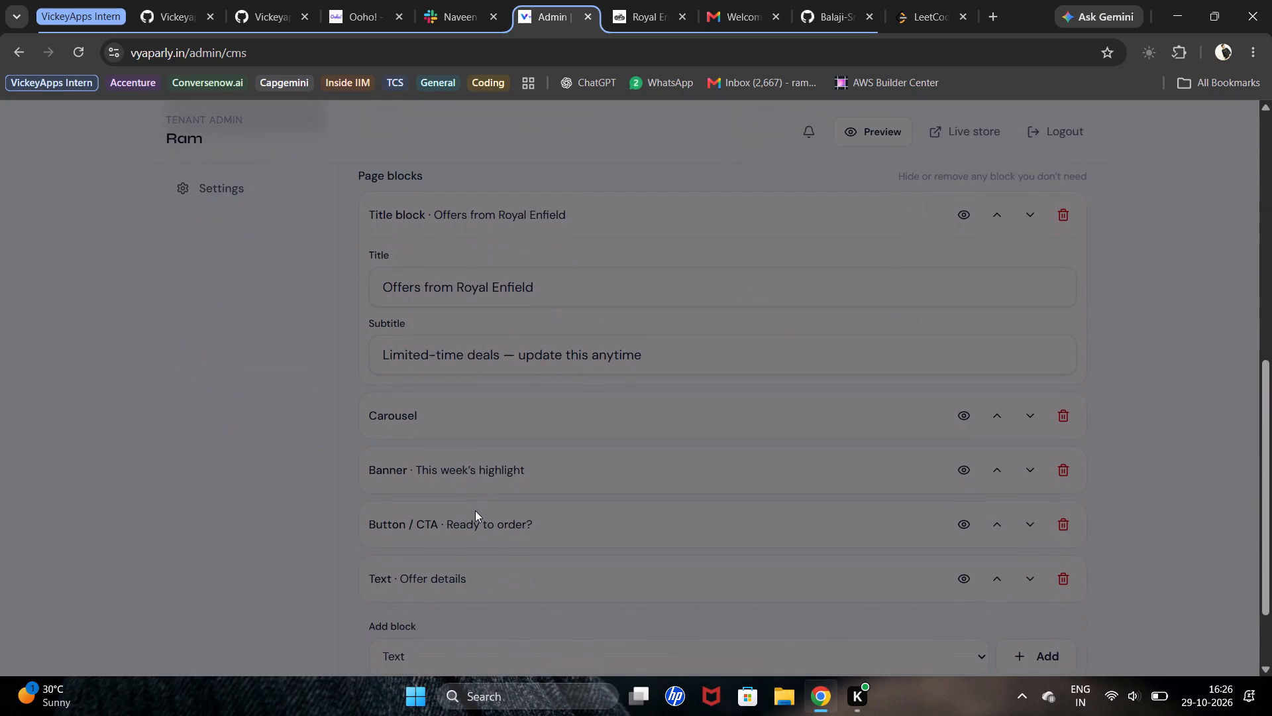
scroll(690, 493, down, 1)
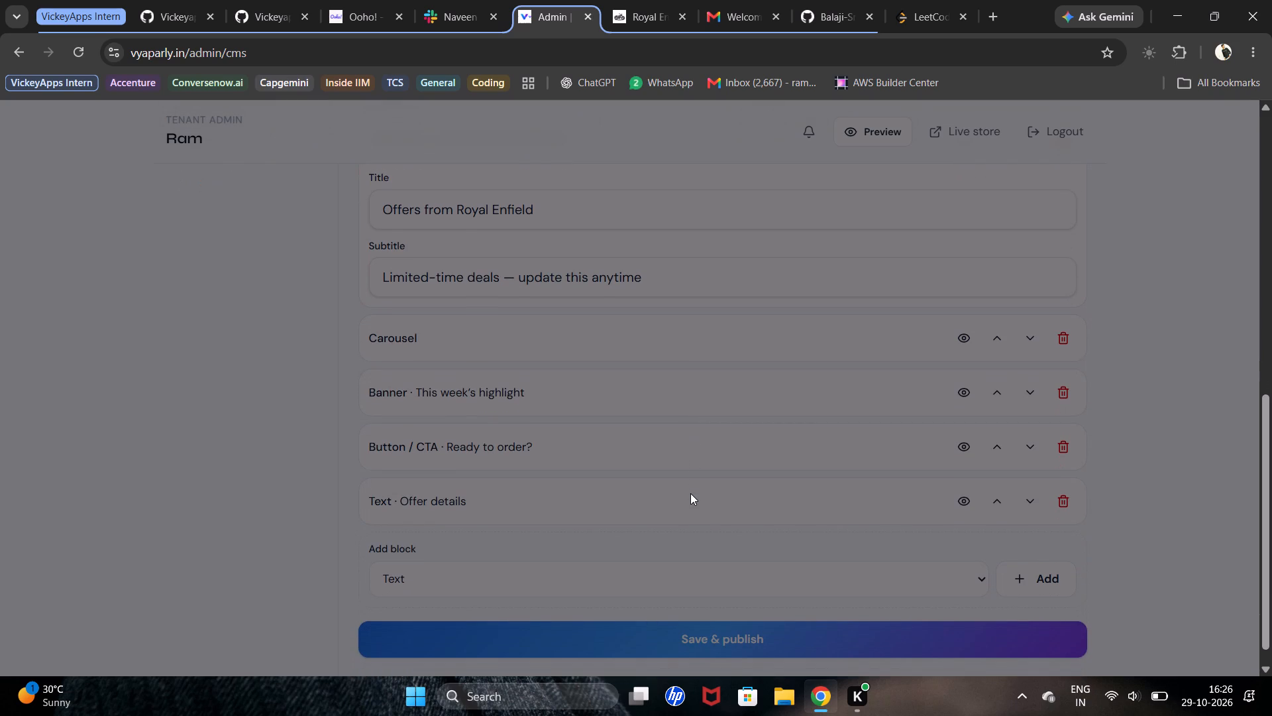
scroll(690, 493, up, 4)
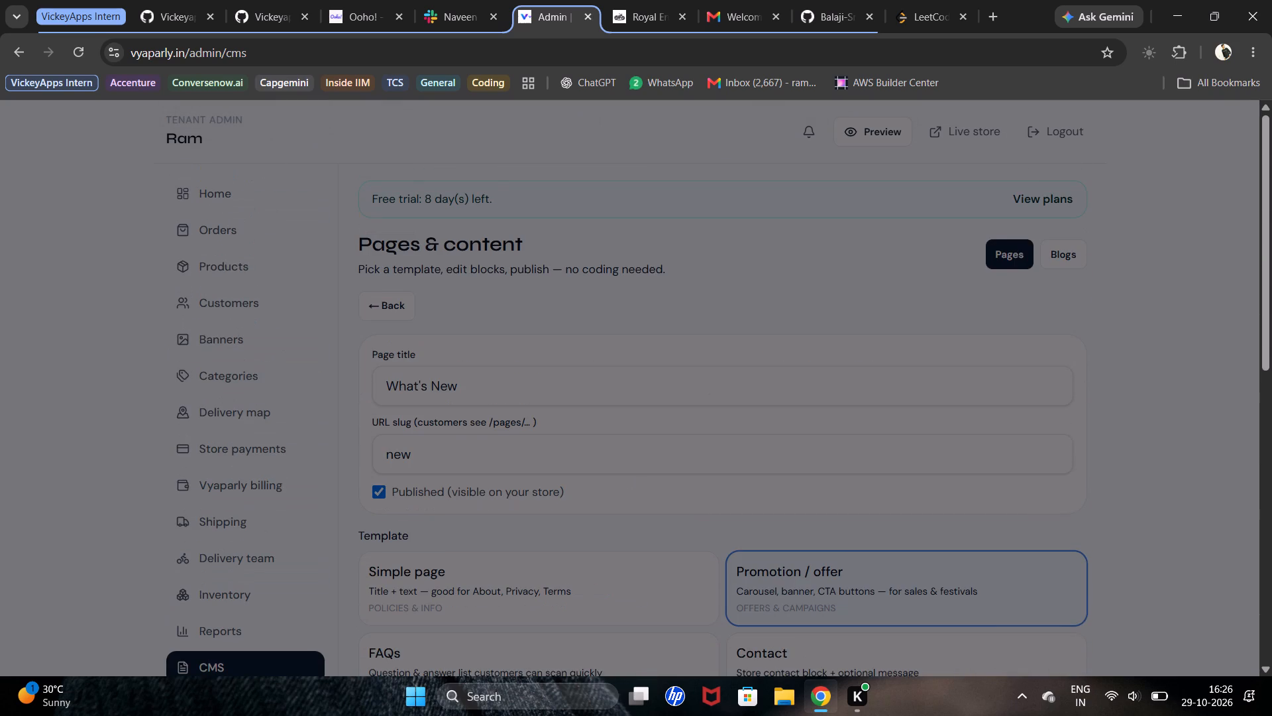
Switch the What's New page to the Simple page template.
scroll(568, 450, down, 1)
click(546, 515)
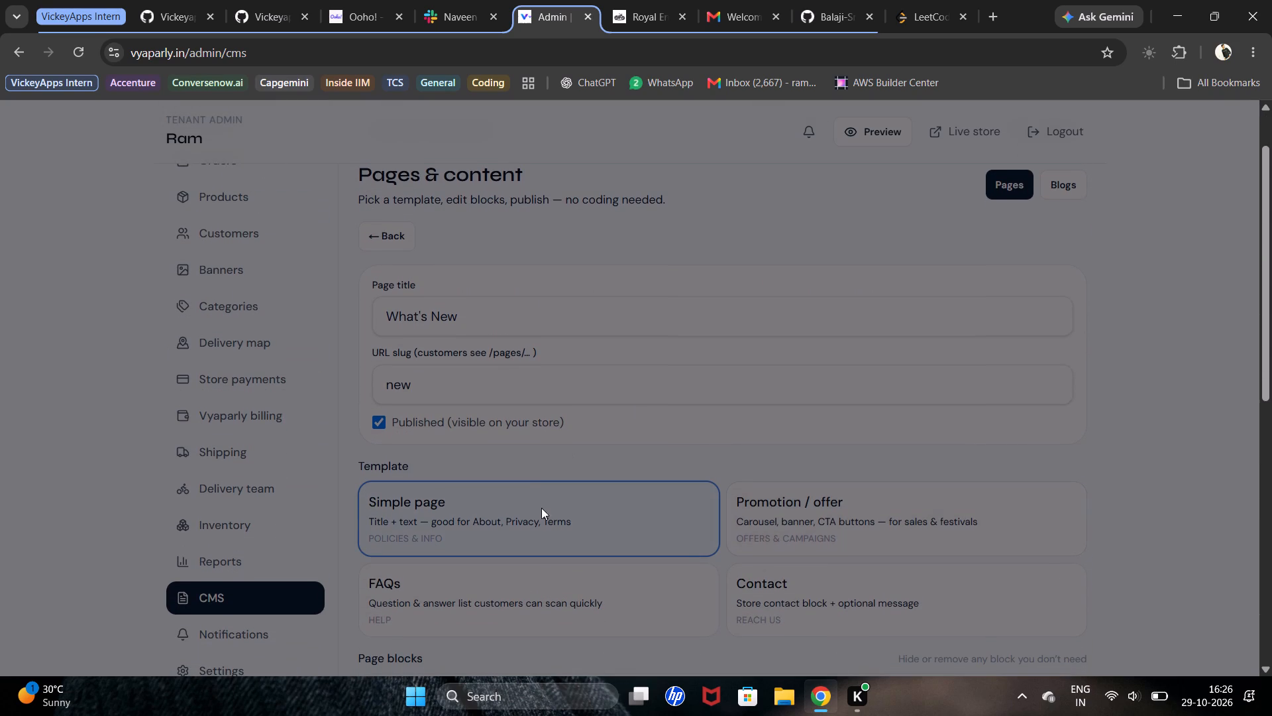
scroll(525, 473, down, 1)
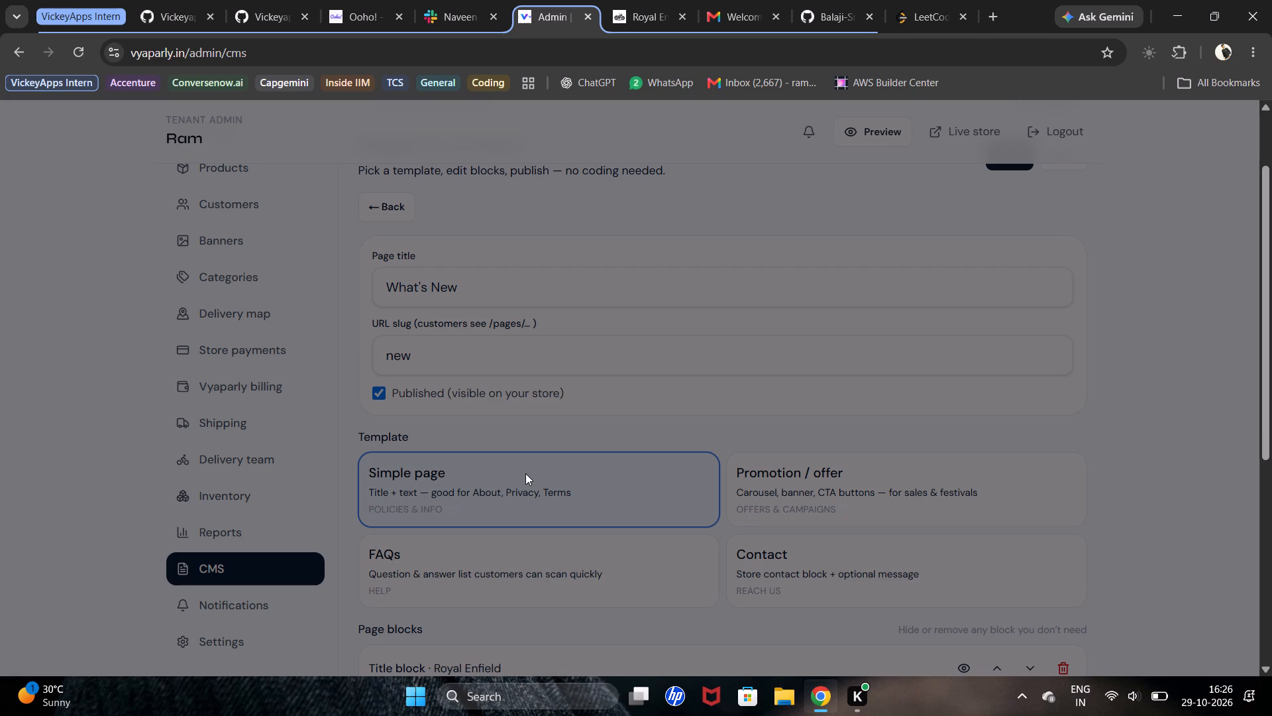
click(472, 358)
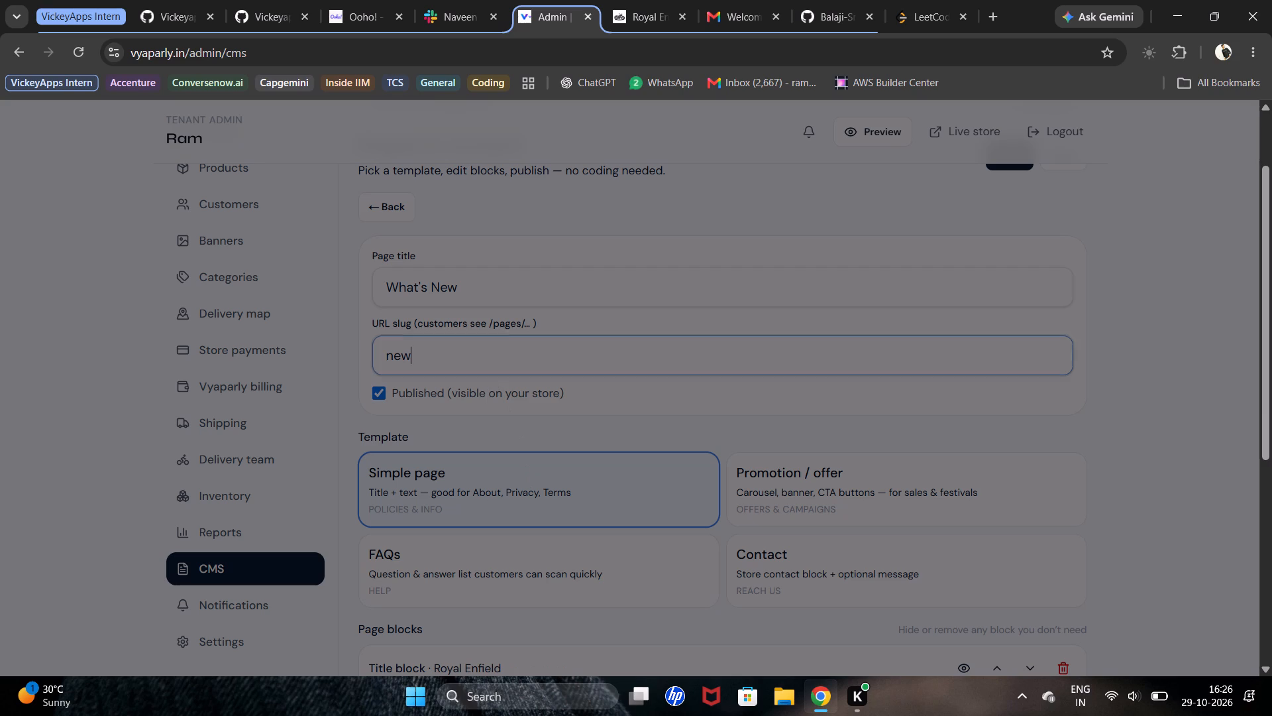
Clear the default "Royal Enfield" title from the page's title block.
scroll(467, 383, down, 1)
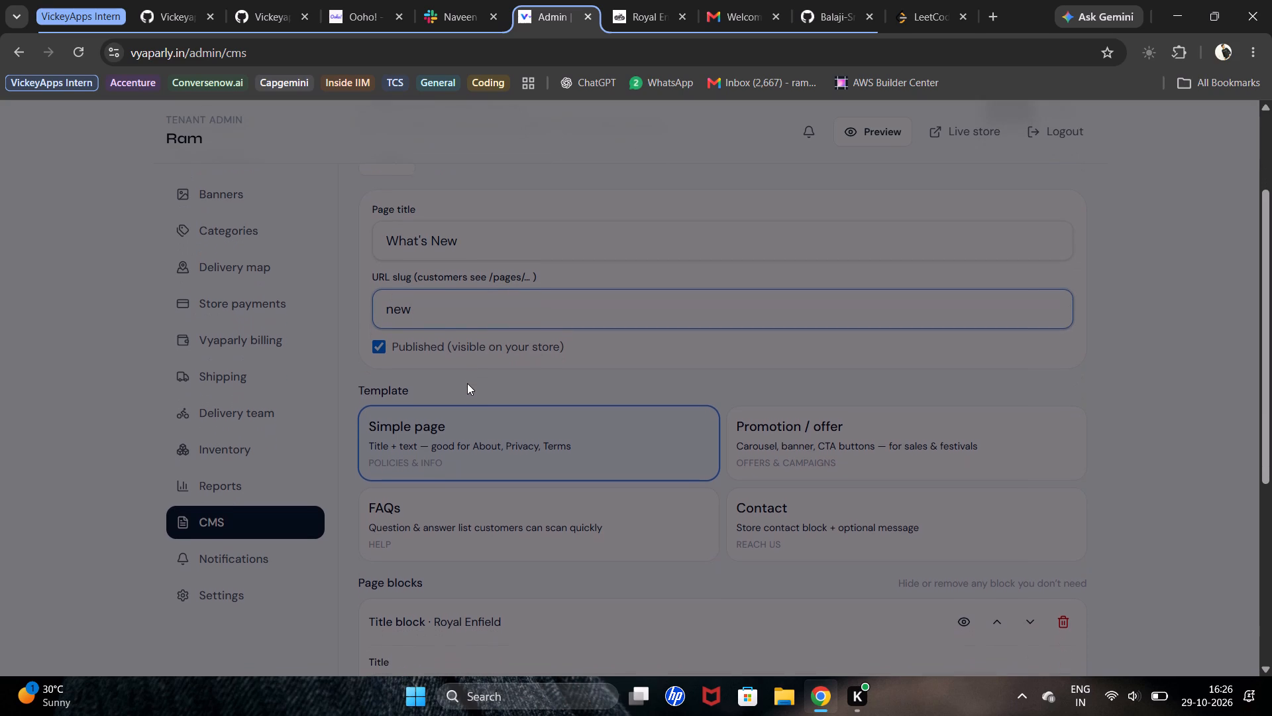
scroll(543, 428, down, 1)
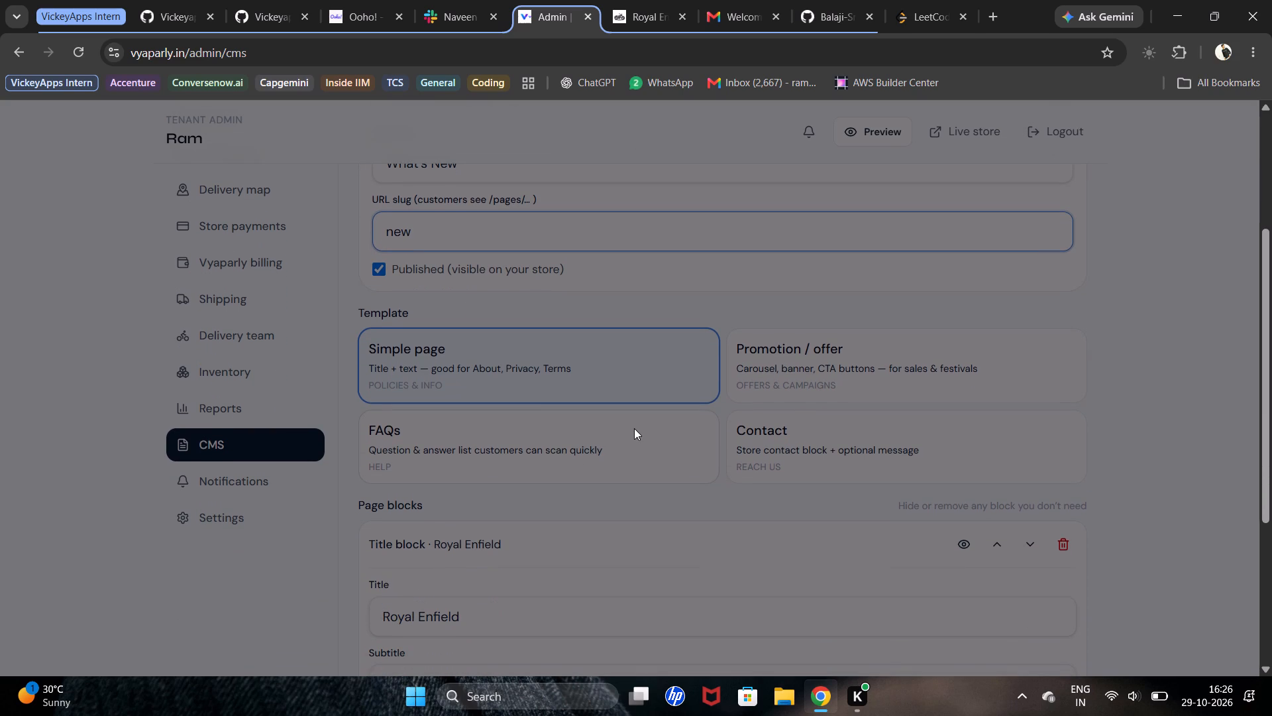
scroll(634, 428, down, 1)
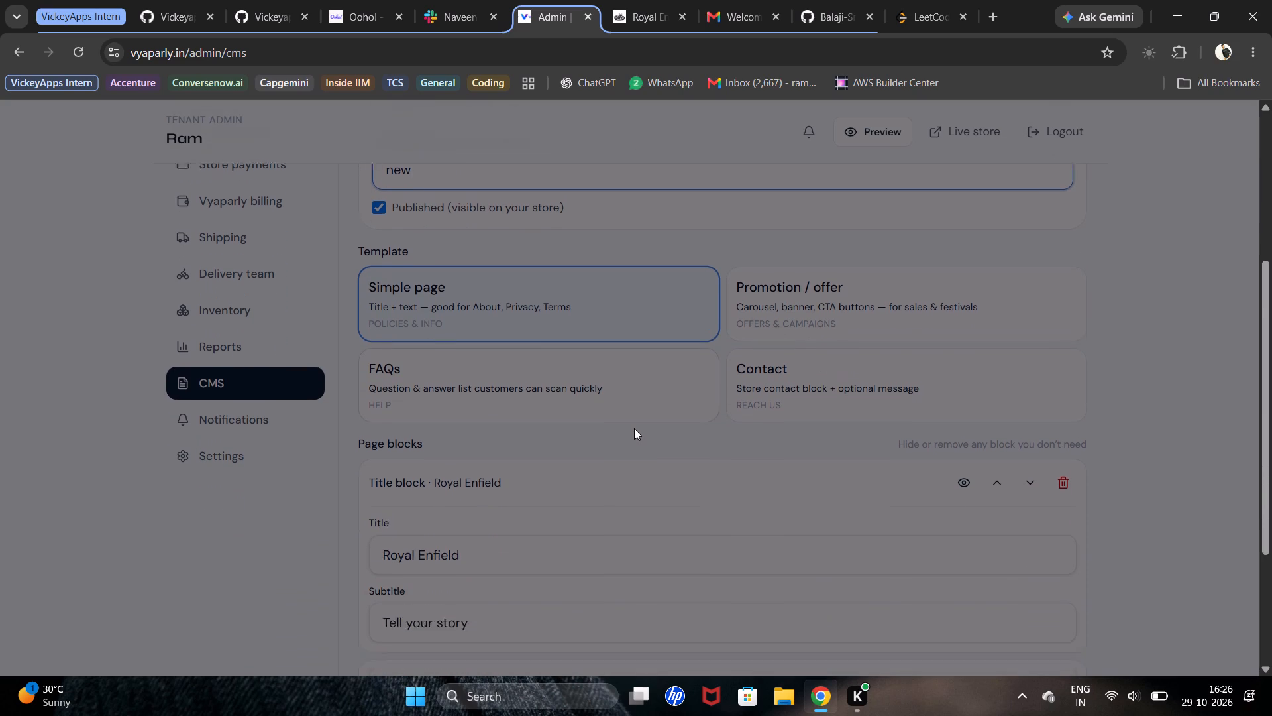
scroll(634, 428, down, 1)
click(578, 471)
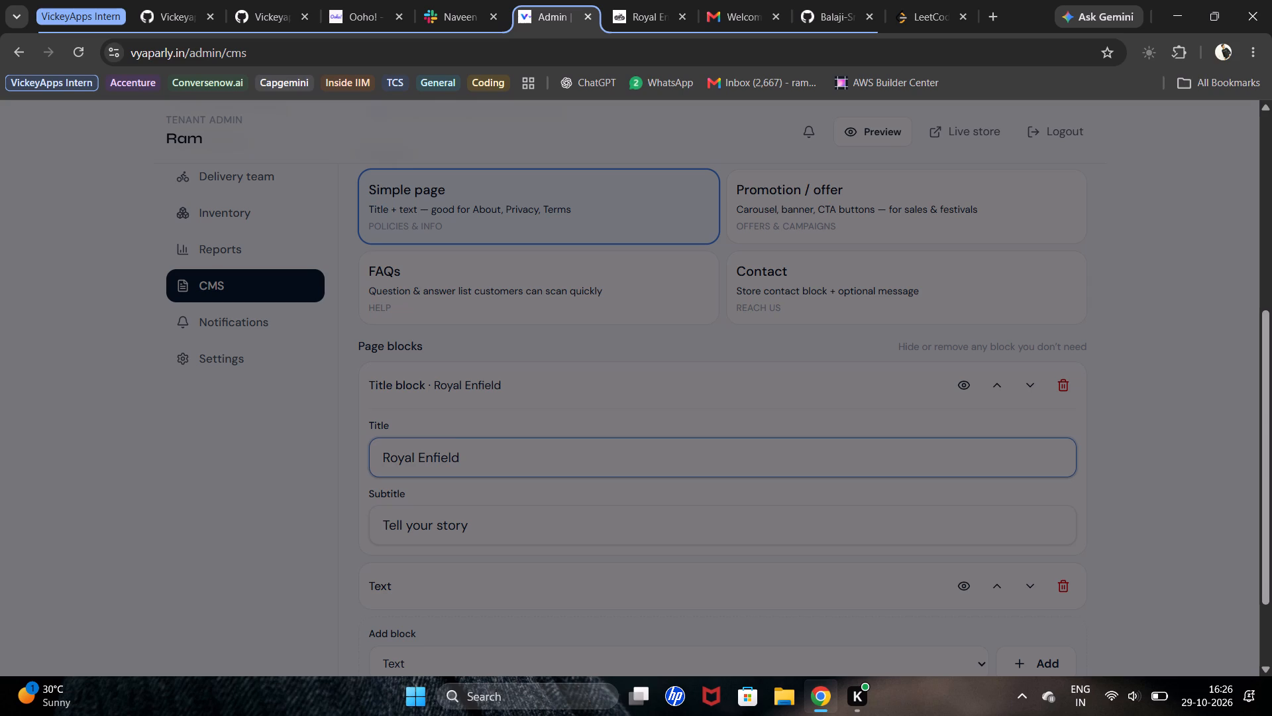
drag(578, 469, 380, 473)
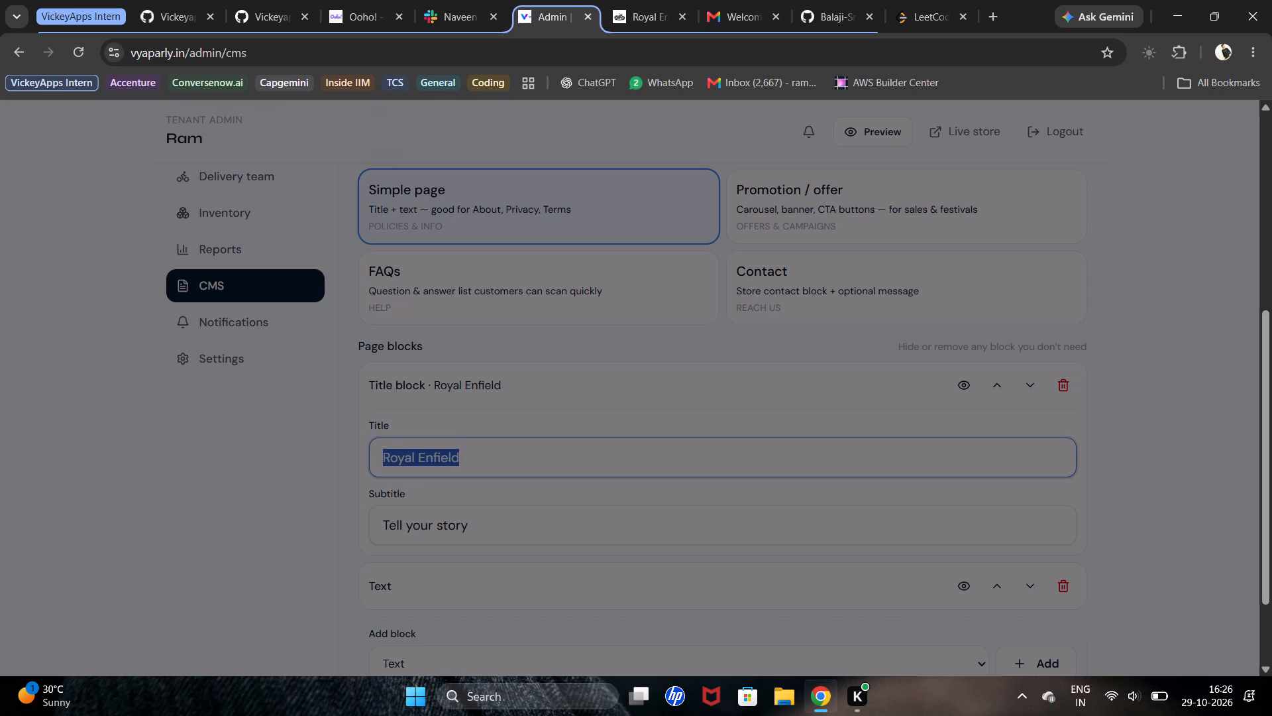
click(555, 526)
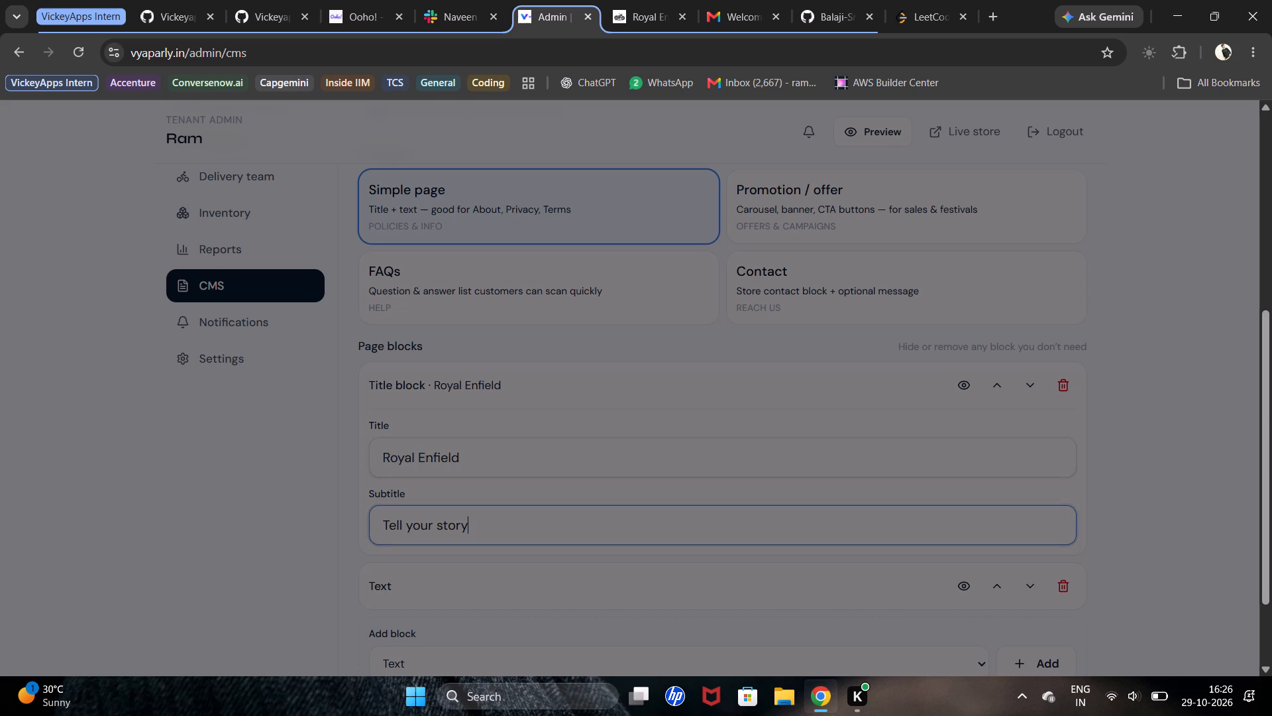
click(536, 467)
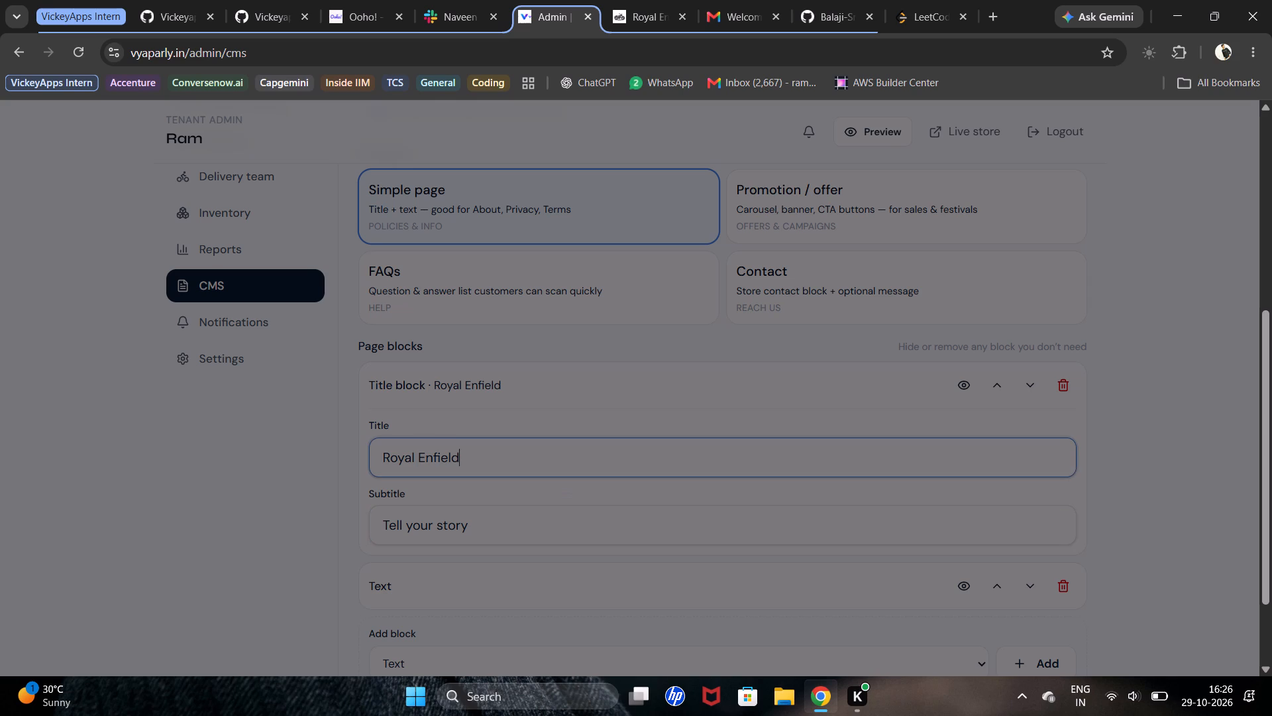
key(BackSpace)
key(BackSpace)
key(BackSpace)
key(BackSpace)
key(BackSpace)
key(BackSpace)
key(BackSpace)
key(BackSpace)
key(BackSpace)
key(BackSpace)
key(BackSpace)
key(BackSpace)
key(BackSpace)
key(BackSpace)
key(BackSpace)
key(BackSpace)
key(BackSpace)
key(BackSpace)
key(BackSpace)
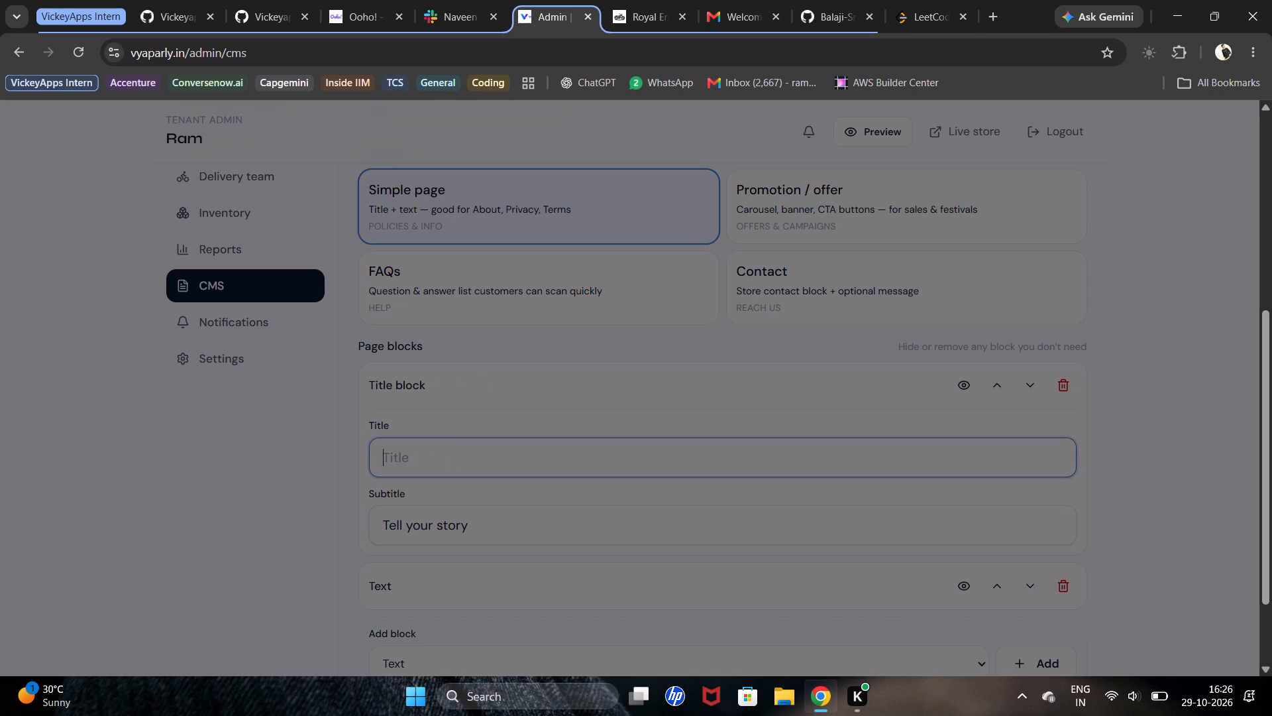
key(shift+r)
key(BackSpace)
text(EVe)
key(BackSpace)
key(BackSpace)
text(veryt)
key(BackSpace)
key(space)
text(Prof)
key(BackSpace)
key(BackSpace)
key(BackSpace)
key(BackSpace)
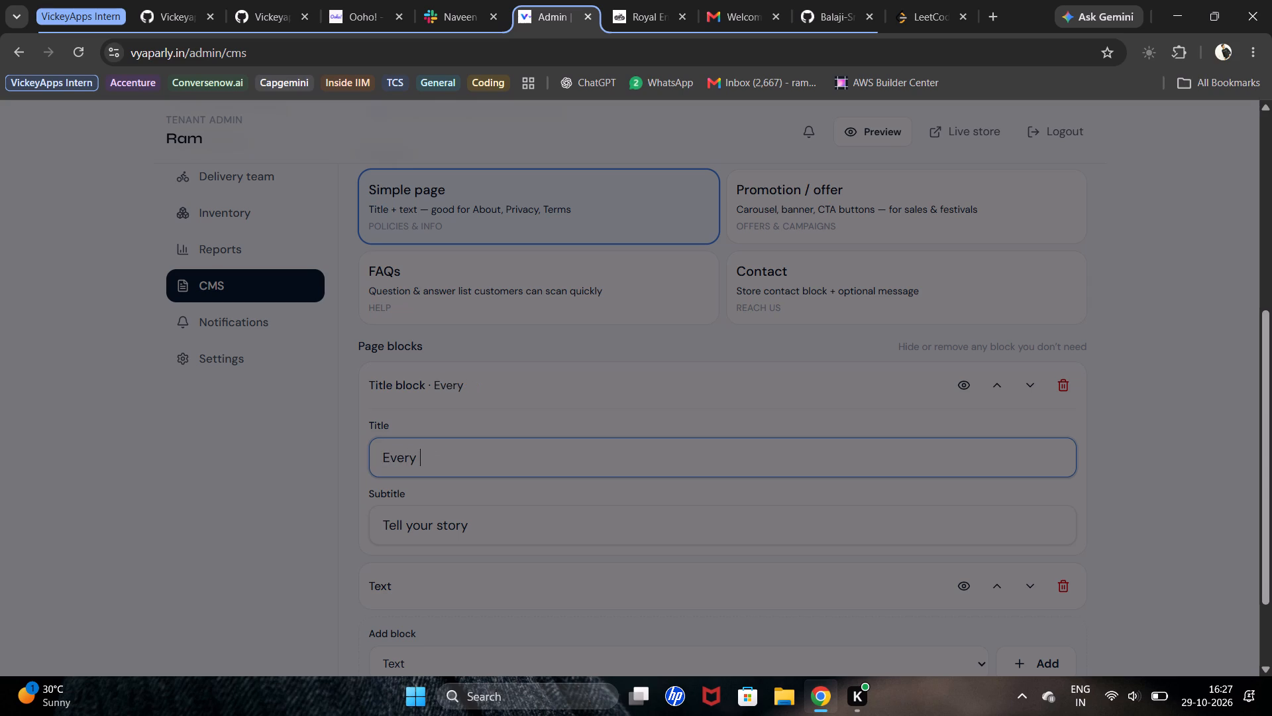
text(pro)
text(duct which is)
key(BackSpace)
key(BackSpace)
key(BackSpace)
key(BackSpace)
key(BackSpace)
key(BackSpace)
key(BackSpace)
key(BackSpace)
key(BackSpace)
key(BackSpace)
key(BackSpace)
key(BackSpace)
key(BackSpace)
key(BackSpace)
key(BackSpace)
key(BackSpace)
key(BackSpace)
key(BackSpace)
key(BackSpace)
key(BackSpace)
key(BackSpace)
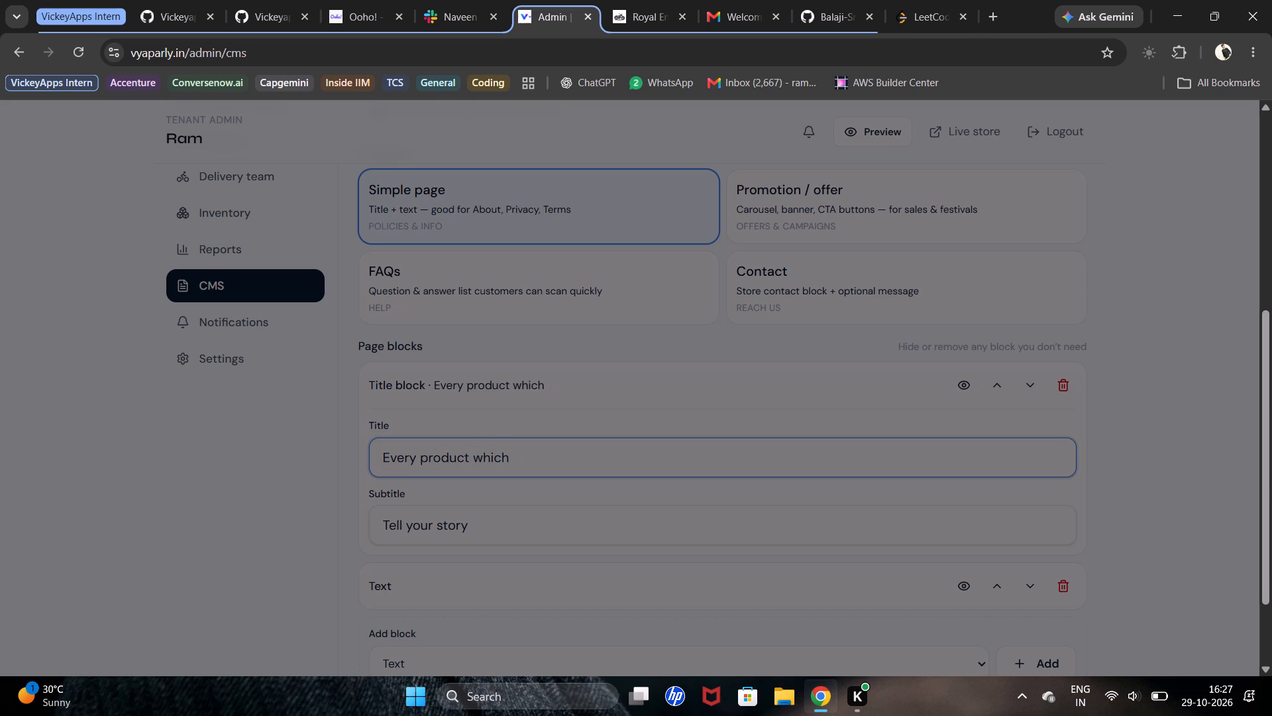
Enter "Everything..." as the title in the page's title block.
text(Everything...)
Replace the title block's subtitle with "Every product you will see here is new...".
click(526, 527)
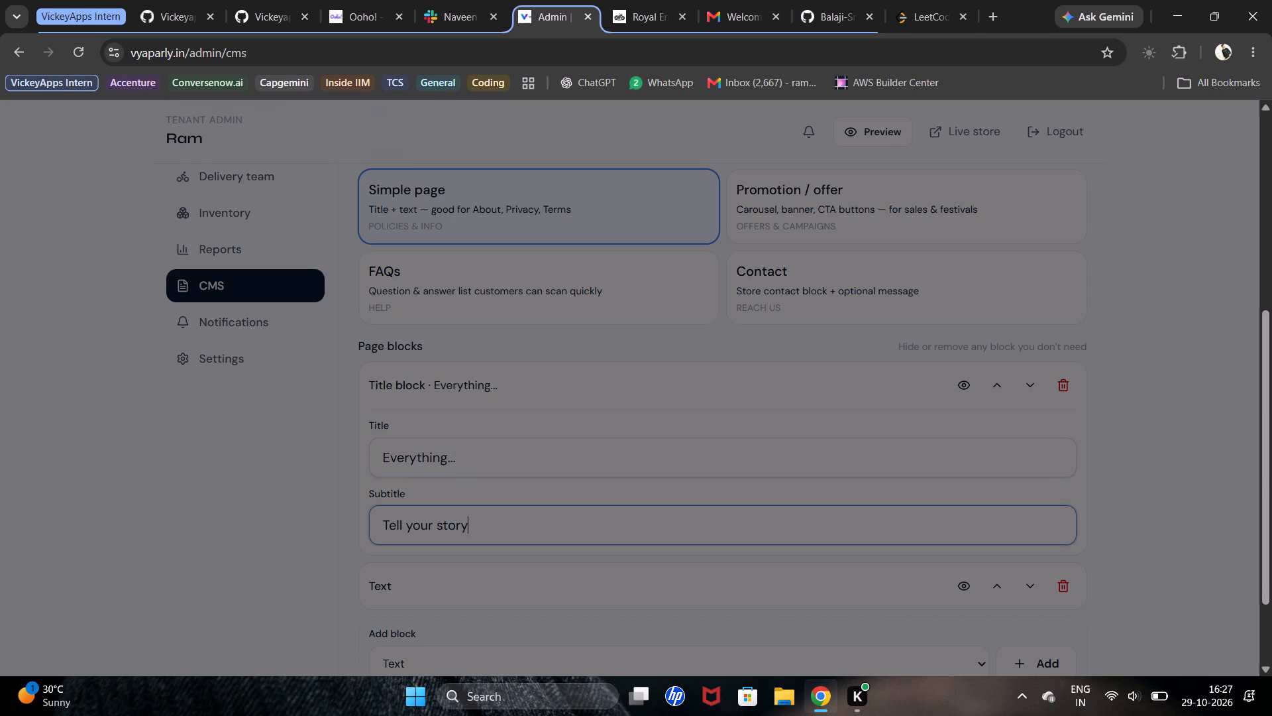
key(BackSpace)
key(BackSpace)
key(BackSpace)
key(BackSpace)
key(BackSpace)
key(BackSpace)
key(BackSpace)
key(BackSpace)
key(BackSpace)
key(BackSpace)
key(BackSpace)
key(BackSpace)
key(BackSpace)
key(BackSpace)
key(BackSpace)
key(BackSpace)
key(BackSpace)
key(BackSpace)
key(BackSpace)
key(BackSpace)
text(Evey)
key(space)
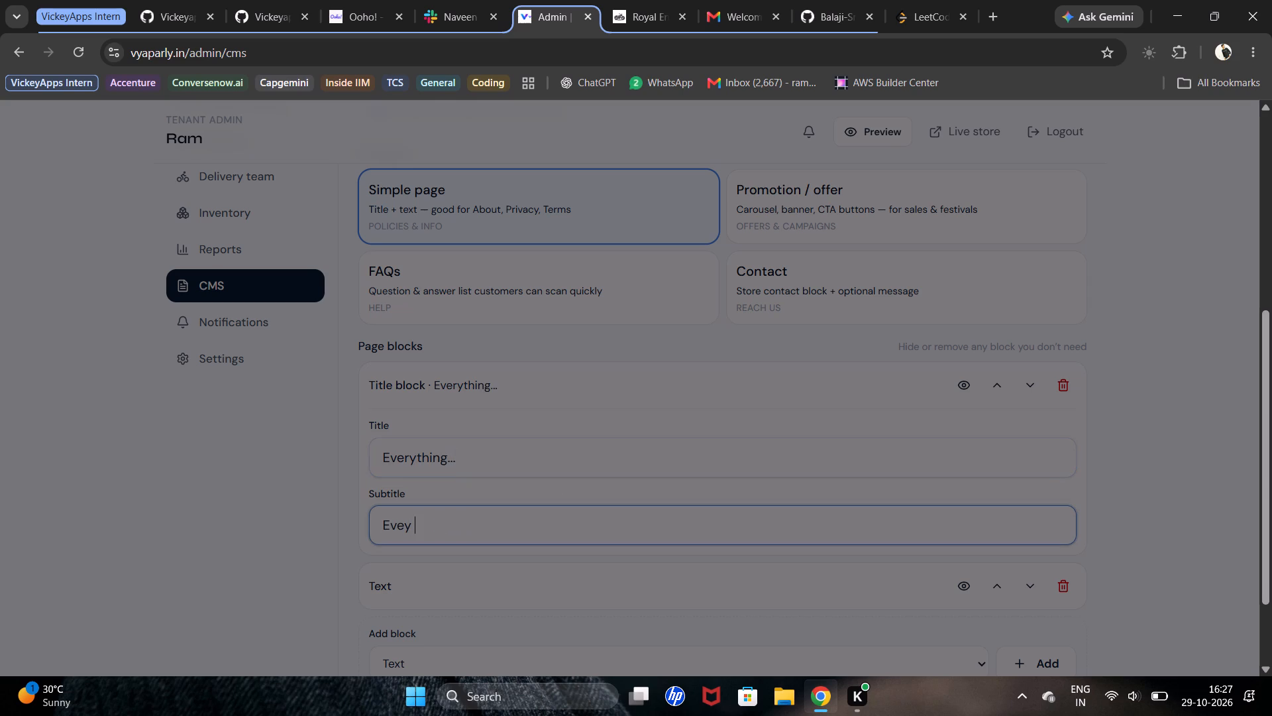
key(BackSpace)
key(BackSpace)
key(BackSpace)
text(ery)
key(space)
text(product)
key(space)
text(you will see here is neww)
key(BackSpace)
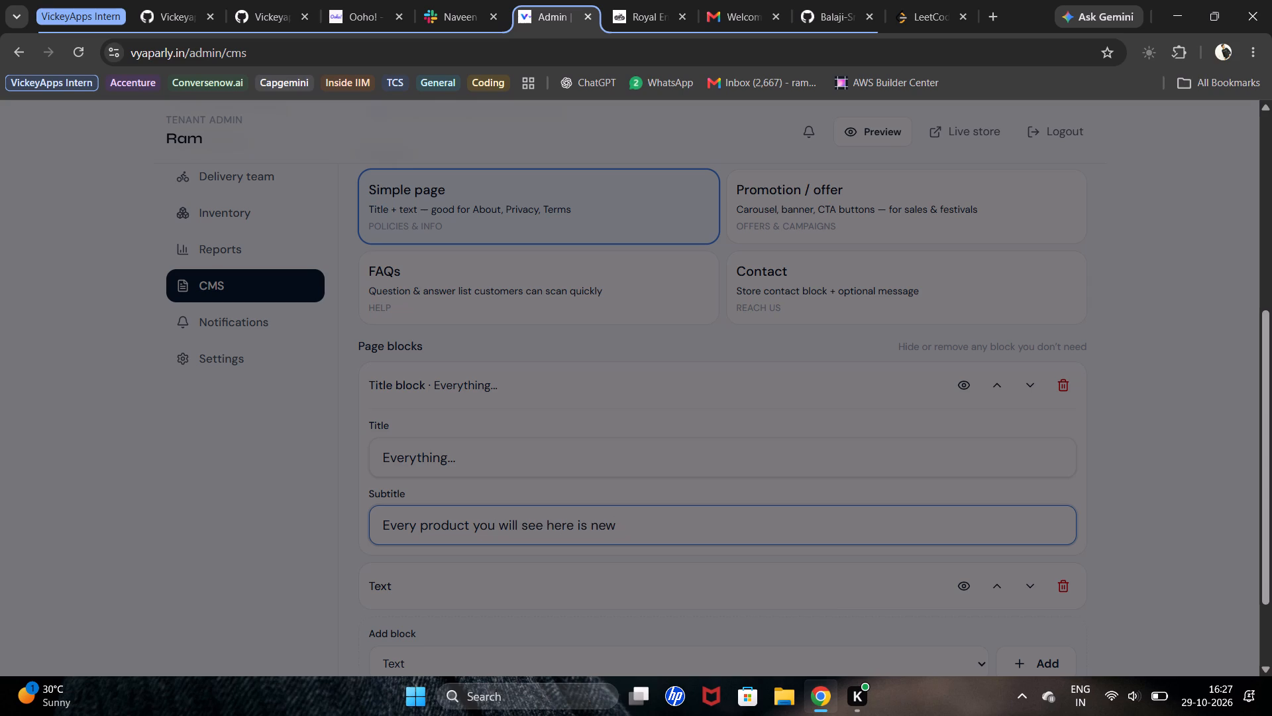
text(...)
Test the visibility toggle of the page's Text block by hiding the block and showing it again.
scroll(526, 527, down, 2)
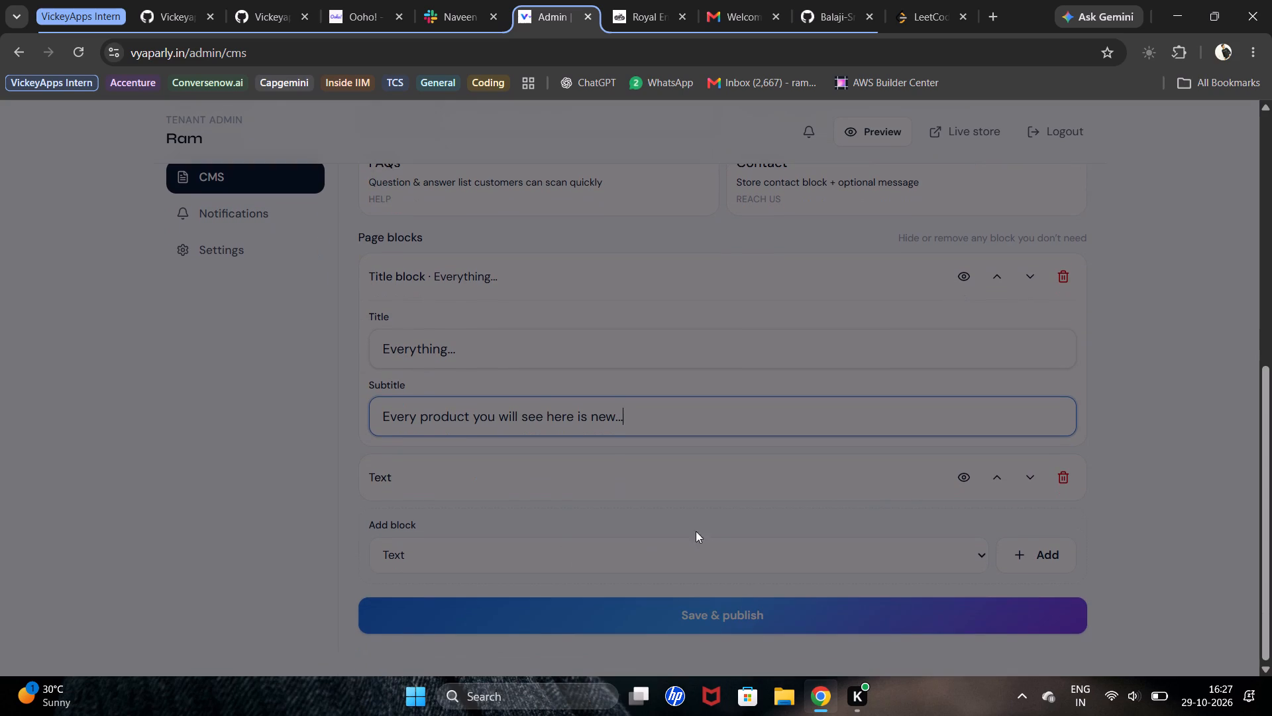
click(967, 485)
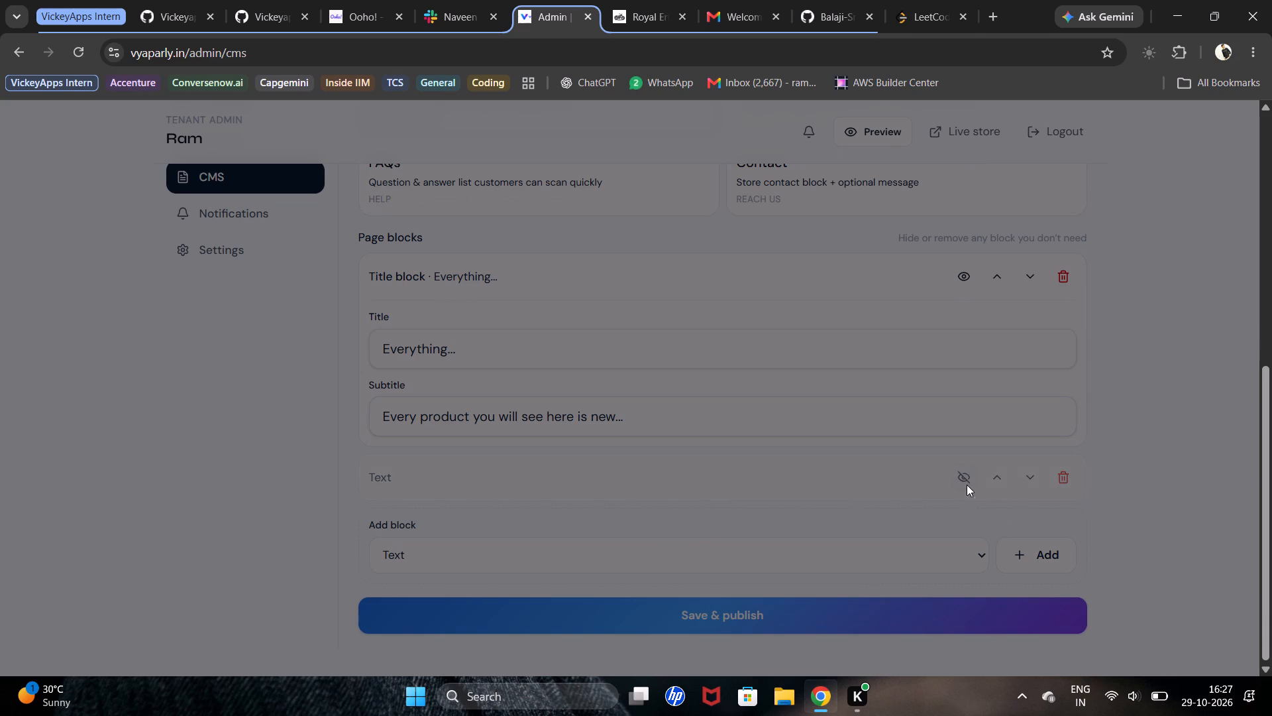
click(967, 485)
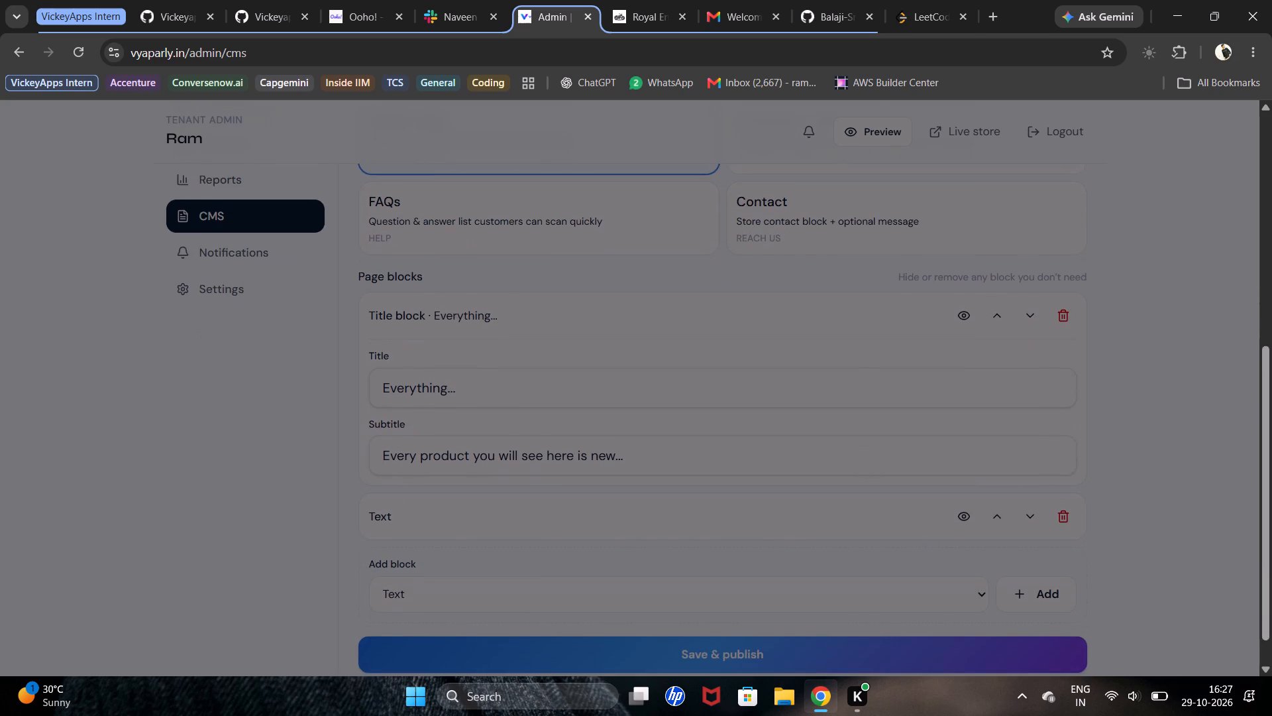
Save and publish the What's New page.
scroll(865, 463, down, 1)
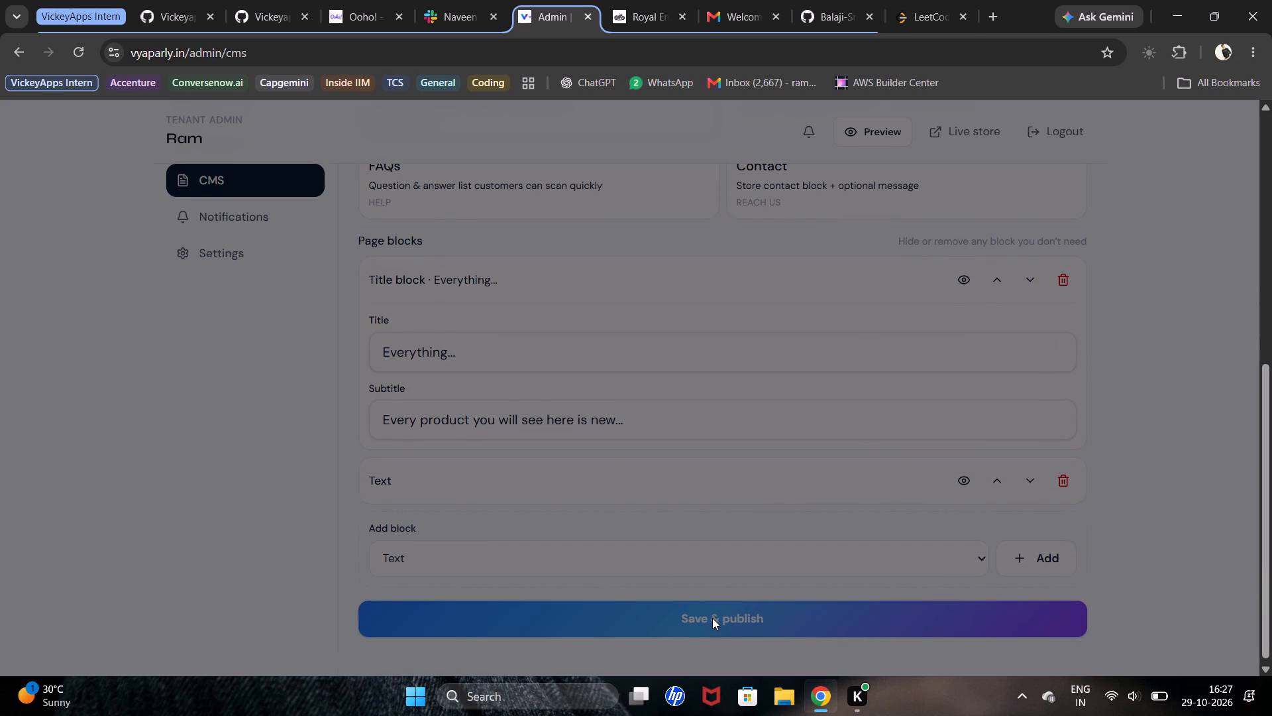
click(719, 625)
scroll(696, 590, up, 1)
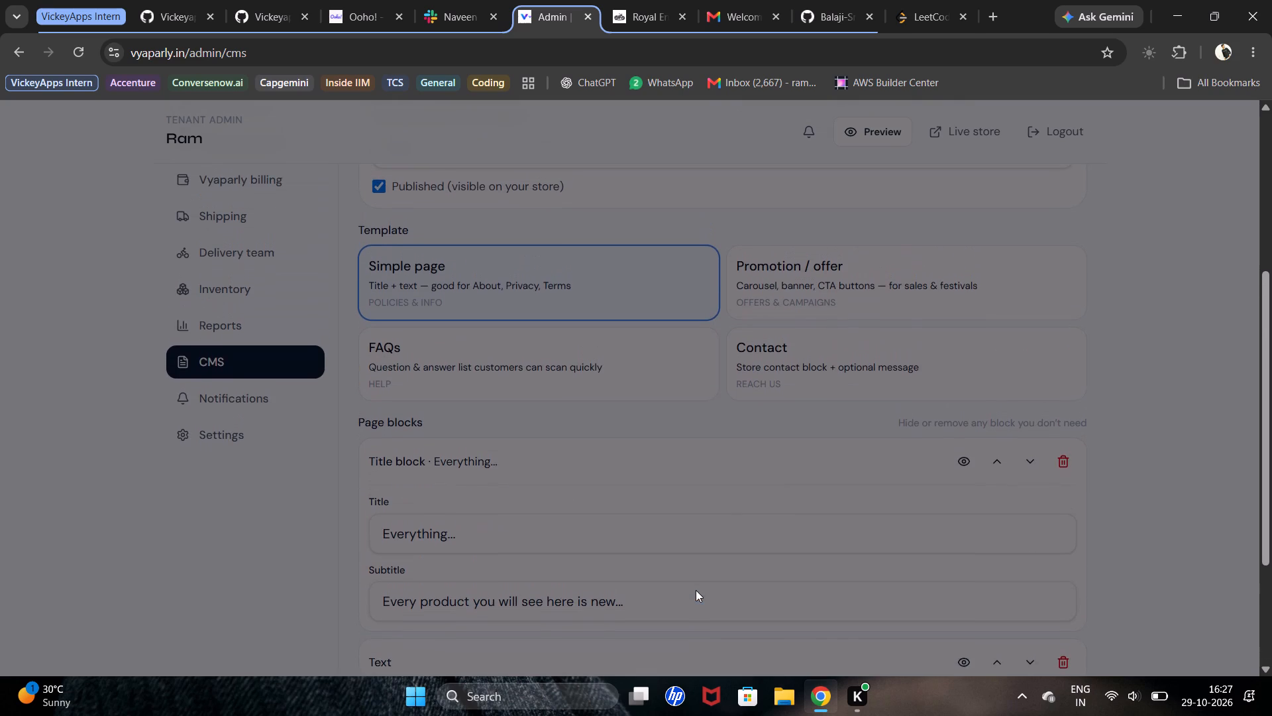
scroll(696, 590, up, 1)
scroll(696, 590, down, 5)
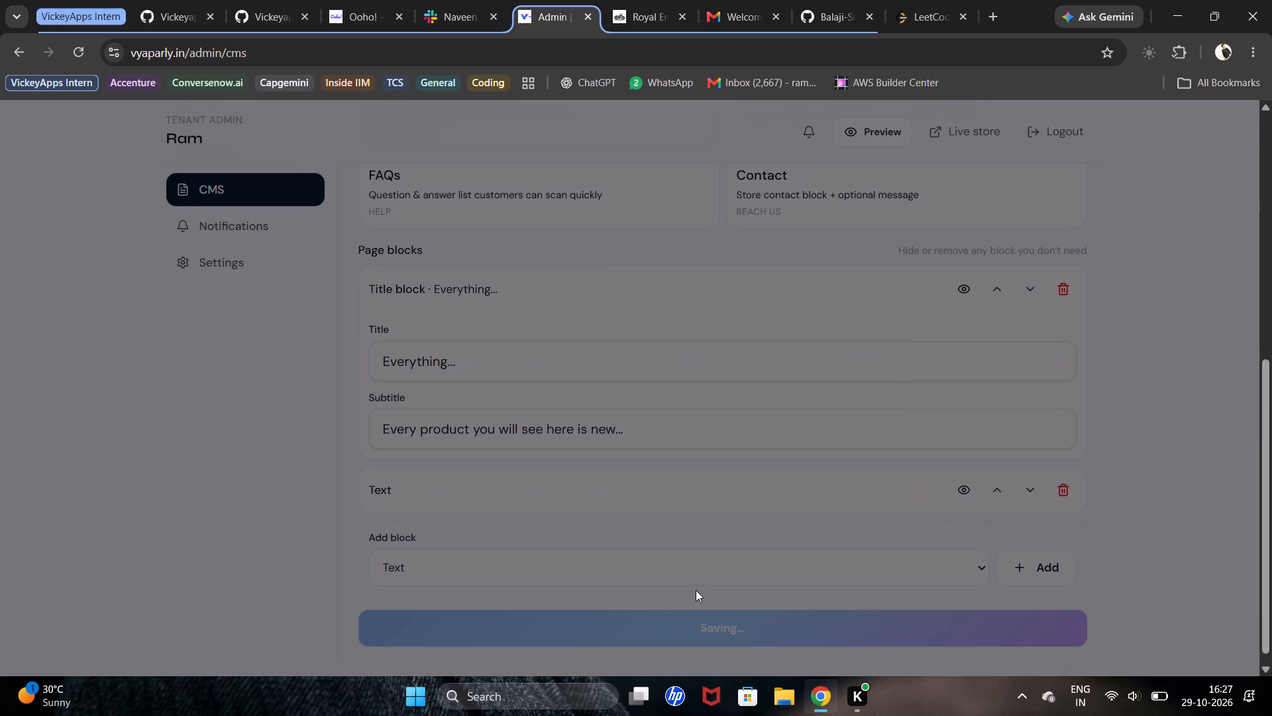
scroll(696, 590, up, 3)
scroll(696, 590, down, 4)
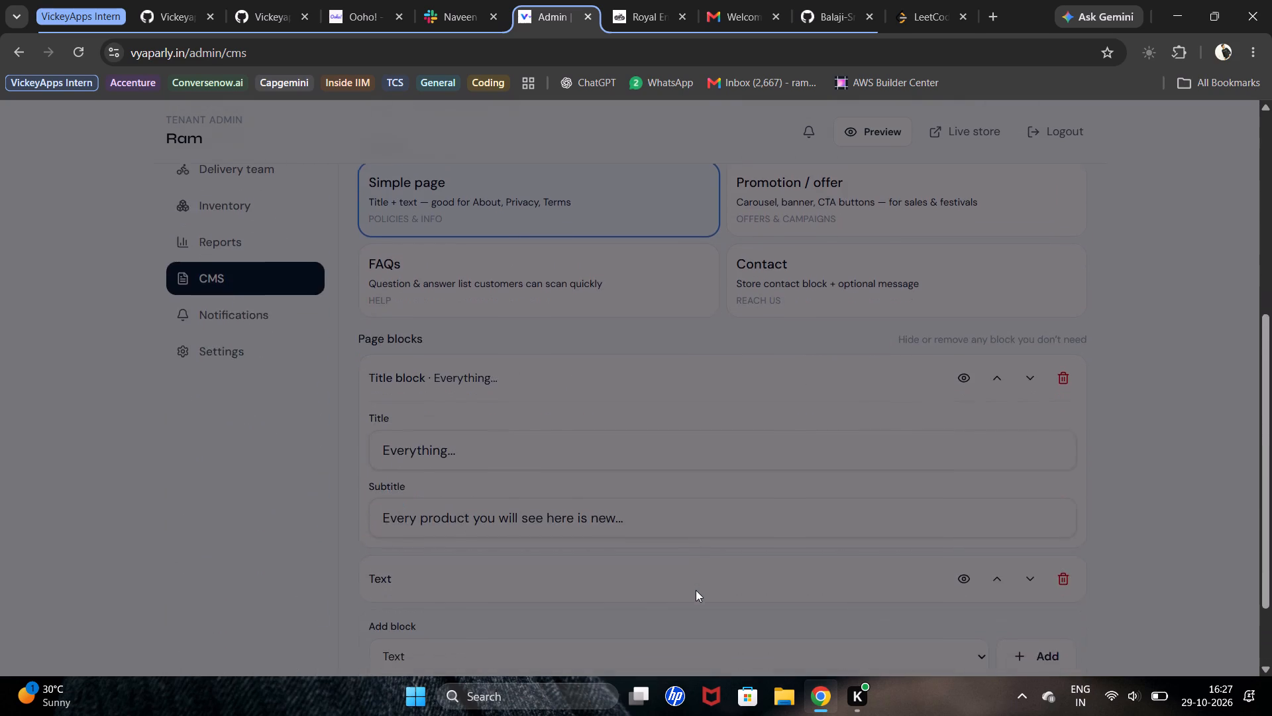
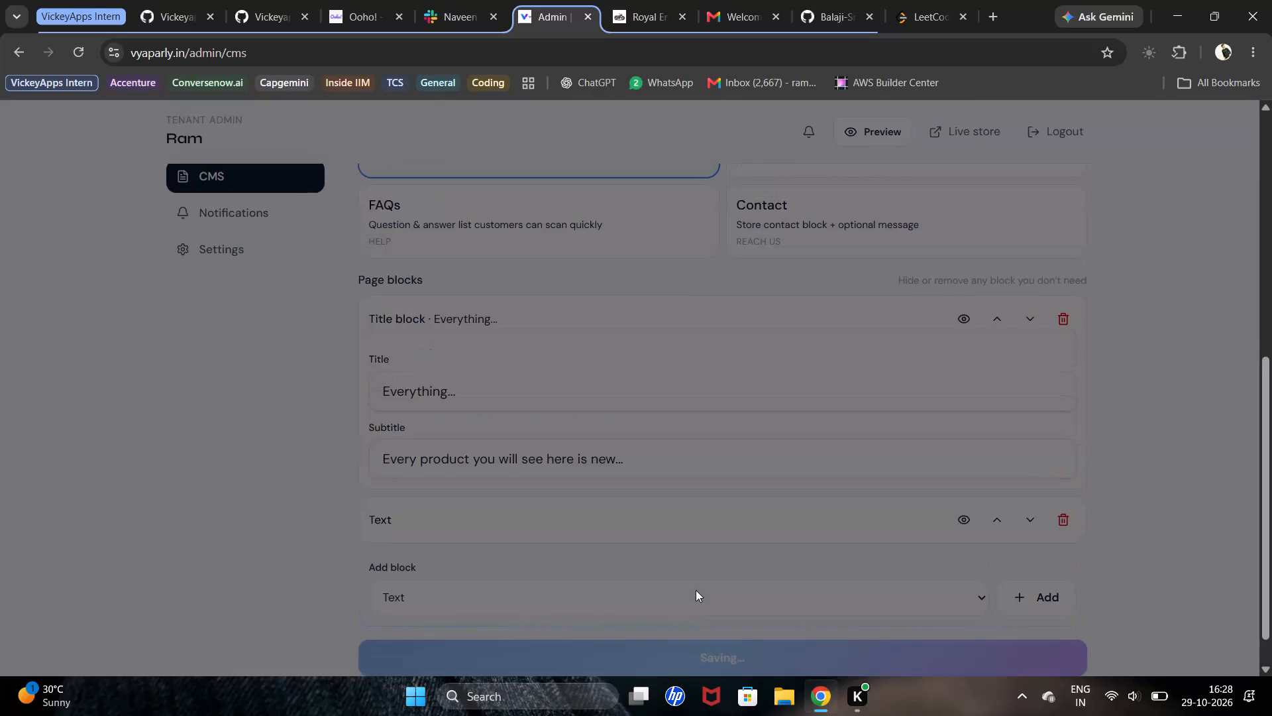
Switch to the live store's home page and look through it down to the footer links for the What's New page.
scroll(855, 388, up, 9)
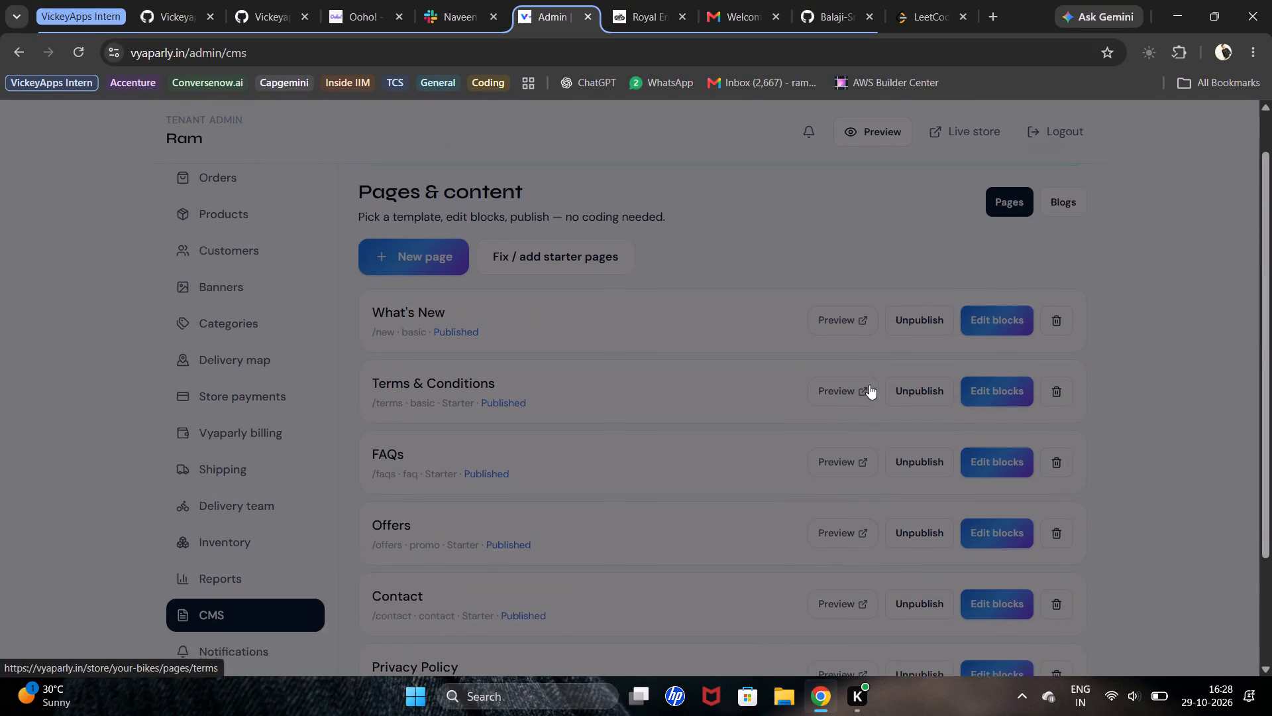
scroll(869, 385, up, 1)
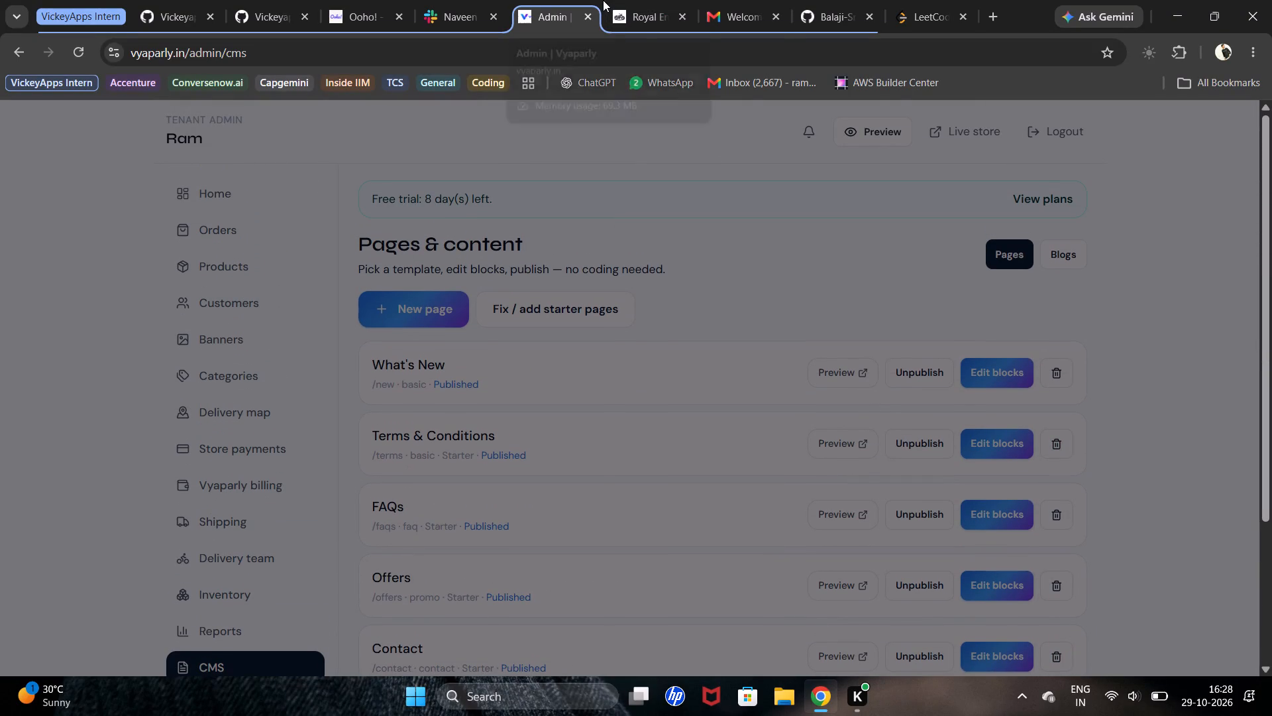
click(646, 0)
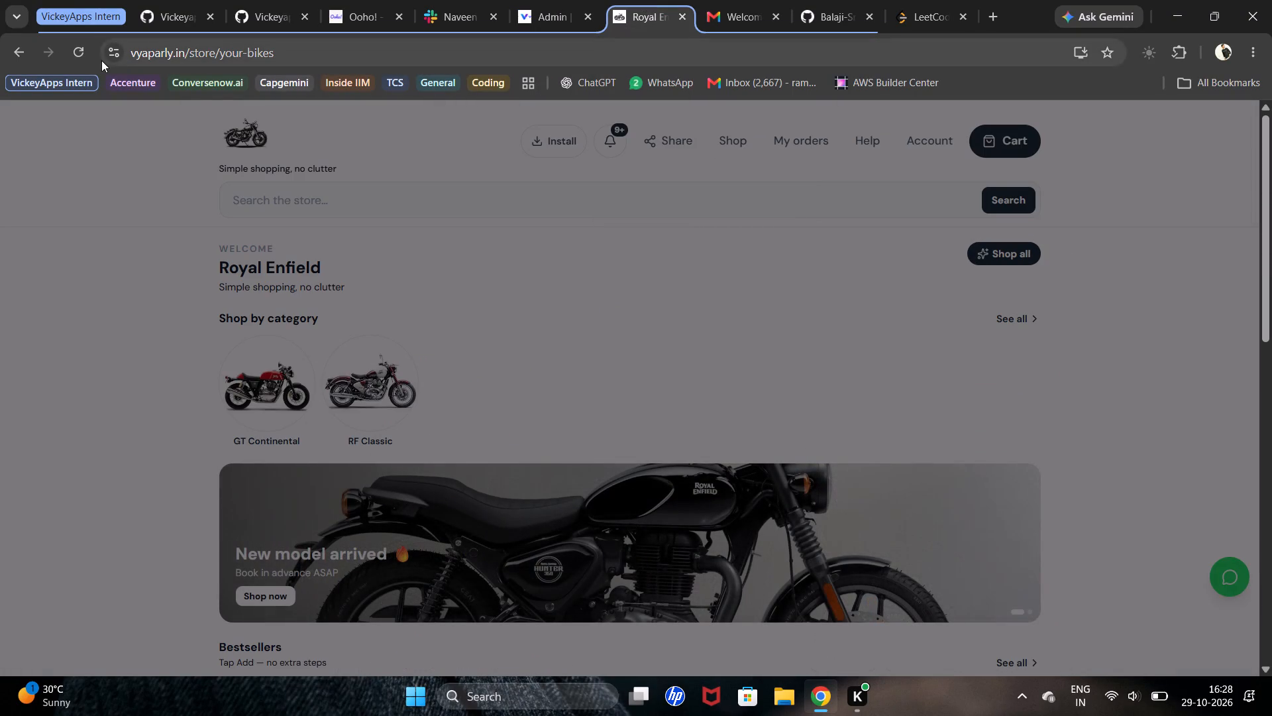
click(225, 109)
click(237, 118)
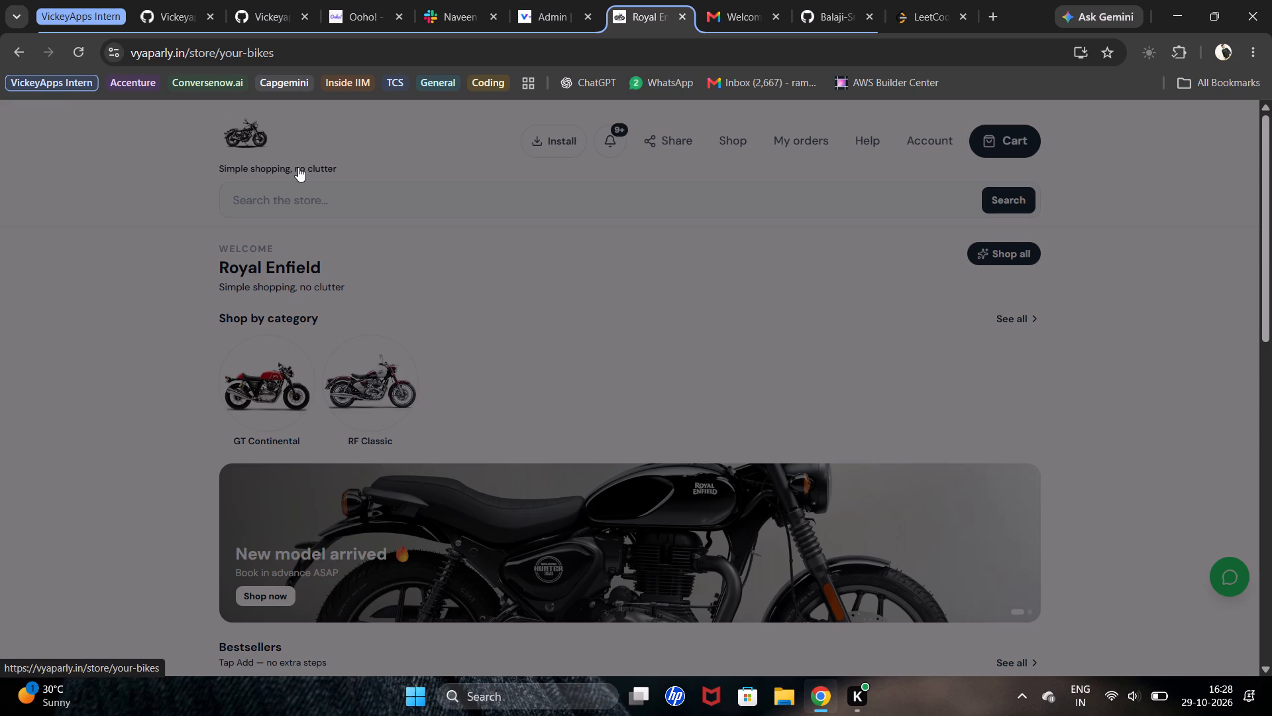
scroll(266, 145, down, 10)
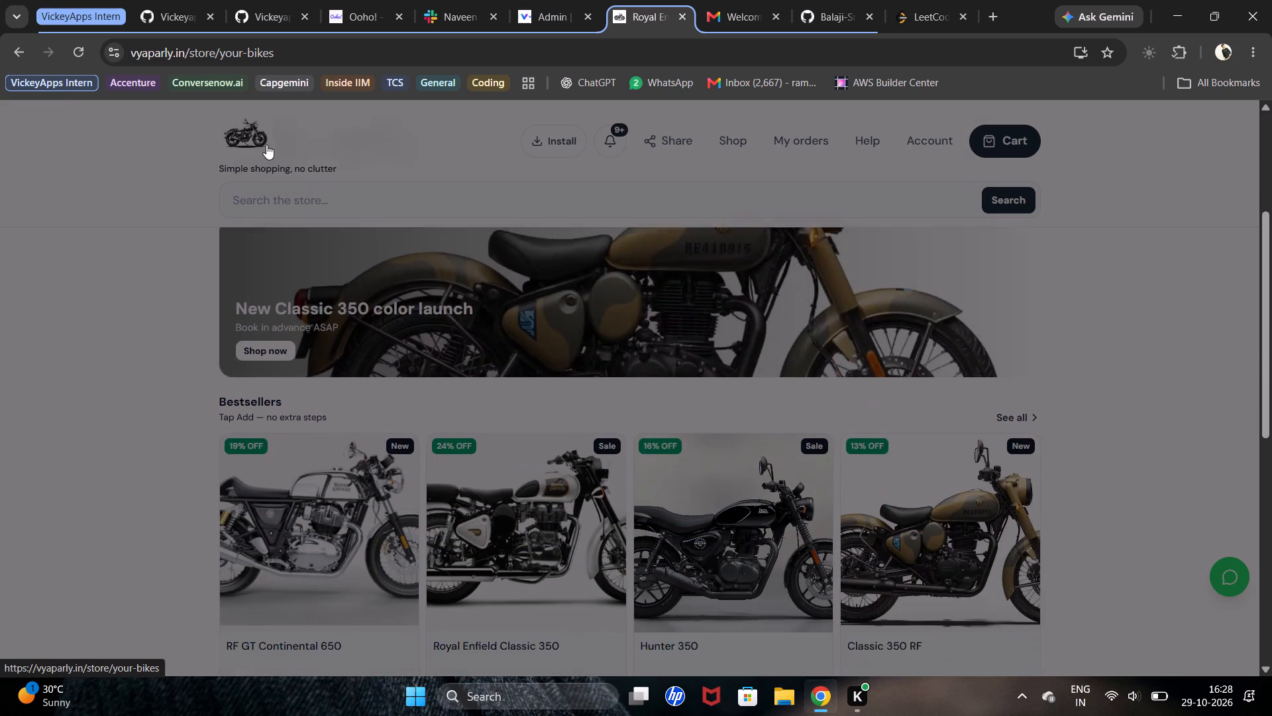
scroll(266, 145, down, 20)
scroll(266, 145, down, 4)
scroll(194, 280, down, 6)
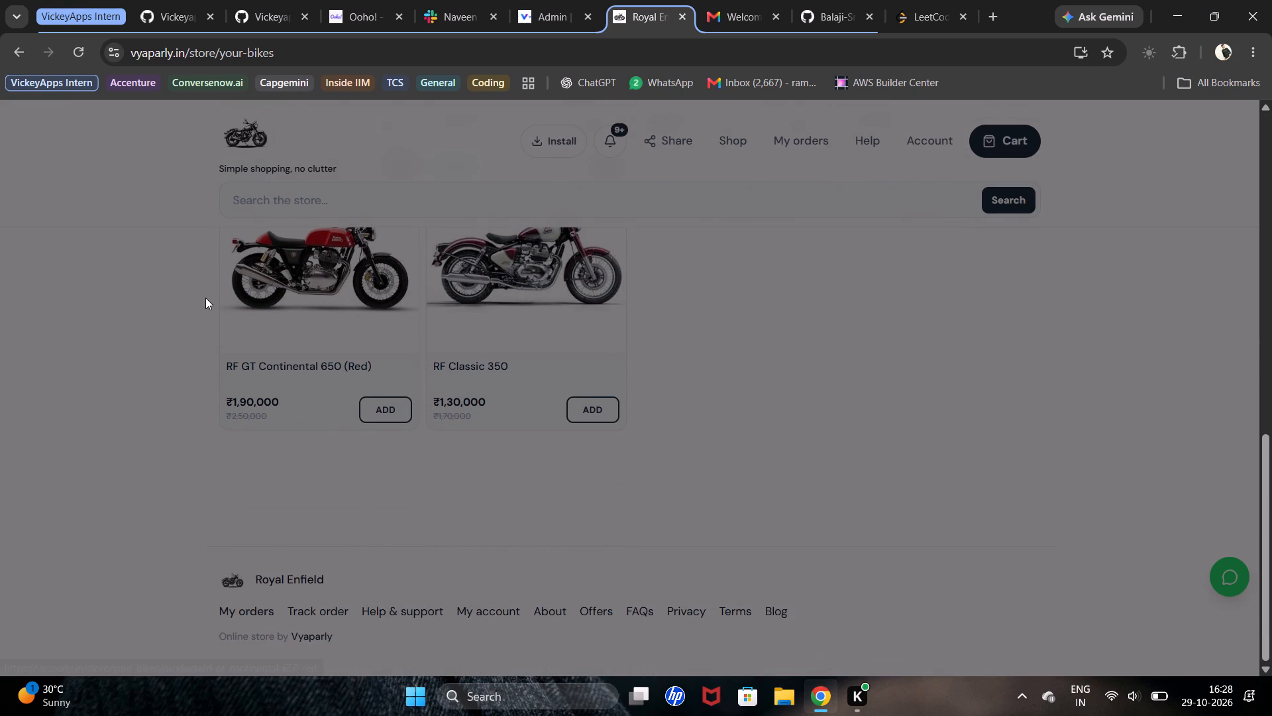
scroll(205, 298, down, 4)
scroll(696, 612, up, 15)
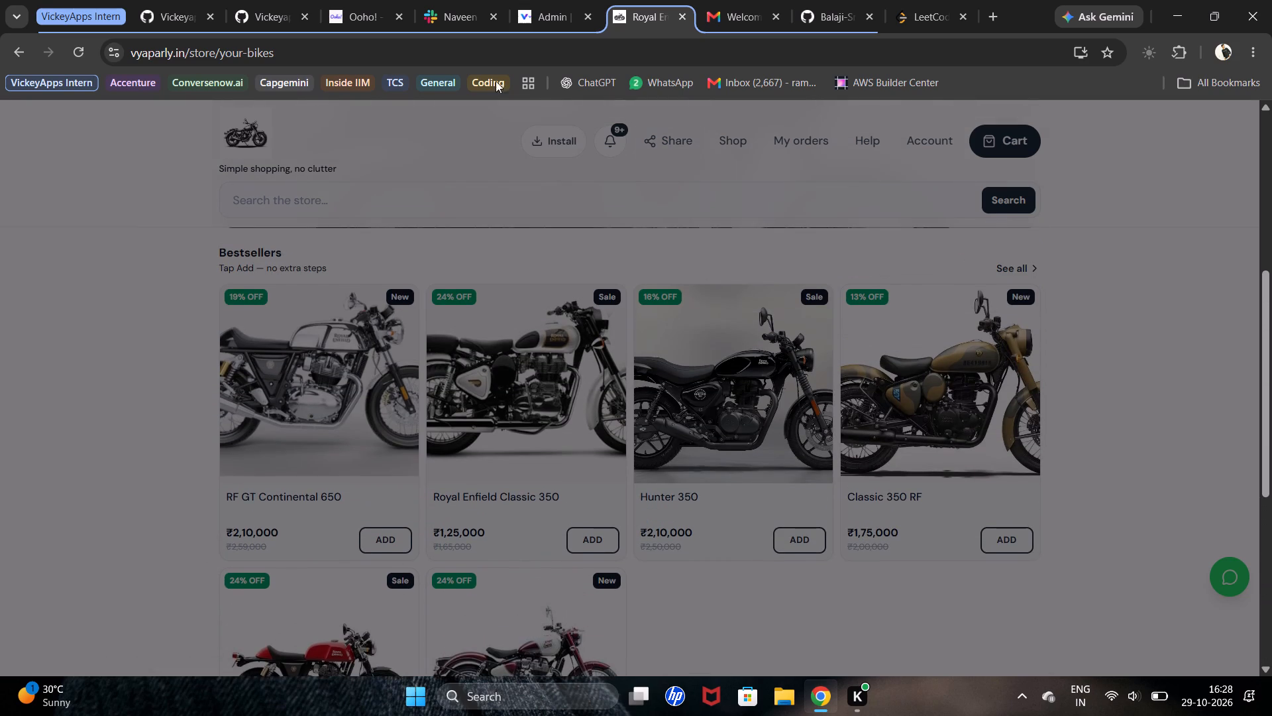
Reload the store's home page and check its sections and footer links again.
click(409, 58)
key(Return)
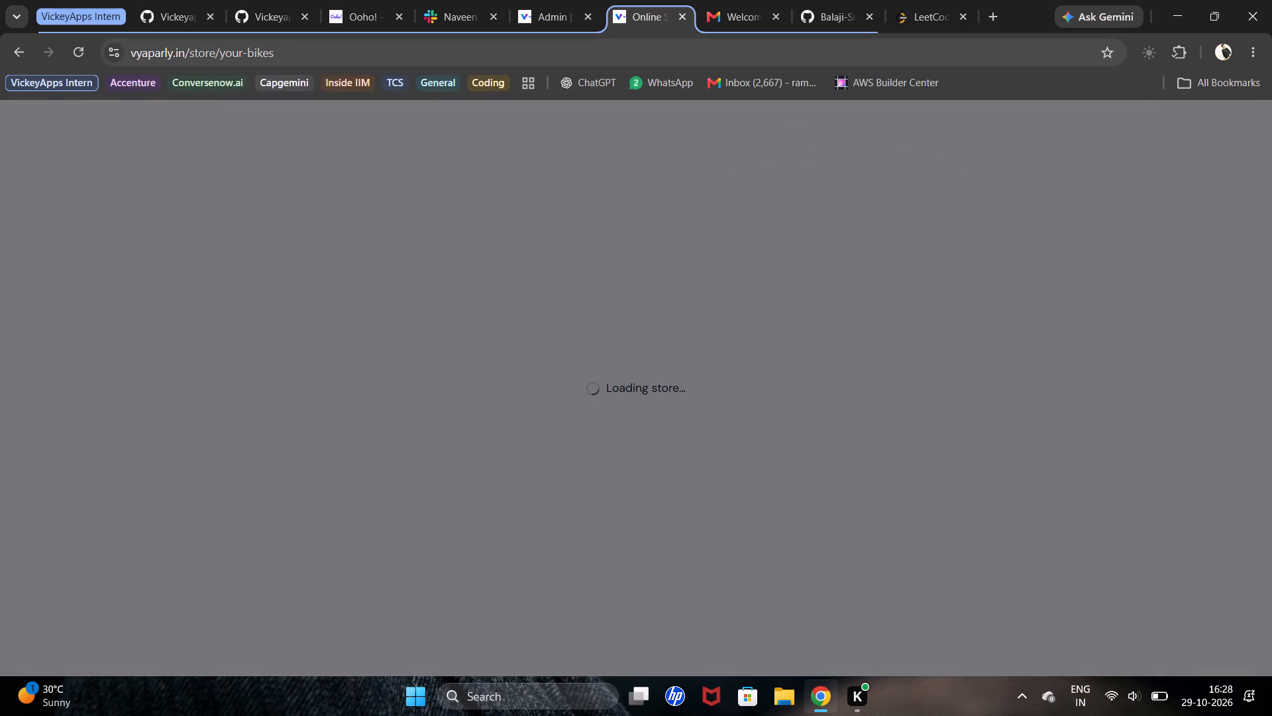
scroll(446, 460, down, 16)
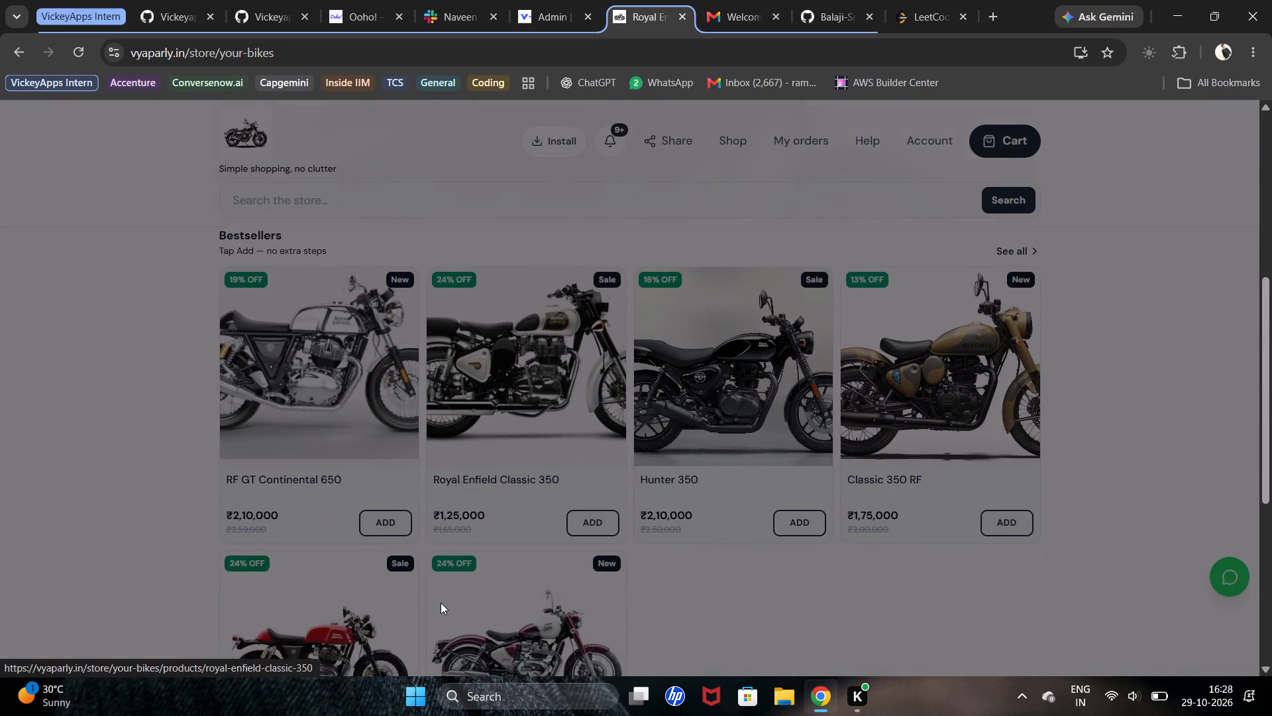
scroll(441, 603, down, 19)
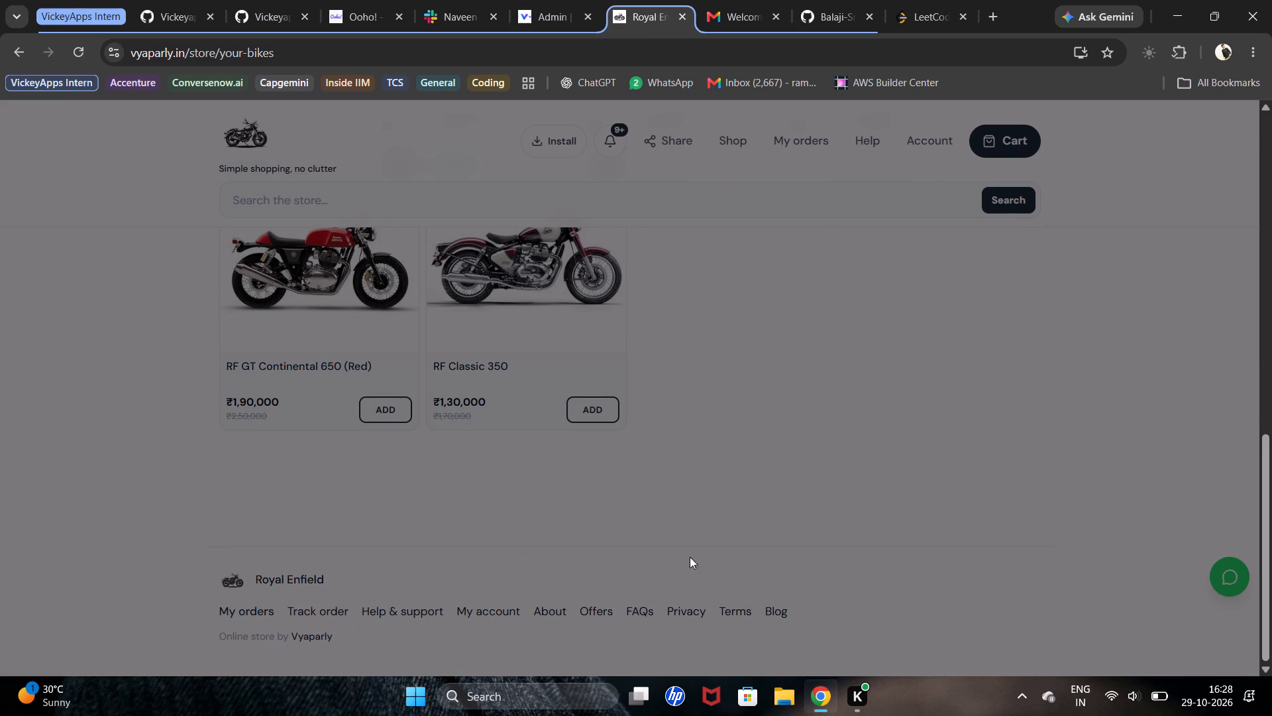
Open the store's Shop page and look through all products down to the footer.
click(725, 141)
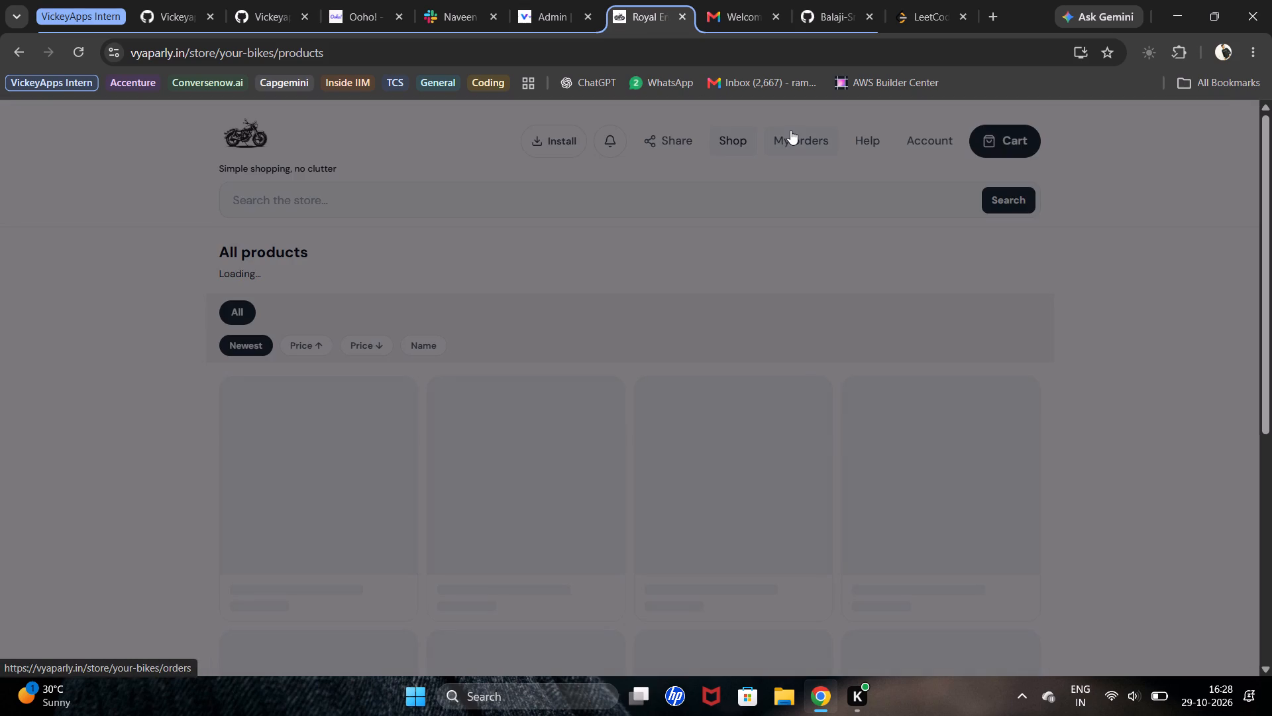
scroll(666, 422, down, 16)
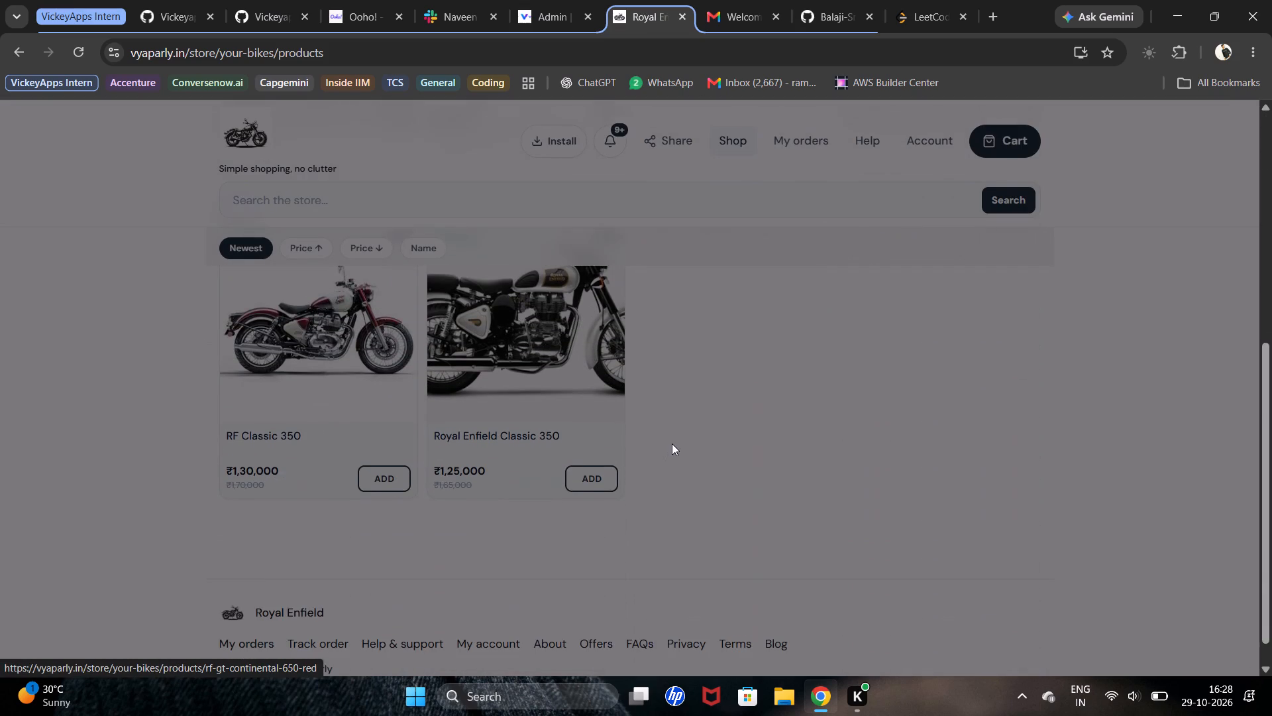
scroll(672, 441, down, 2)
click(733, 148)
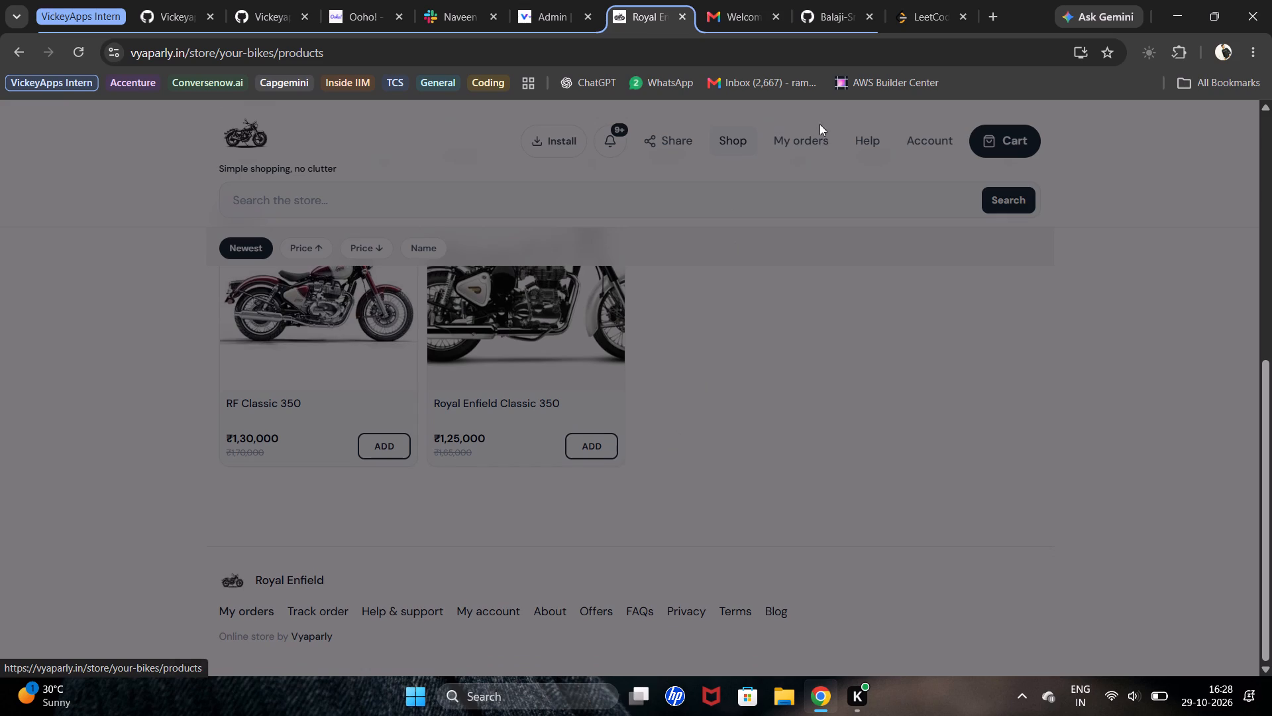
Preview the What's New page from the CMS pages list, close the preview and return to the list.
click(568, 0)
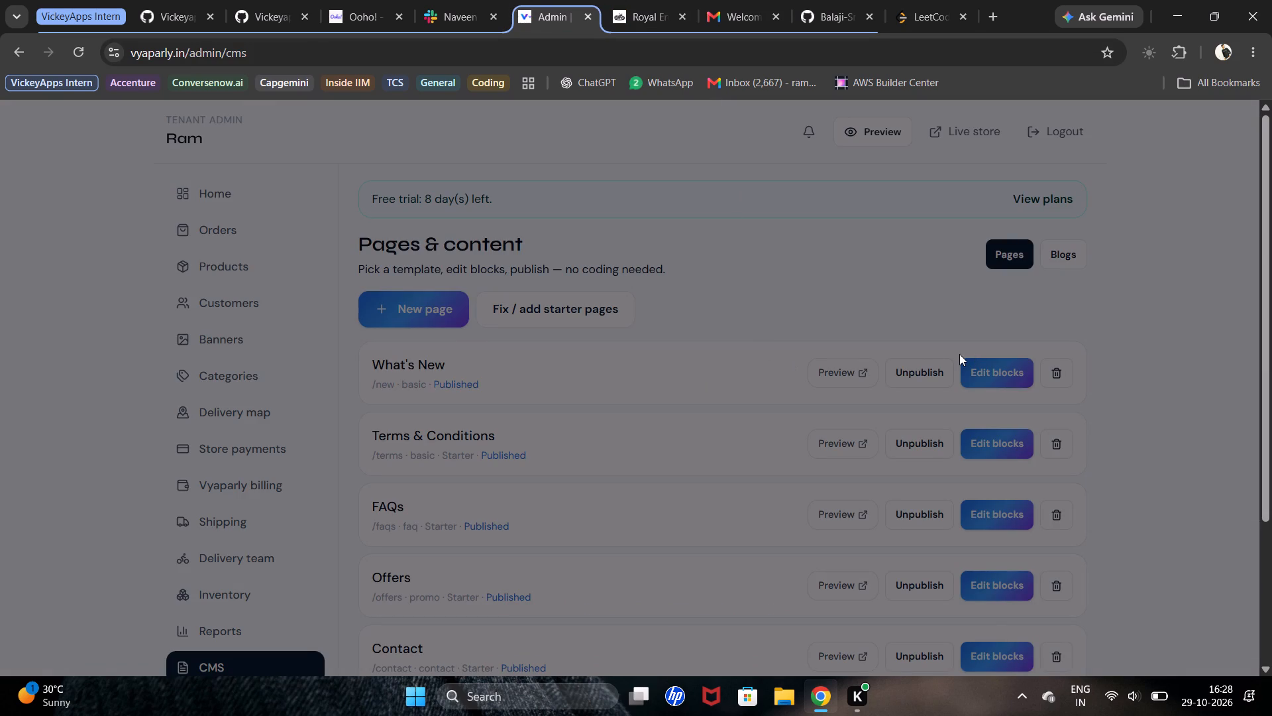
click(861, 362)
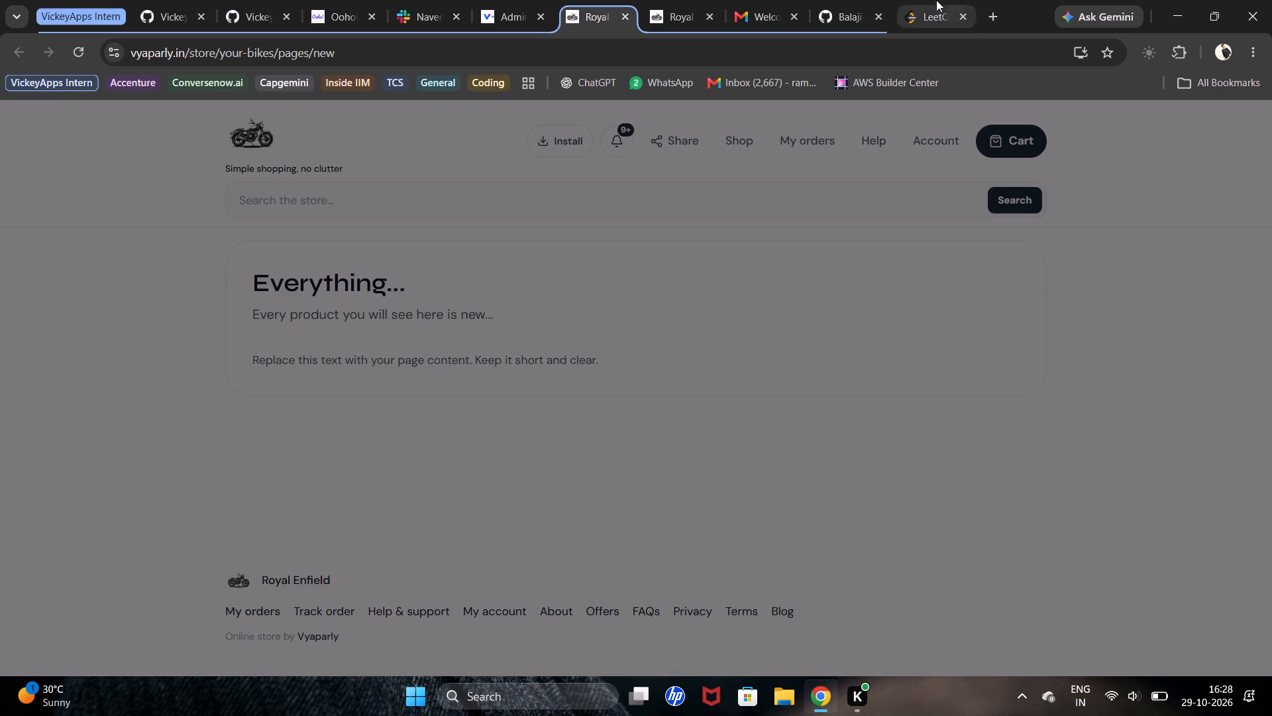
click(629, 23)
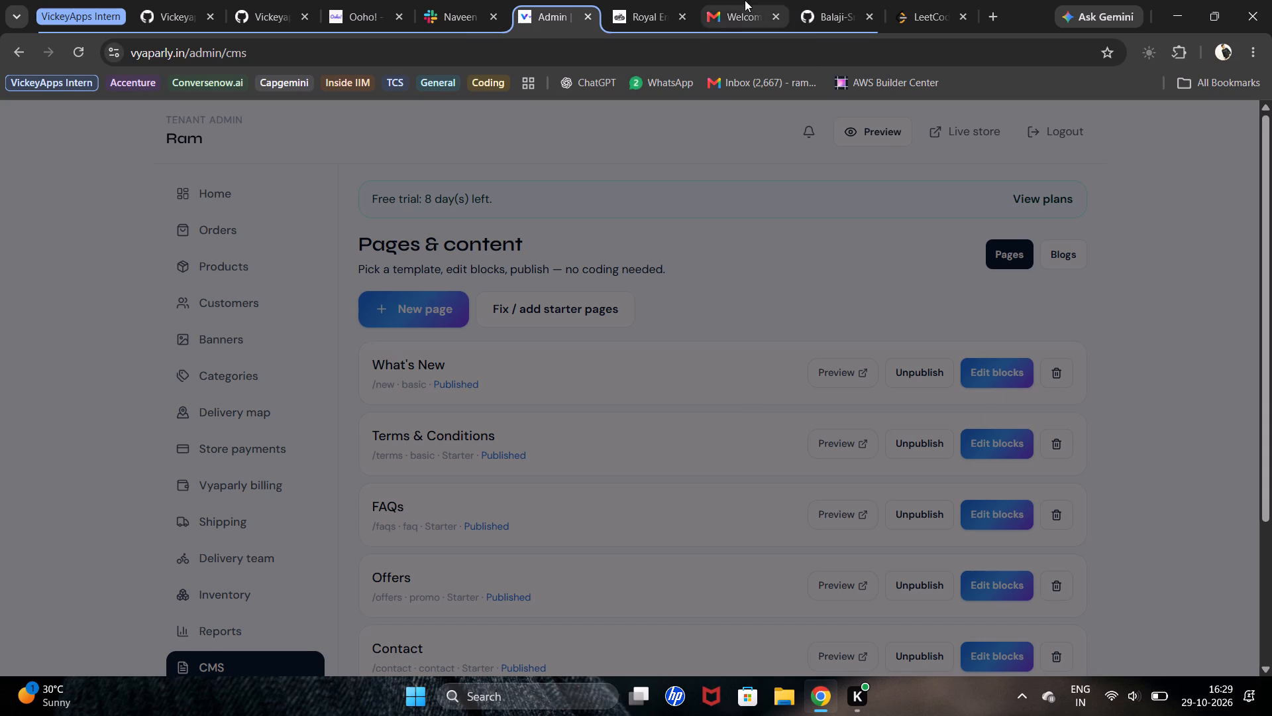
click(643, 0)
click(562, 0)
Review the What's New page's title, URL slug, template and blocks in the block editor and return to the pages list.
click(1014, 365)
scroll(562, 414, down, 4)
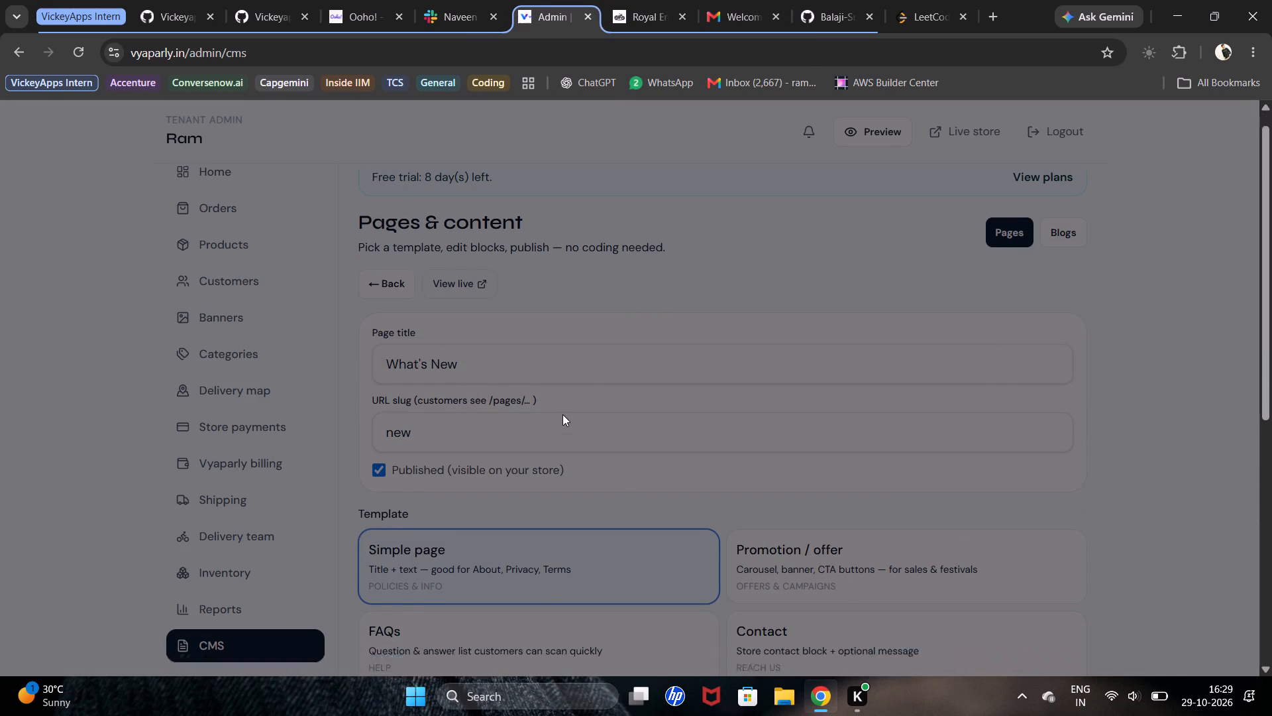
scroll(562, 414, down, 11)
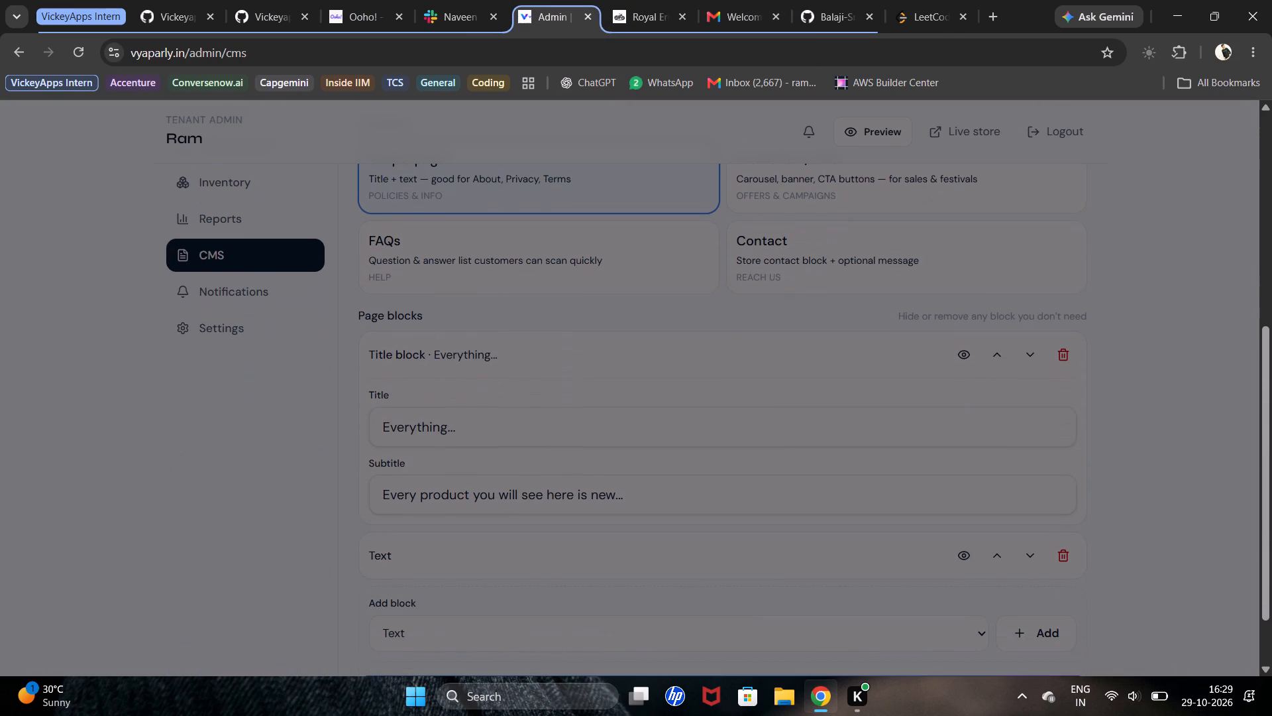
scroll(409, 319, up, 17)
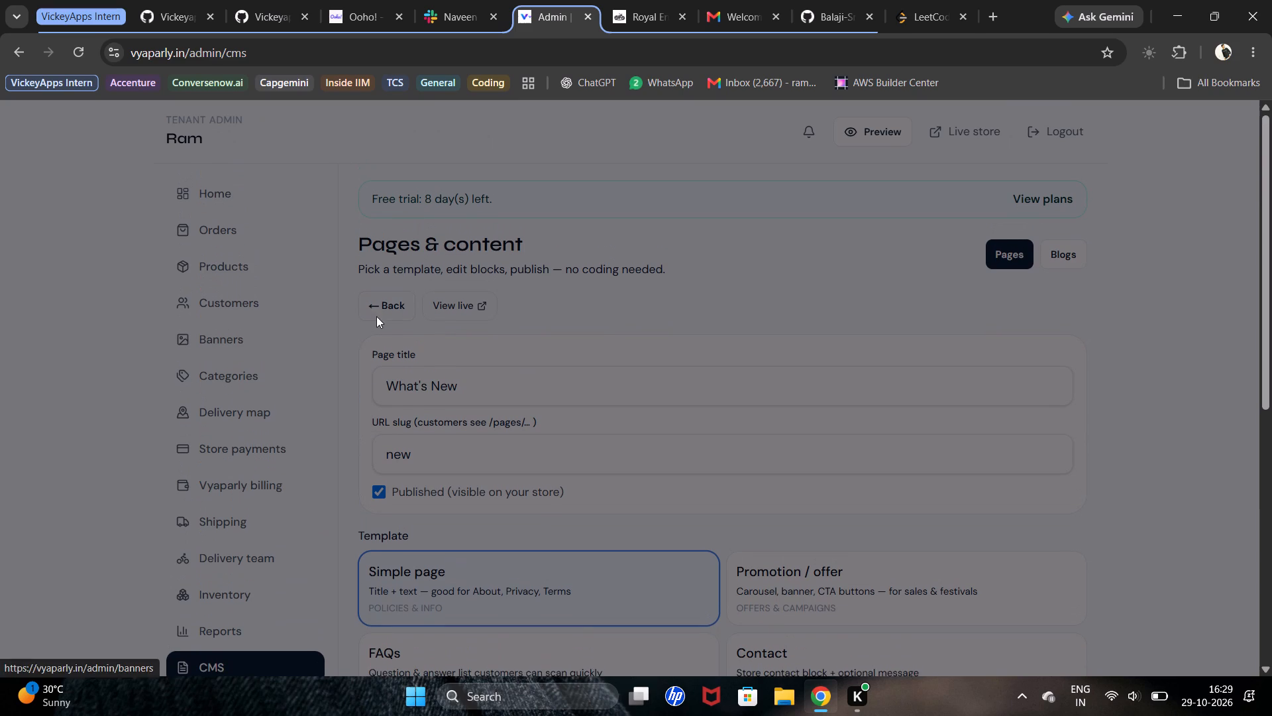
click(399, 293)
click(988, 365)
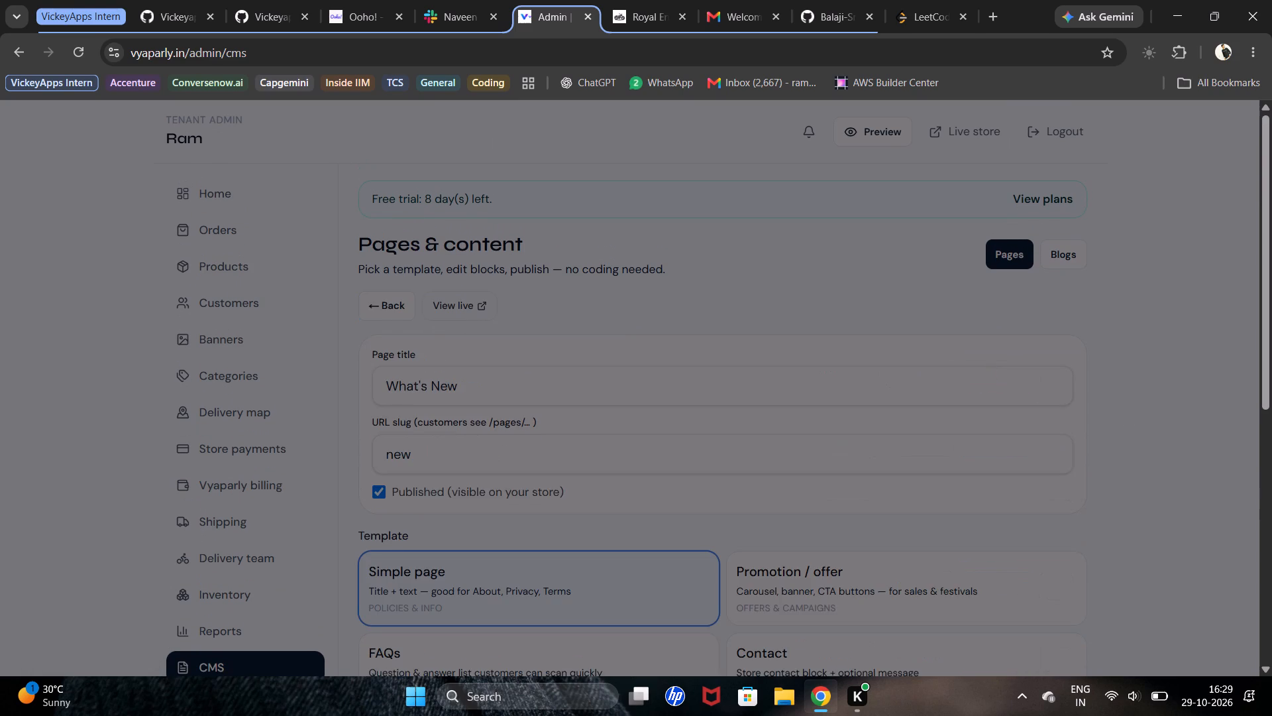
scroll(742, 397, down, 5)
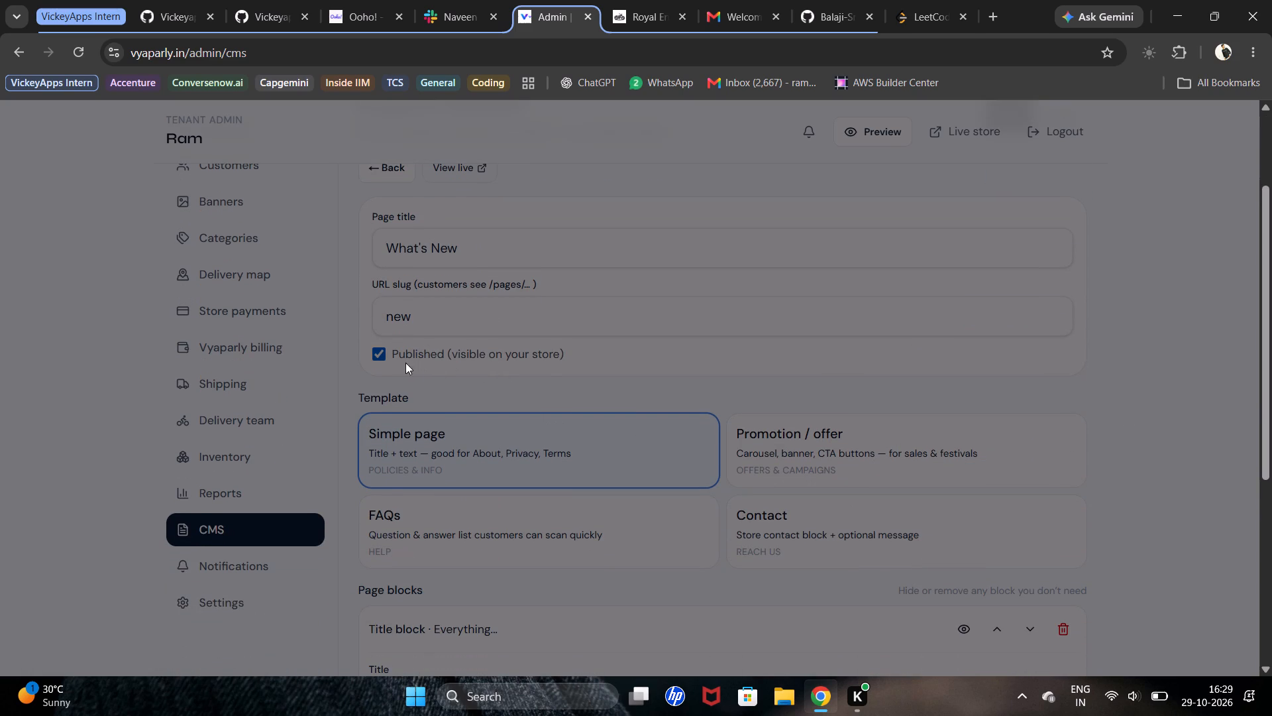
scroll(397, 345, up, 6)
click(397, 287)
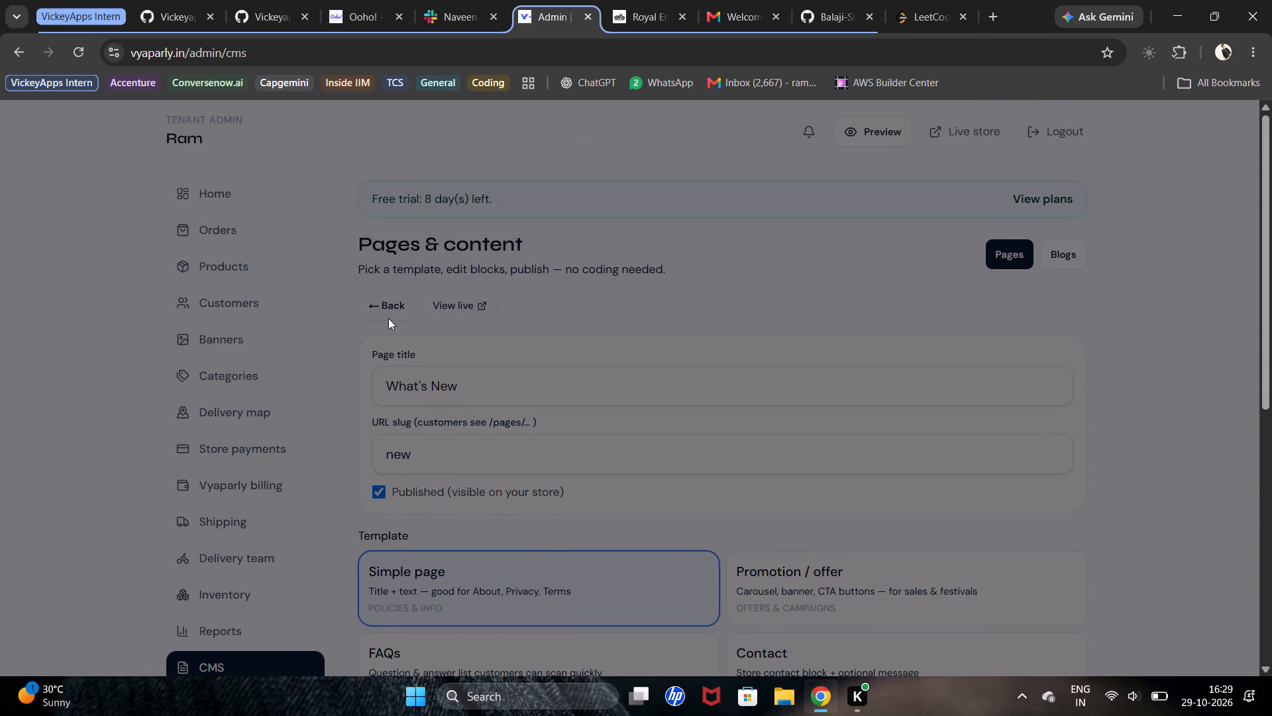
click(388, 318)
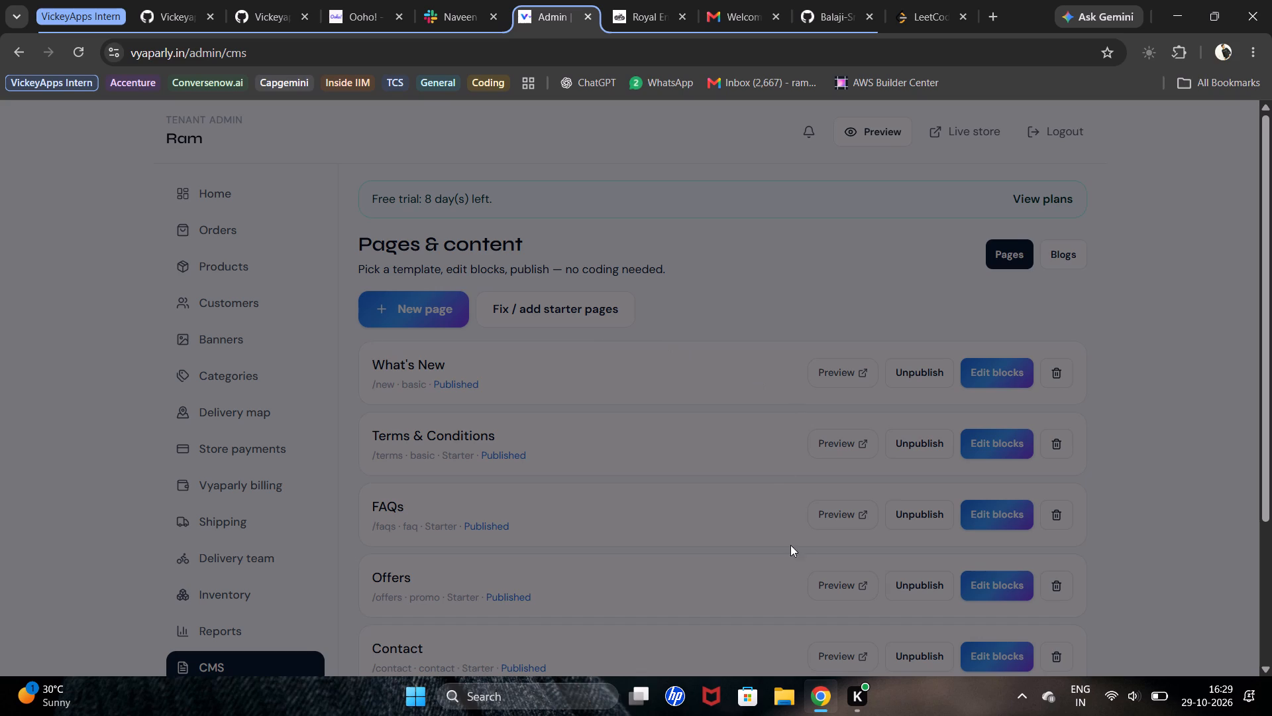
Open the Terms & Conditions page in the block editor for comparison and return to the pages list.
drag(988, 449, 988, 455)
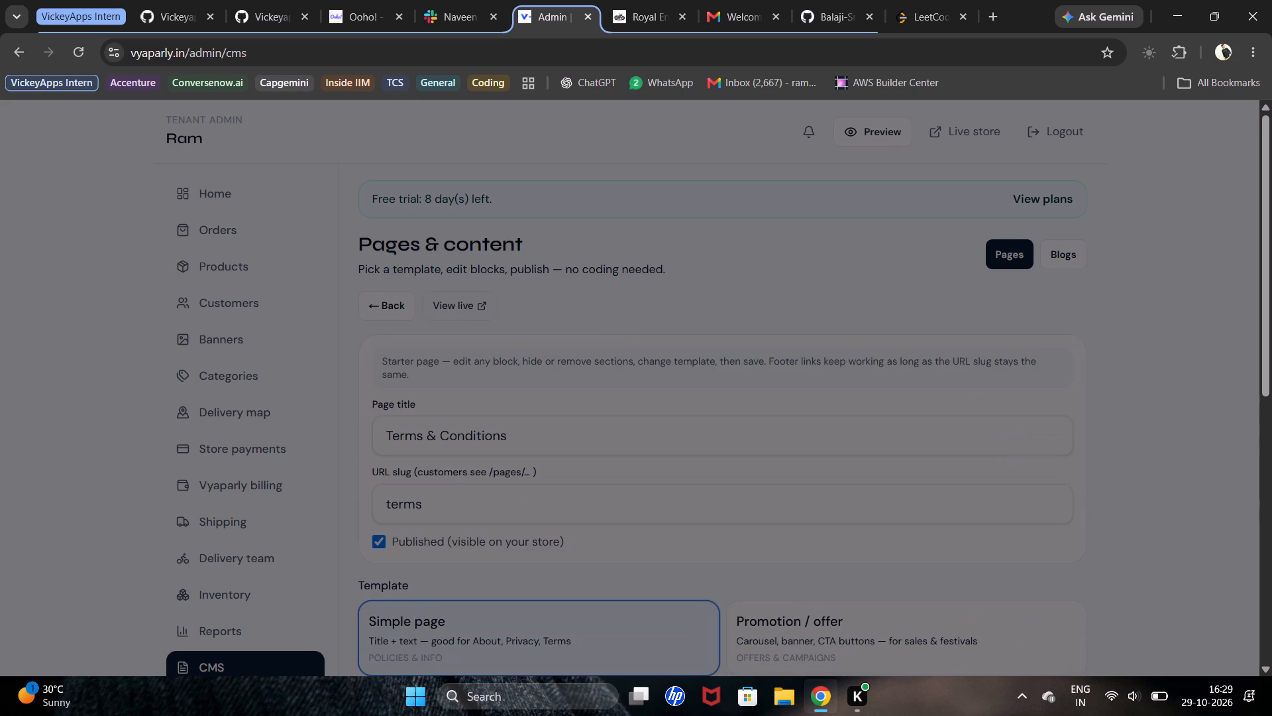
click(409, 298)
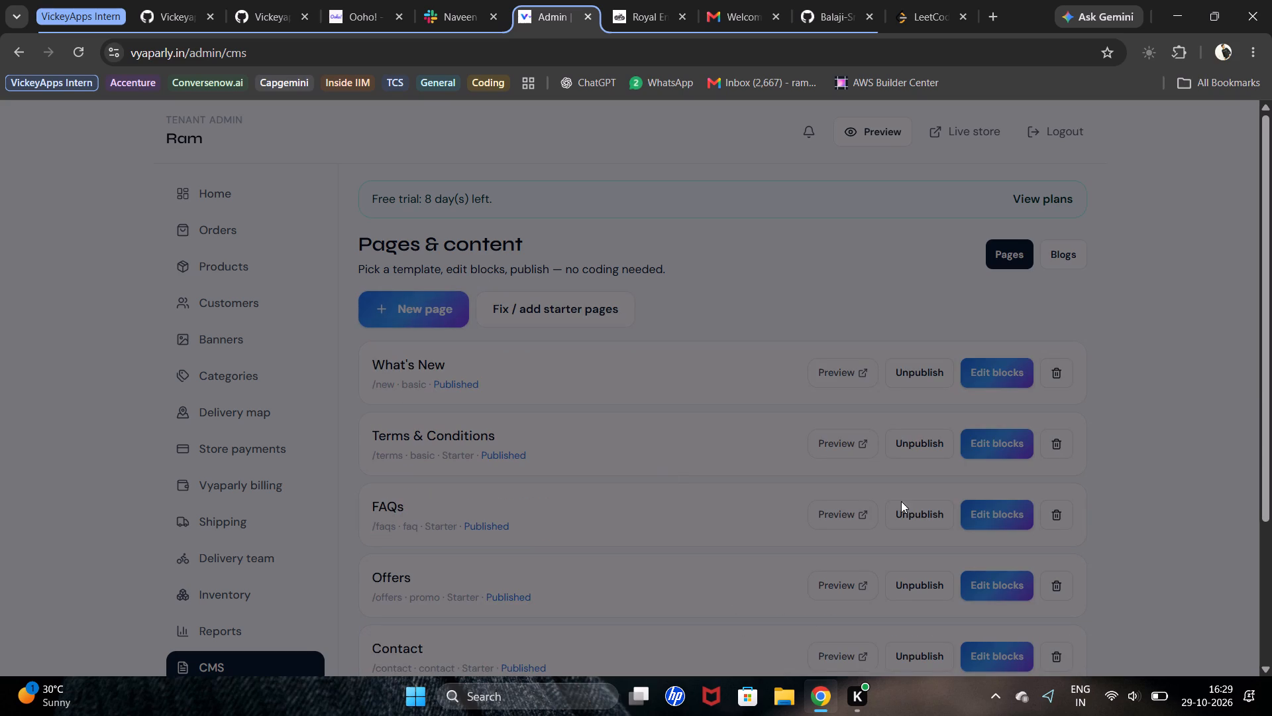
Reload the live store's products page and check it down to the footer links for the What's New page.
click(649, 0)
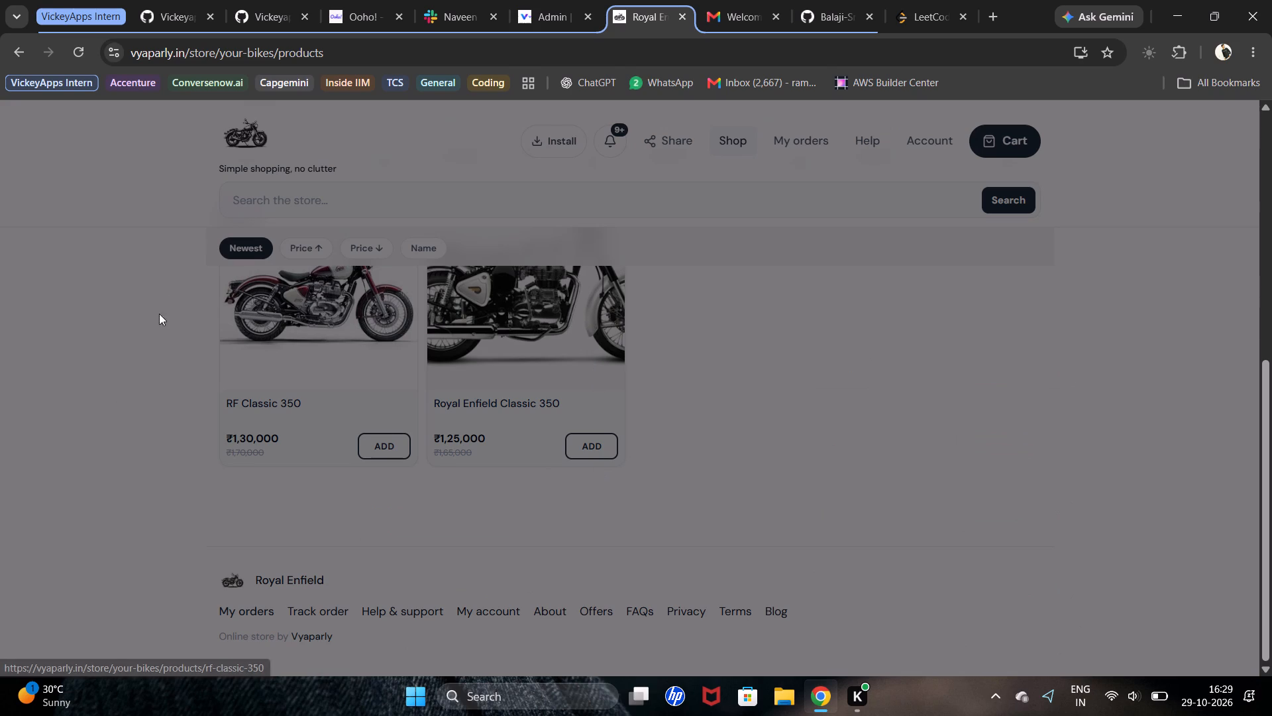
click(70, 52)
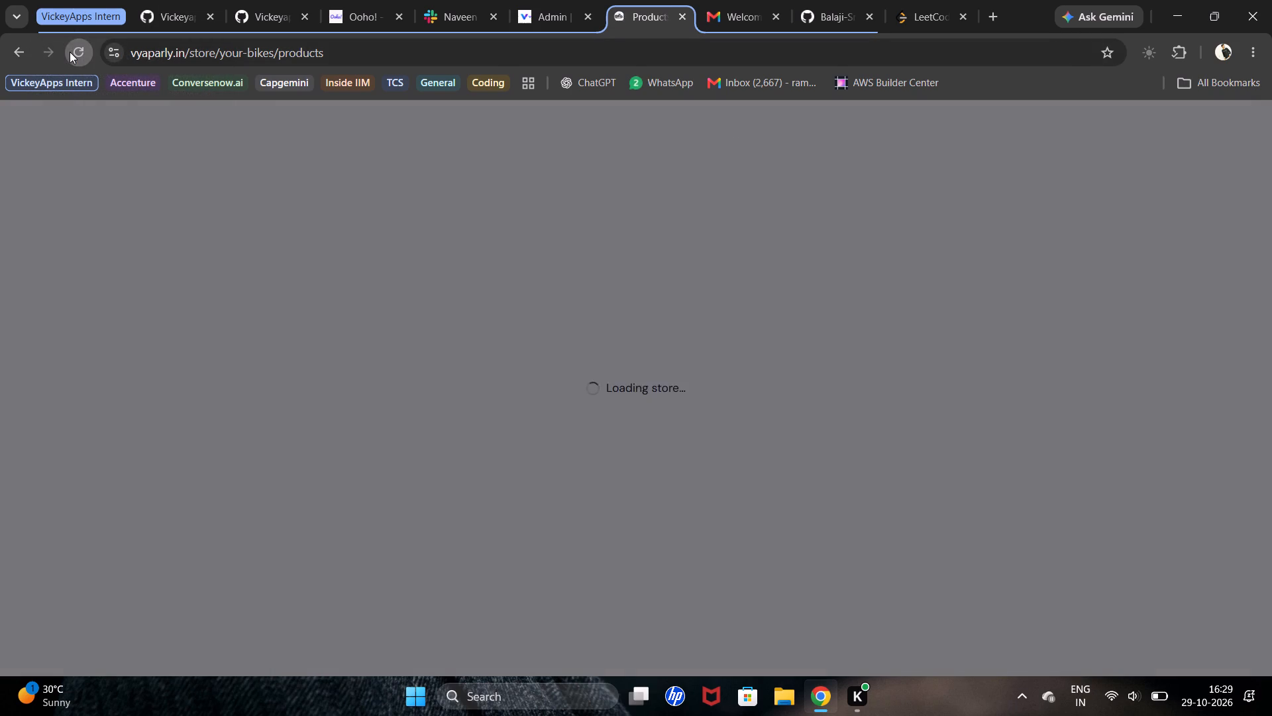
scroll(605, 339, down, 11)
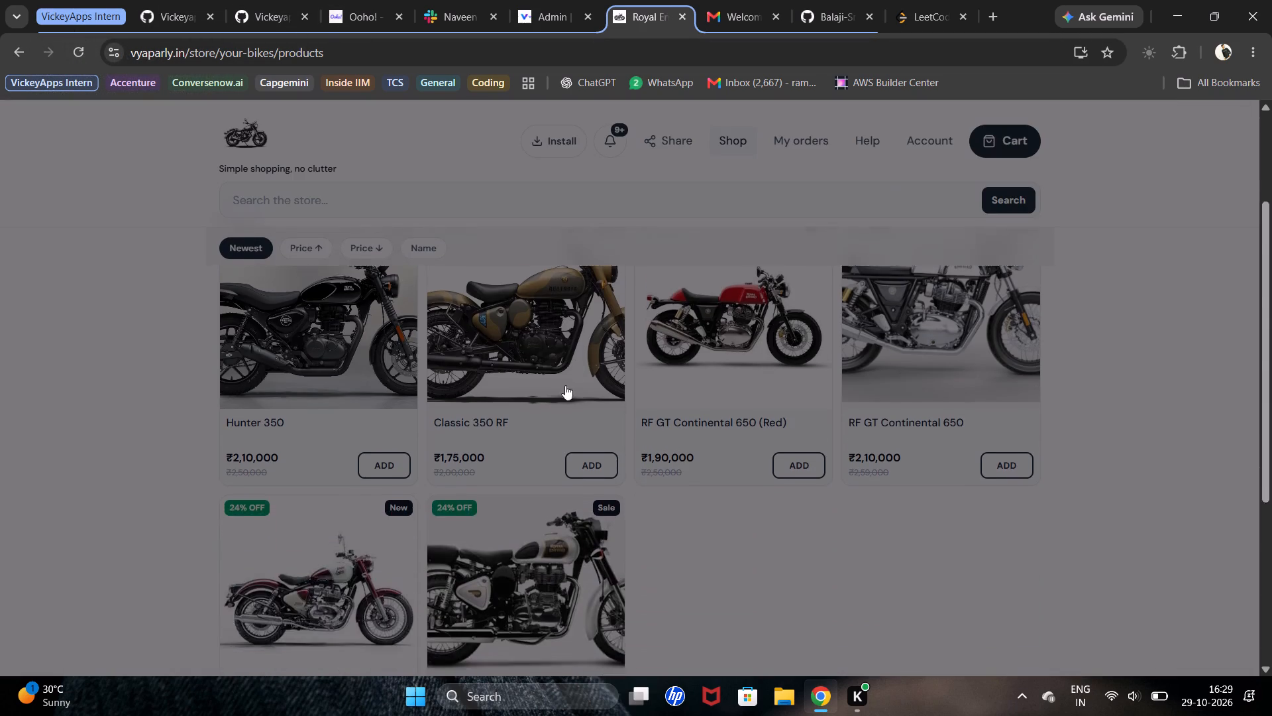
scroll(565, 385, down, 10)
scroll(582, 536, down, 6)
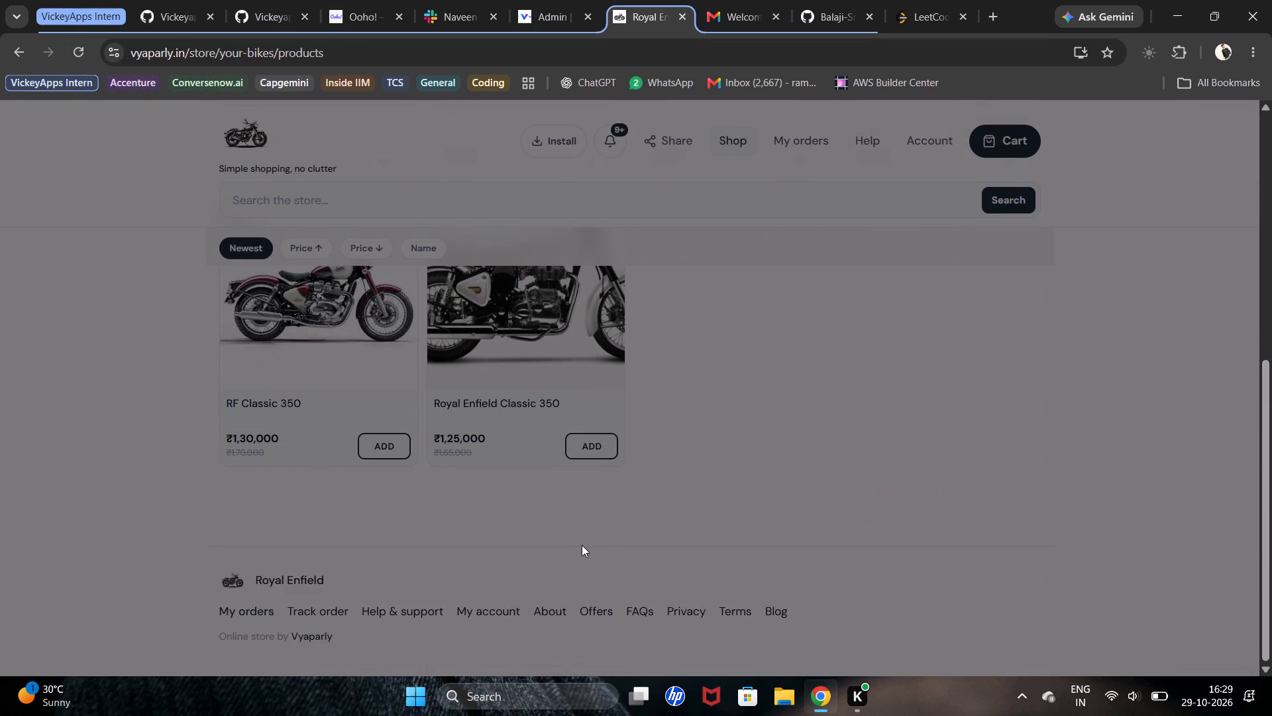
Preview the What's New page again from the CMS pages list and look over its content and footer.
click(564, 0)
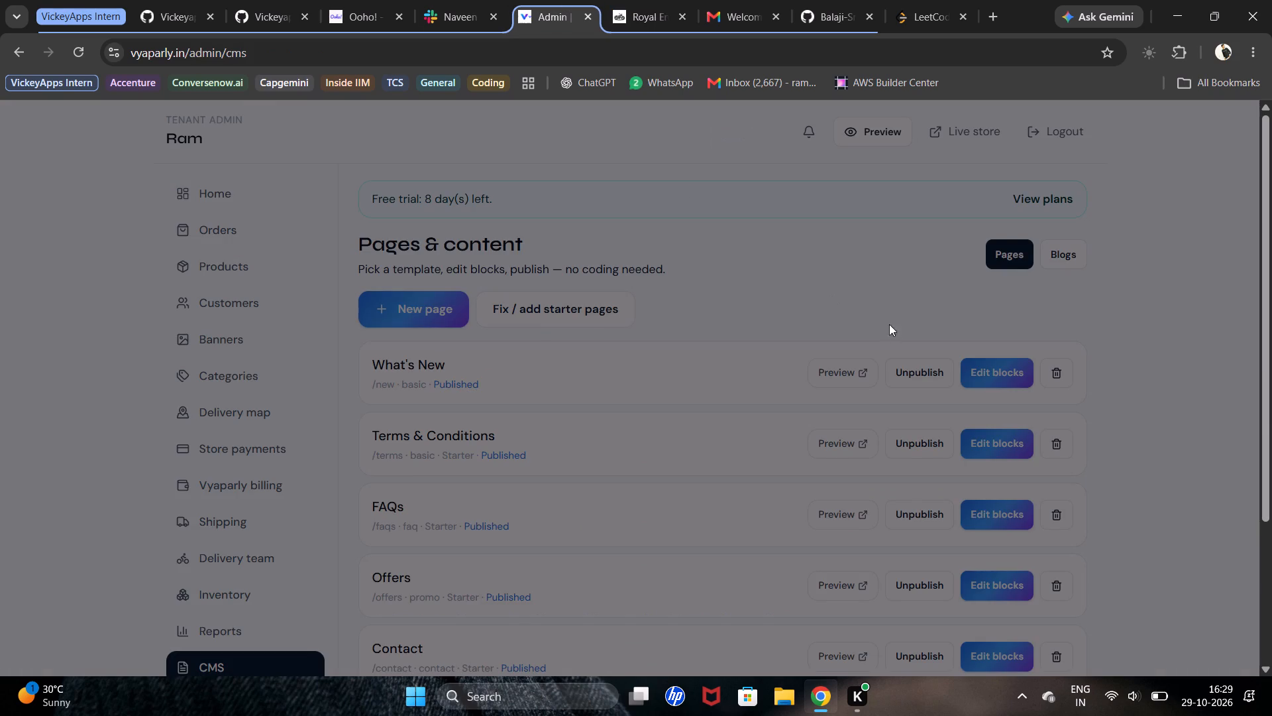
click(829, 383)
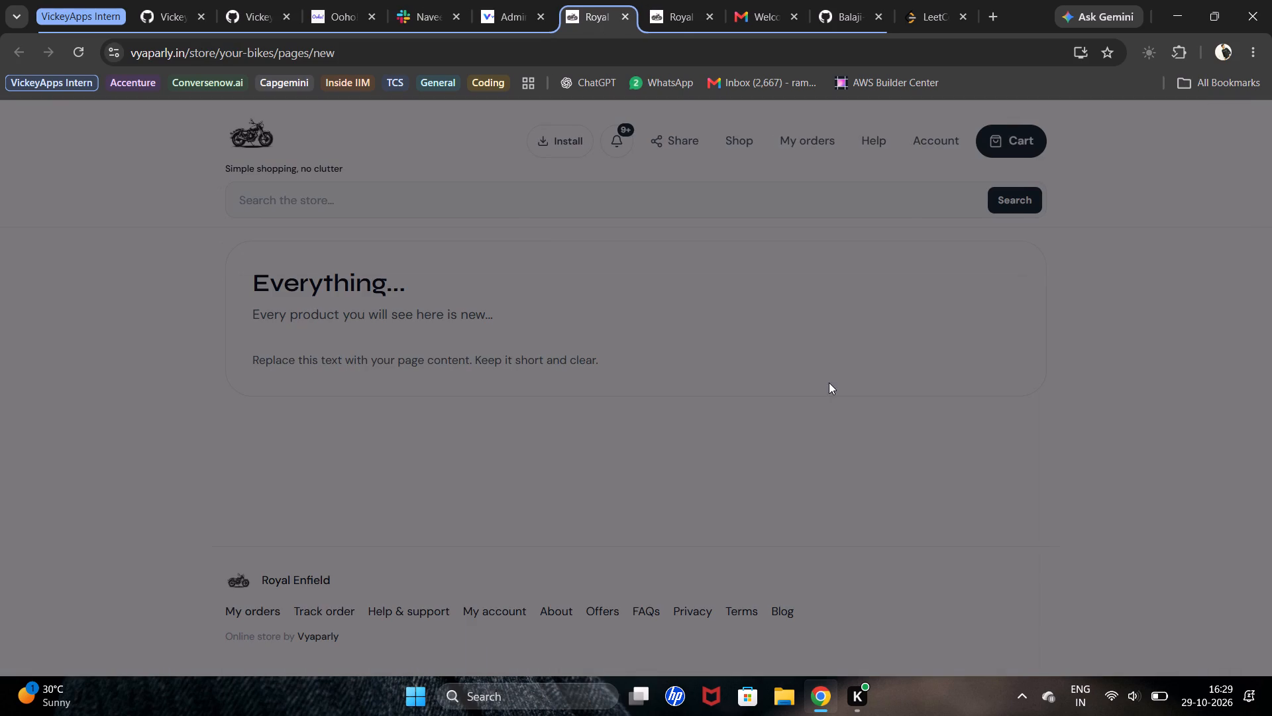
scroll(829, 388, down, 11)
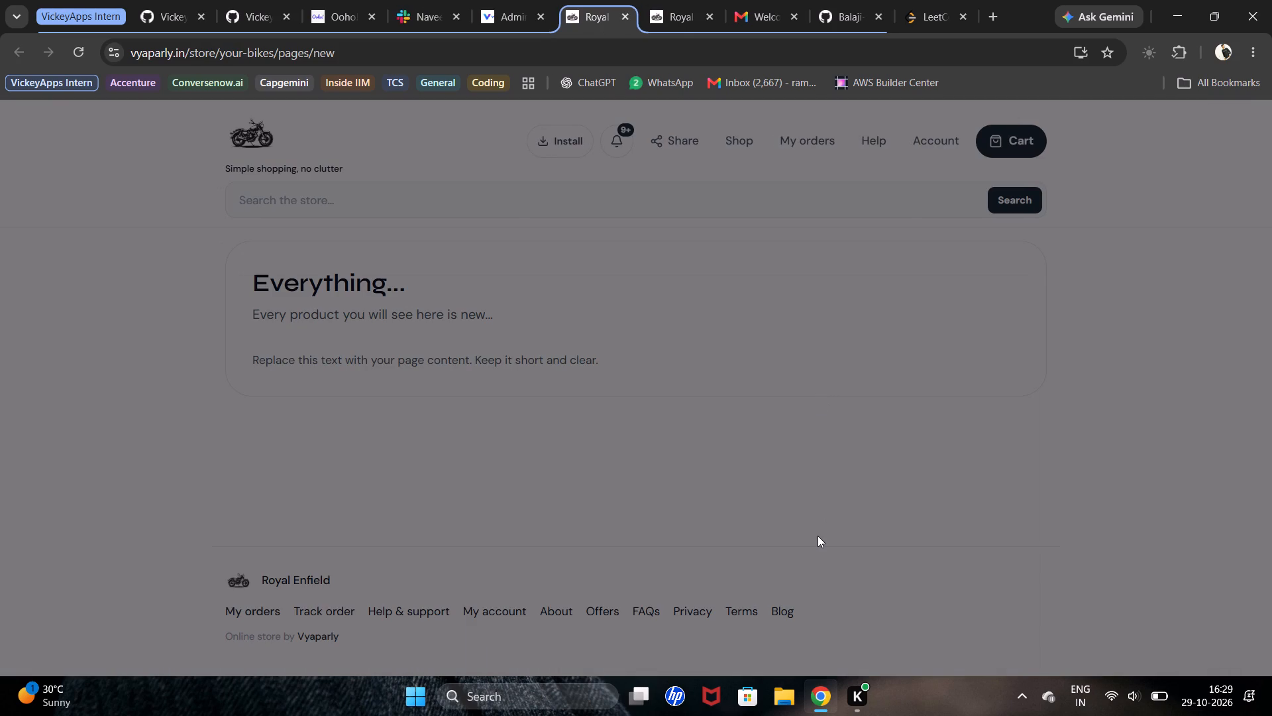
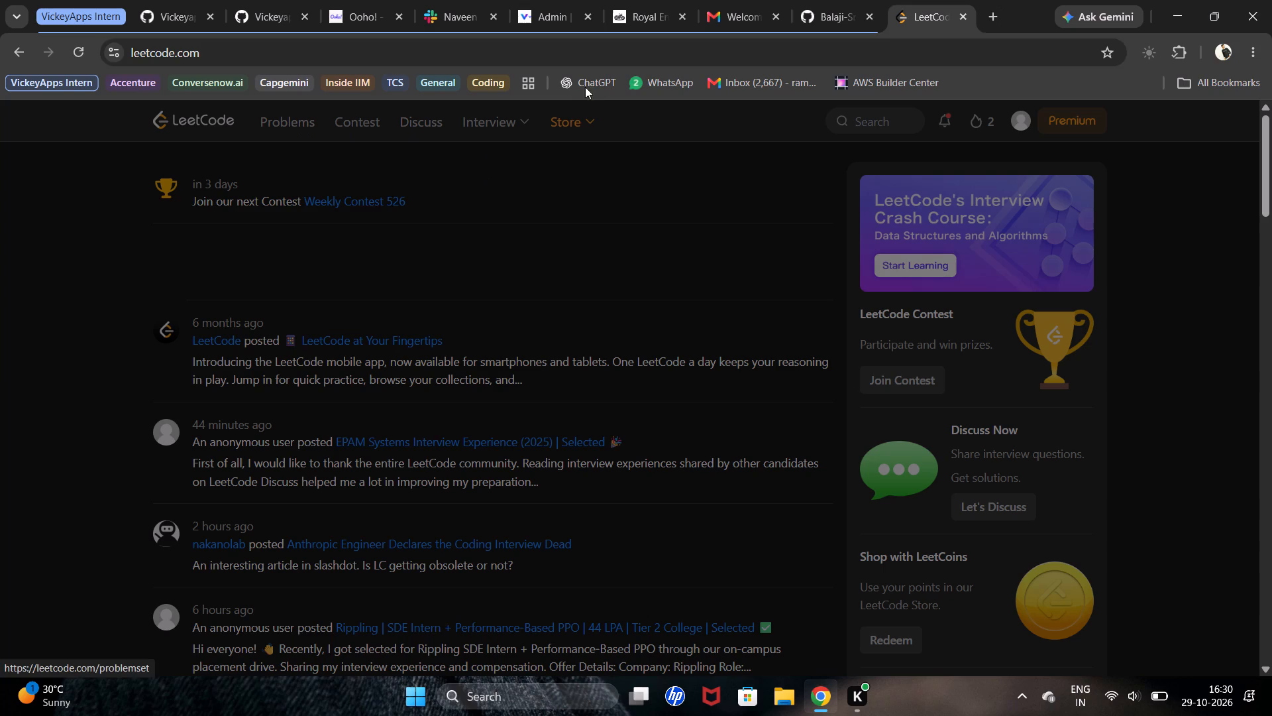
Open WhatsApp from the bookmarks in a new browser tab and return to the LeetCode home page.
click(1002, 0)
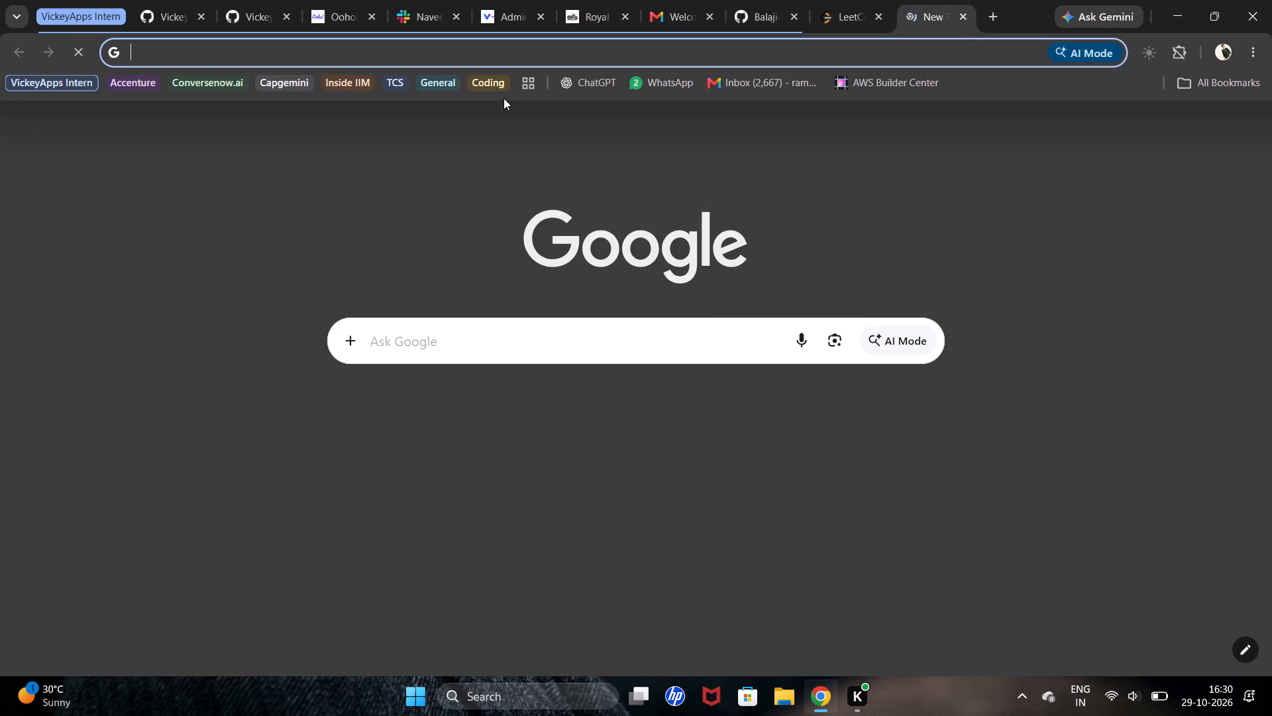
click(670, 87)
click(832, 0)
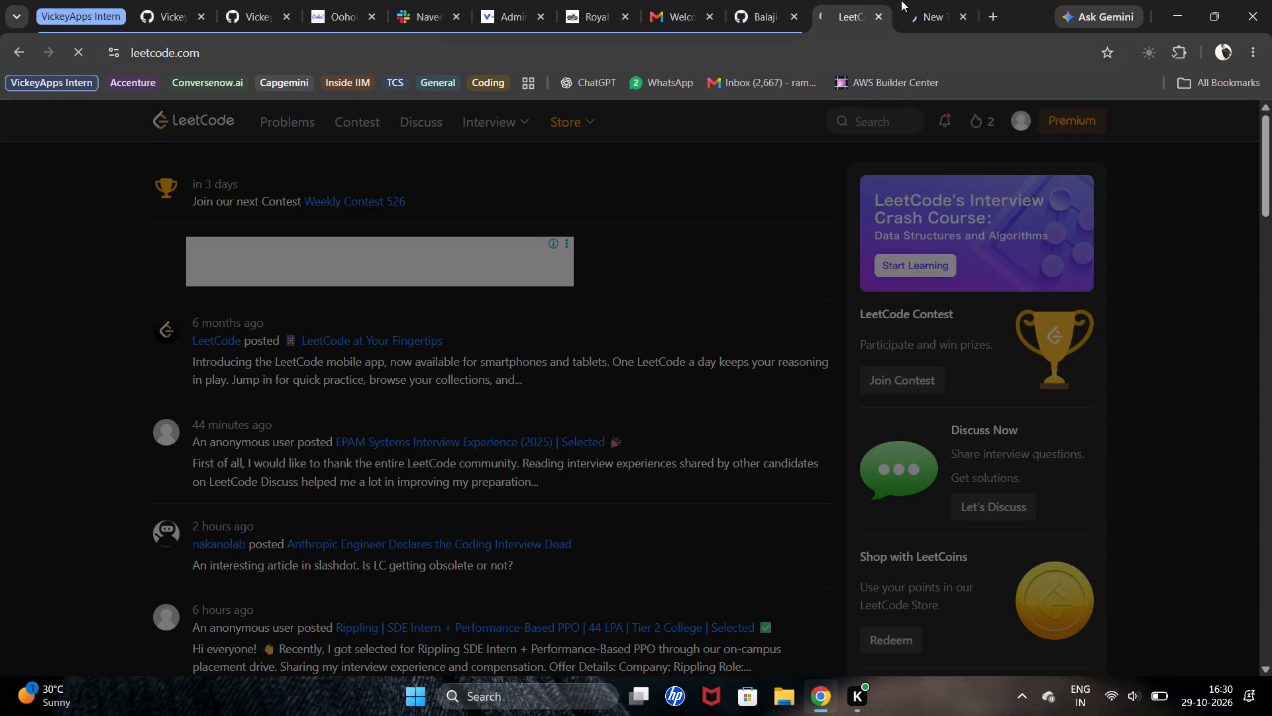
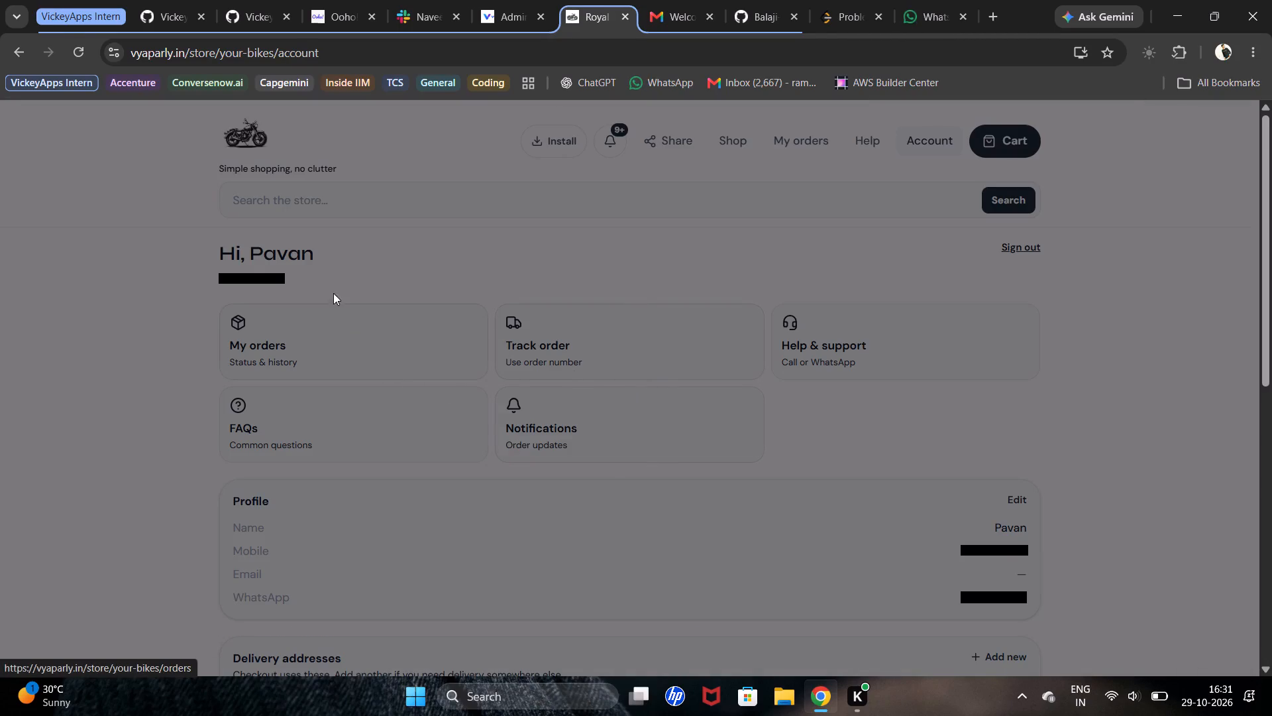
Look through the live store's account page down to the footer links for the What's New page.
scroll(800, 408, down, 5)
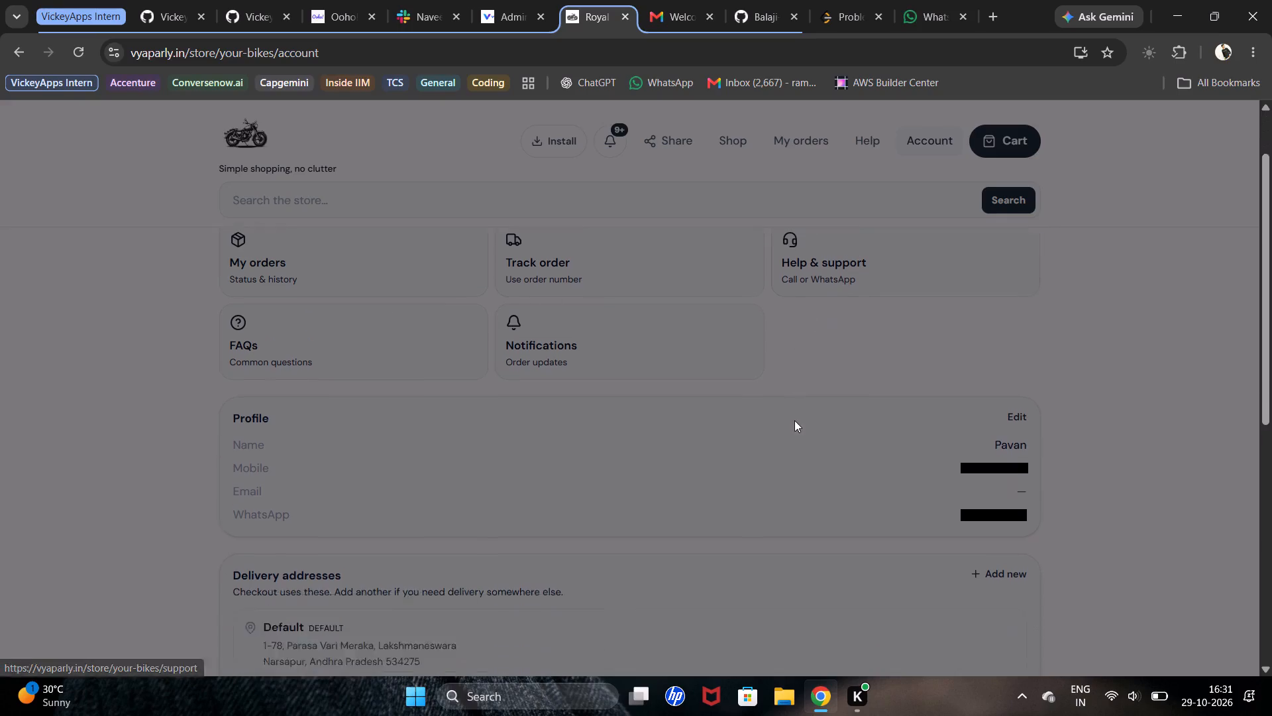
scroll(794, 420, down, 18)
scroll(780, 478, down, 6)
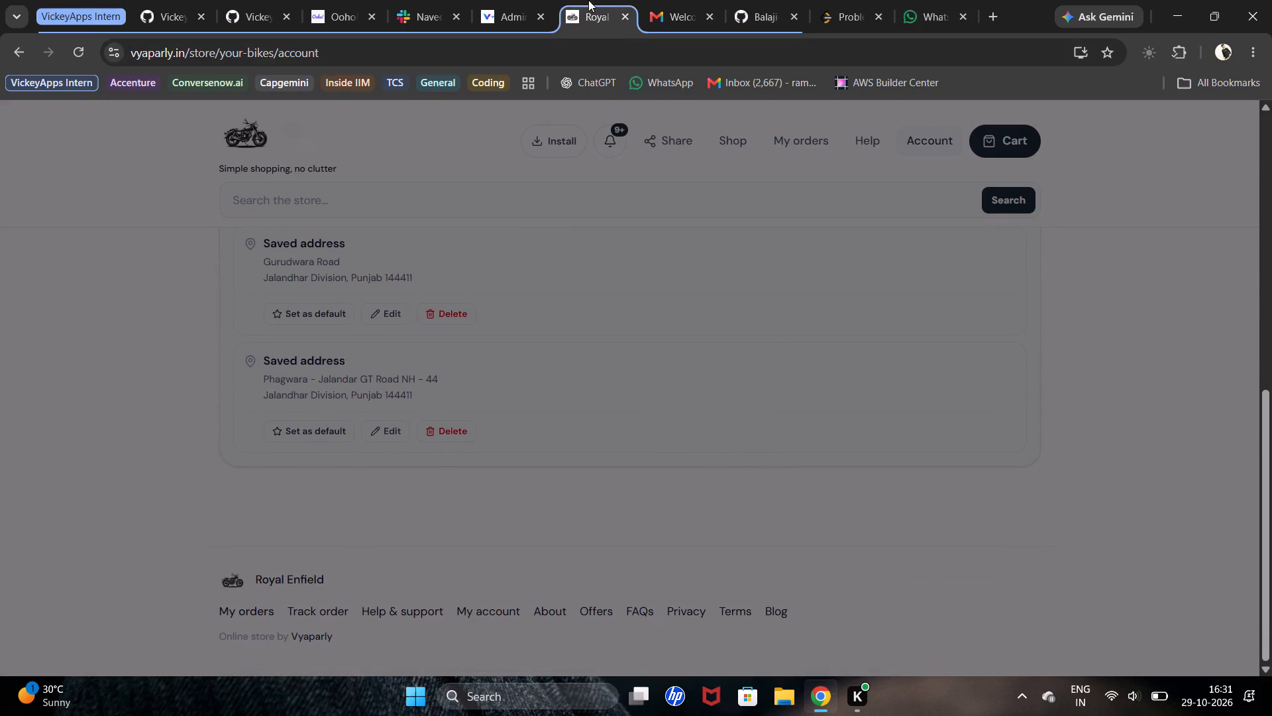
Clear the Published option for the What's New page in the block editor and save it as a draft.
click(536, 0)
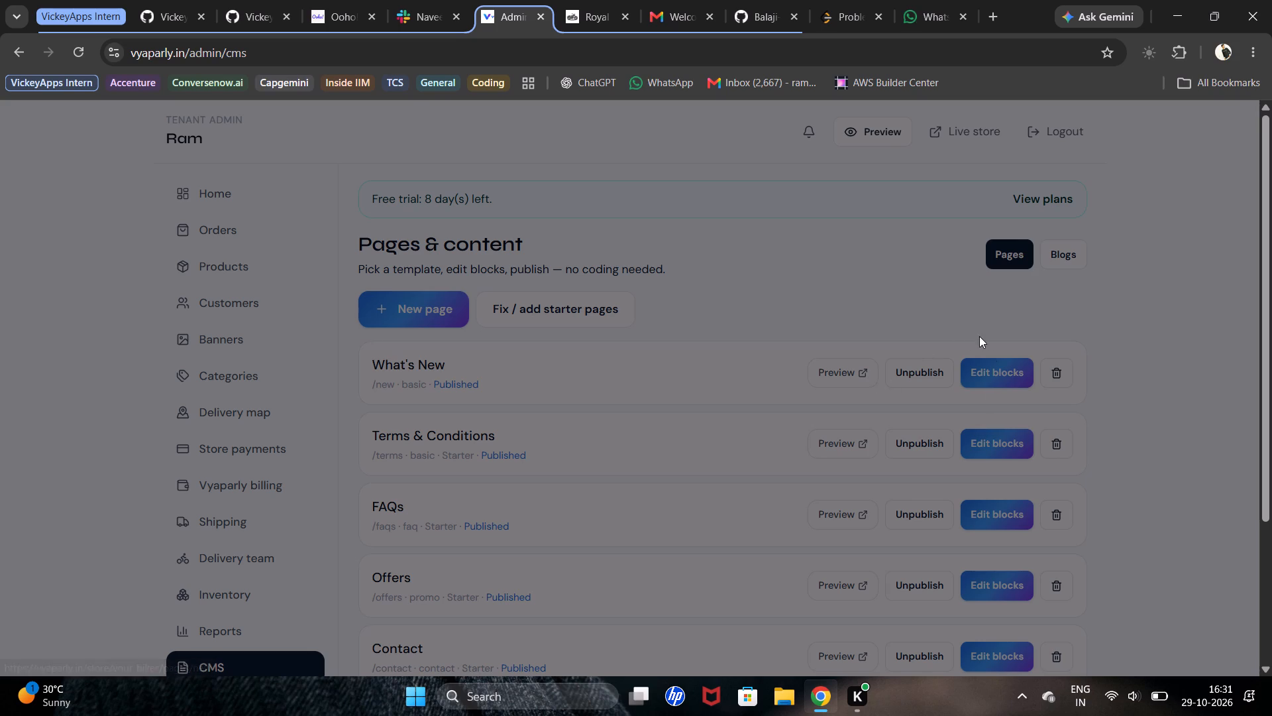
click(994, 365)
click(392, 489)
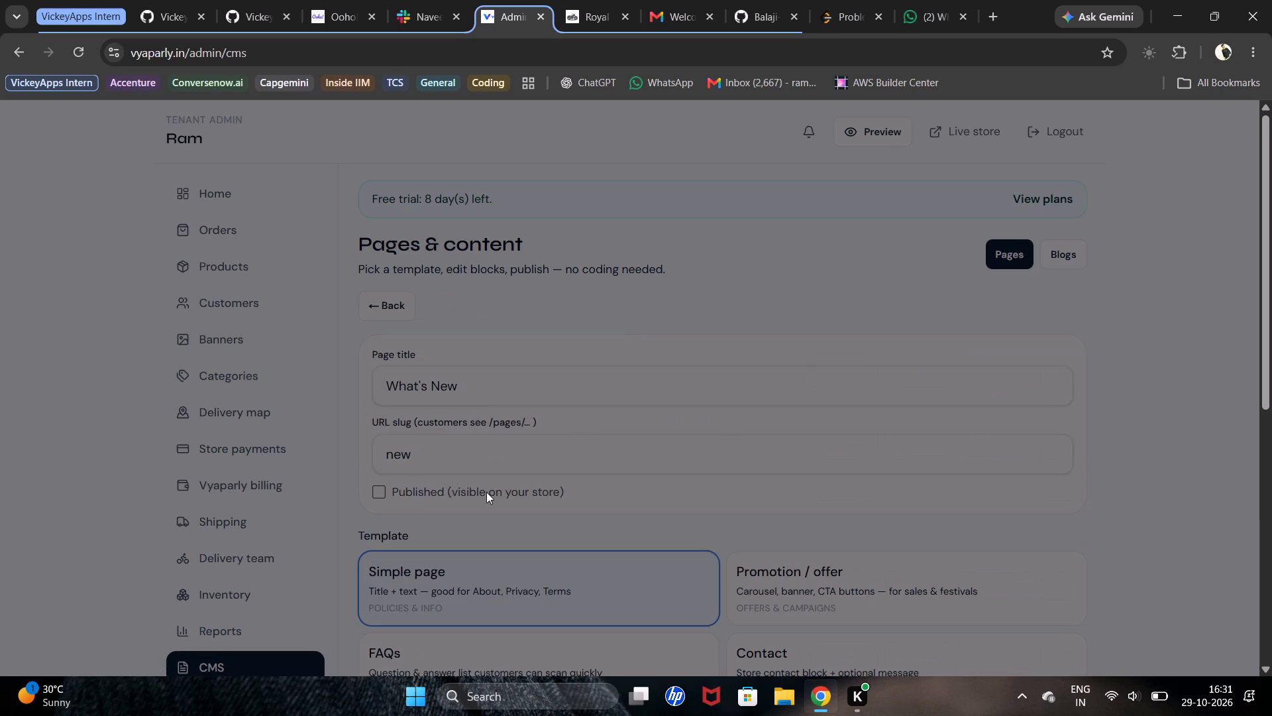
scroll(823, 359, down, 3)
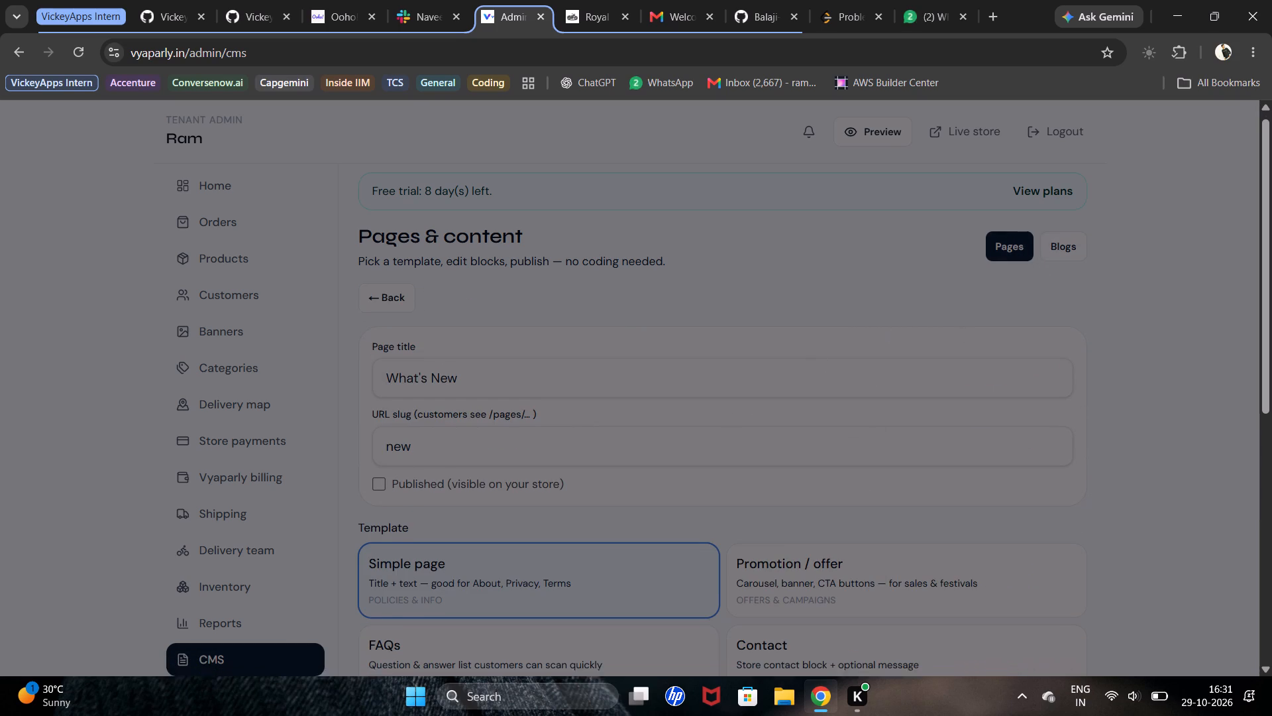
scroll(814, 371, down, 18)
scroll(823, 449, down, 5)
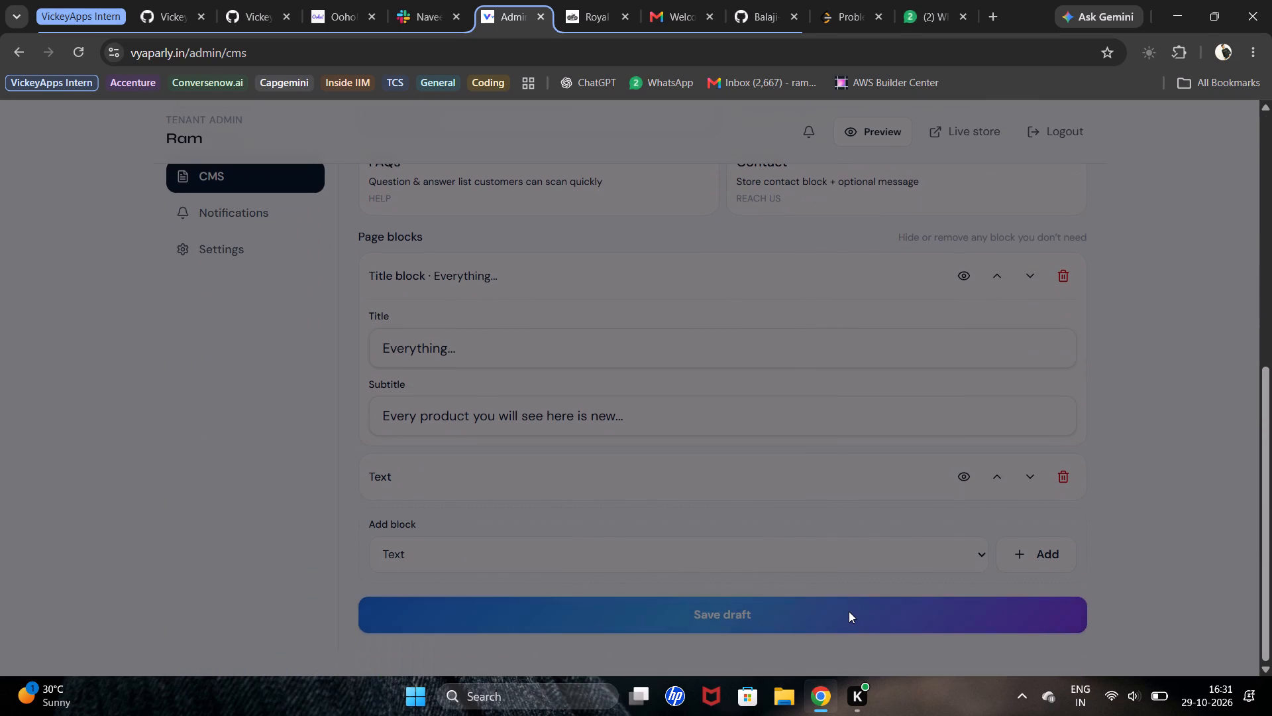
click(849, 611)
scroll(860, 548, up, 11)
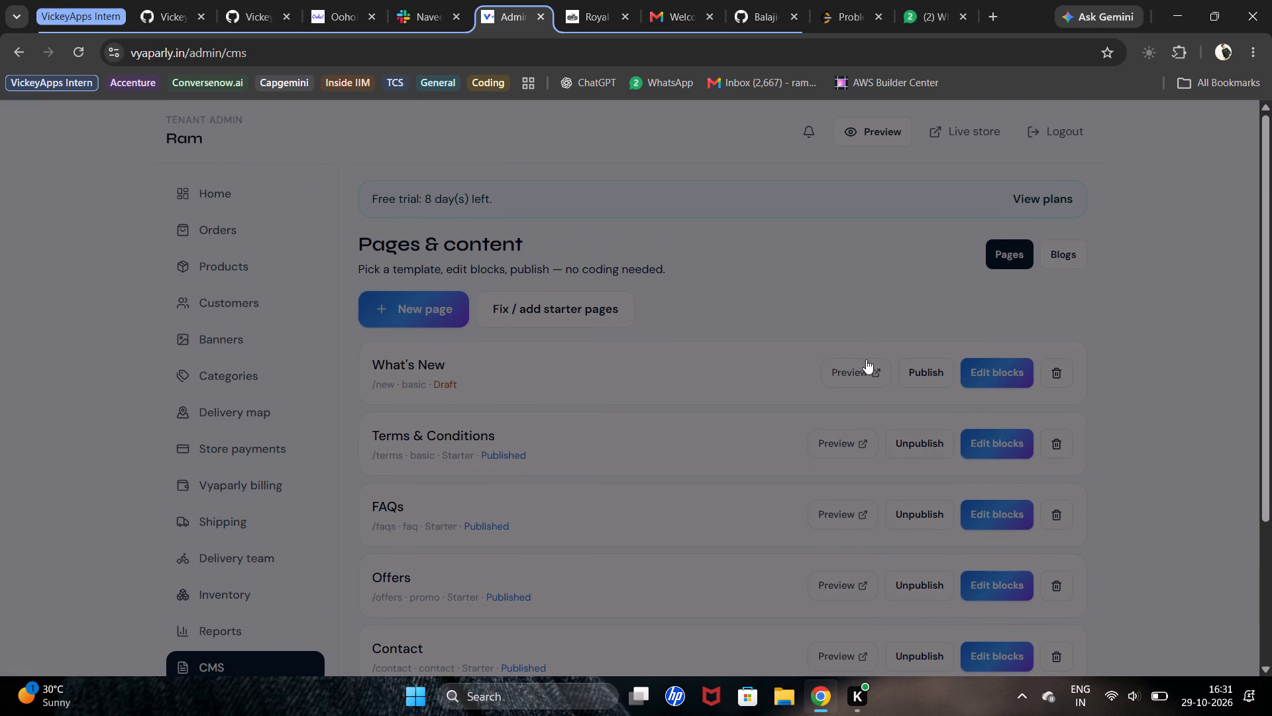
Reload the live store's account page and check its content and footer links with the What's New page in draft.
click(623, 0)
click(609, 66)
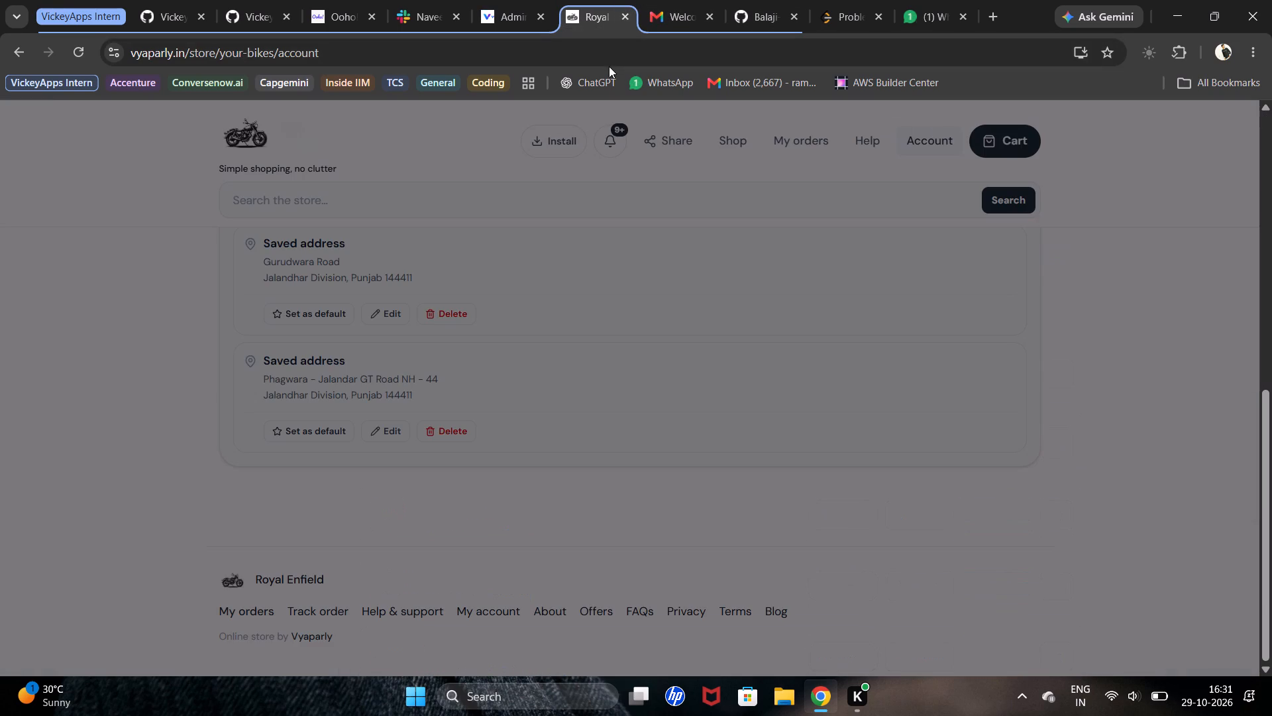
click(609, 58)
key(Return)
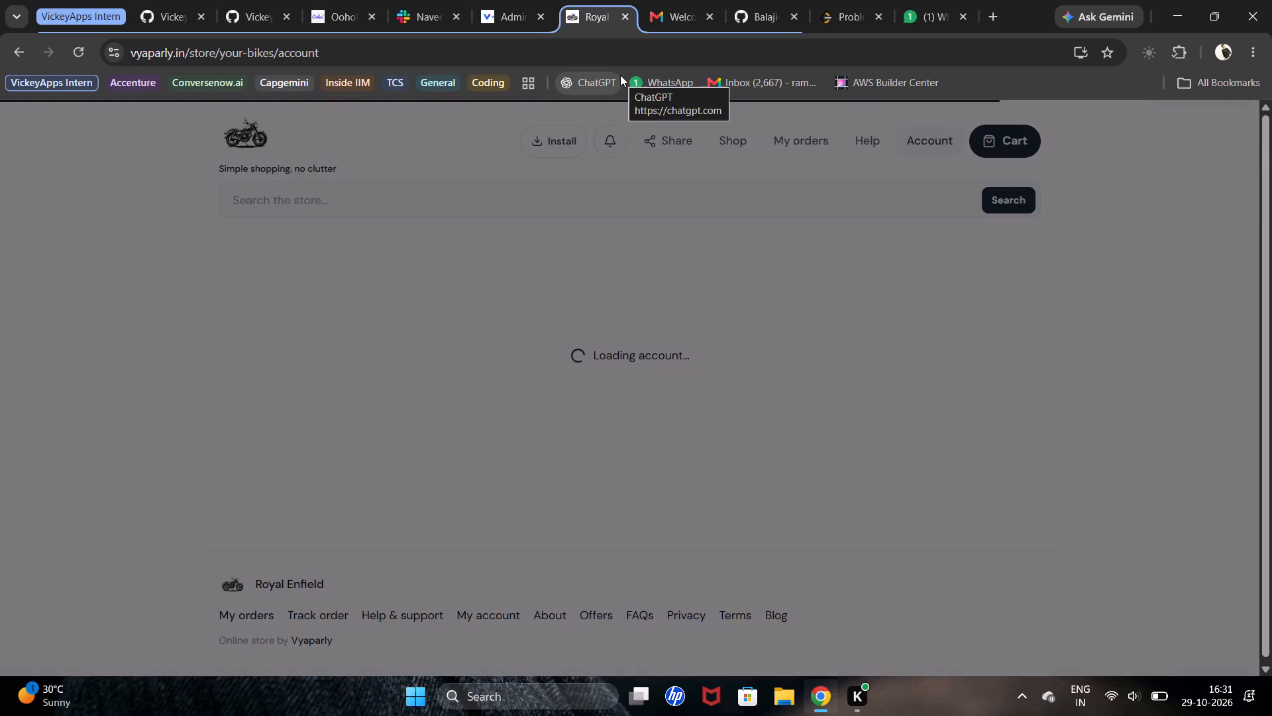
scroll(425, 287, down, 6)
scroll(472, 313, down, 15)
scroll(478, 324, down, 8)
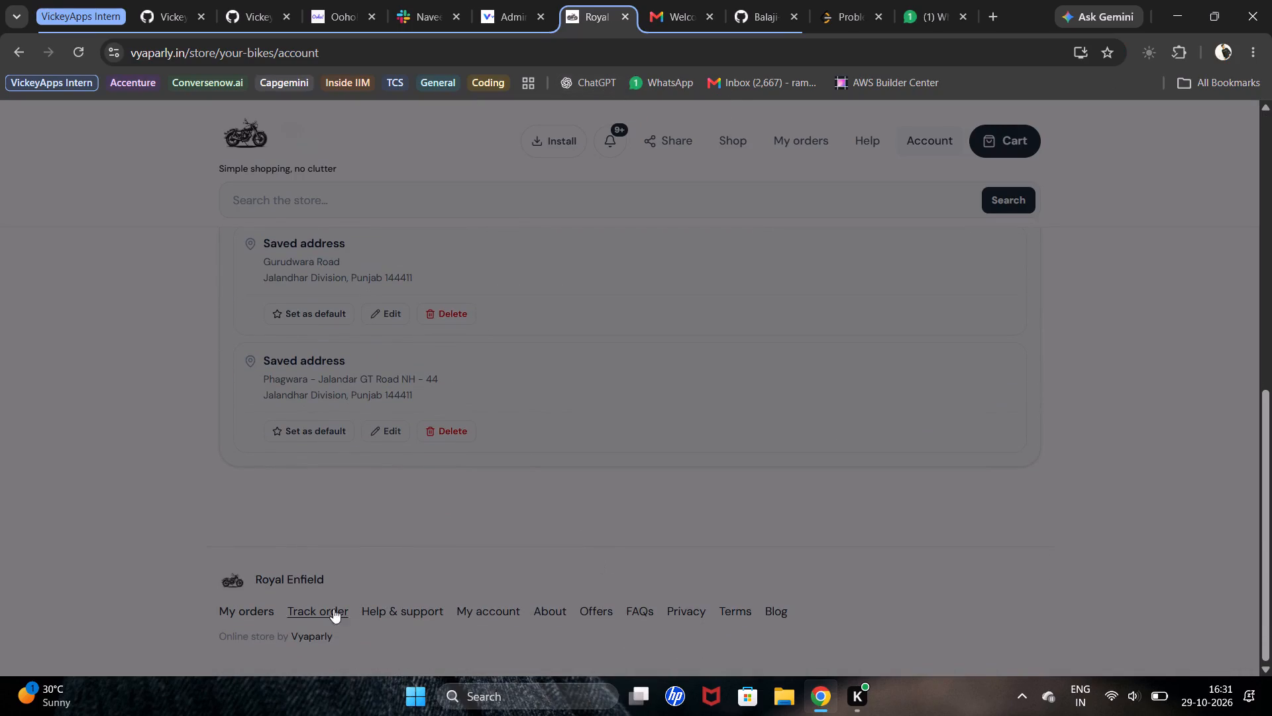
scroll(394, 548, up, 20)
scroll(394, 548, up, 12)
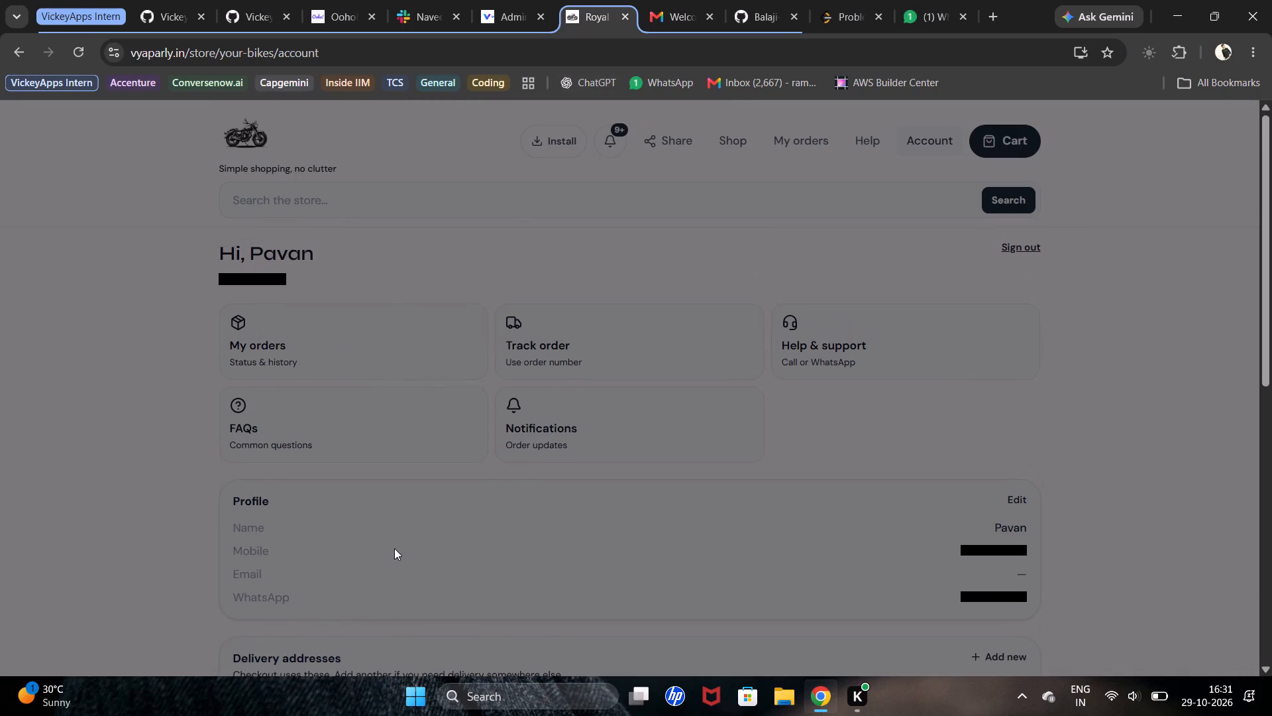
scroll(394, 548, up, 6)
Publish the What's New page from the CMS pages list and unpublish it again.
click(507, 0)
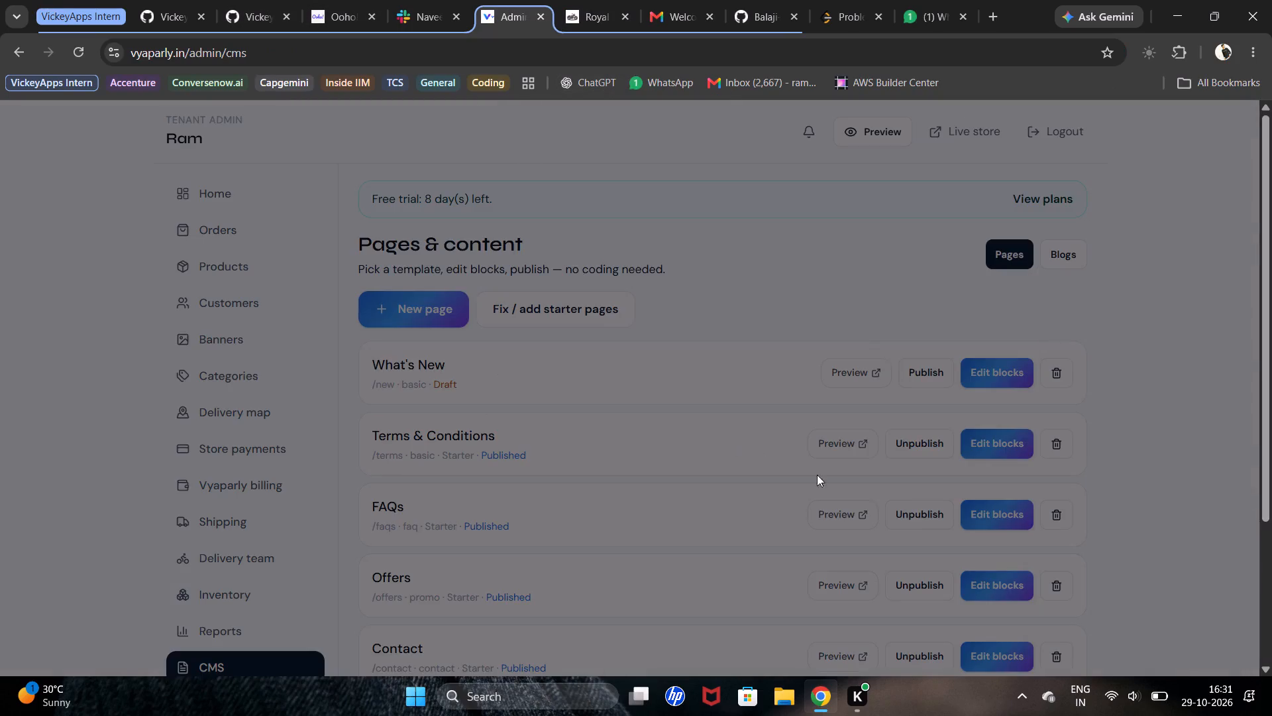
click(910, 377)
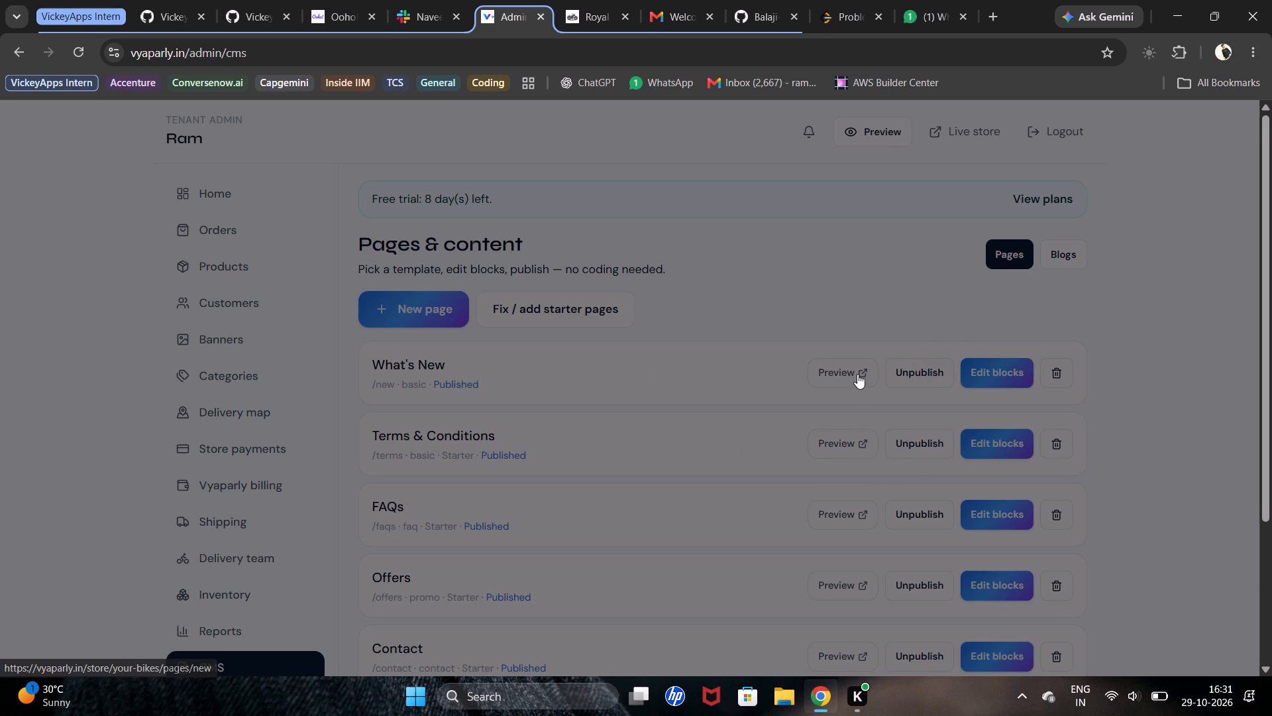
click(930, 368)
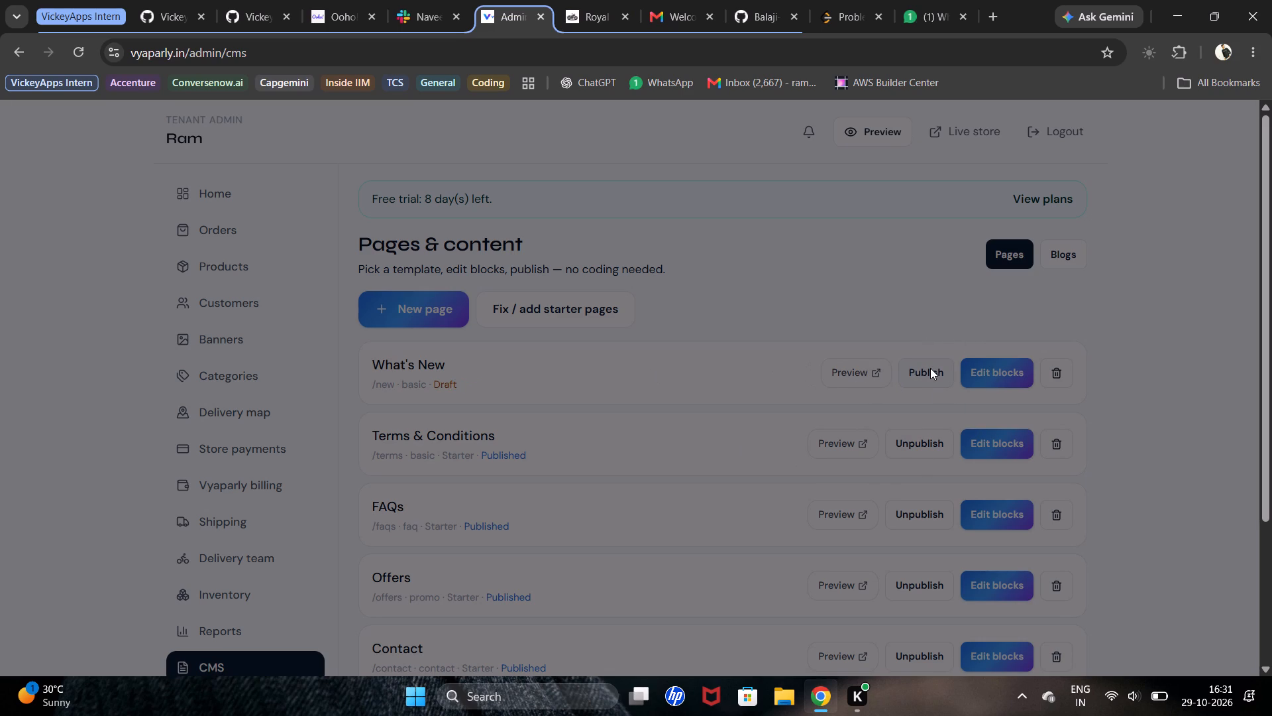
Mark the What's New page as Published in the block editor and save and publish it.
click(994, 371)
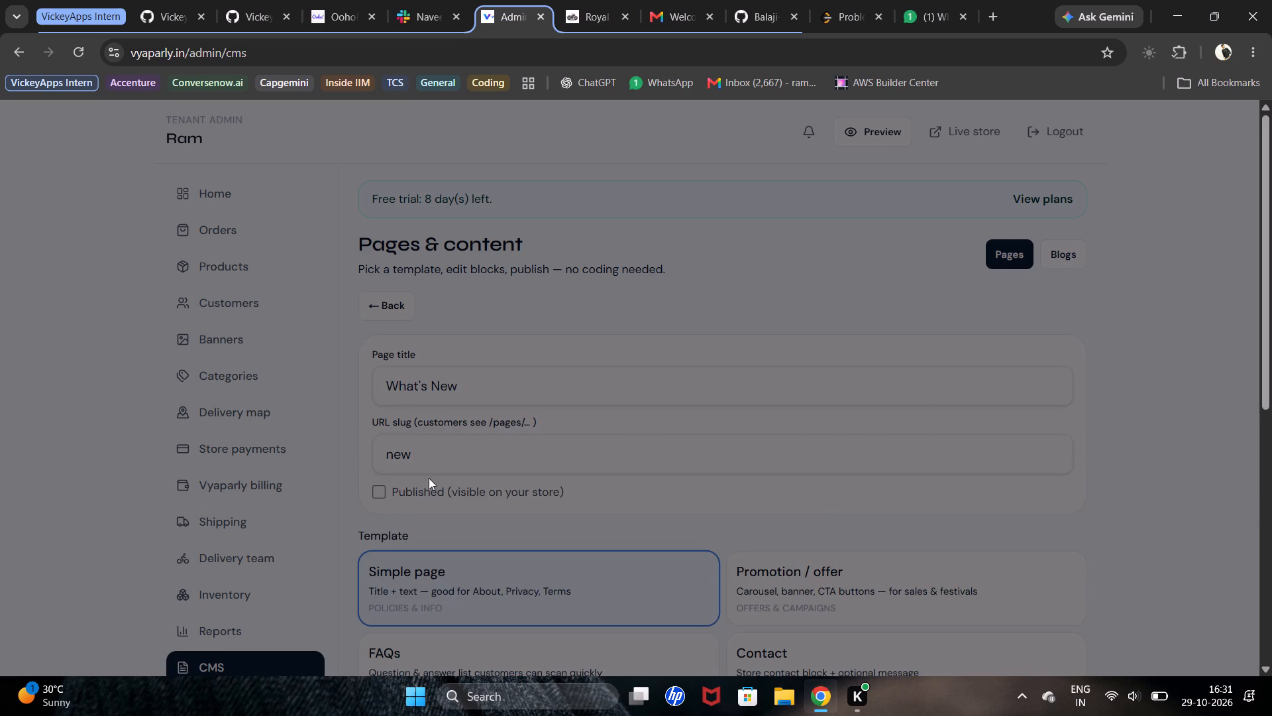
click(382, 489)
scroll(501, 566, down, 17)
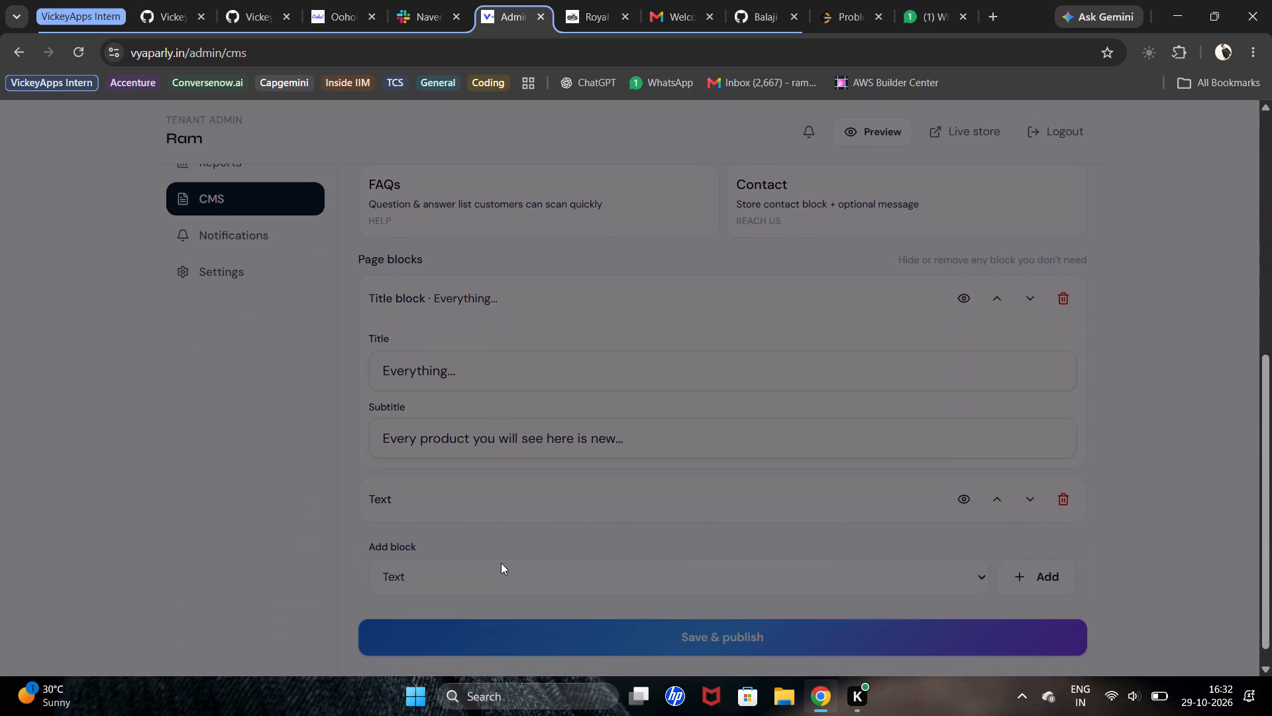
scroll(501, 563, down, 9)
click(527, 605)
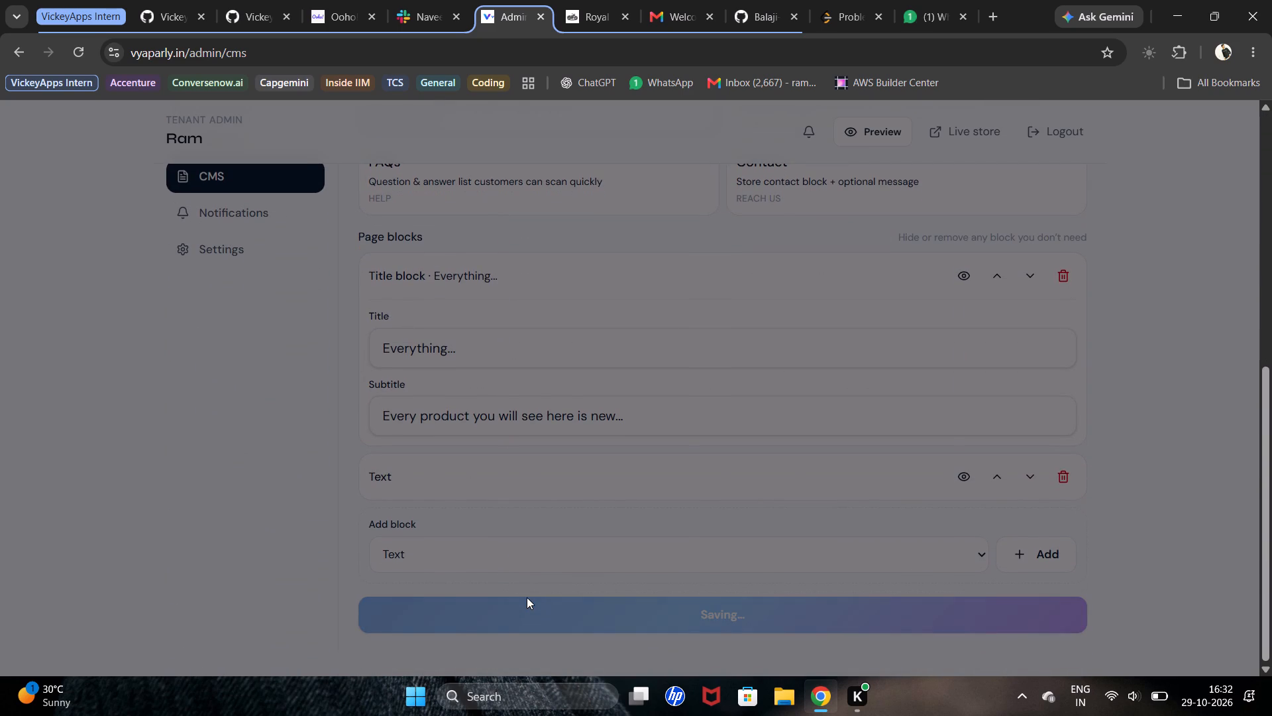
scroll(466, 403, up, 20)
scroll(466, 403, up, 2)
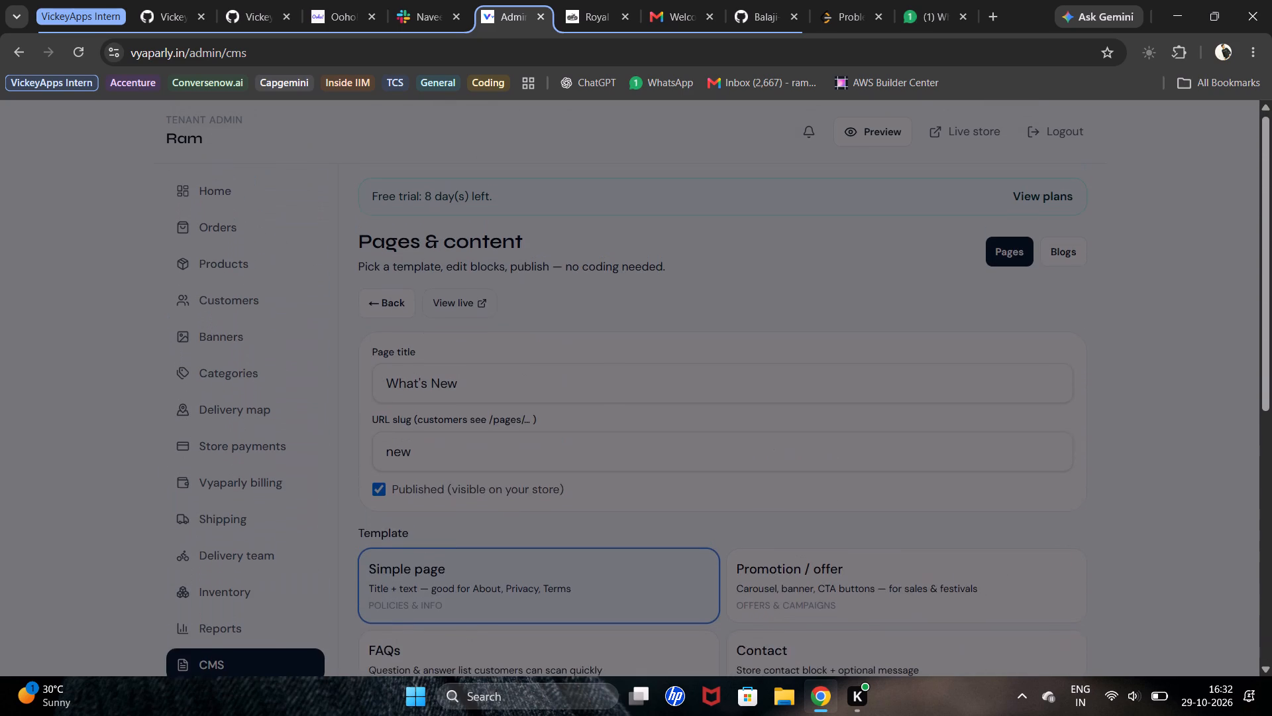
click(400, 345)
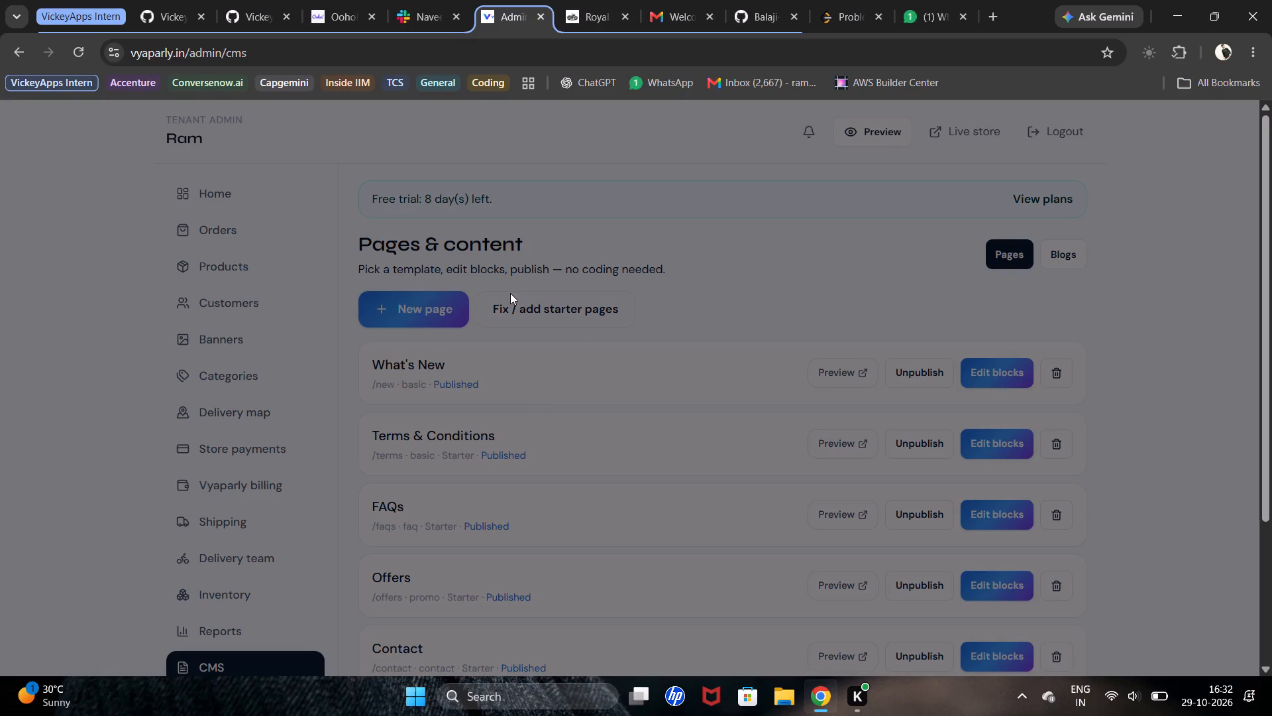
Reload the live store's account page and check its tiles, profile, addresses and footer links for the What's New page.
click(603, 0)
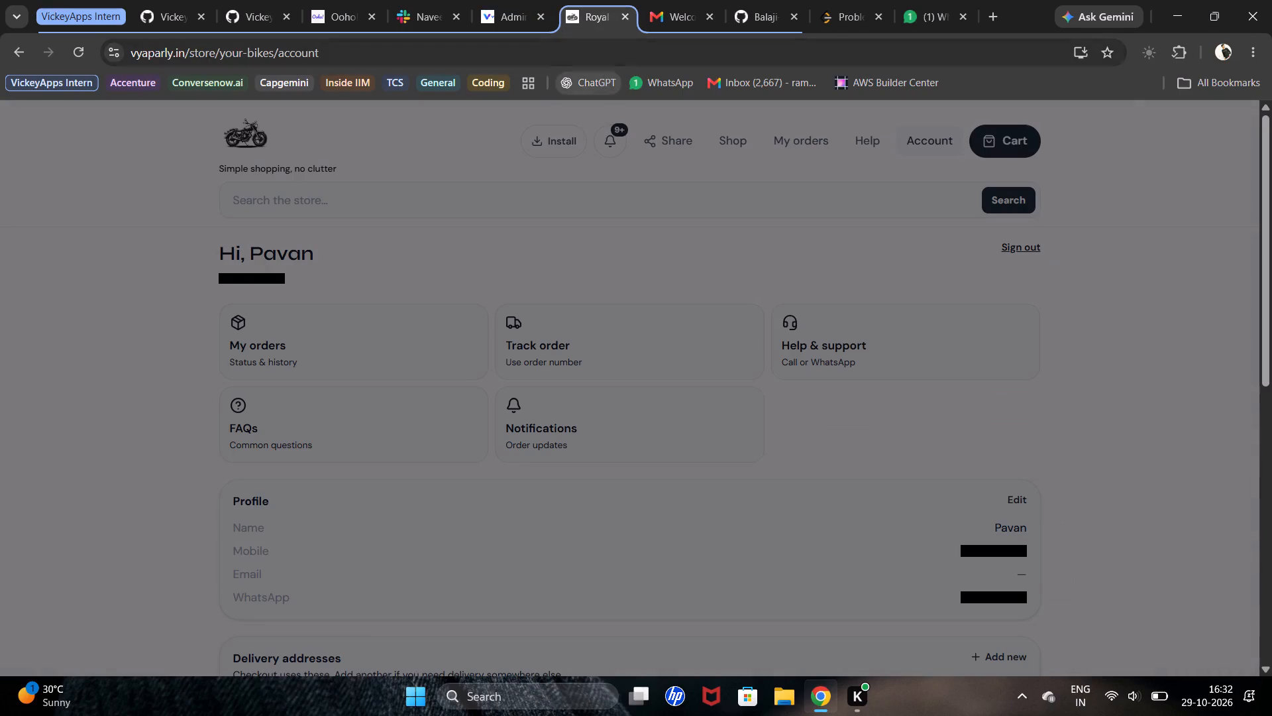
click(600, 40)
key(Return)
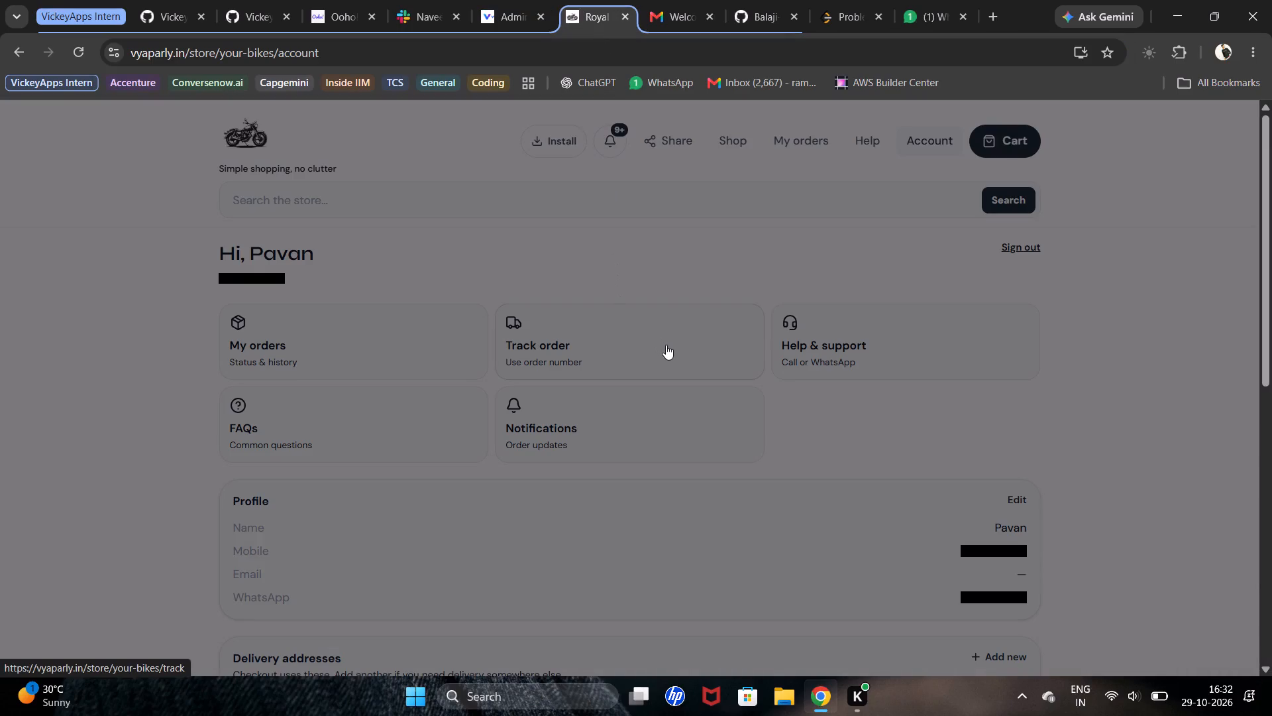
scroll(666, 345, down, 5)
scroll(666, 345, down, 20)
scroll(666, 345, down, 3)
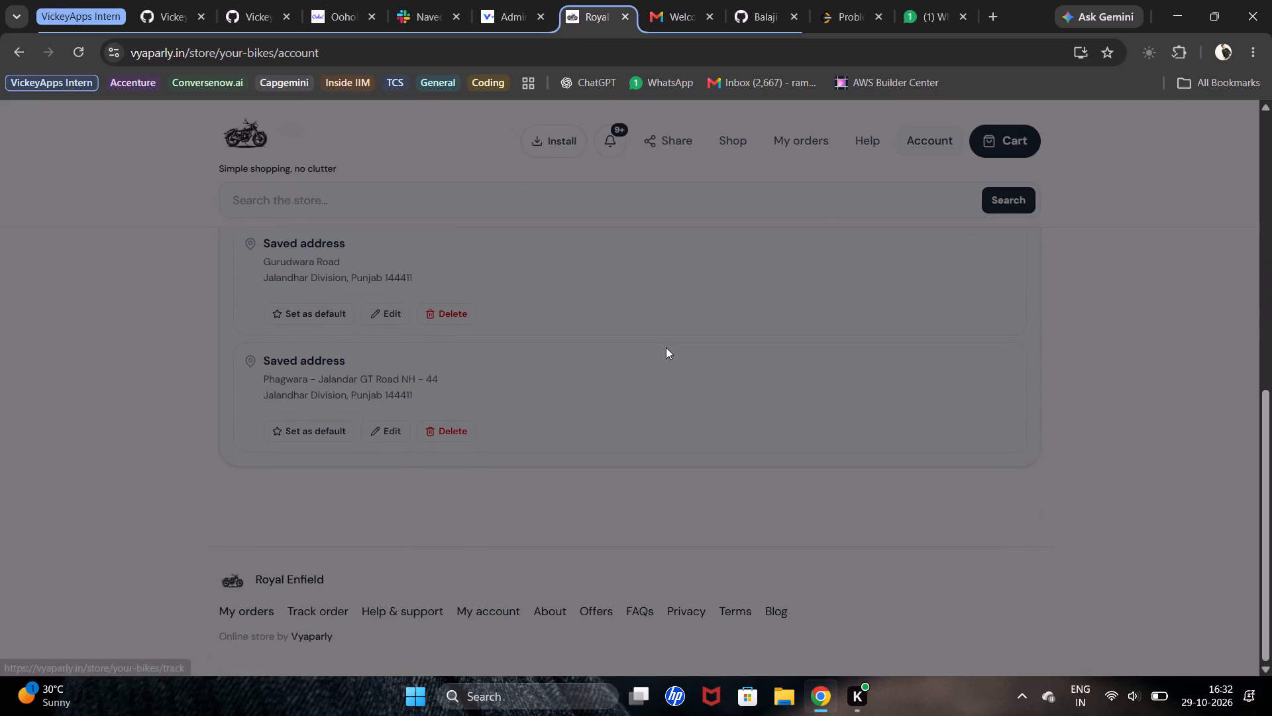
scroll(664, 362, down, 1)
scroll(626, 571, up, 13)
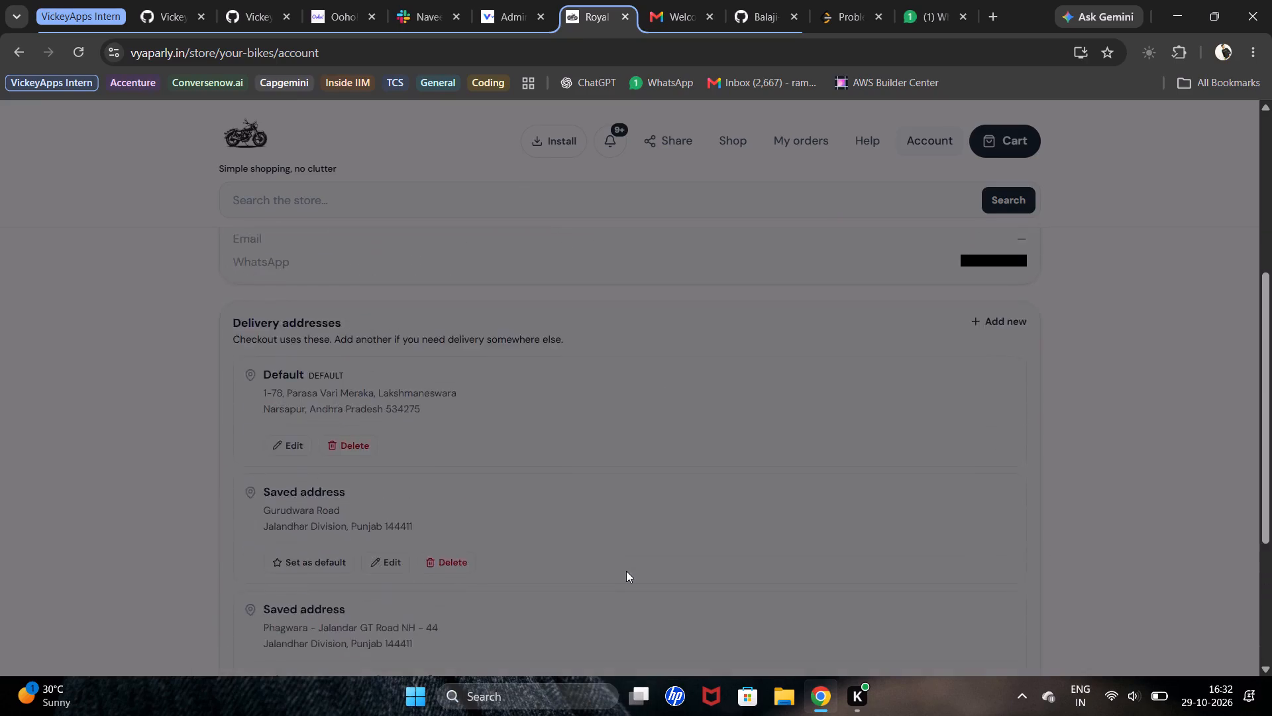
scroll(626, 571, up, 19)
scroll(626, 571, up, 12)
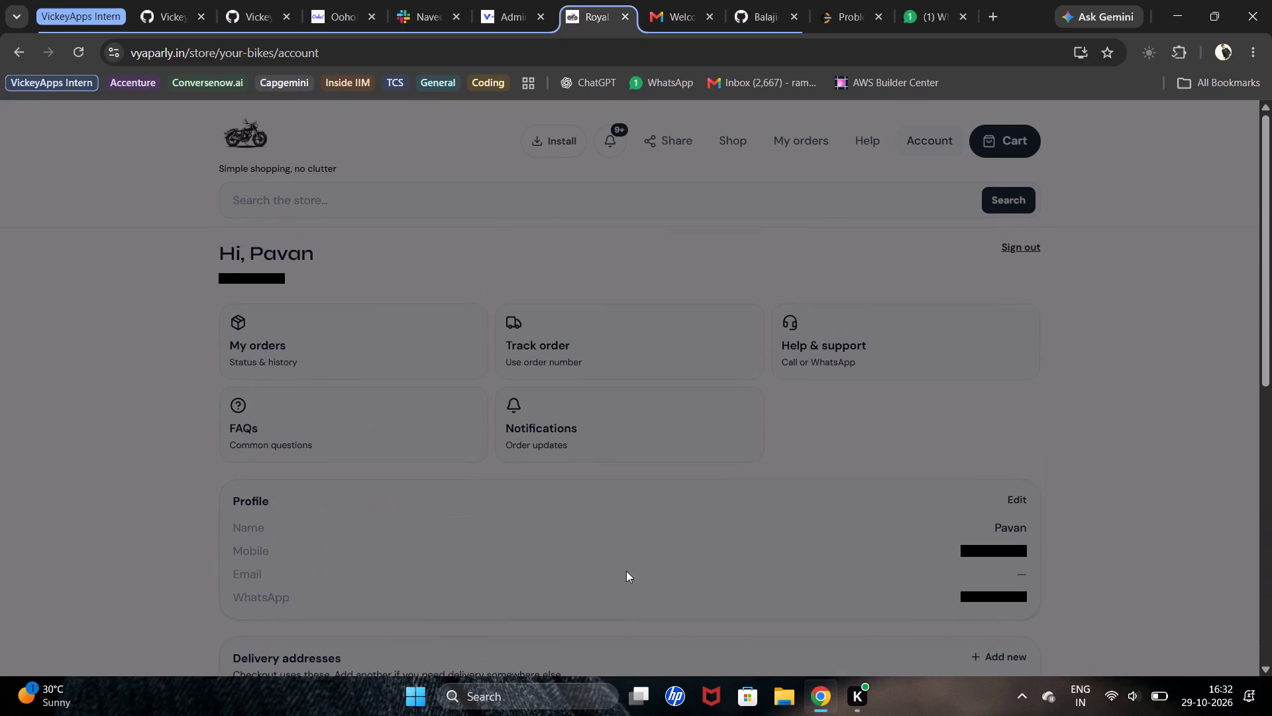
scroll(626, 571, up, 15)
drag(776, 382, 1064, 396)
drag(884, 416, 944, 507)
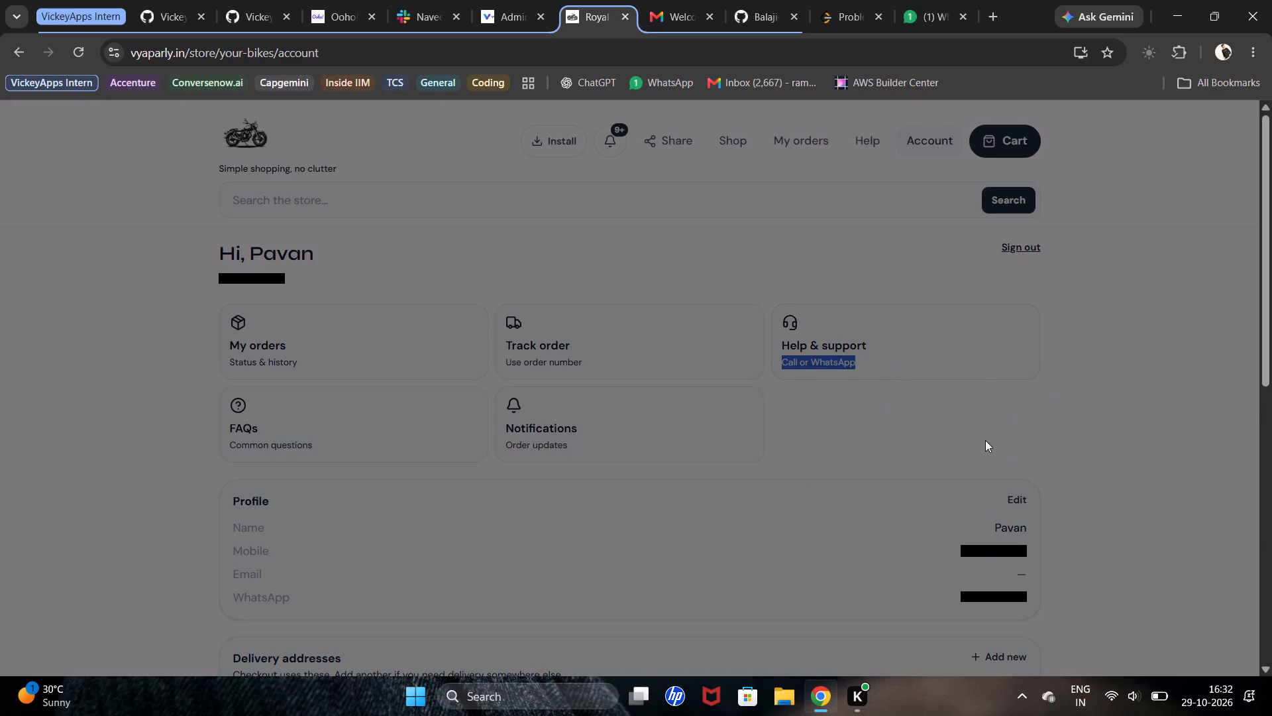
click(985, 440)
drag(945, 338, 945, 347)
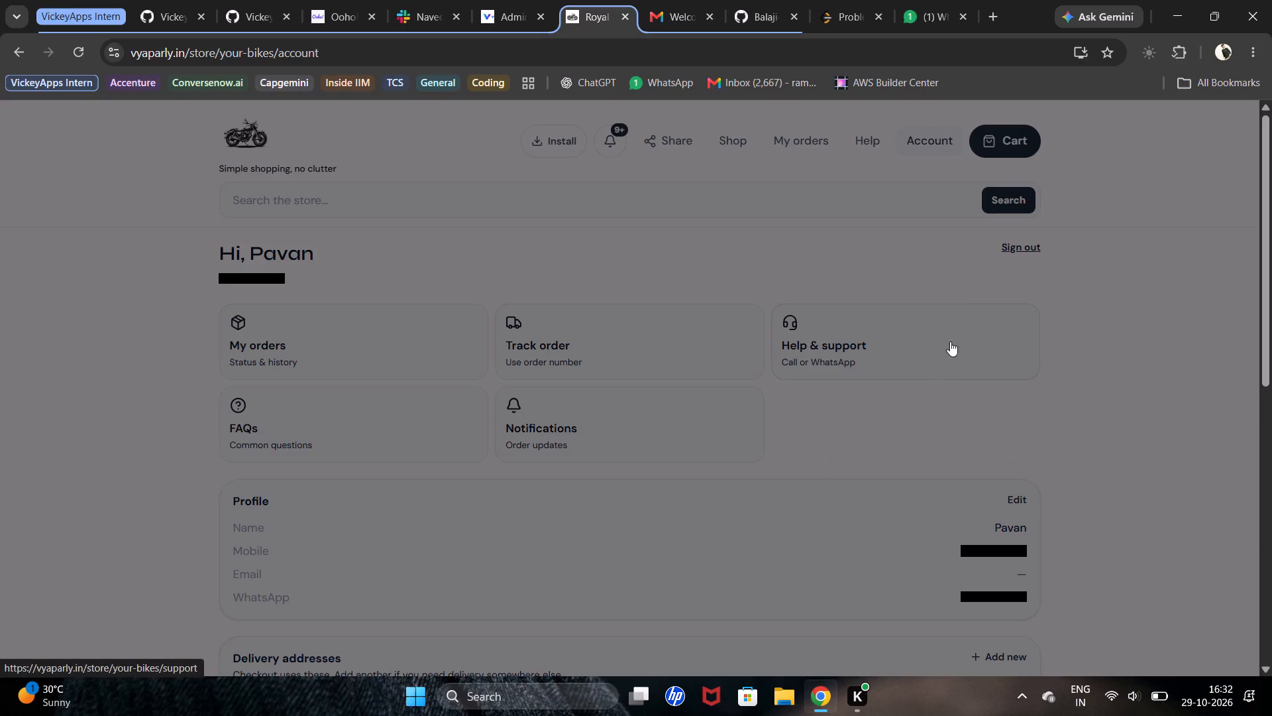
Examine the store's Help & support page down to its footer for the What's New page and go to the store's home page.
click(818, 356)
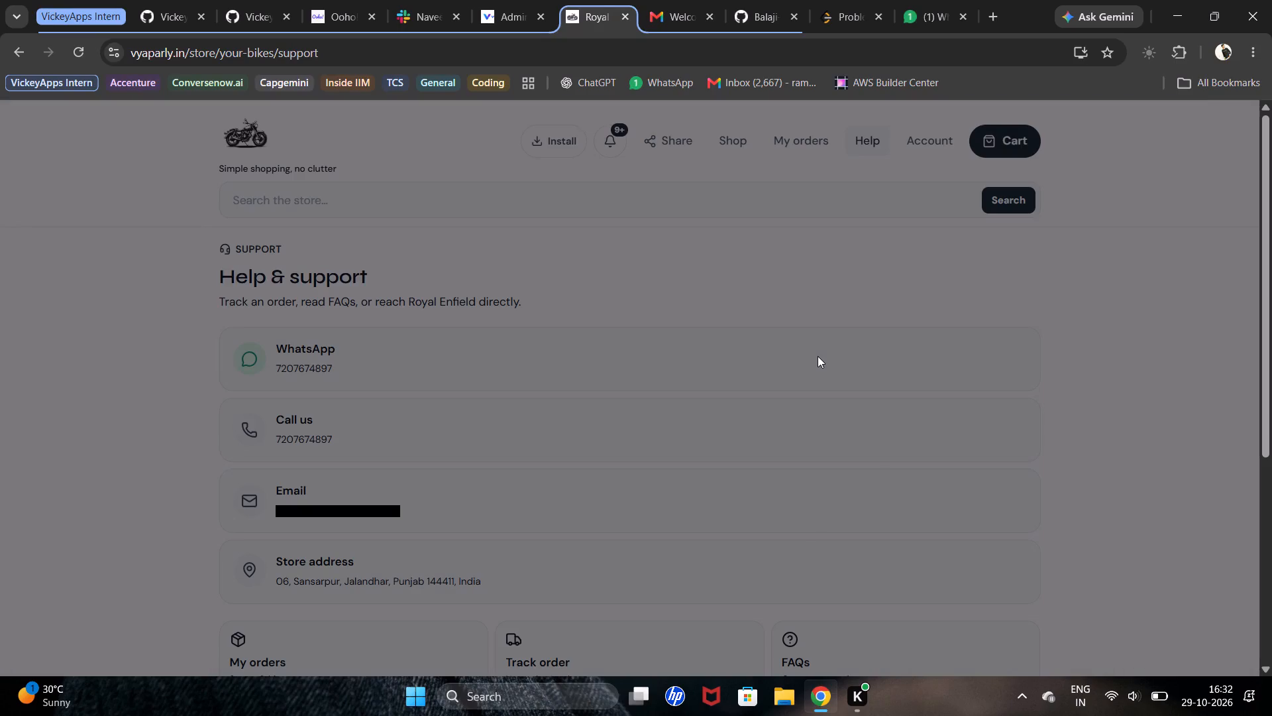
scroll(782, 353, down, 10)
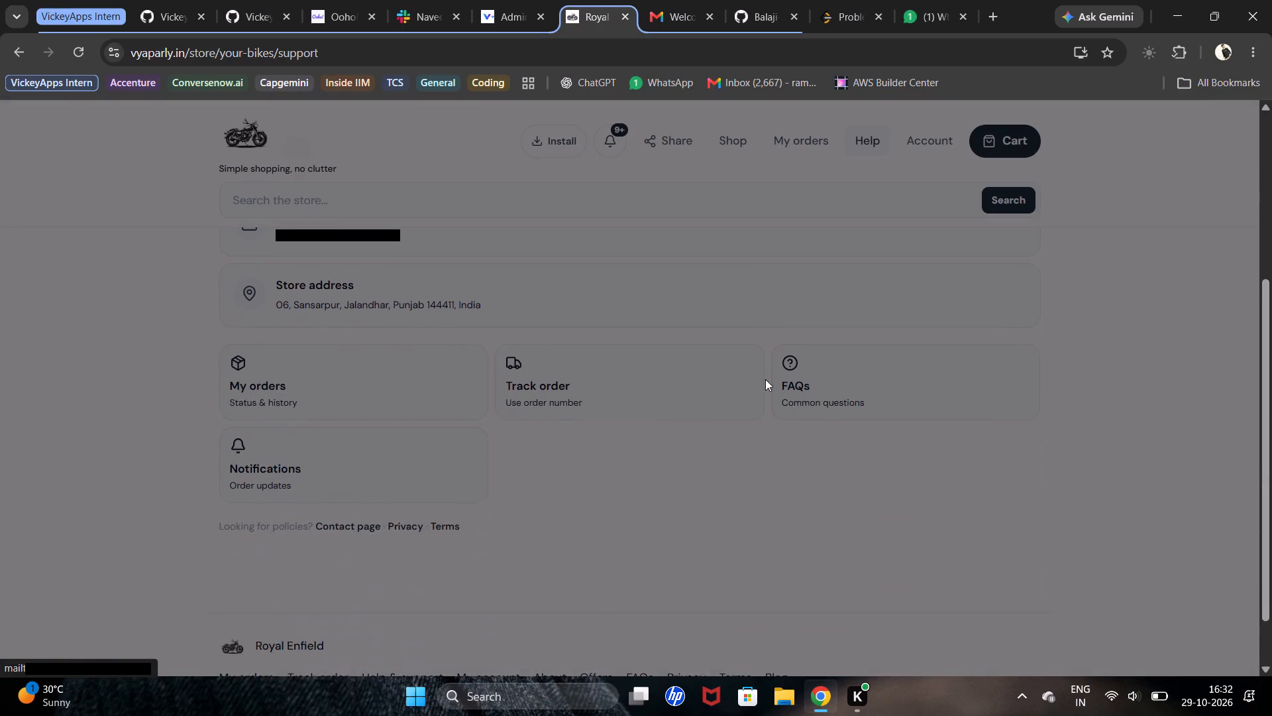
scroll(586, 471, down, 4)
scroll(586, 471, up, 4)
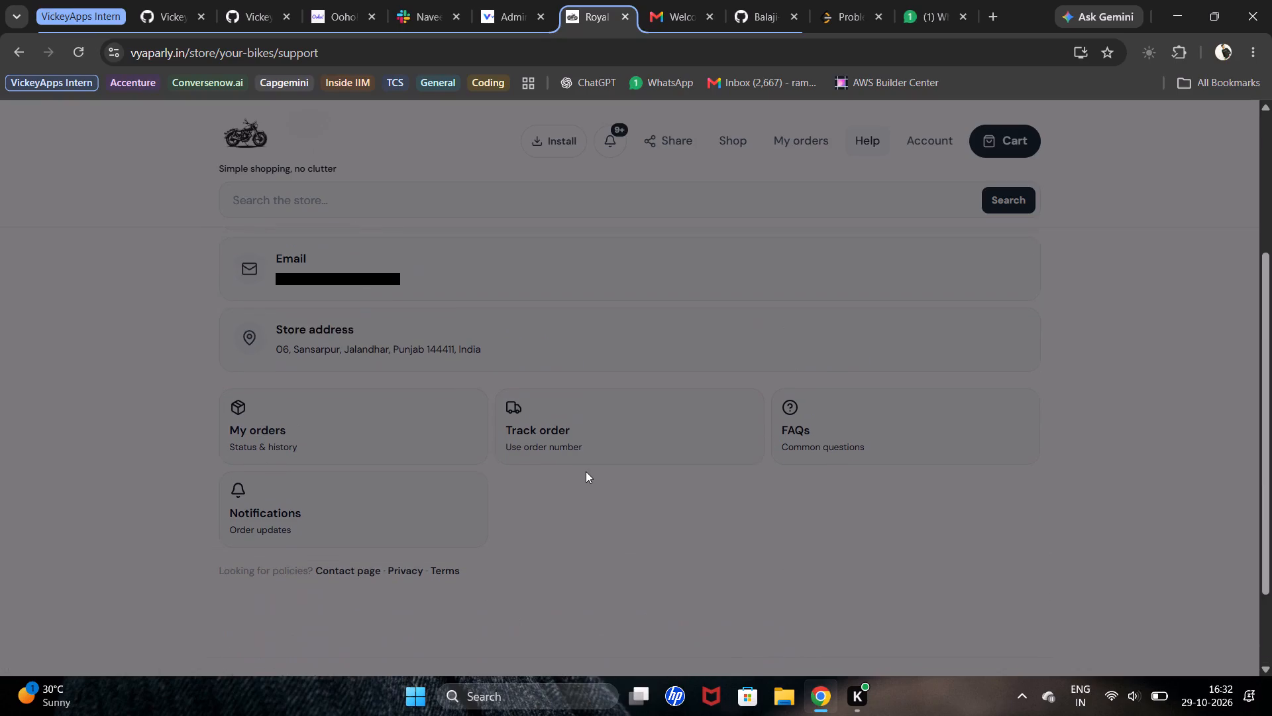
scroll(586, 471, up, 5)
scroll(502, 448, down, 15)
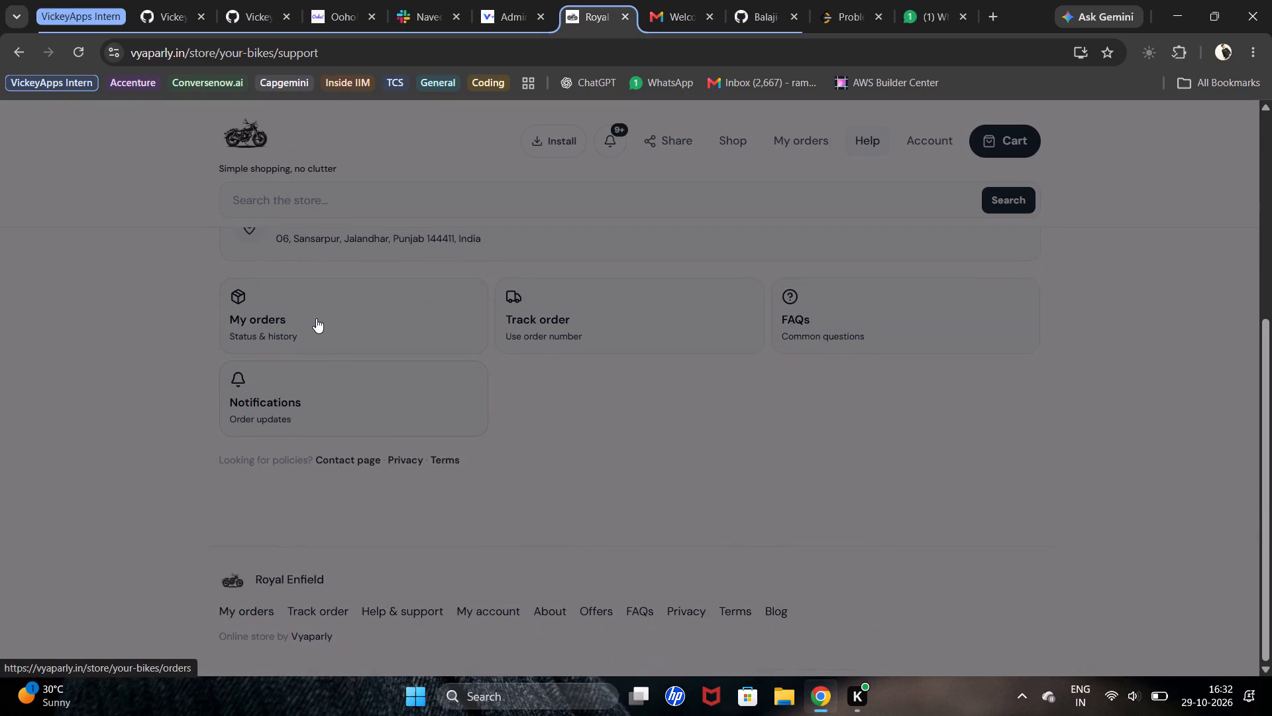
scroll(316, 318, up, 2)
click(270, 135)
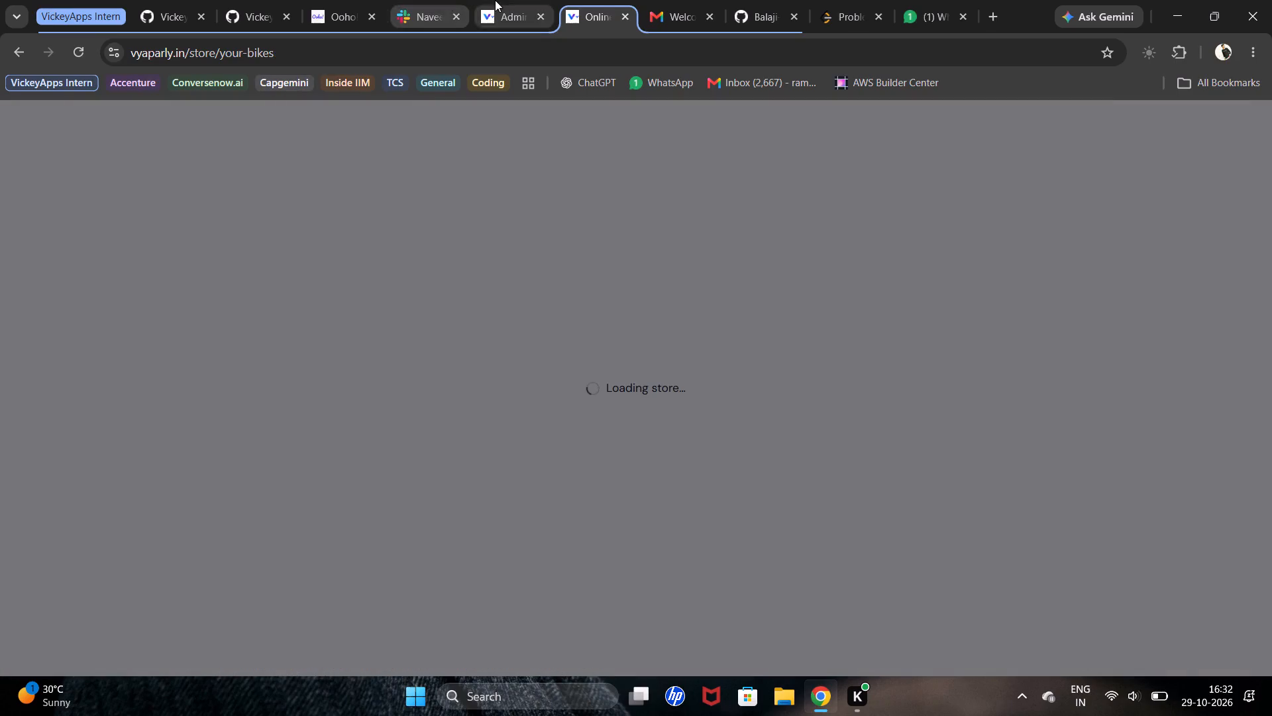
Unpublish the What's New page from the CMS pages list.
click(495, 0)
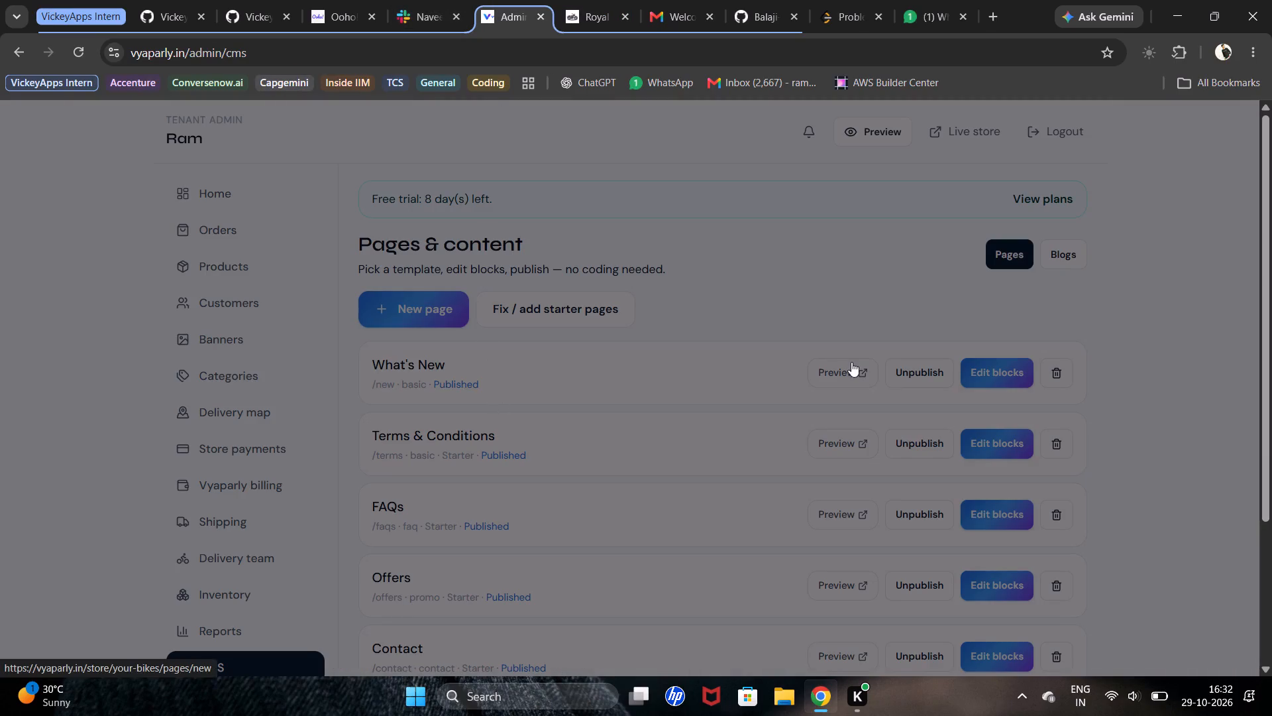
click(902, 380)
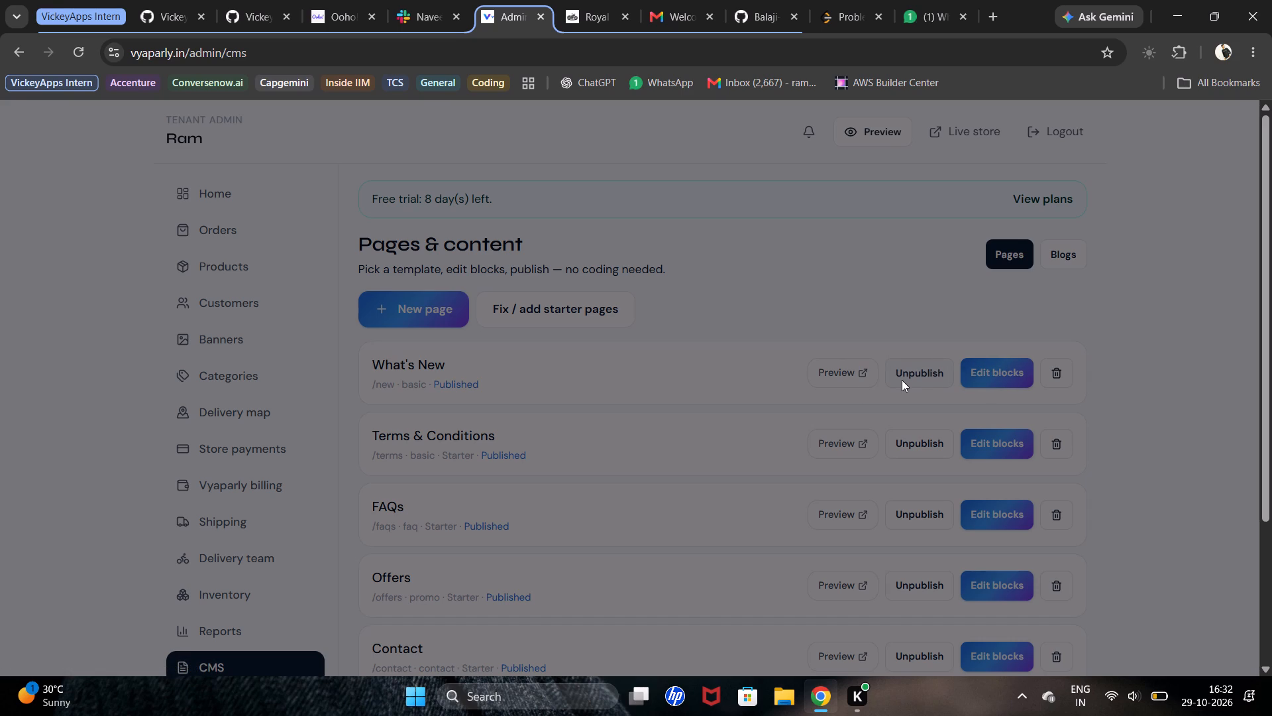
Reload the live store's home page, check it down to the footer links, and return to the CMS pages list.
click(586, 0)
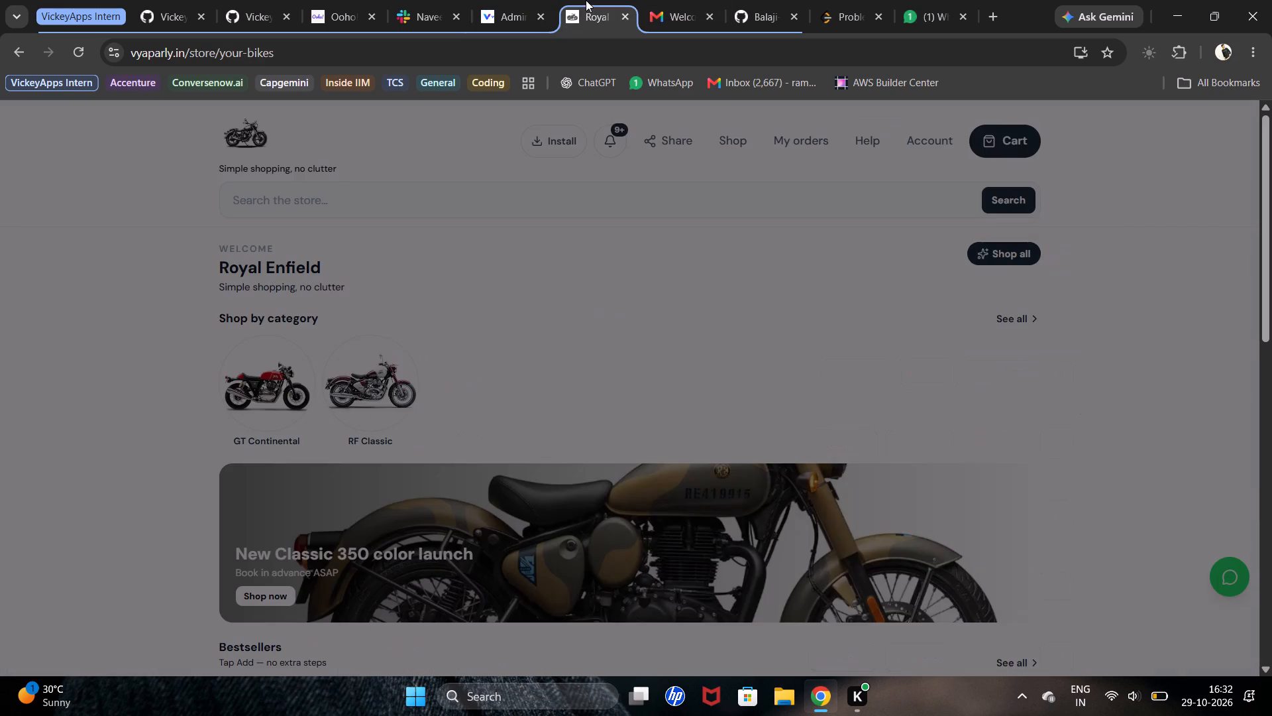
click(72, 46)
scroll(547, 269, down, 5)
scroll(553, 446, down, 5)
scroll(553, 483, down, 20)
scroll(553, 483, down, 4)
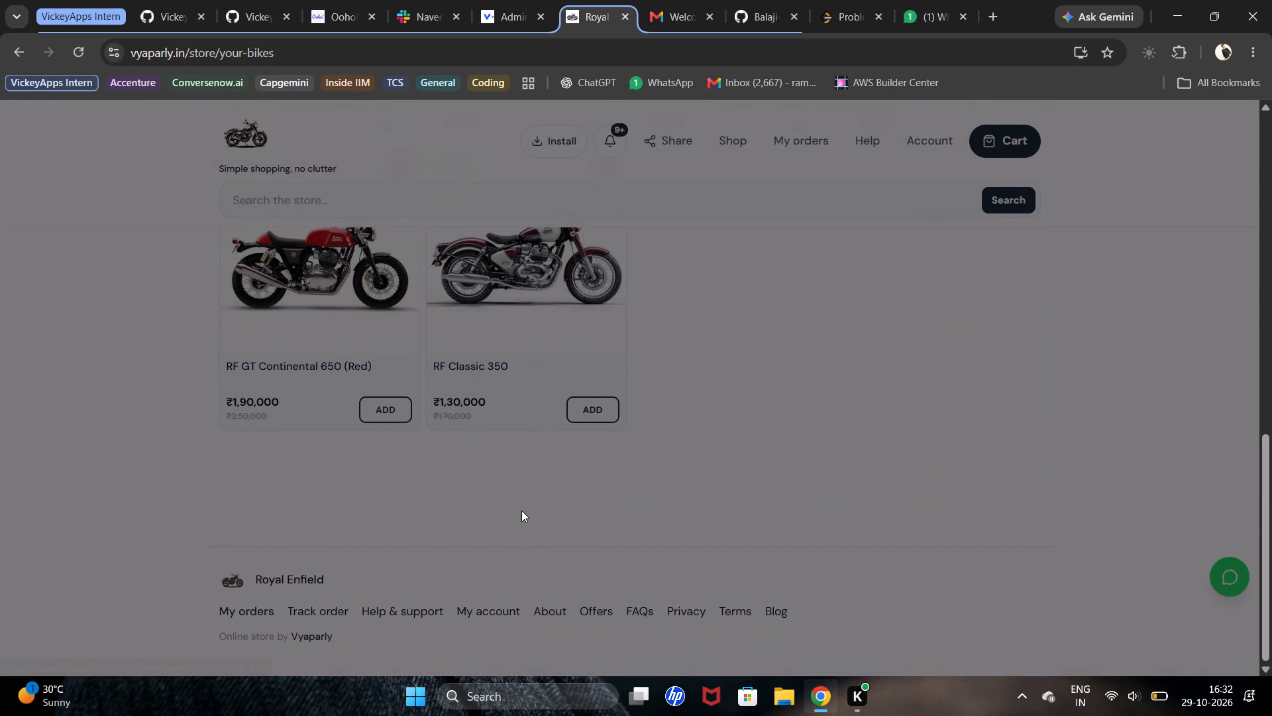
scroll(521, 510, down, 12)
click(525, 0)
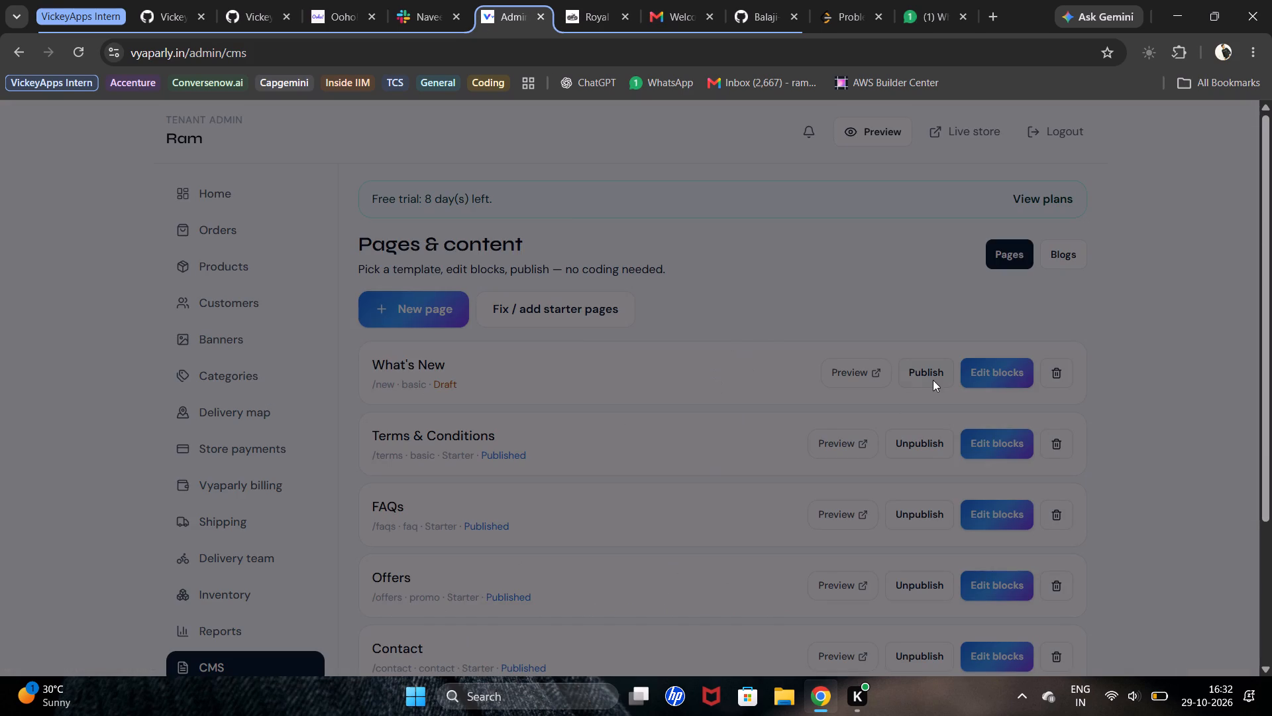
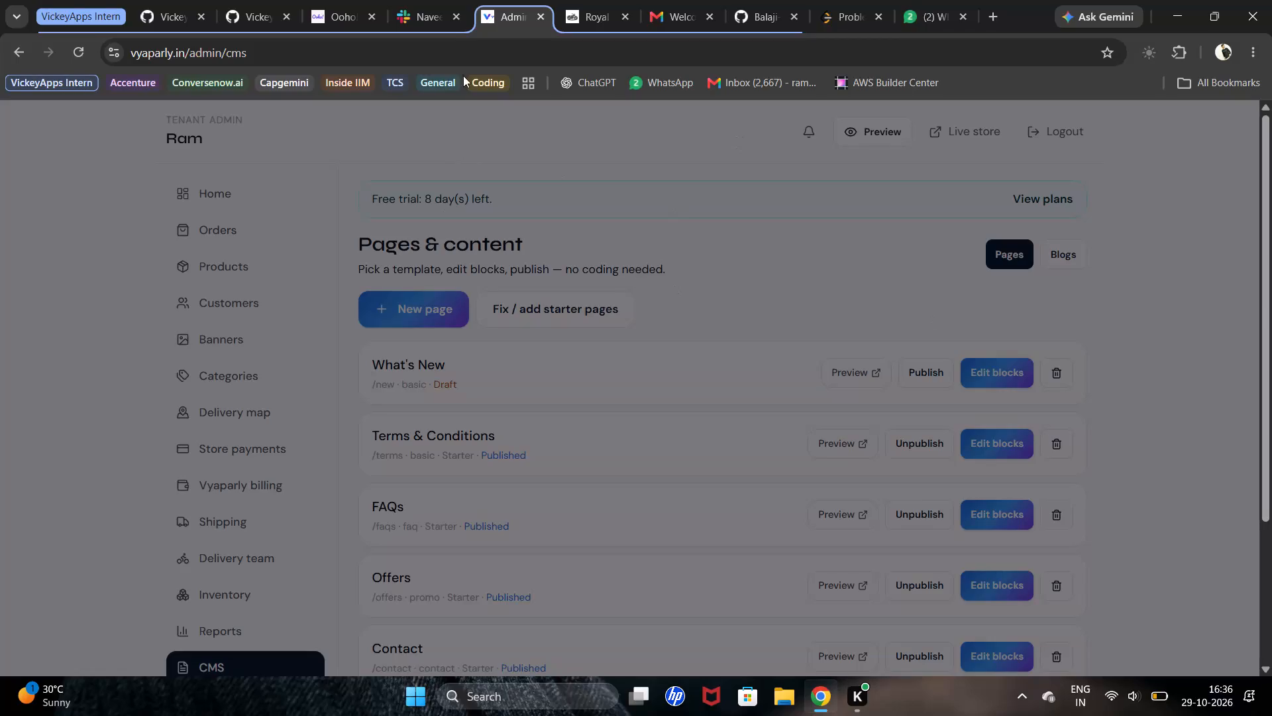
Compare the live store's footer links with the pages and their statuses in the CMS pages list.
click(582, 0)
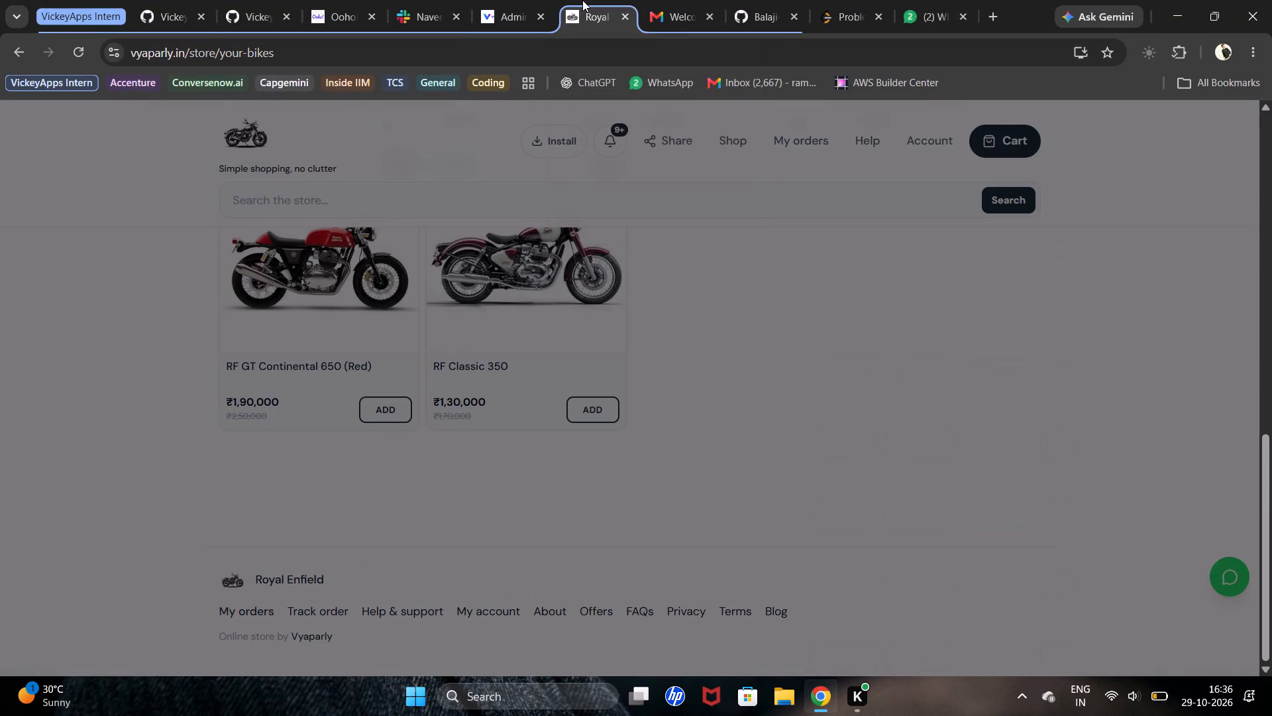
click(484, 0)
scroll(727, 354, down, 4)
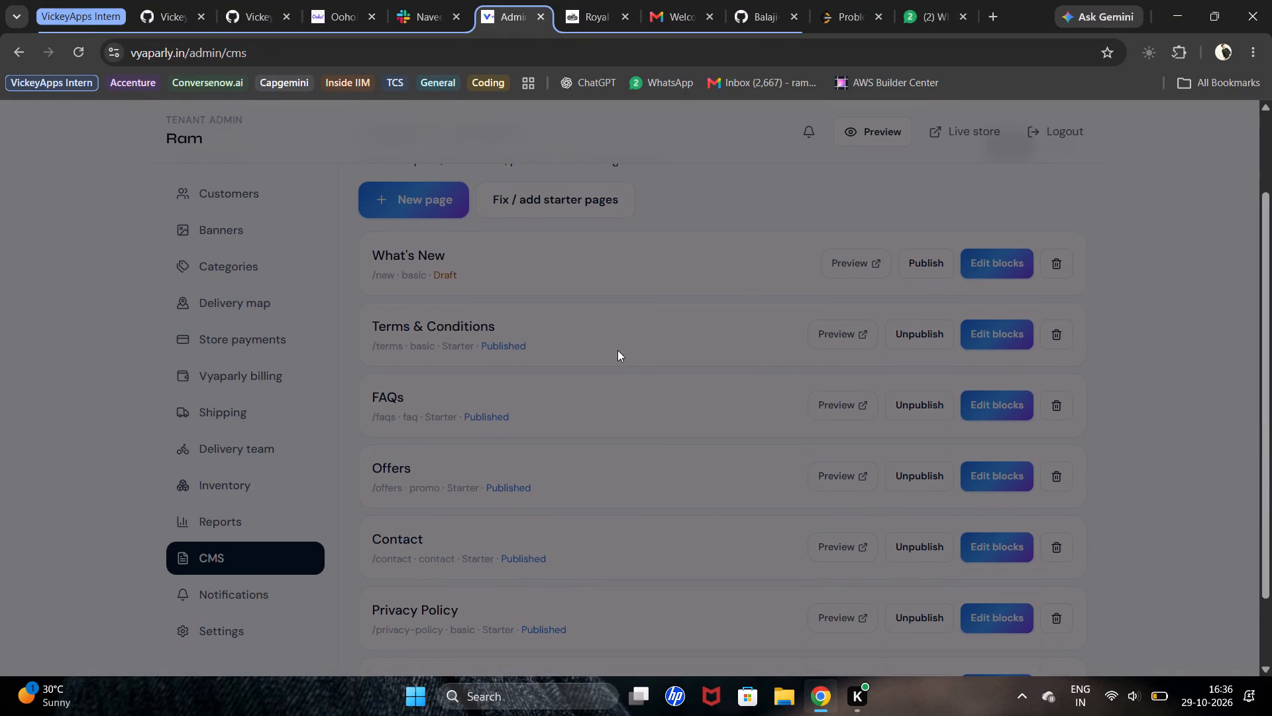
scroll(625, 377, down, 5)
scroll(657, 432, down, 4)
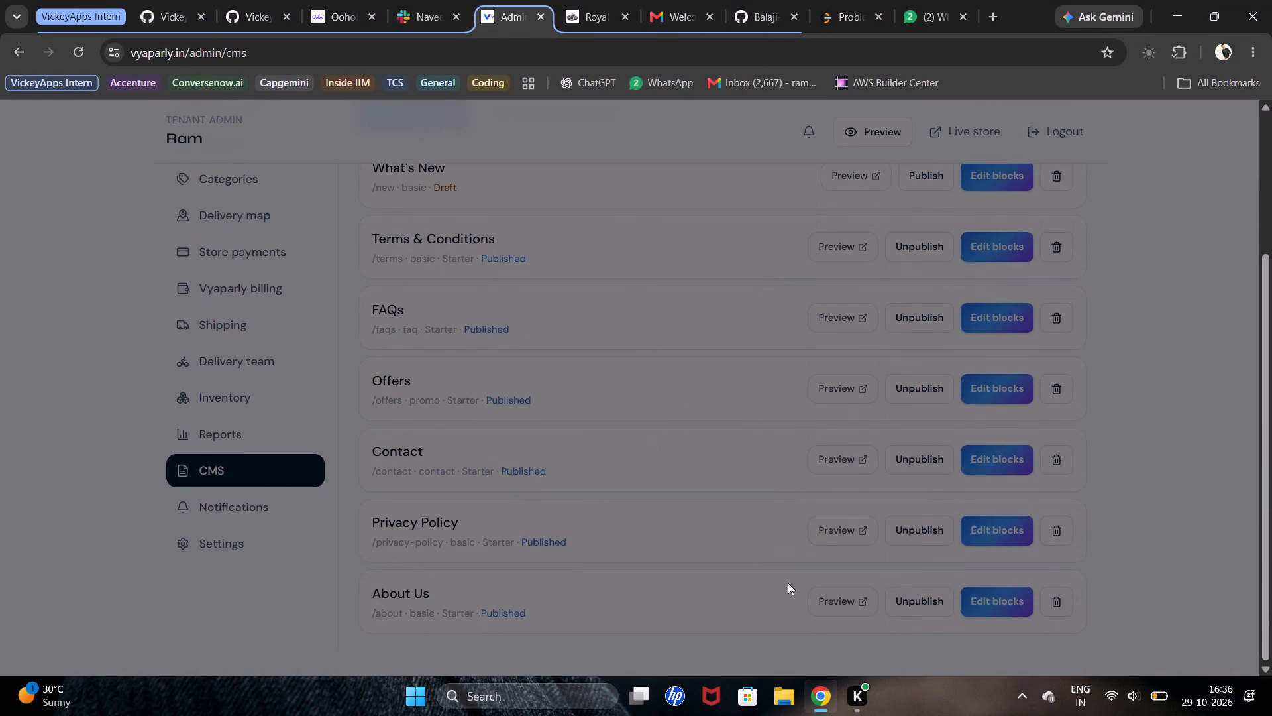
scroll(808, 560, up, 1)
scroll(808, 557, down, 1)
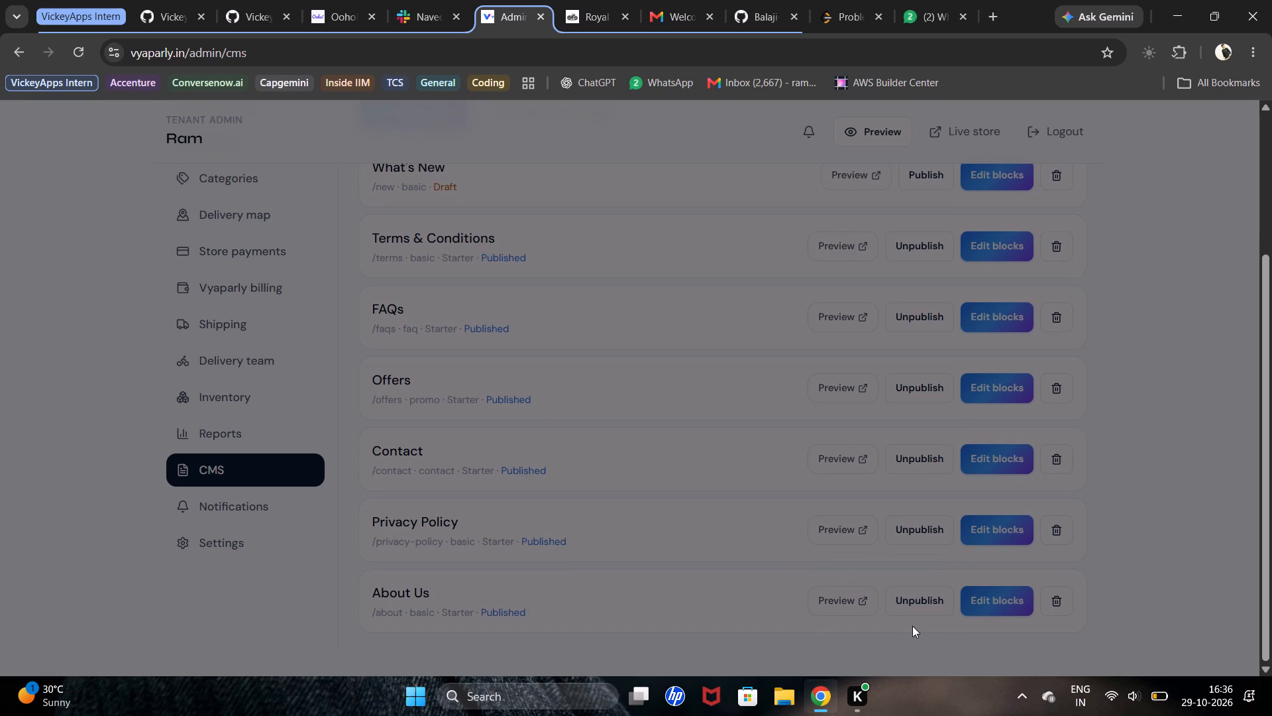
scroll(852, 540, up, 2)
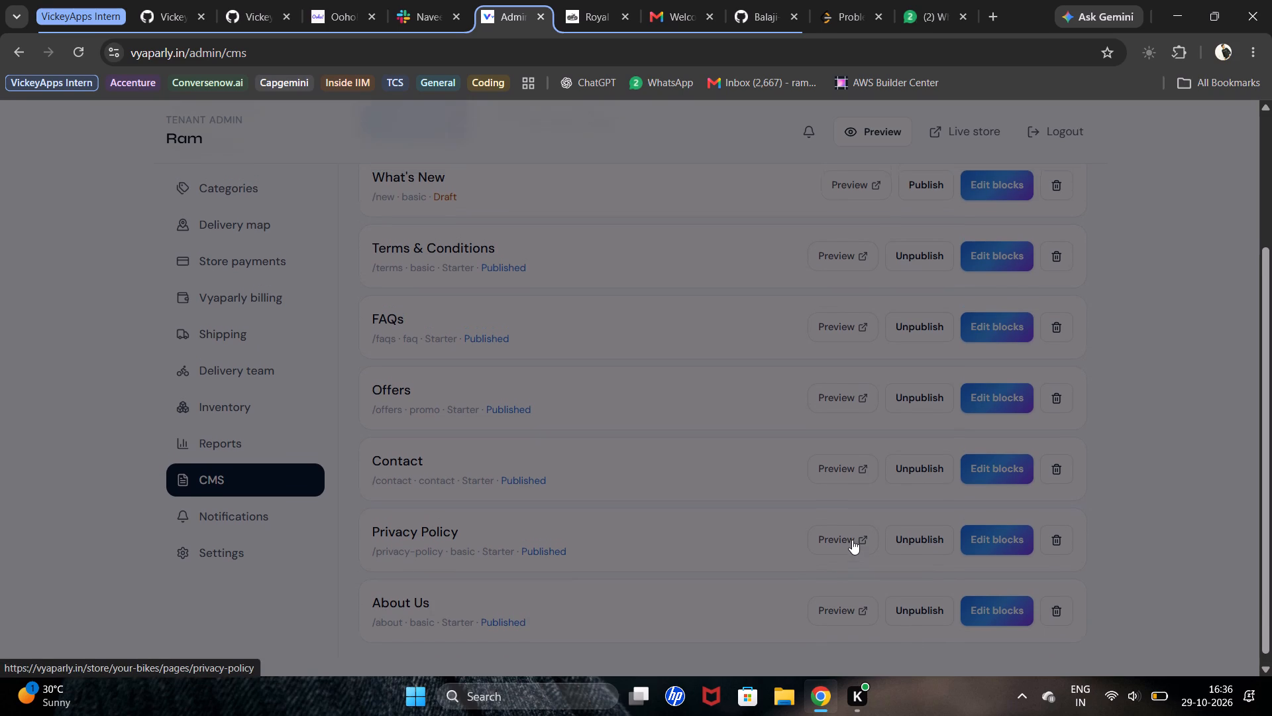
scroll(852, 540, up, 2)
scroll(1008, 302, down, 6)
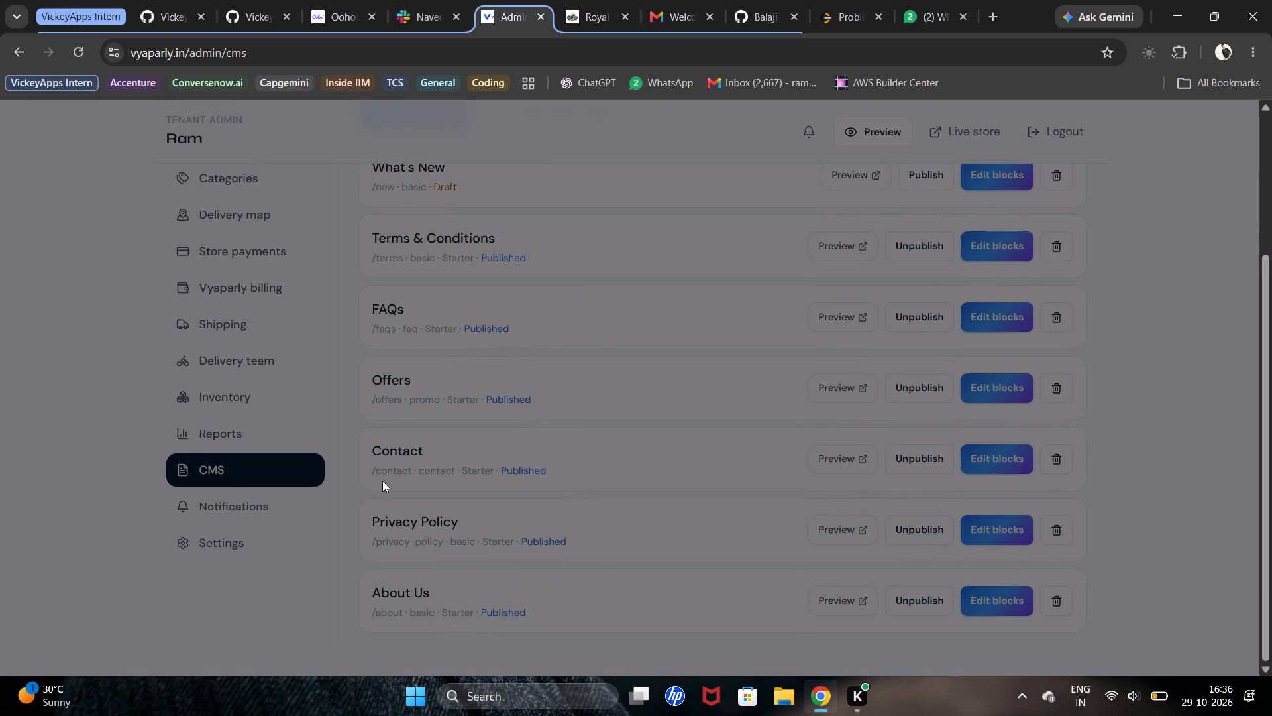
Preview the About Us page from the CMS pages list, check it down to its footer, and close the preview.
click(849, 595)
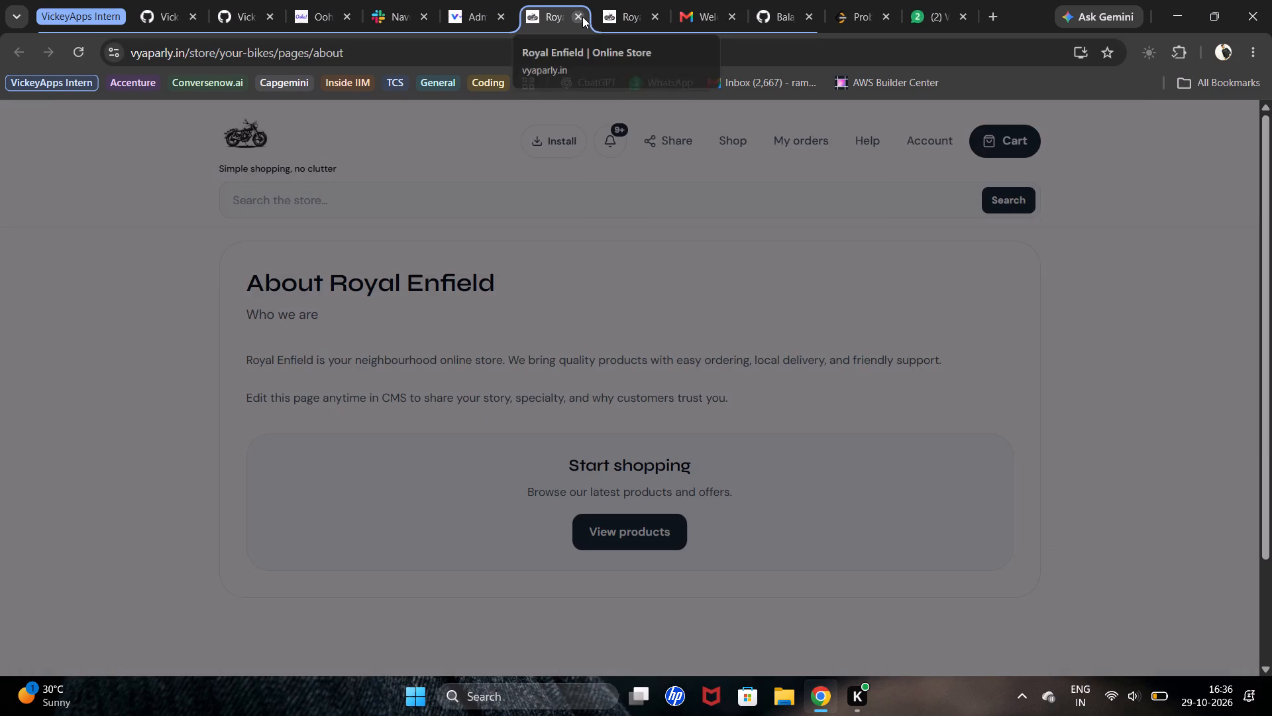
scroll(635, 562, down, 3)
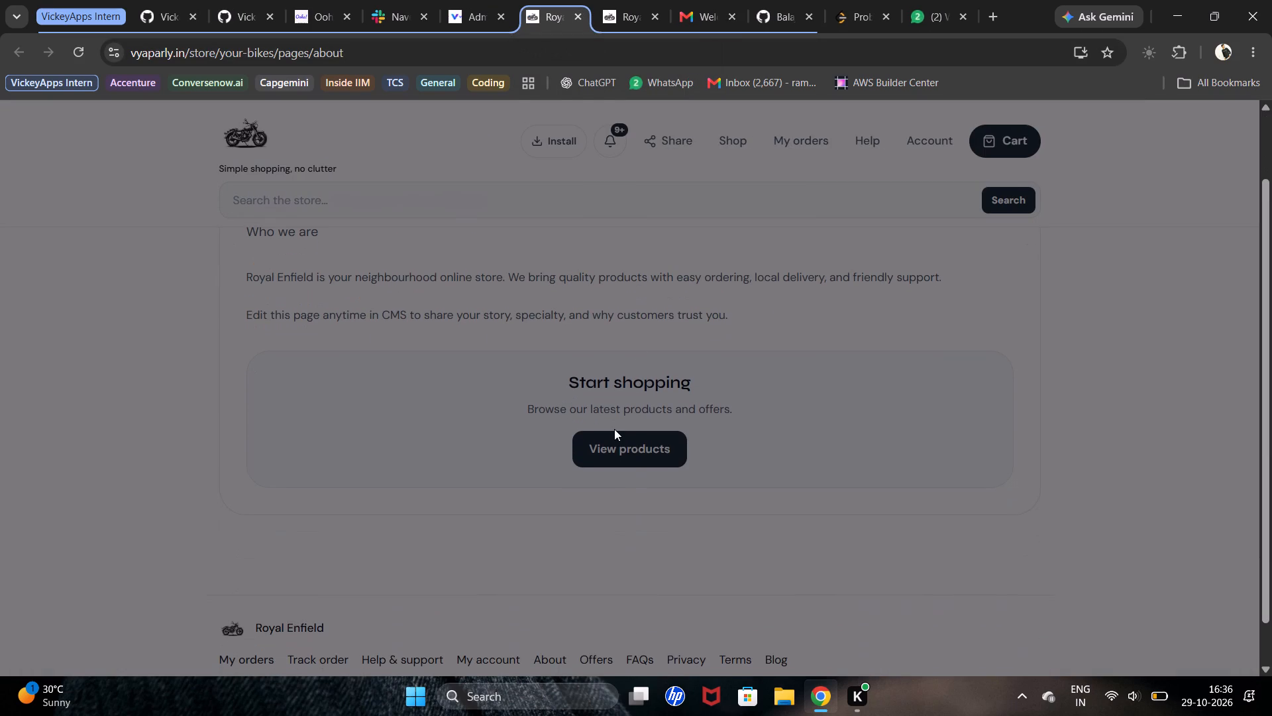
scroll(614, 429, up, 3)
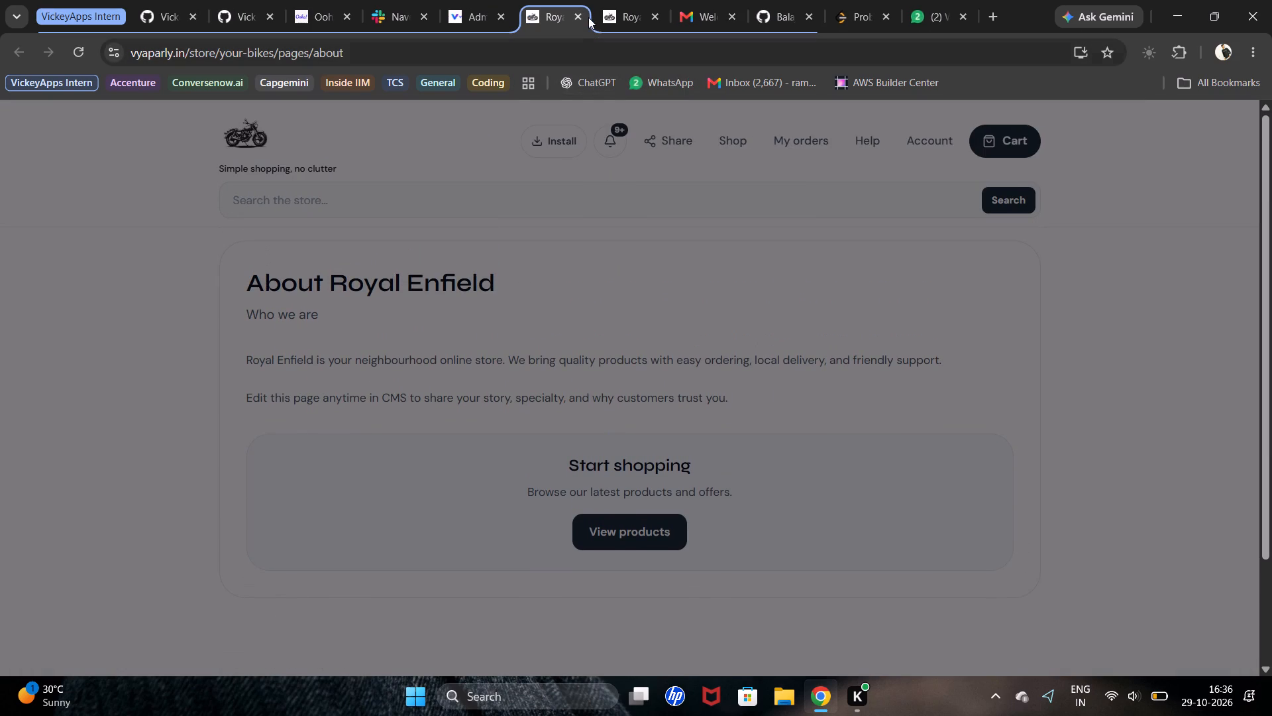
click(588, 15)
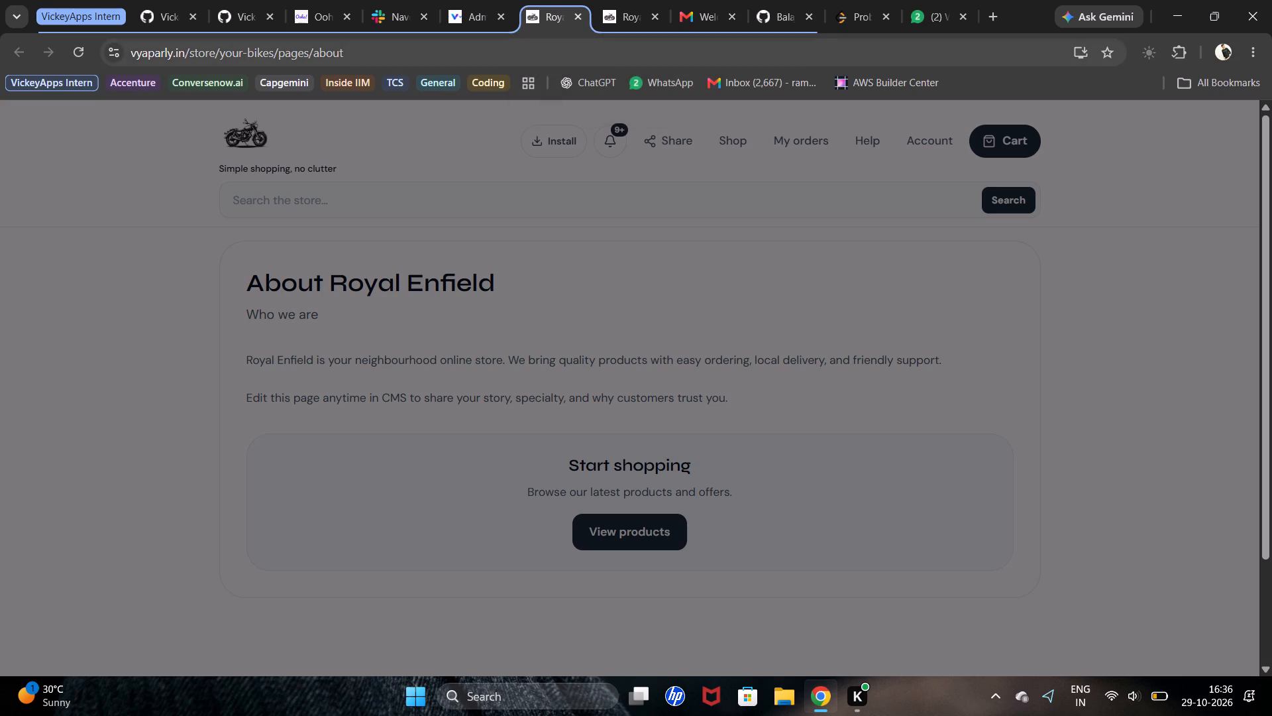
click(576, 17)
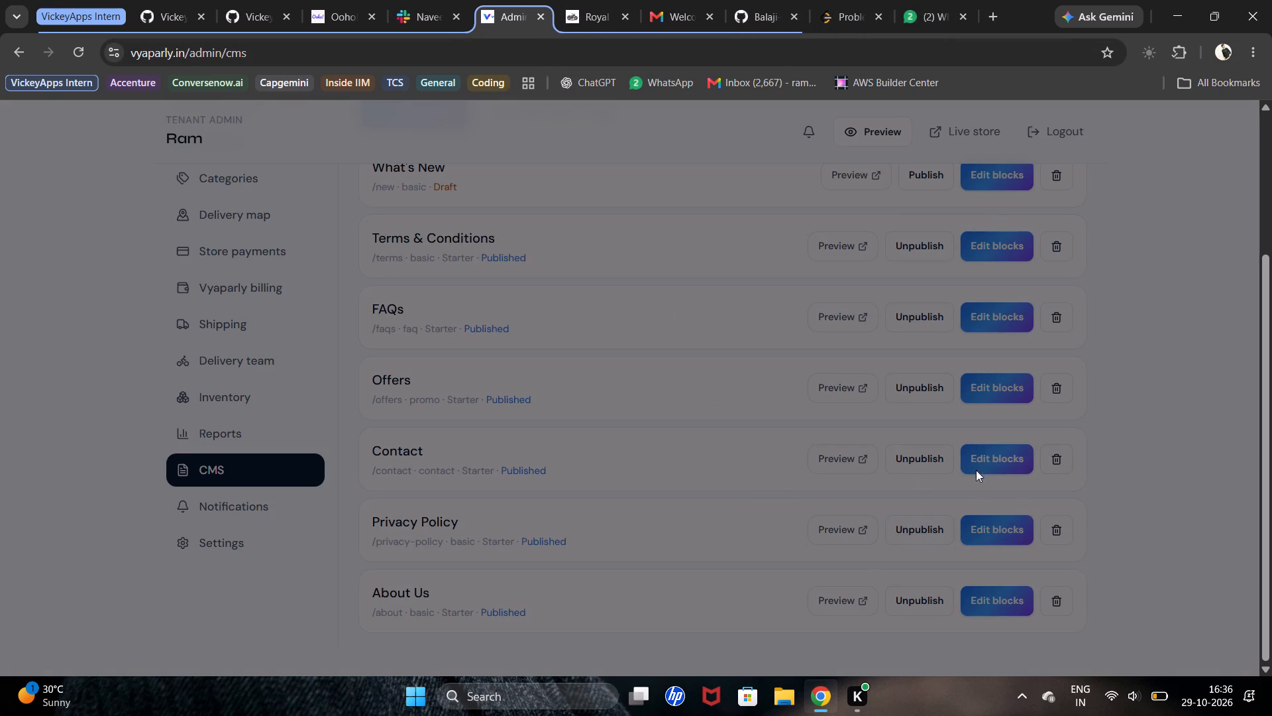
Preview the Privacy Policy page from the CMS pages list, read through it, and close the preview.
click(837, 528)
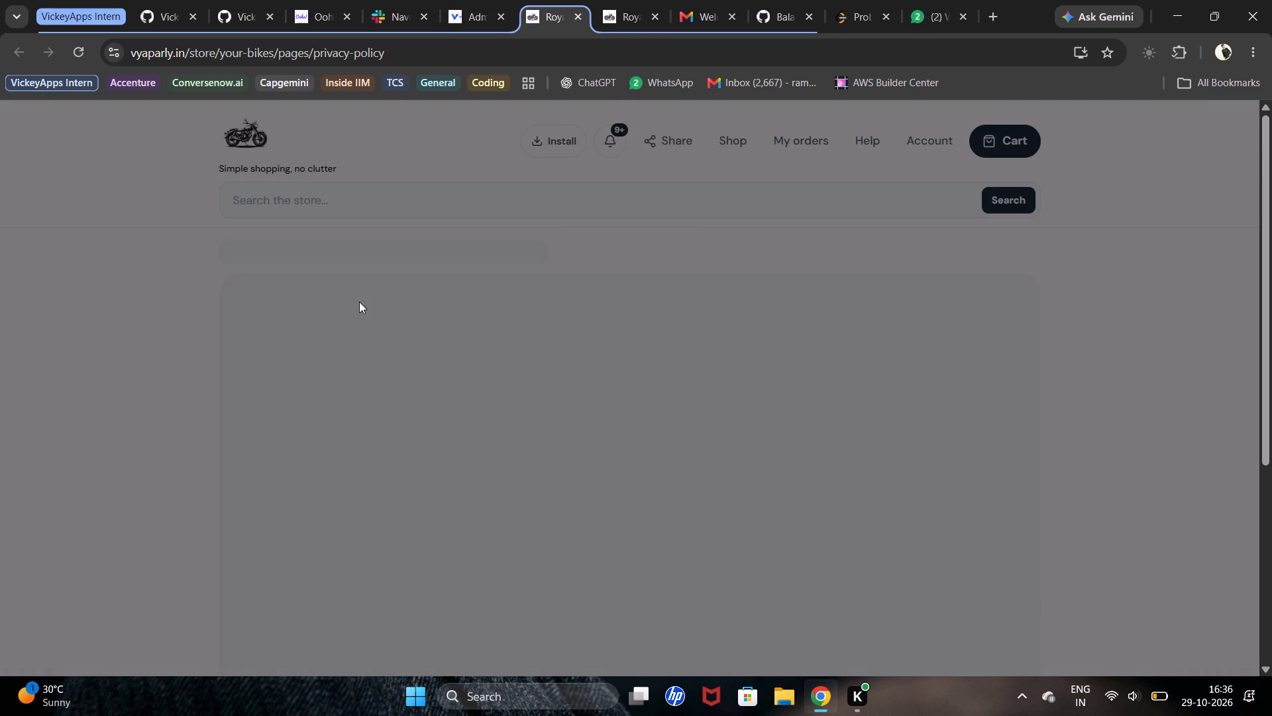
scroll(348, 293, down, 5)
scroll(345, 293, up, 4)
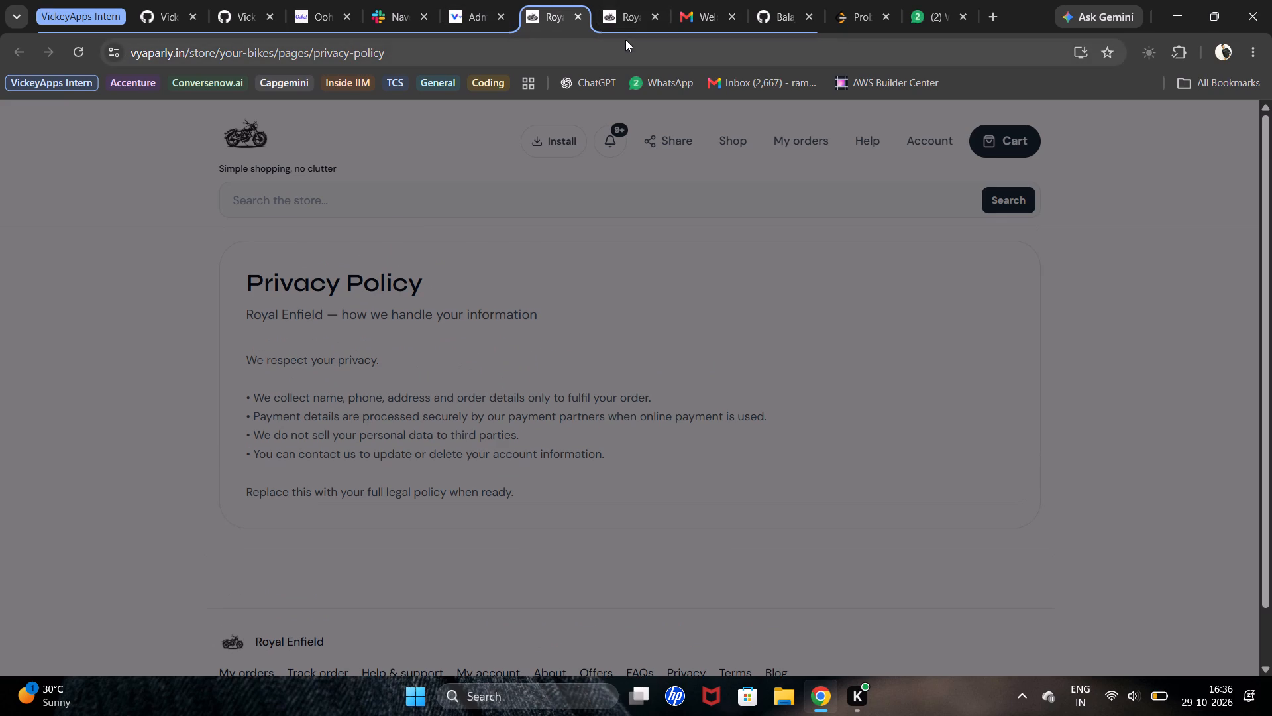
click(582, 19)
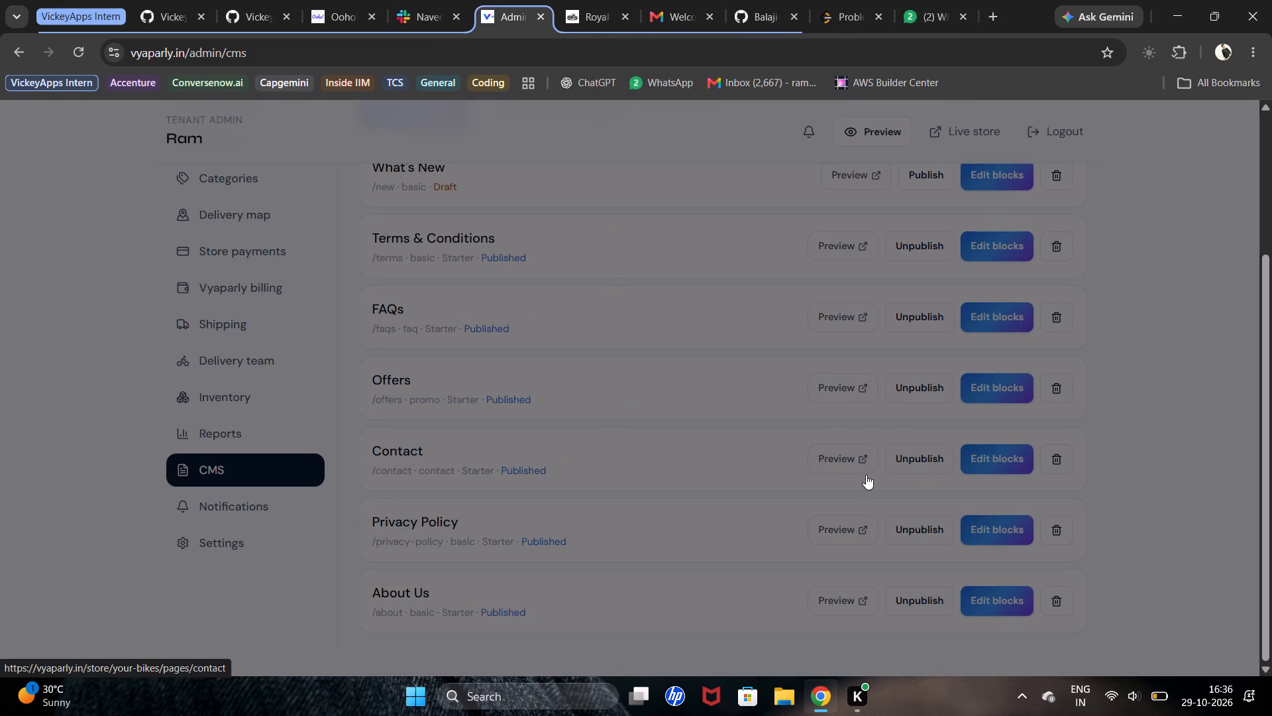
Preview the Contact page and review the CMS pages list from What's New to About Us.
click(826, 455)
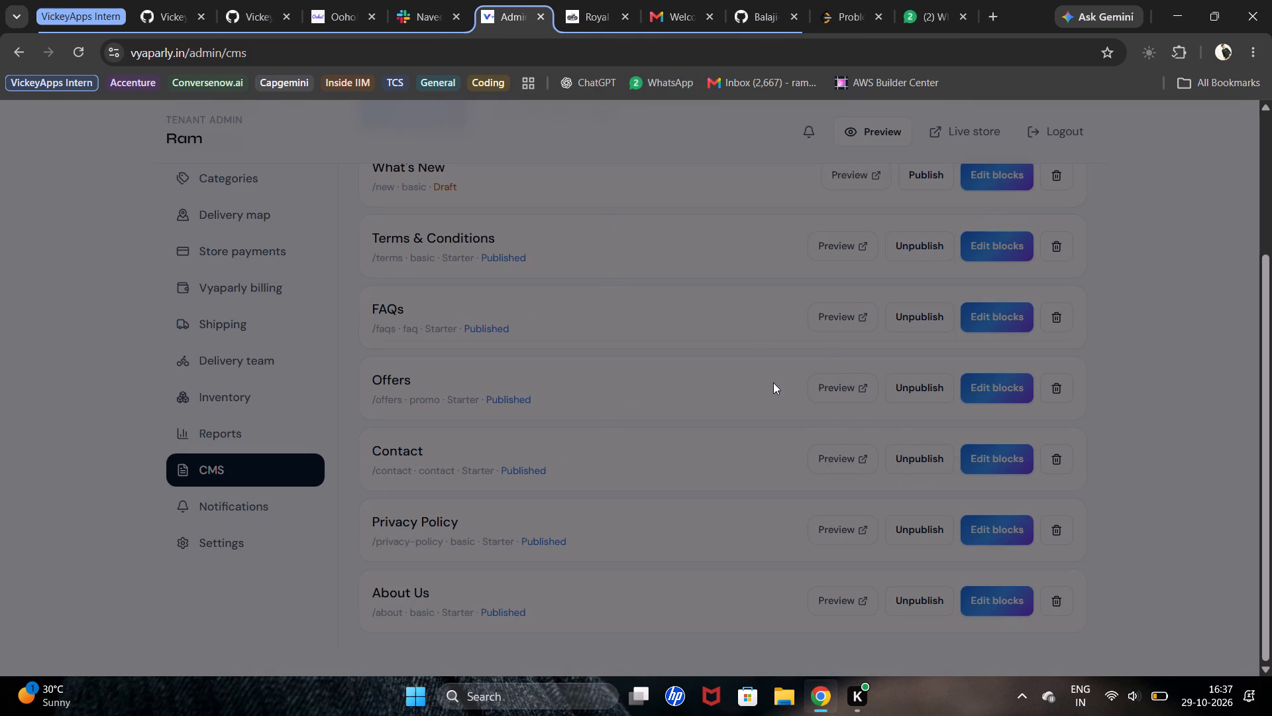
scroll(727, 397, up, 3)
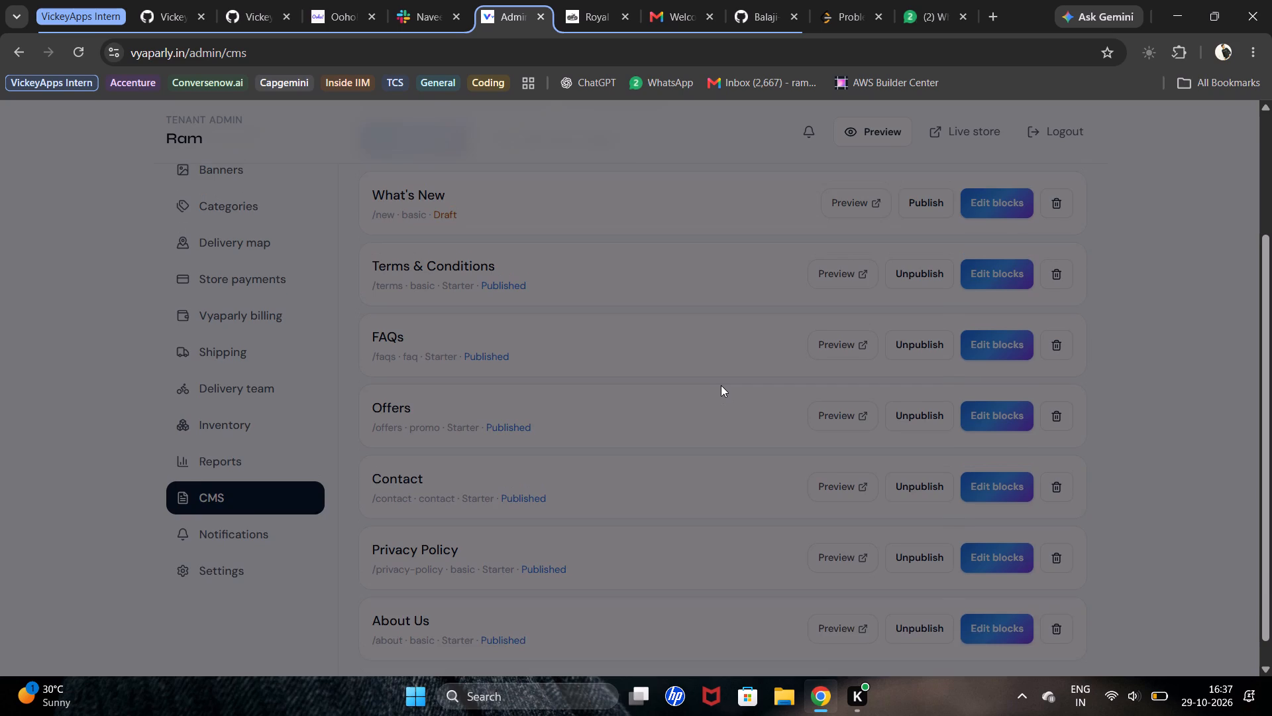
scroll(721, 385, up, 1)
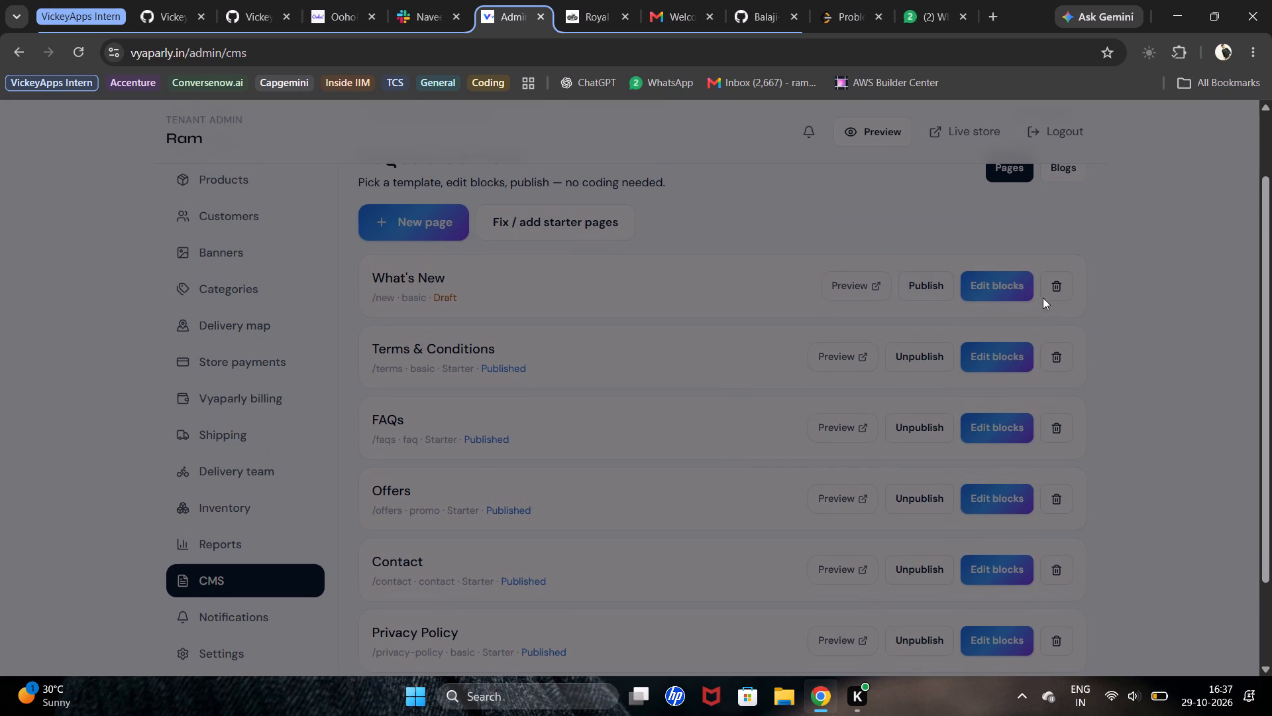
scroll(727, 422, down, 4)
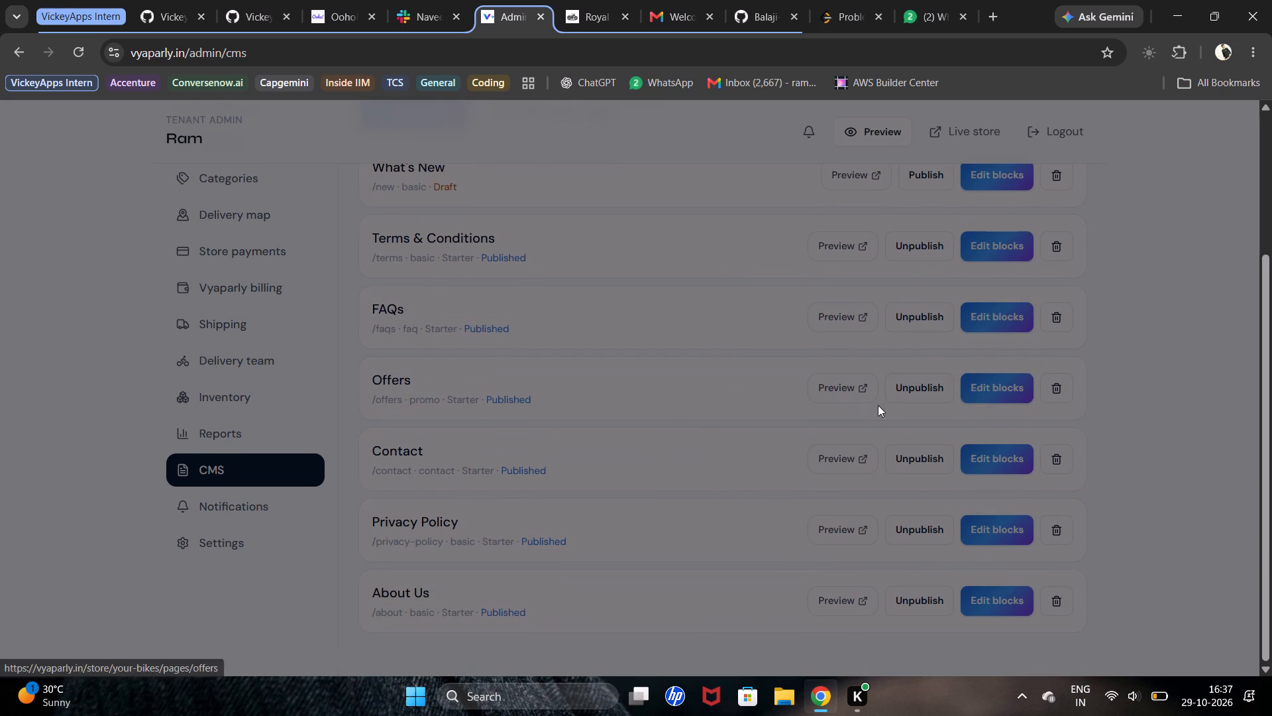
scroll(782, 501, down, 5)
scroll(782, 536, up, 1)
scroll(782, 536, down, 4)
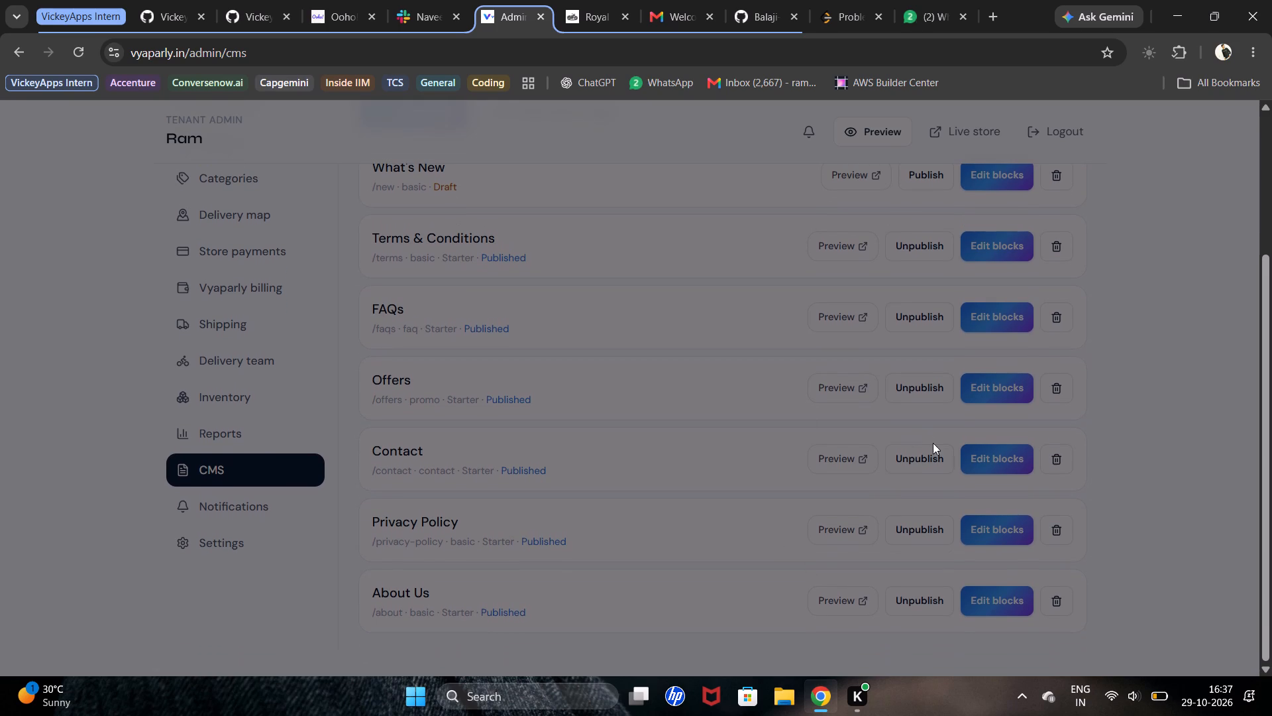
Preview the Offers page from the CMS pages list and examine its banner, highlight, order section, offer details and footer links.
click(872, 385)
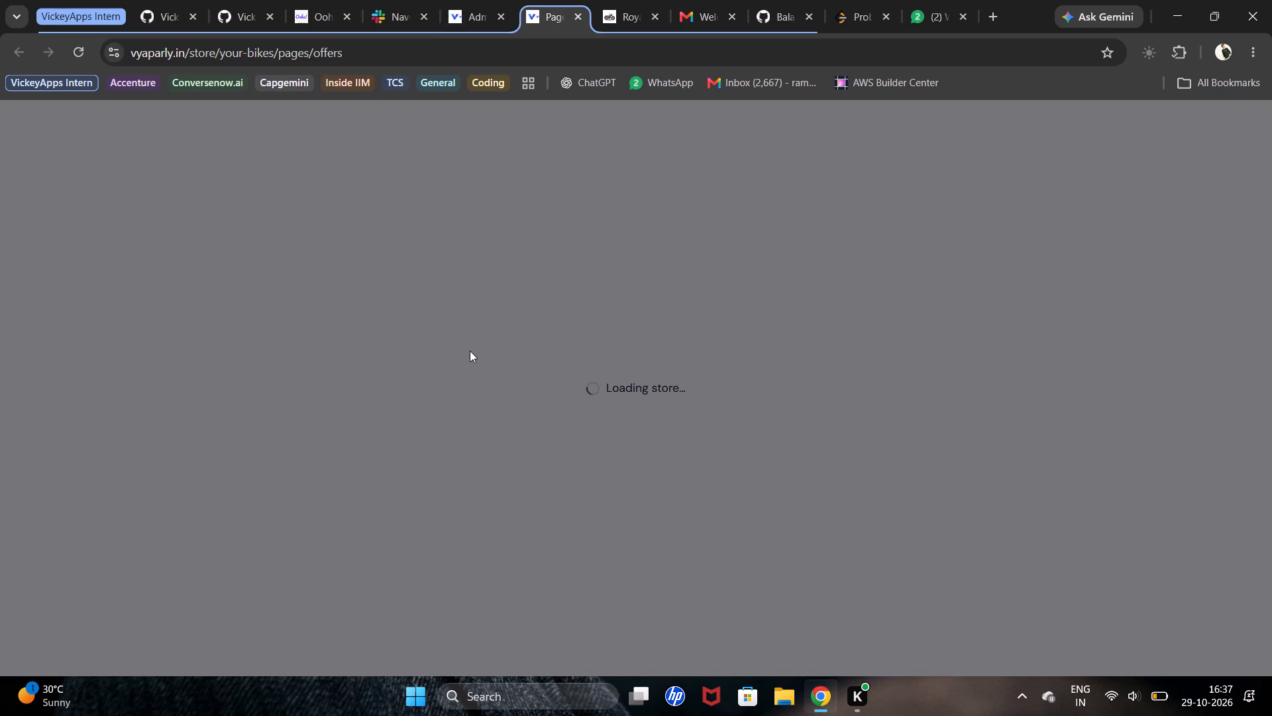
scroll(470, 351, down, 4)
scroll(498, 469, down, 5)
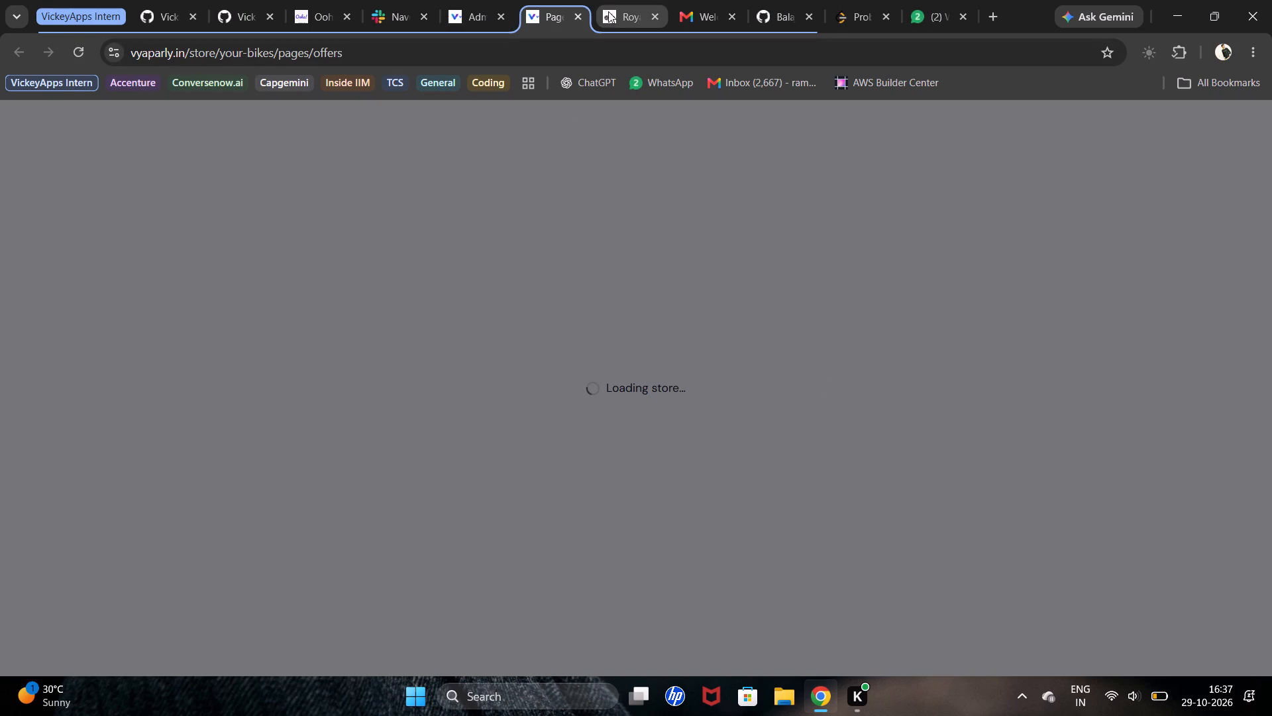
click(652, 0)
click(565, 0)
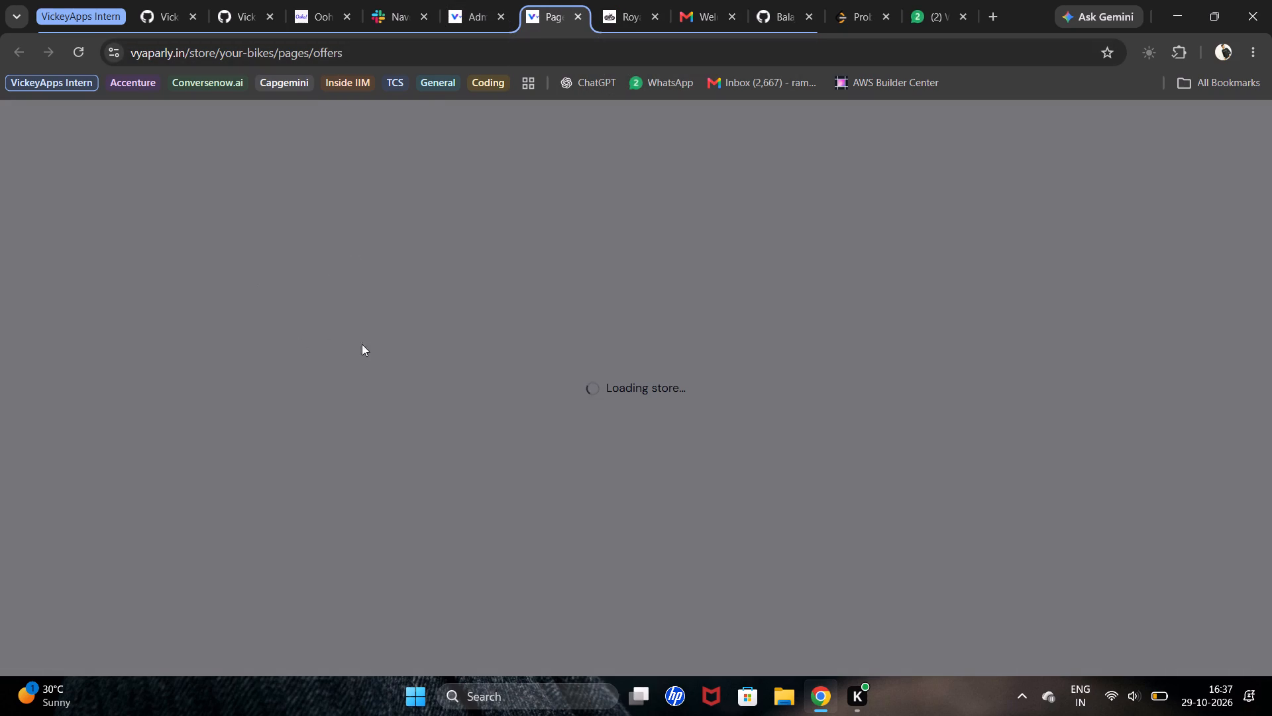
scroll(565, 428, down, 3)
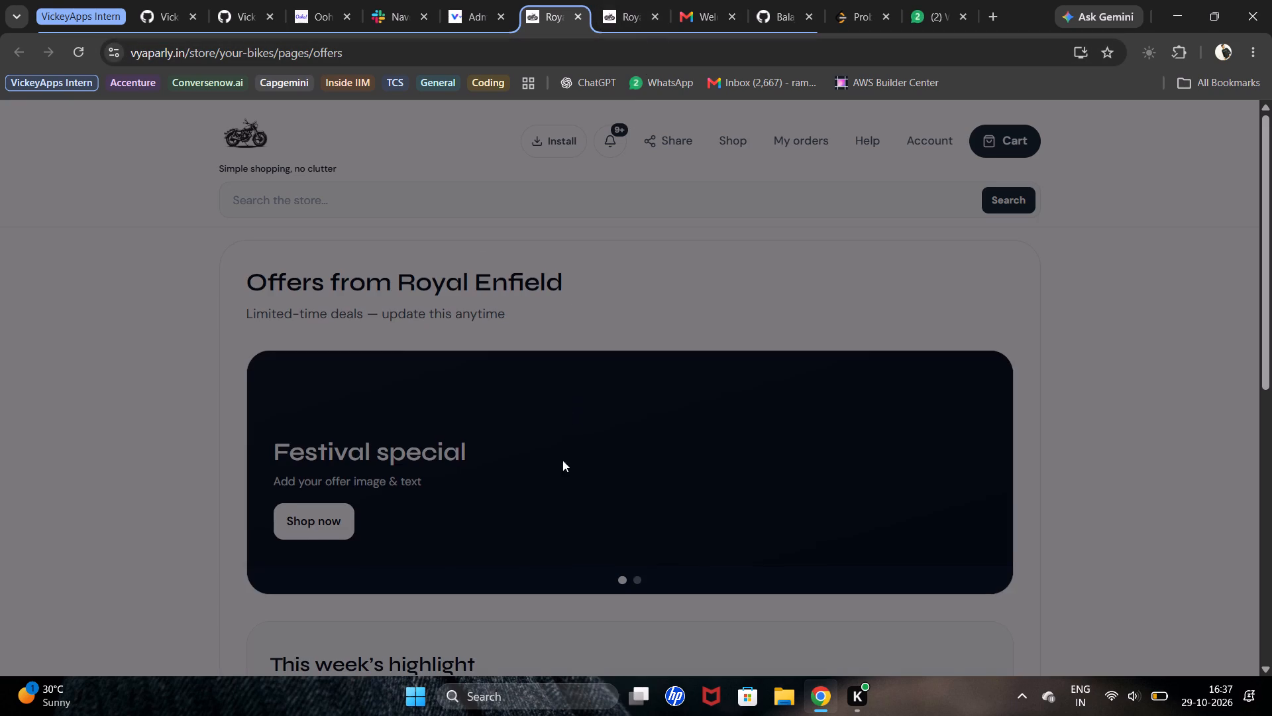
scroll(562, 460, down, 2)
scroll(562, 466, up, 5)
scroll(502, 420, down, 6)
scroll(512, 428, up, 1)
scroll(512, 428, down, 7)
scroll(515, 428, up, 3)
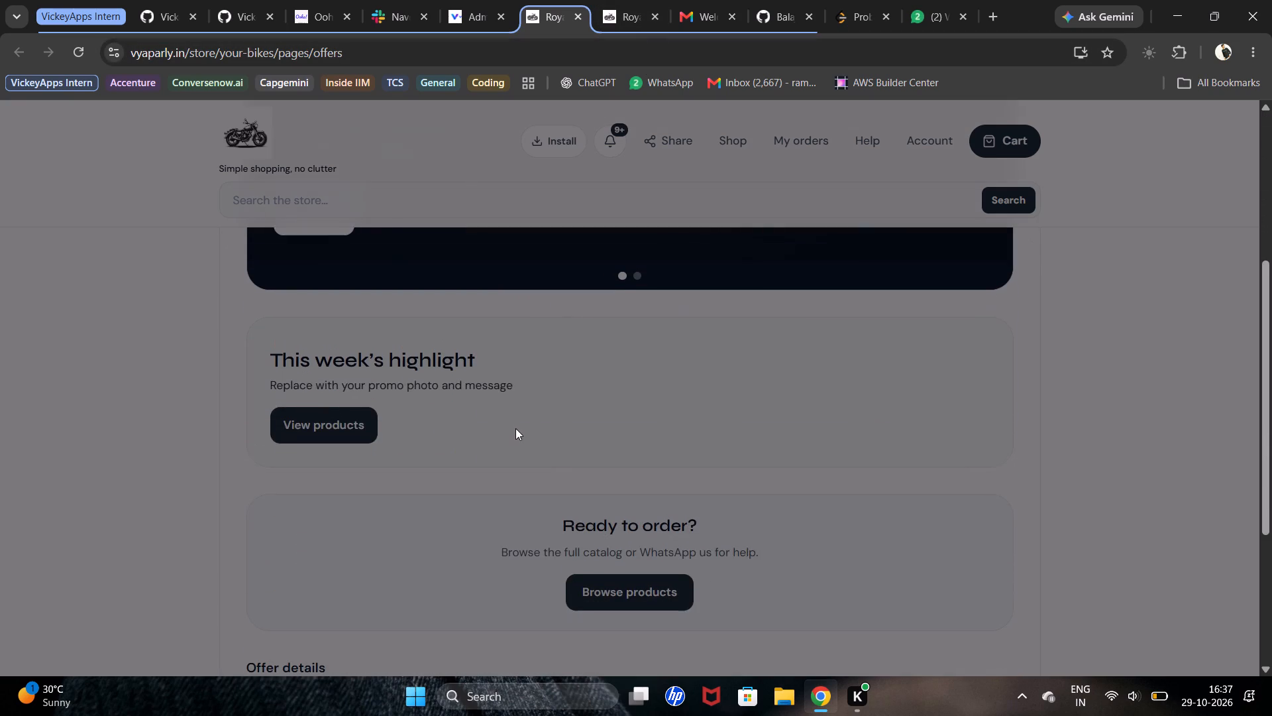
scroll(515, 428, down, 15)
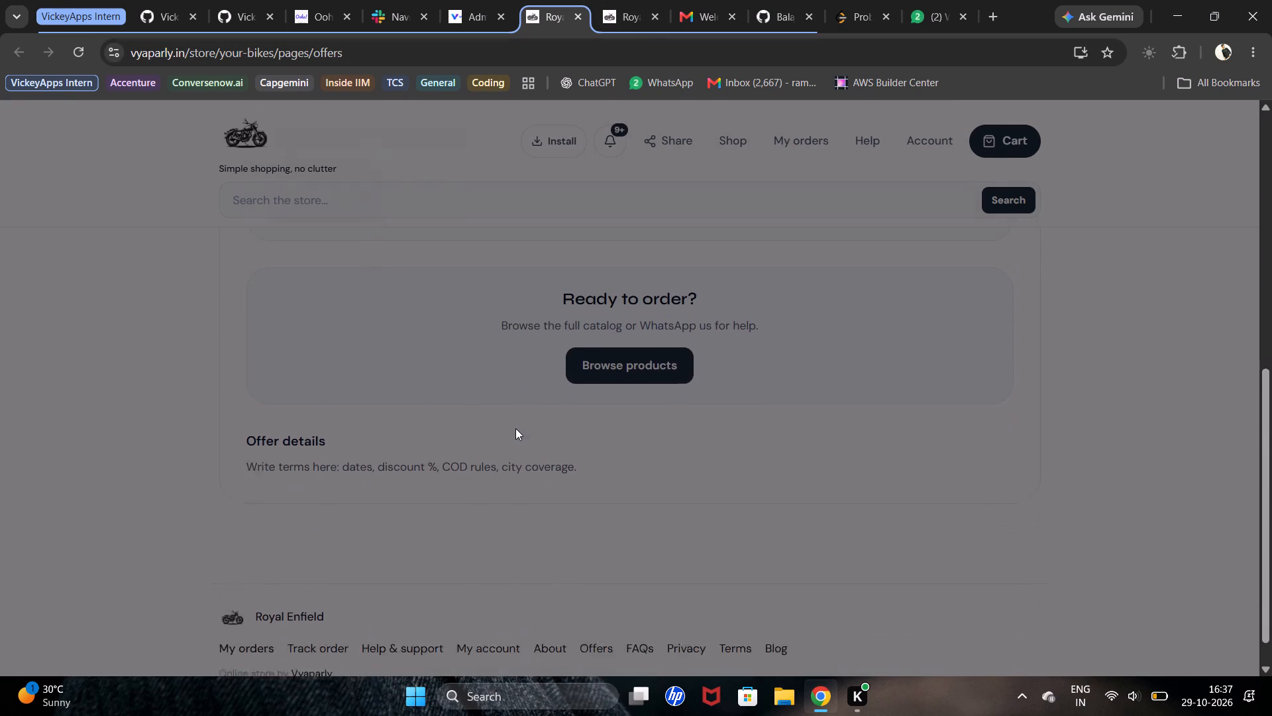
scroll(515, 428, down, 5)
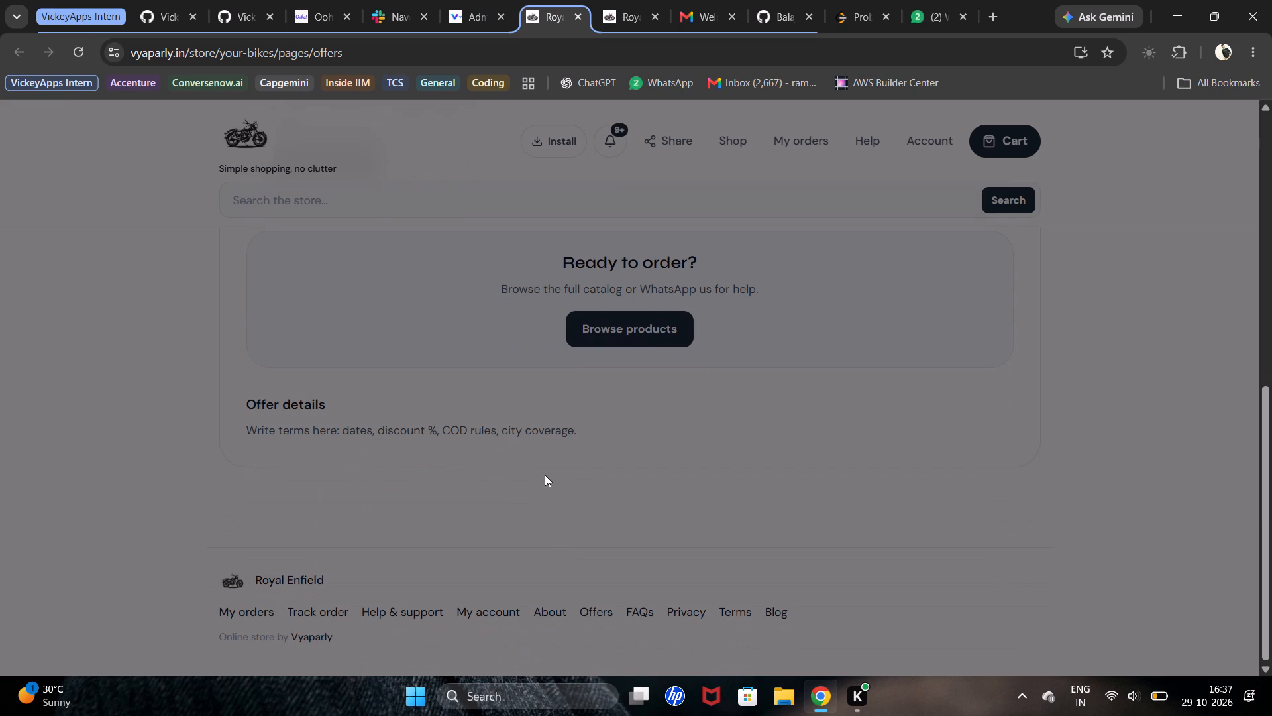
scroll(545, 475, up, 1)
scroll(545, 475, down, 2)
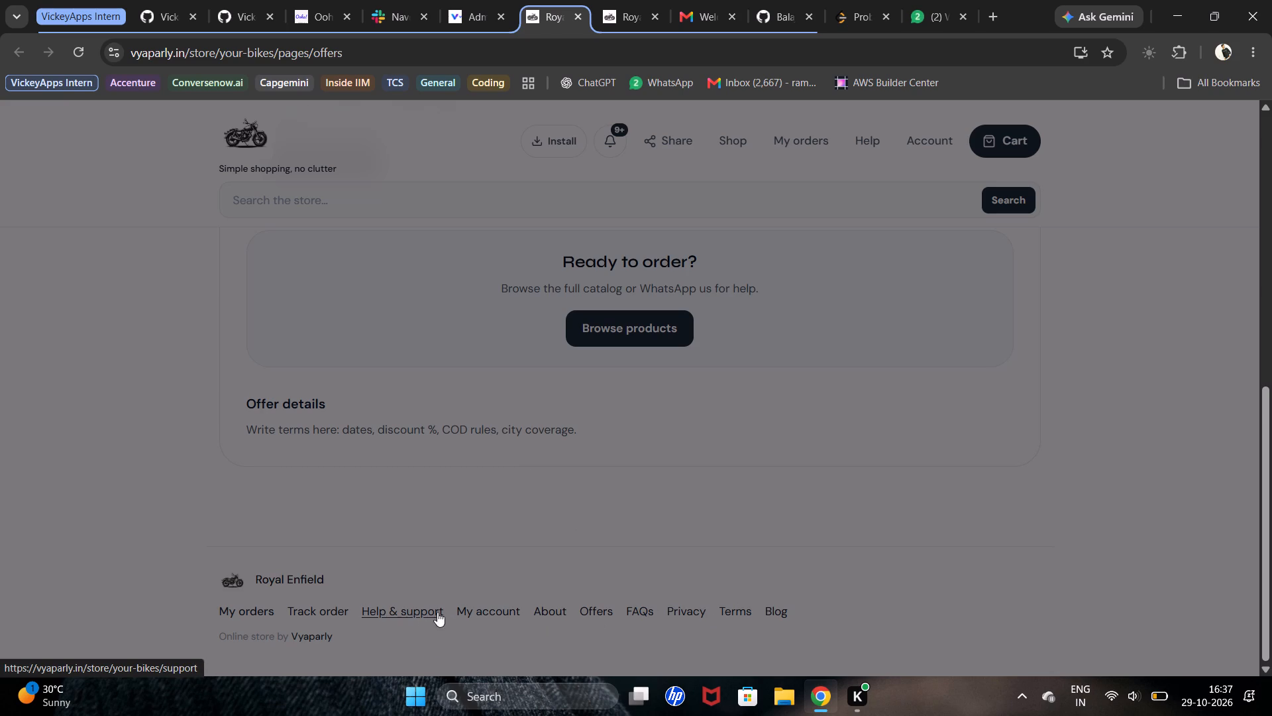
Return to the admin's CMS pages list and look over the entries from What's New to About Us.
click(493, 0)
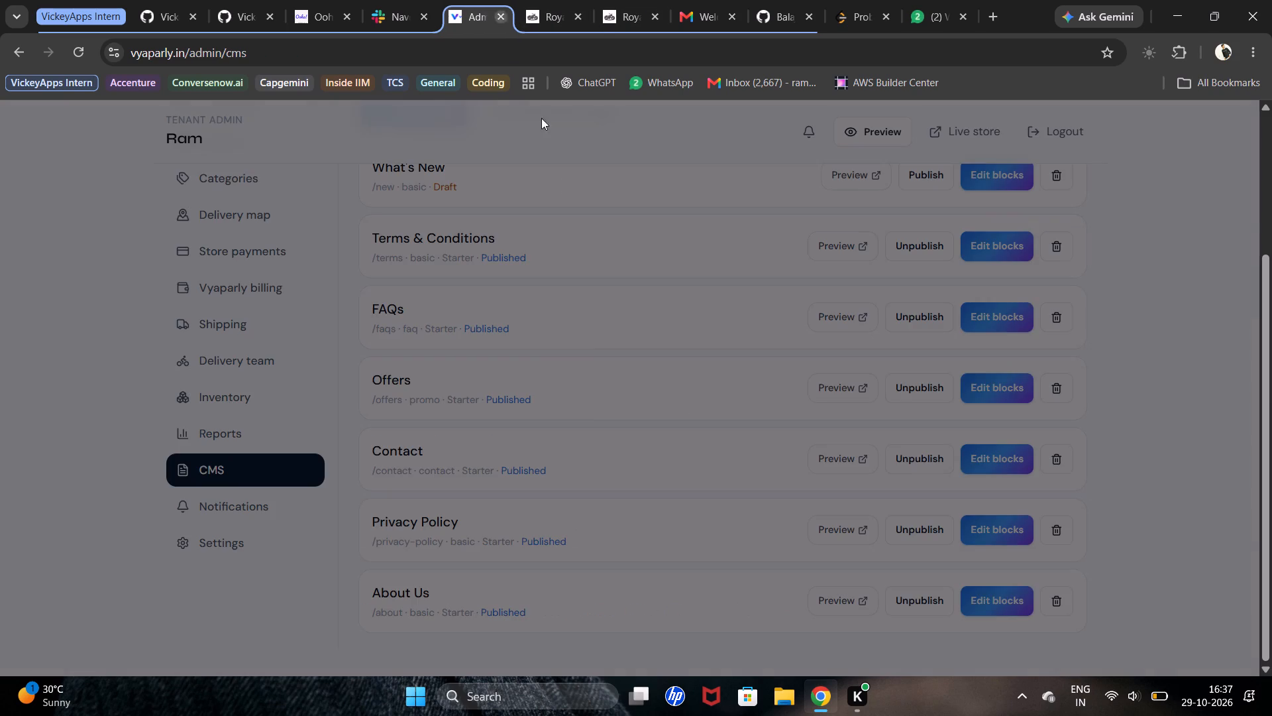
scroll(504, 542, up, 3)
scroll(504, 542, down, 1)
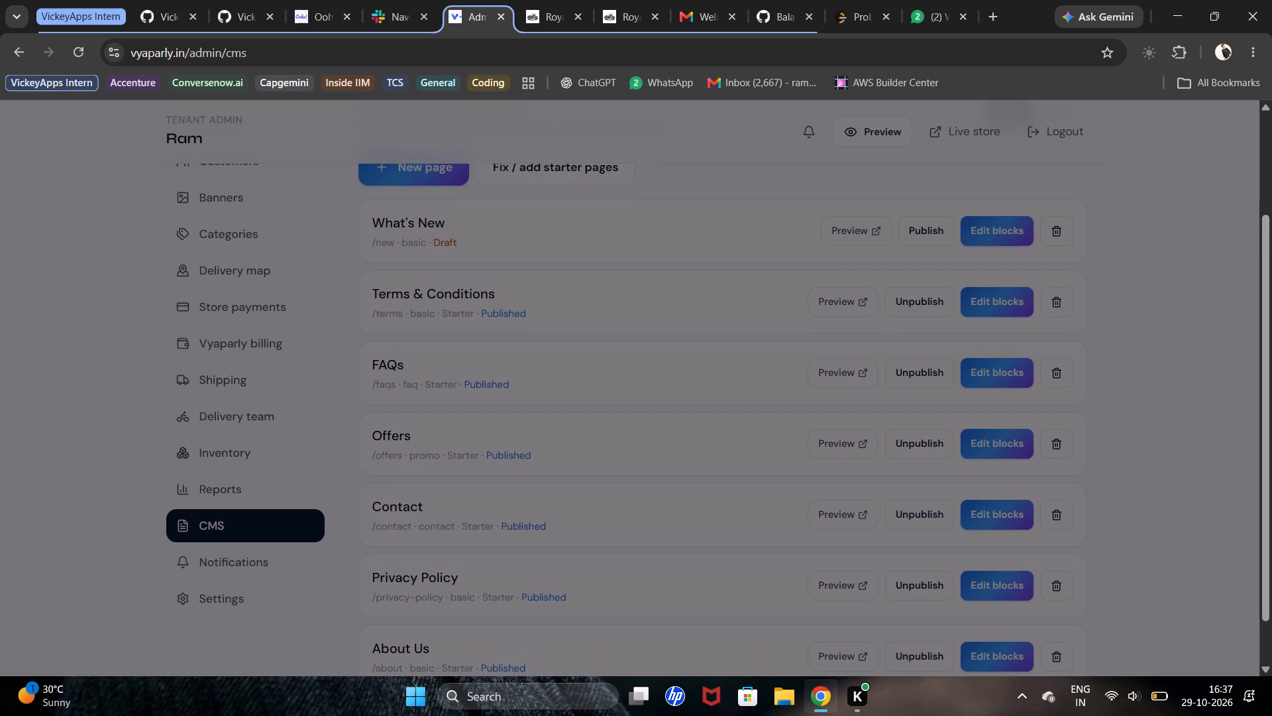
scroll(498, 470, down, 3)
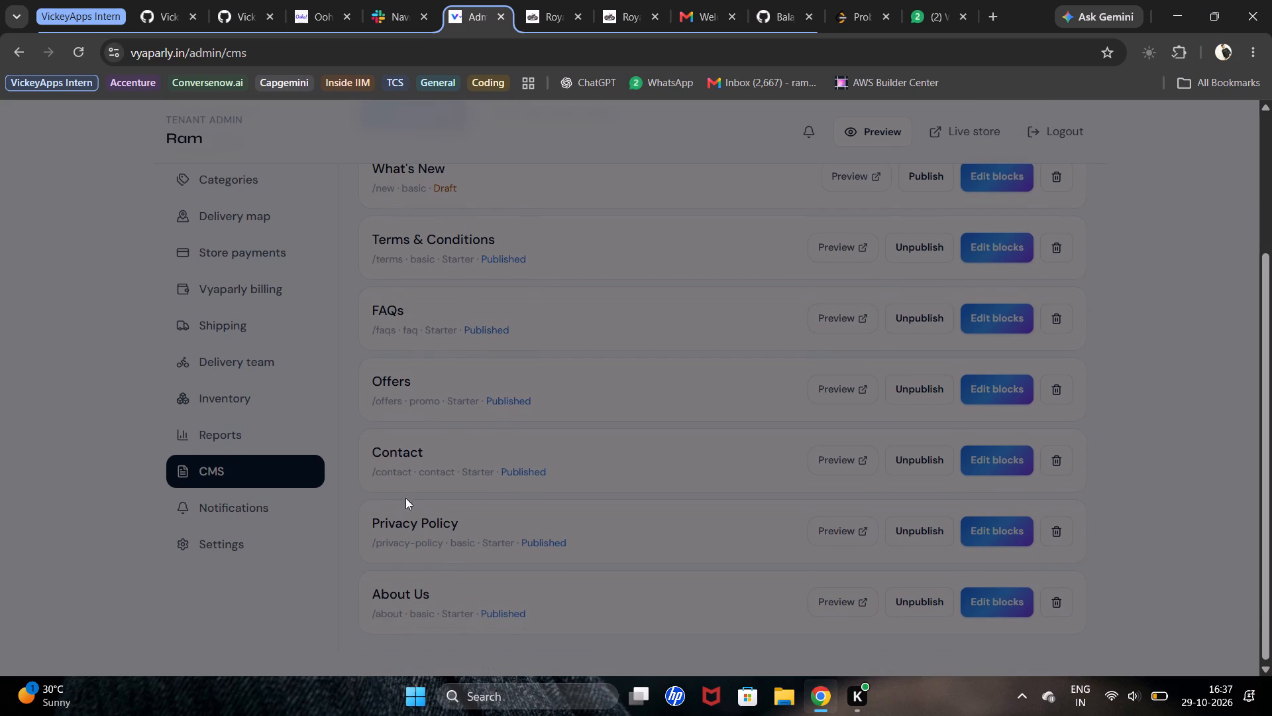
scroll(295, 264, up, 1)
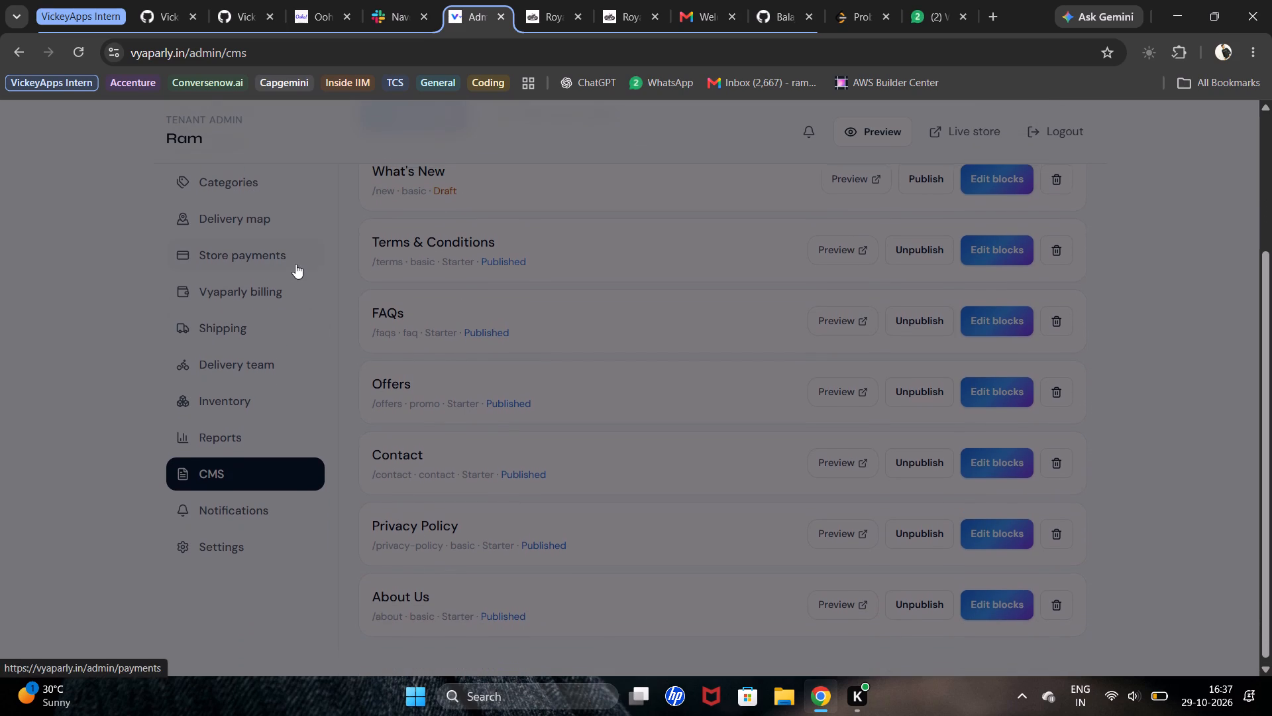
Open Help & support from the Offers page footer and review its contact options, store address, order shortcuts and policy links.
click(545, 0)
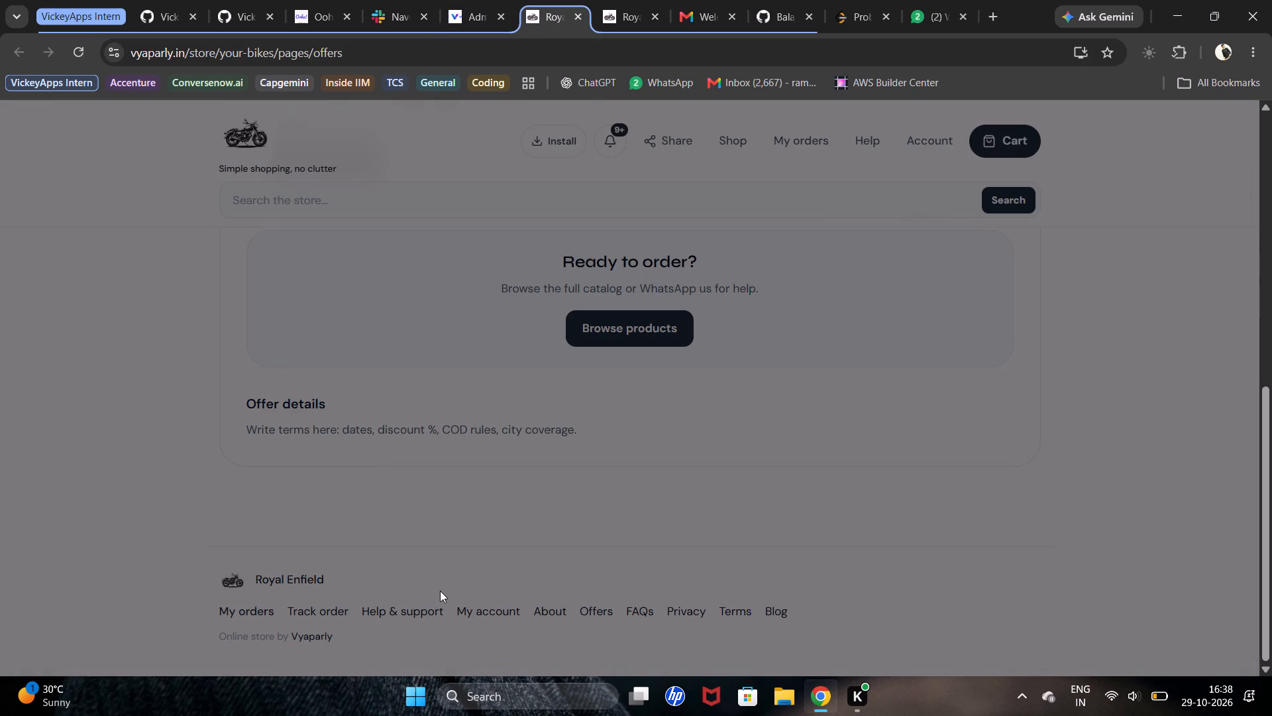
click(446, 609)
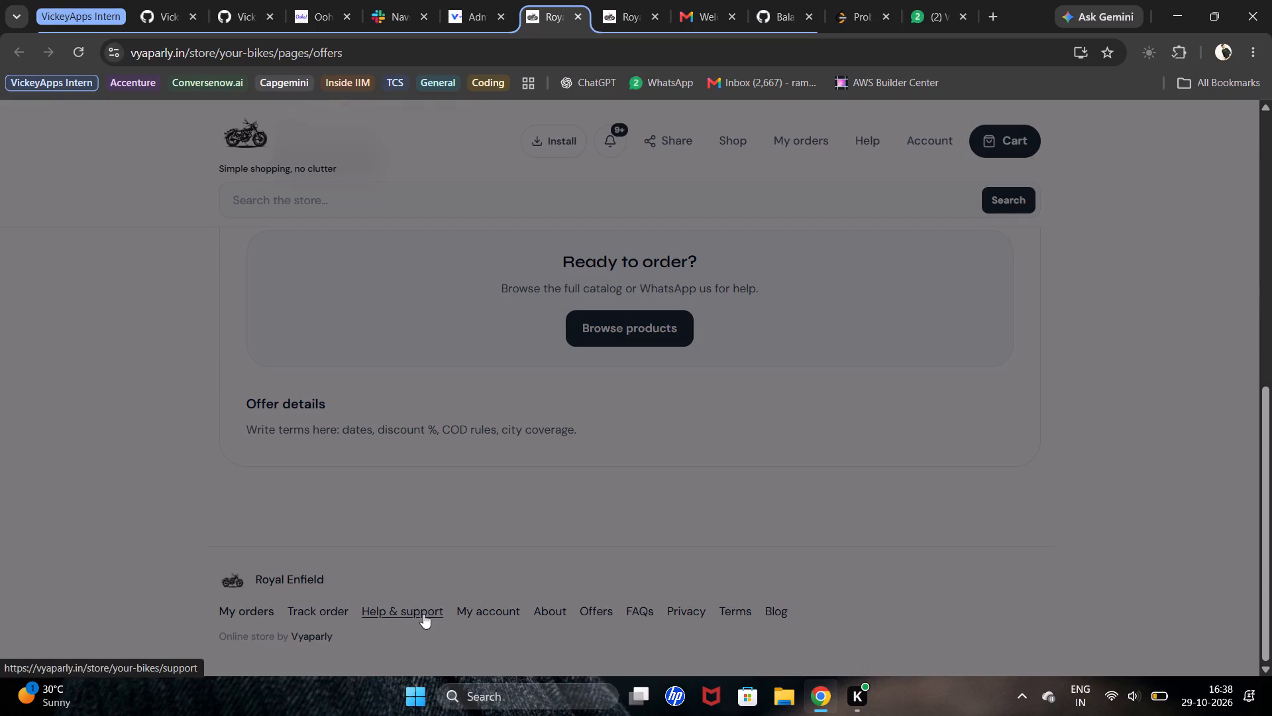
click(423, 614)
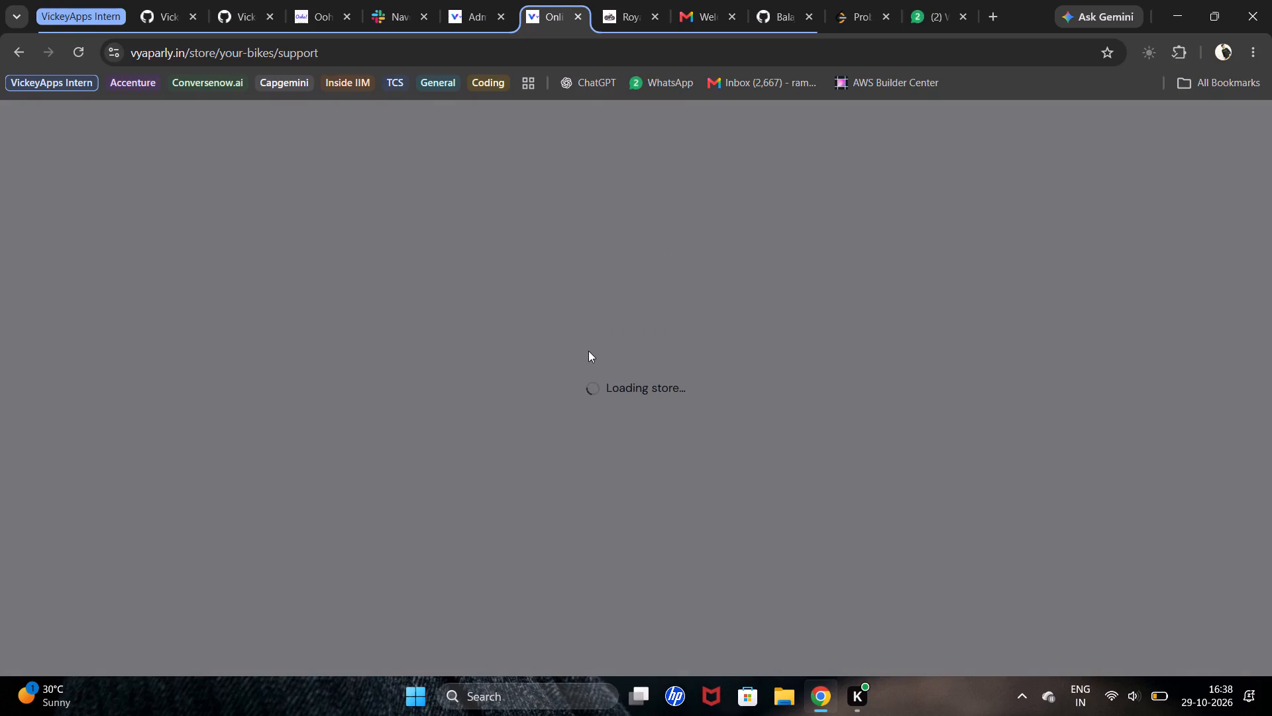
scroll(586, 351, down, 9)
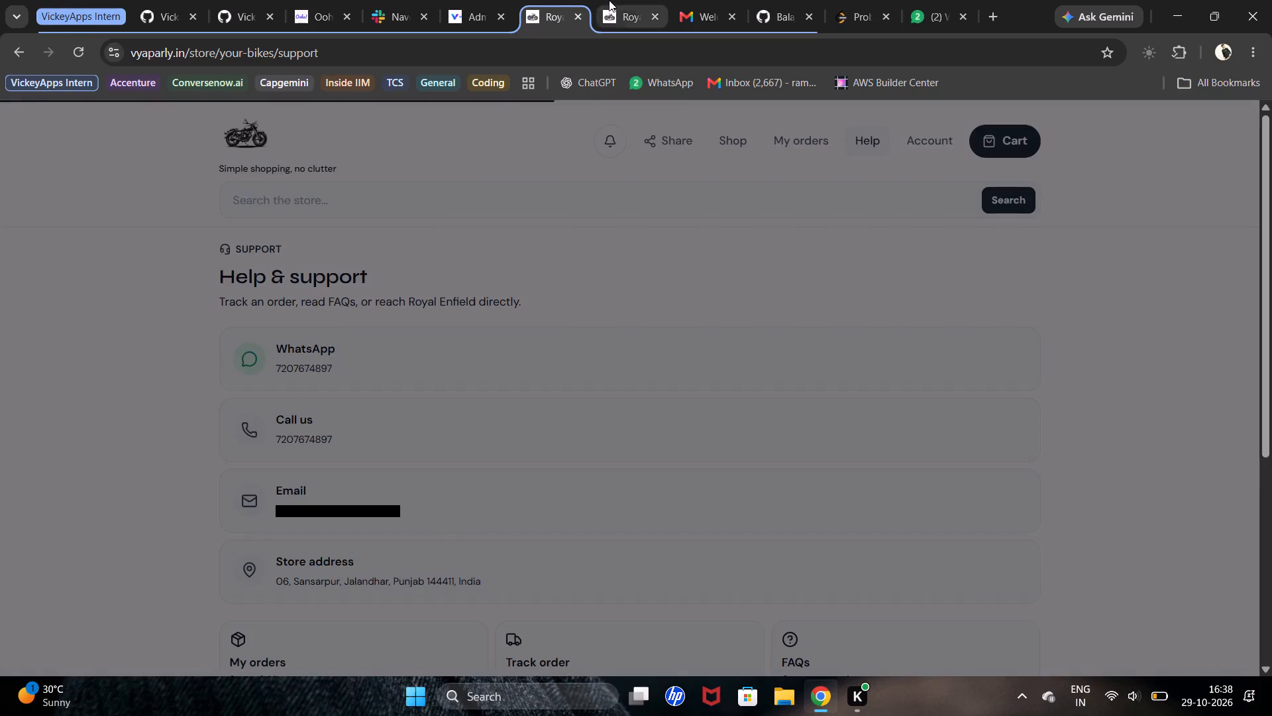
scroll(632, 249, down, 5)
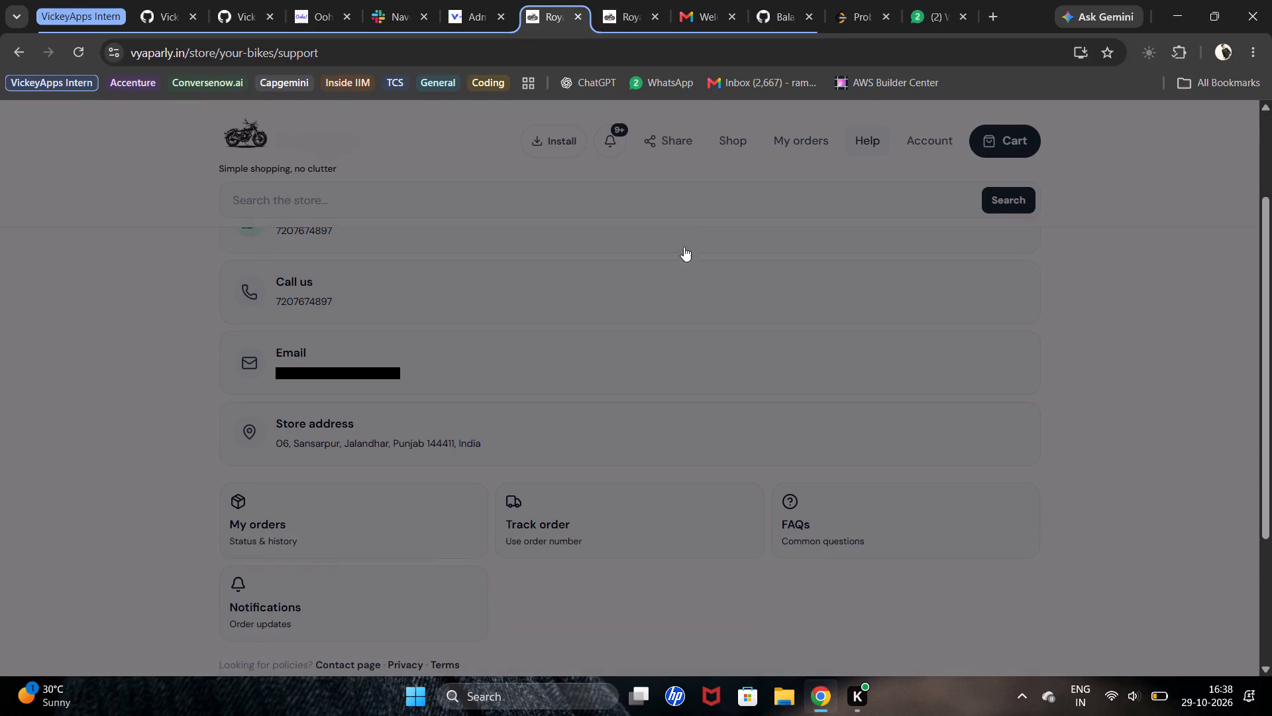
scroll(681, 261, down, 6)
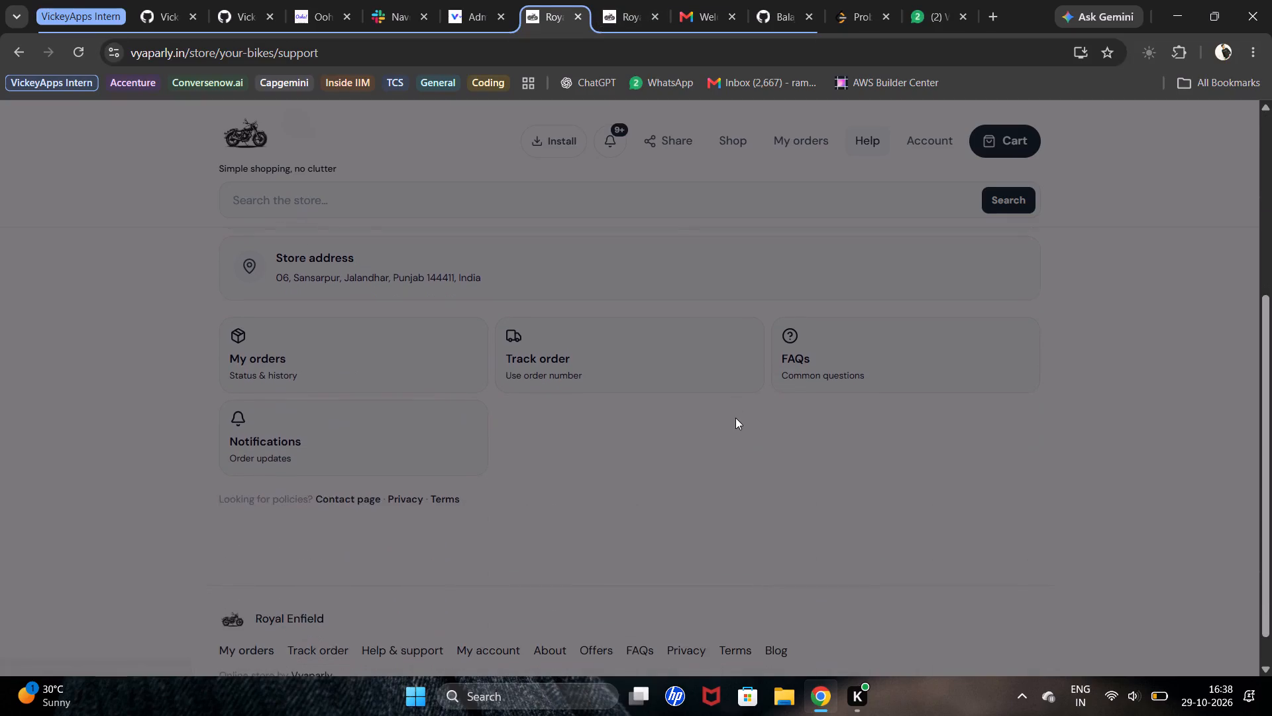
scroll(735, 418, up, 8)
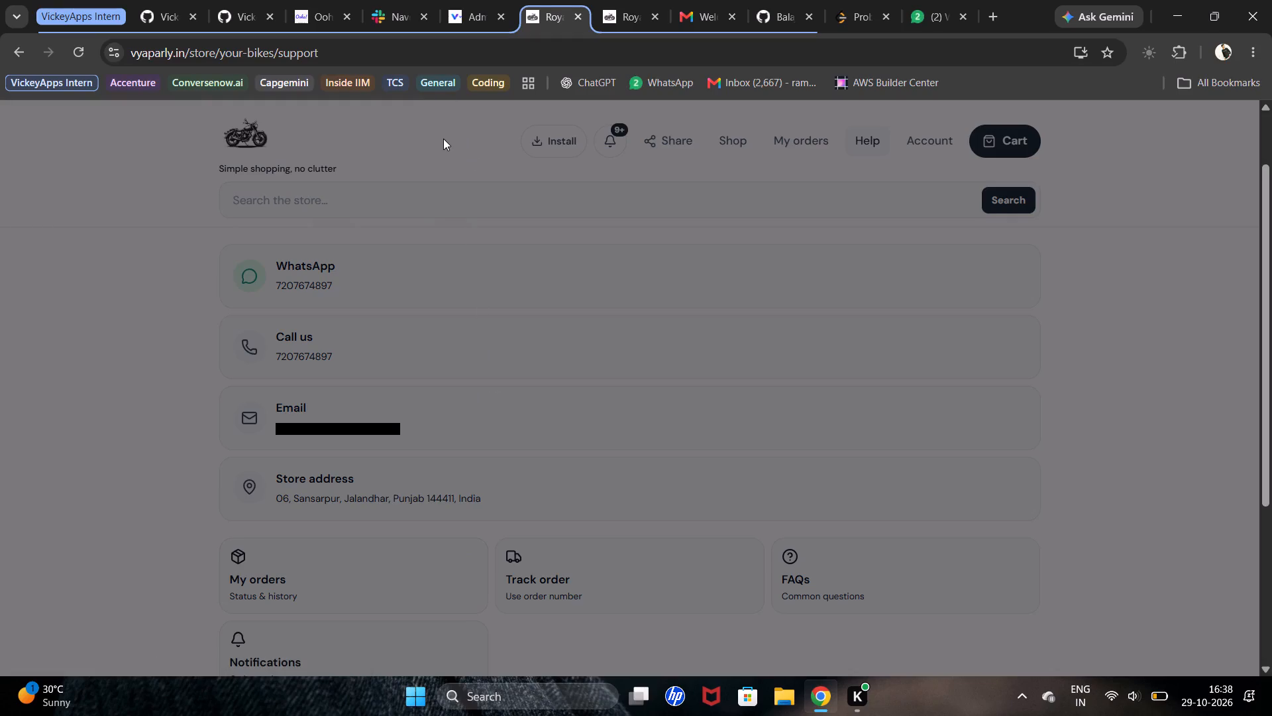
scroll(466, 191, up, 3)
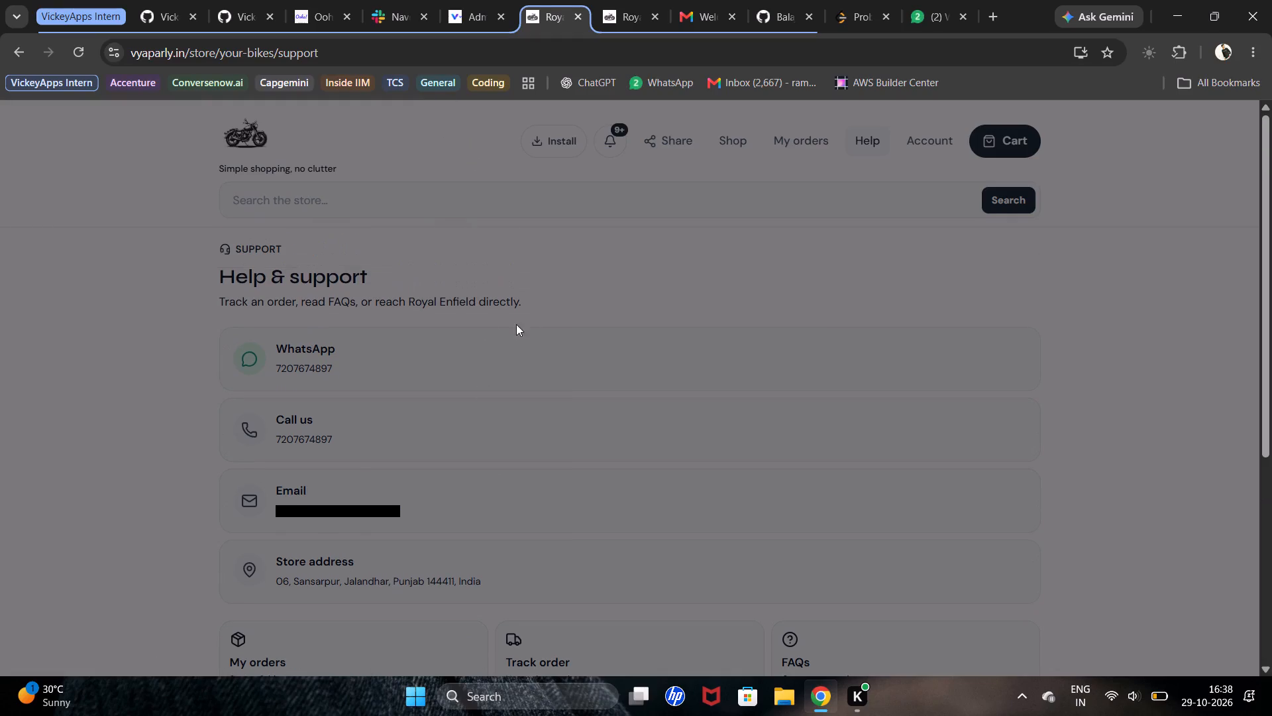
Compare the Help & support page's contact details, tiles, policy links and footer with the CMS pages list, and close that store page.
scroll(425, 524, down, 4)
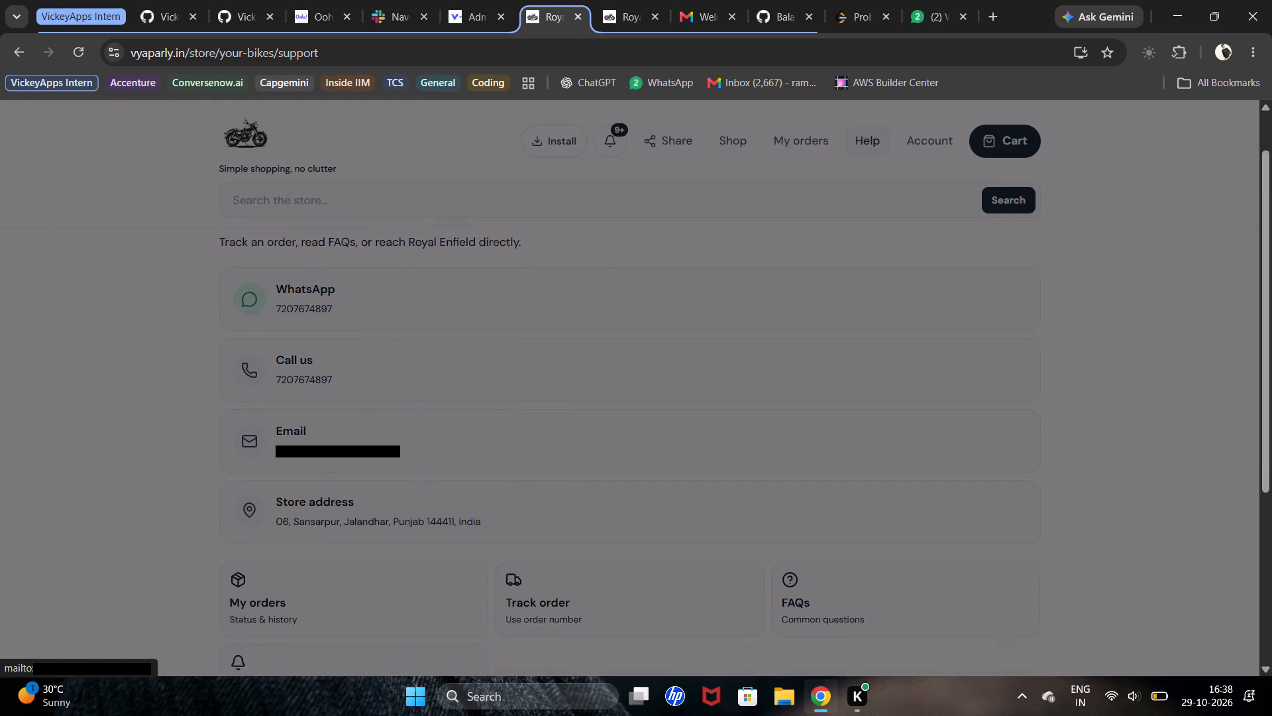
scroll(429, 542, up, 4)
scroll(429, 542, down, 3)
scroll(429, 542, up, 4)
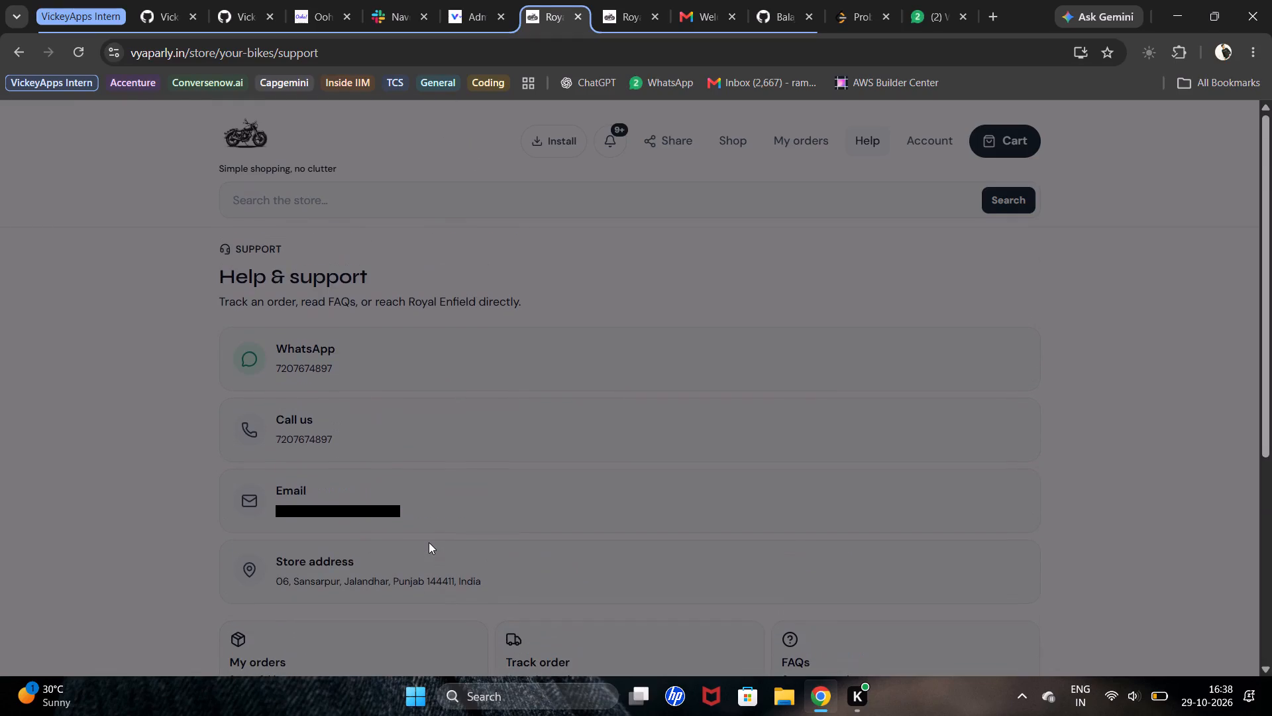
scroll(429, 542, up, 3)
scroll(429, 542, down, 10)
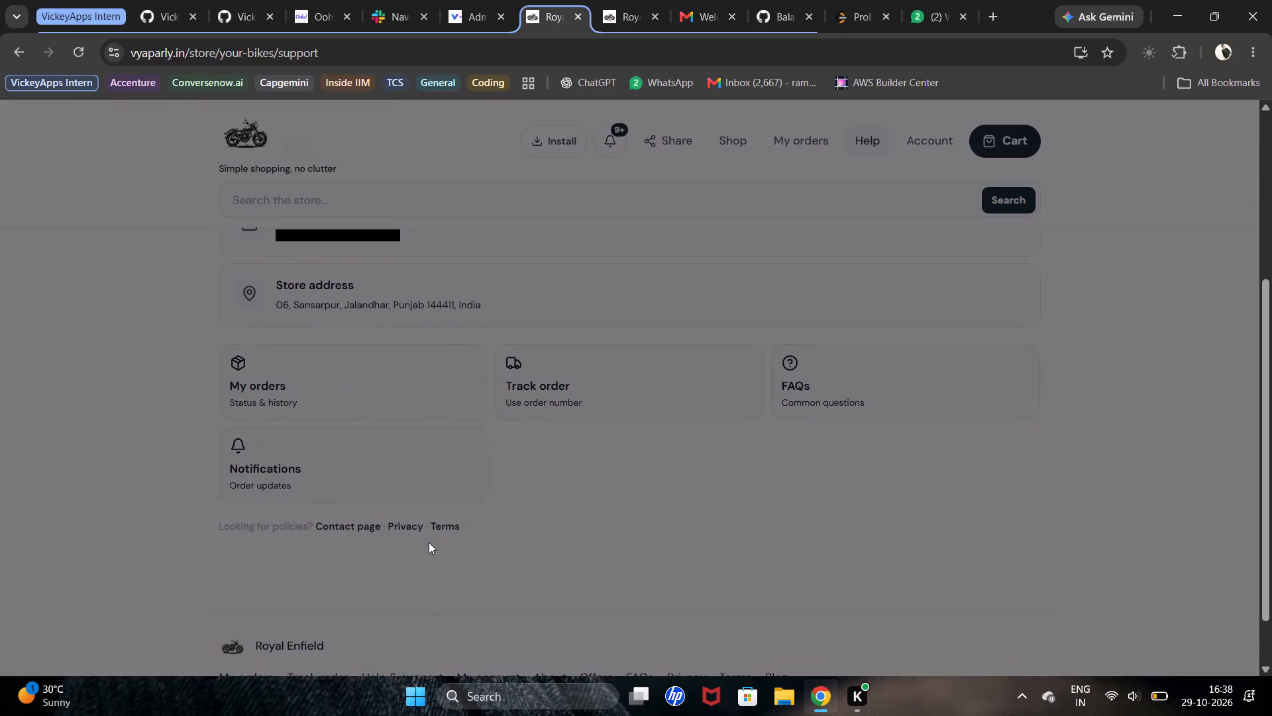
click(454, 0)
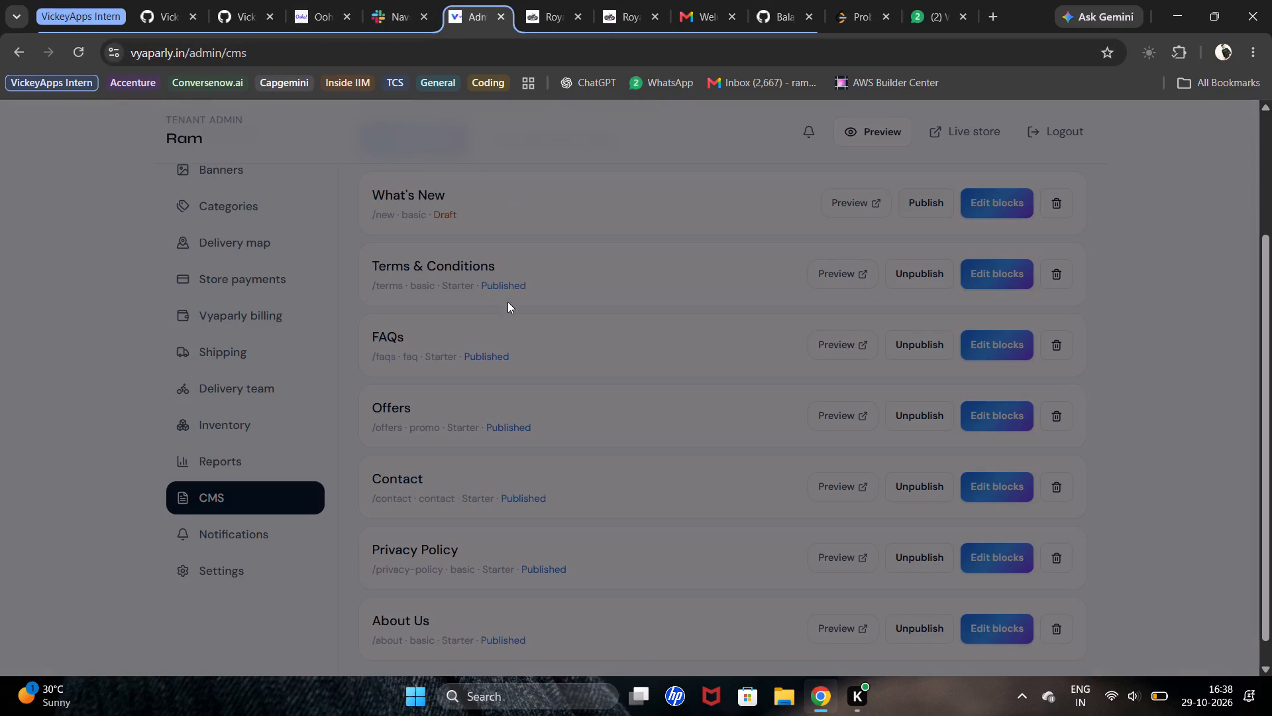
scroll(402, 455, down, 4)
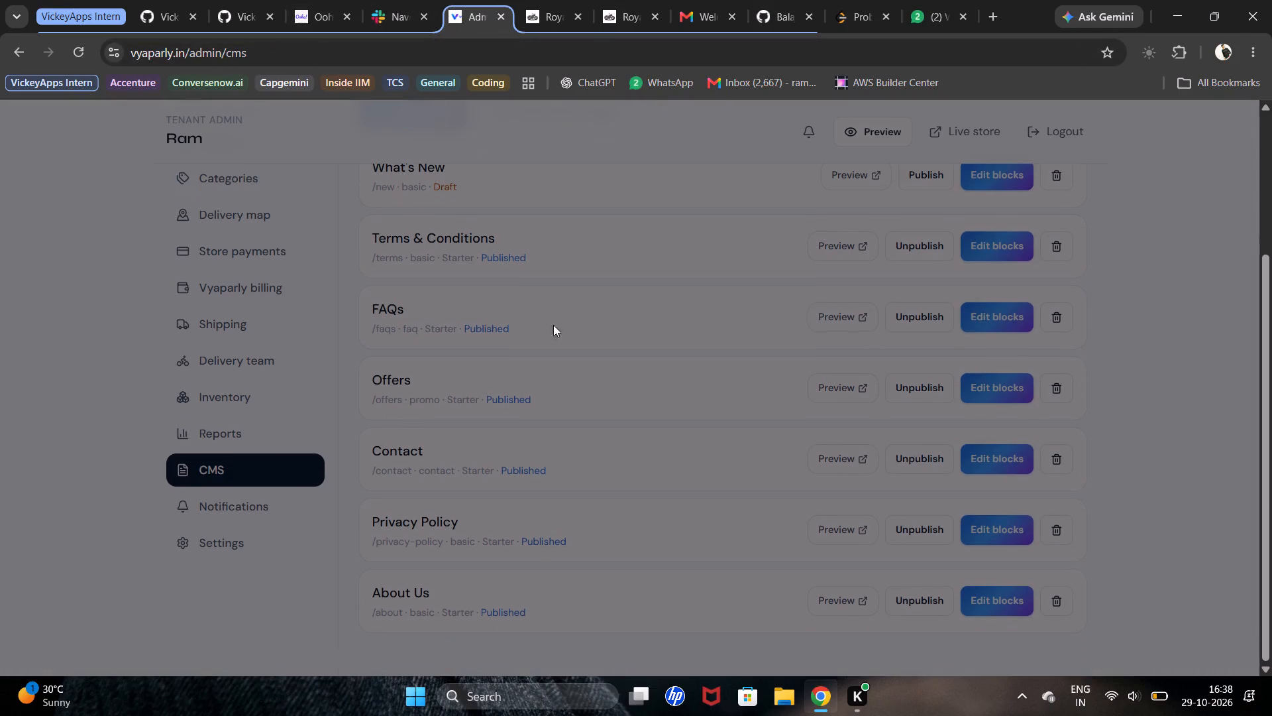
click(568, 0)
scroll(443, 400, down, 7)
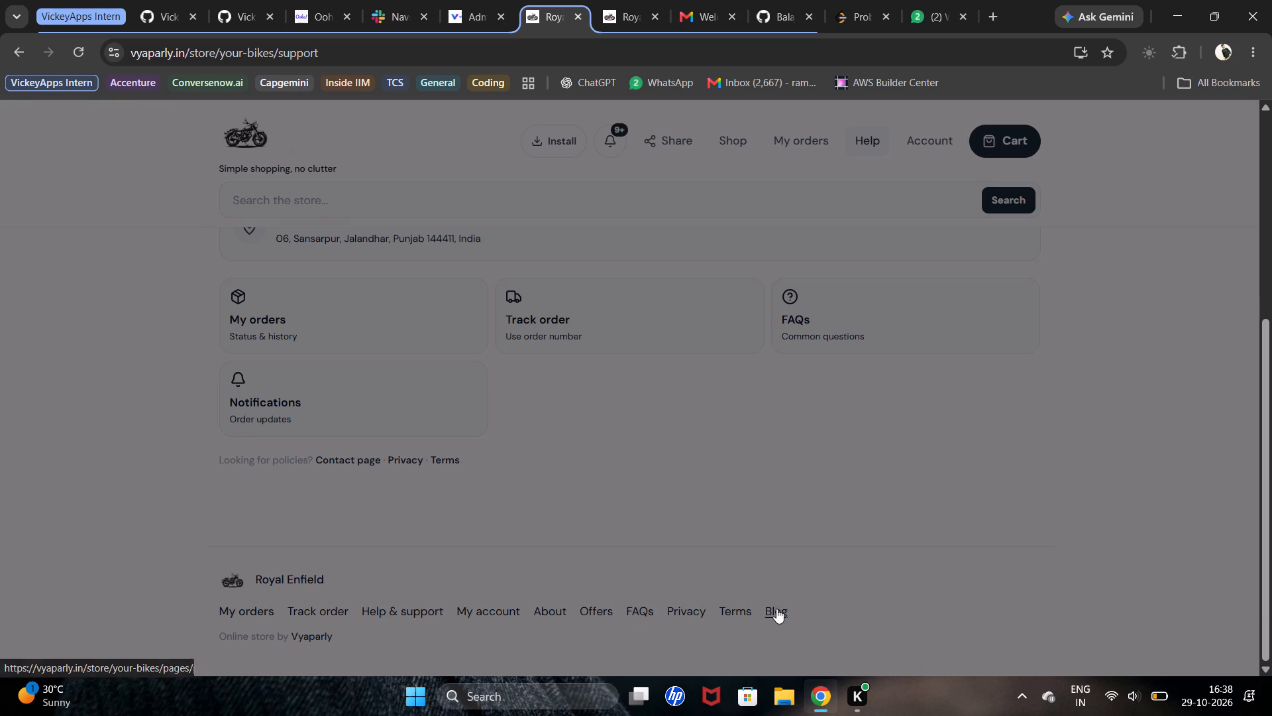
click(576, 20)
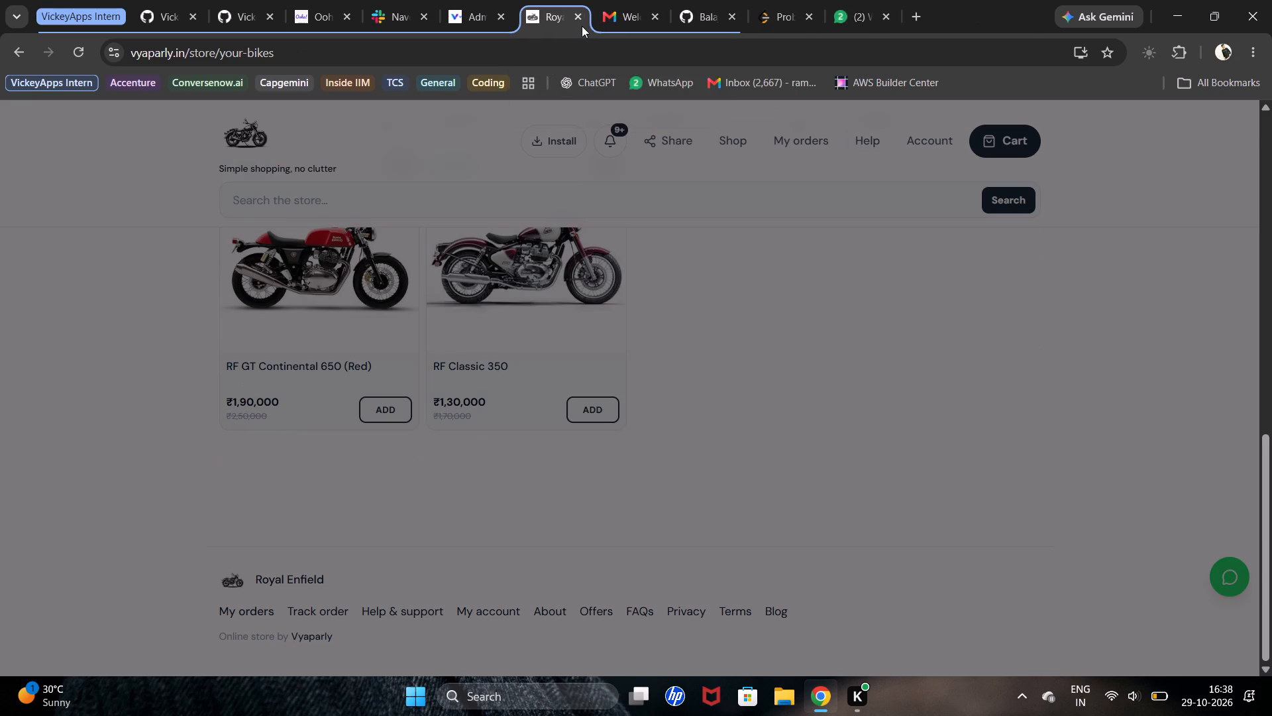
Preview the Terms & Conditions page from the CMS pages list and close the preview.
click(449, 0)
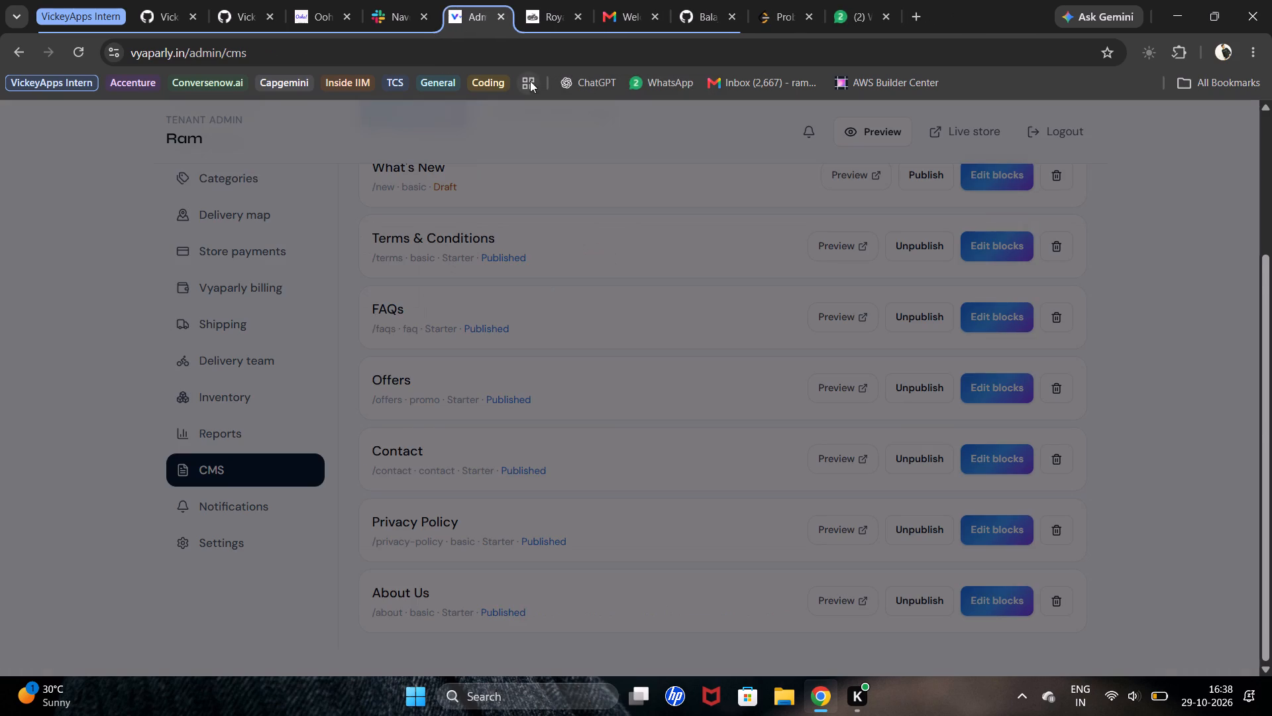
scroll(692, 383, down, 6)
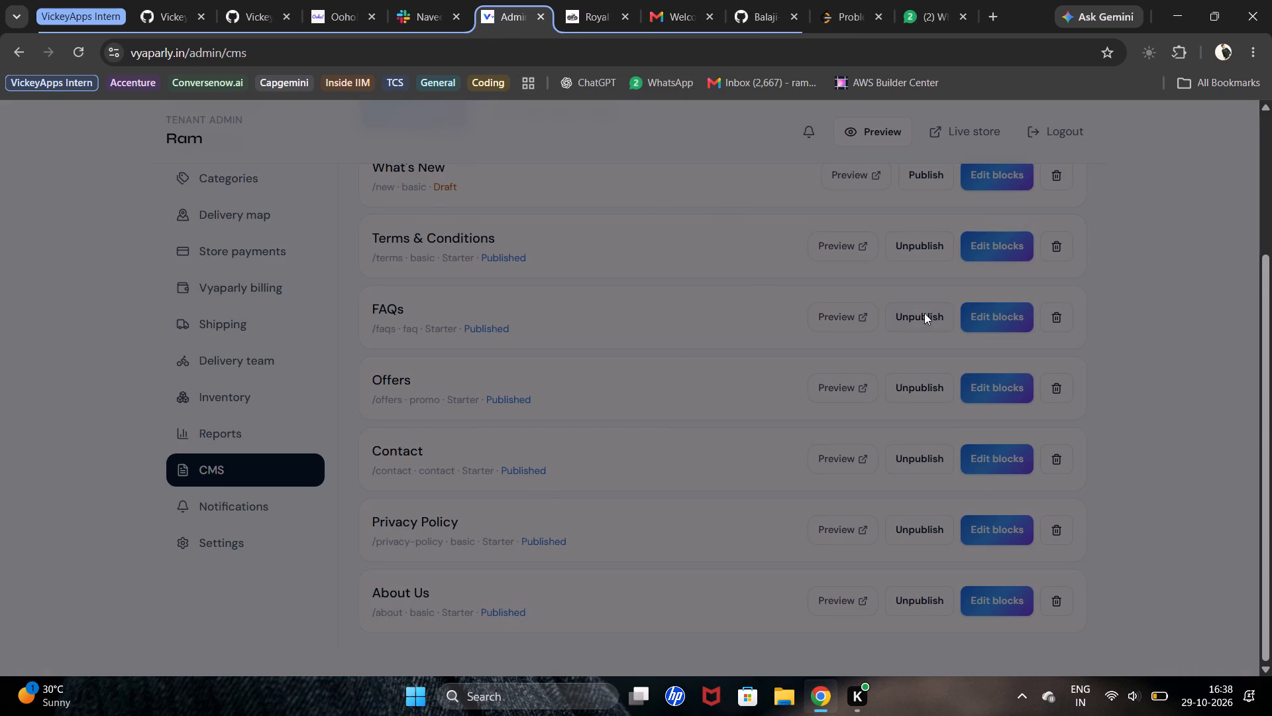
click(820, 241)
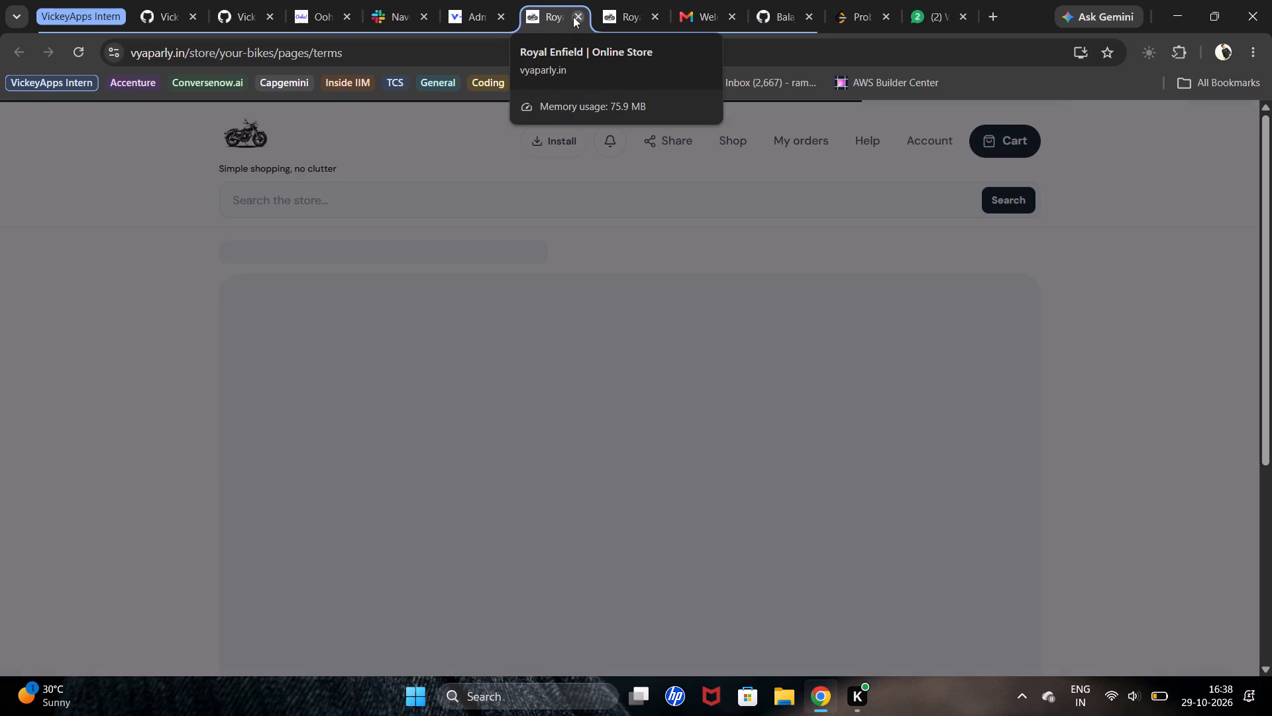
click(576, 23)
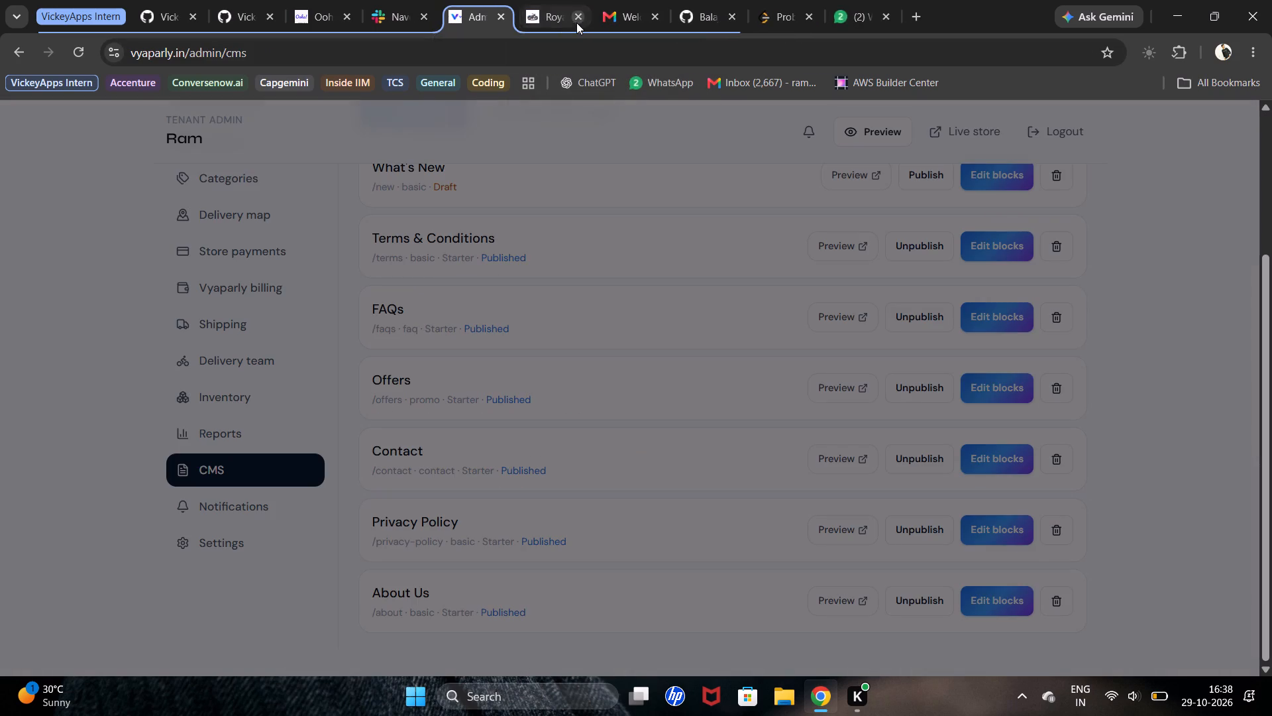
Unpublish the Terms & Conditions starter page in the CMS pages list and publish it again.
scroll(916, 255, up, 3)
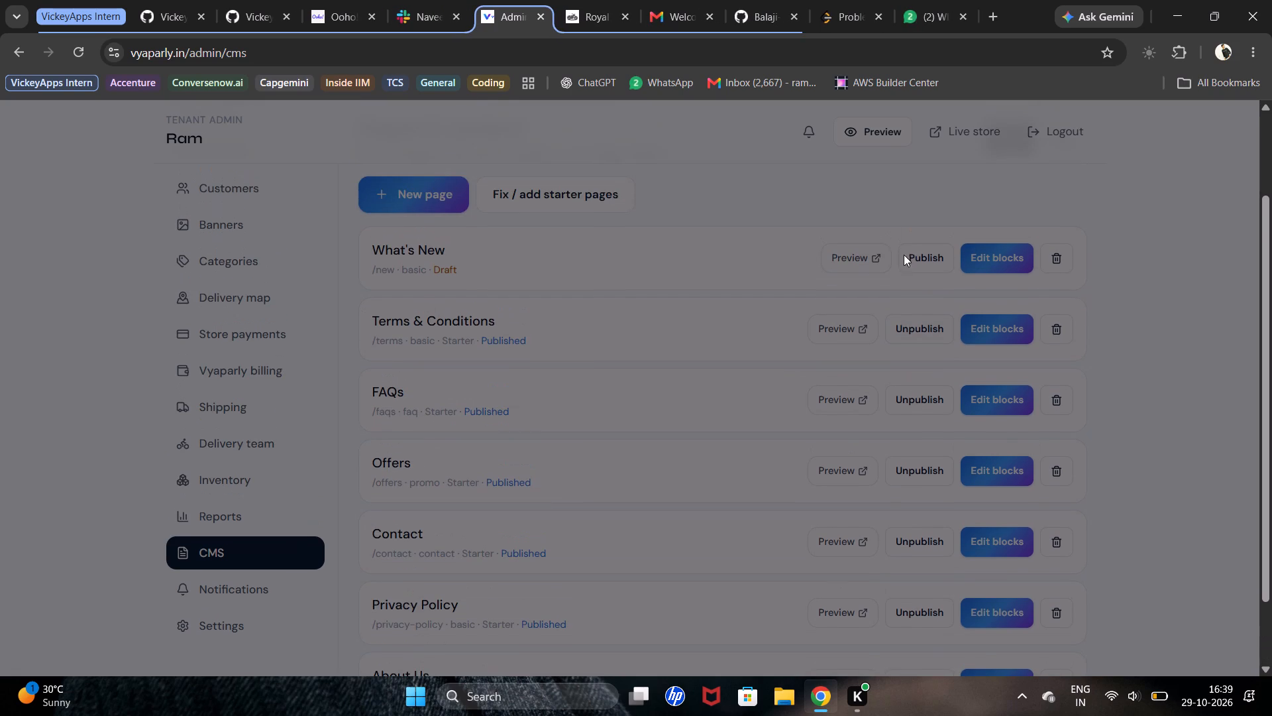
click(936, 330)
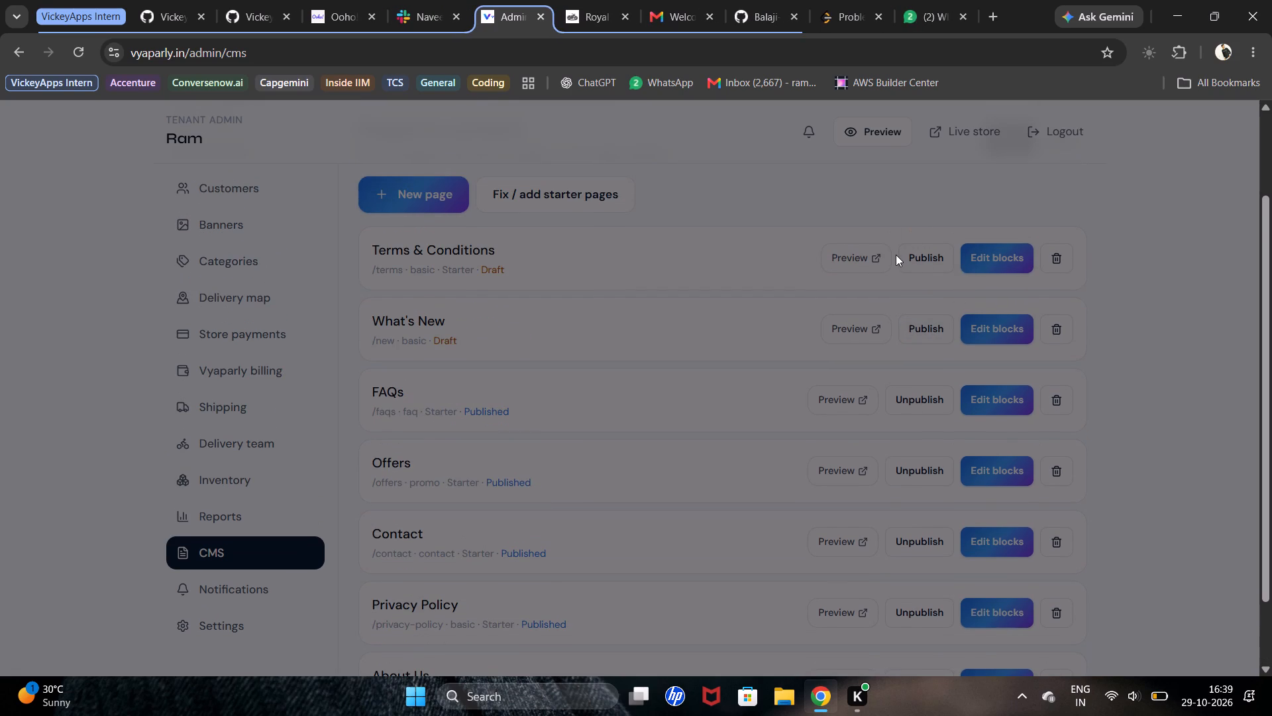
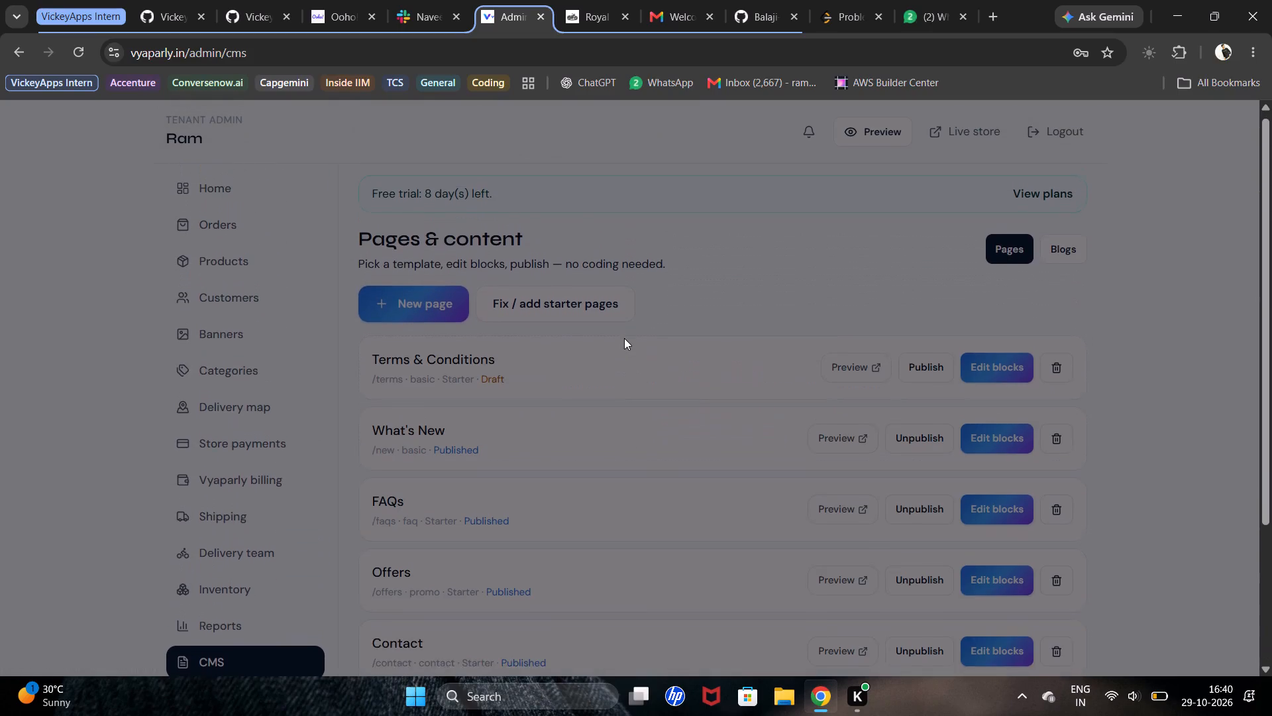
Reload the Royal Enfield live store and open the Terms page from its footer to check the unpublished page.
scroll(624, 338, up, 2)
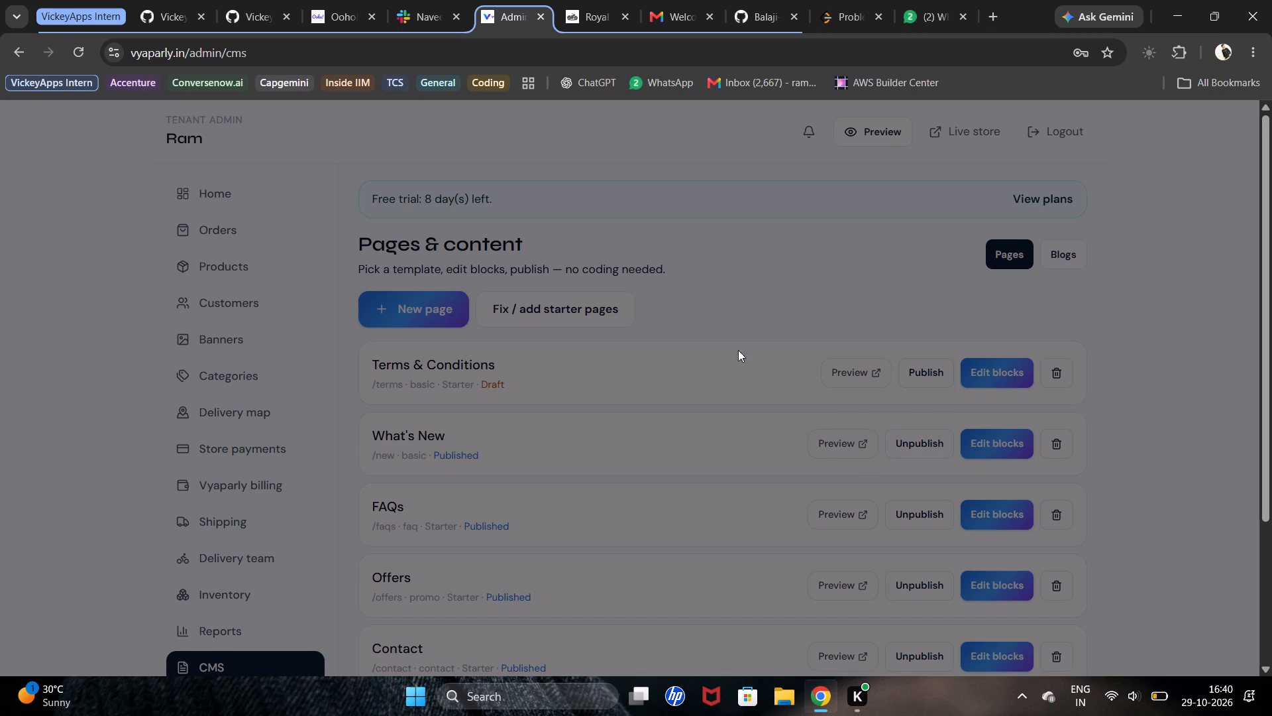
click(604, 0)
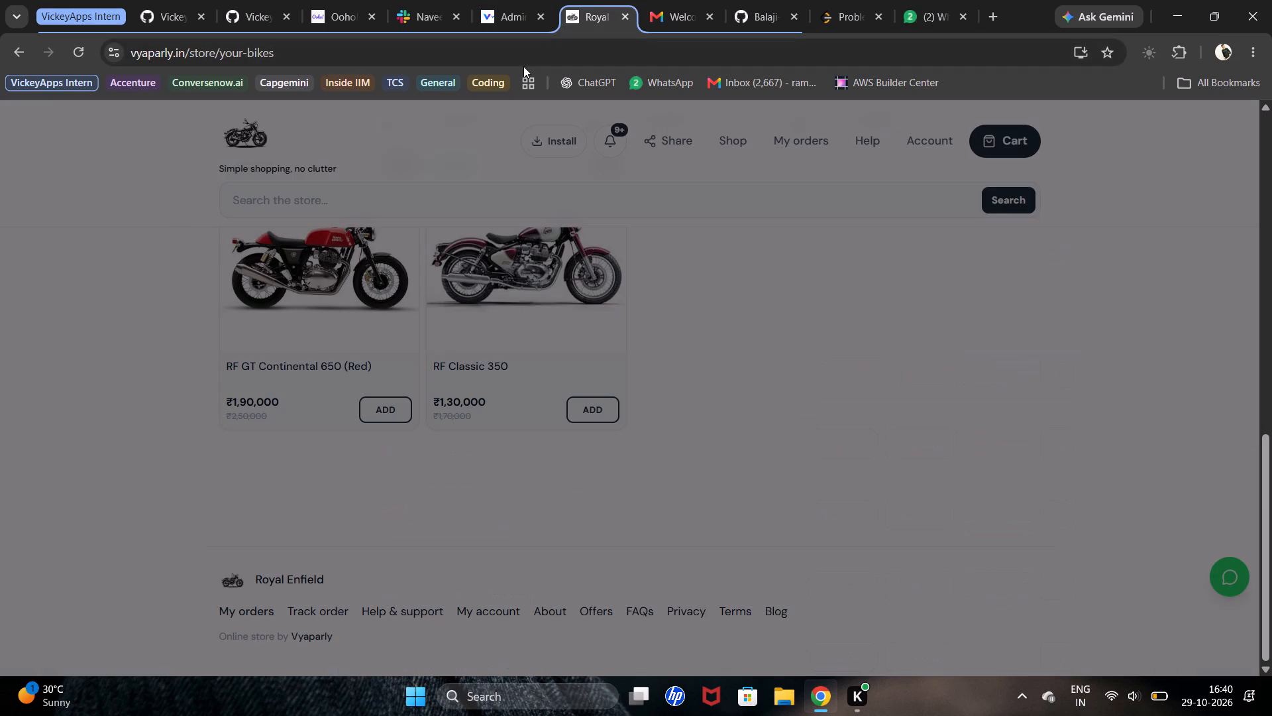
click(523, 44)
key(Return)
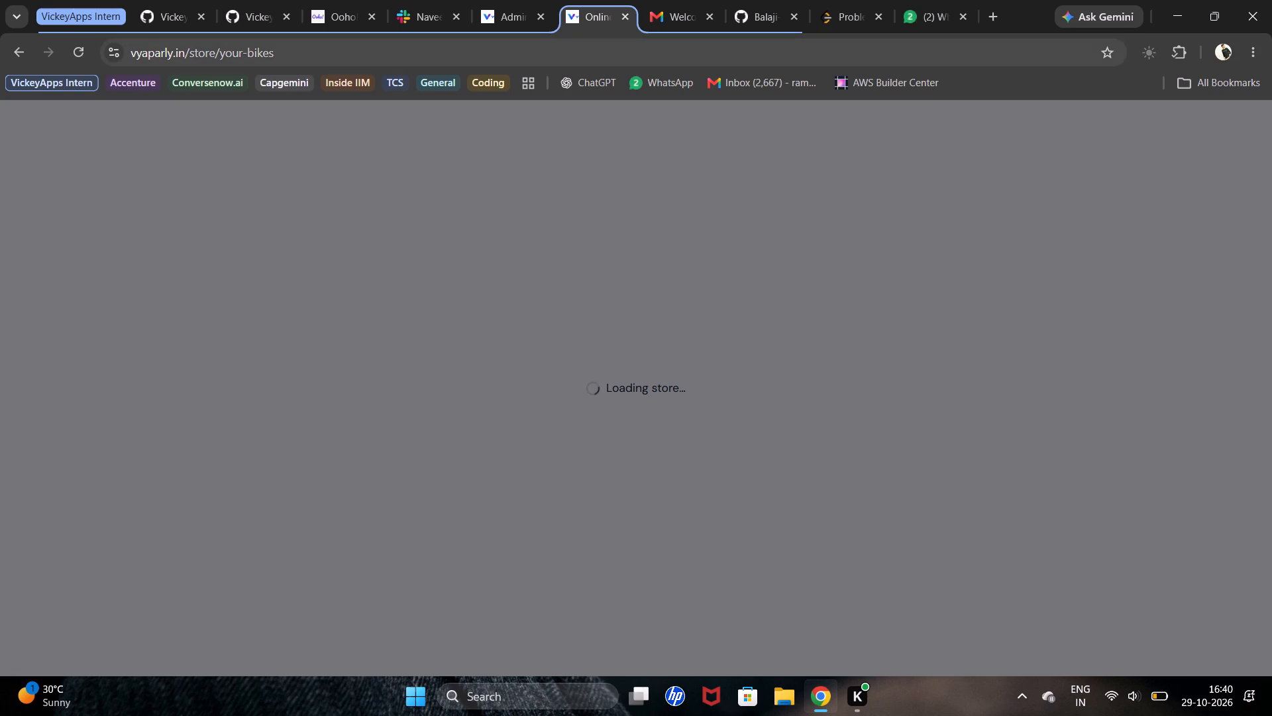
scroll(575, 359, down, 8)
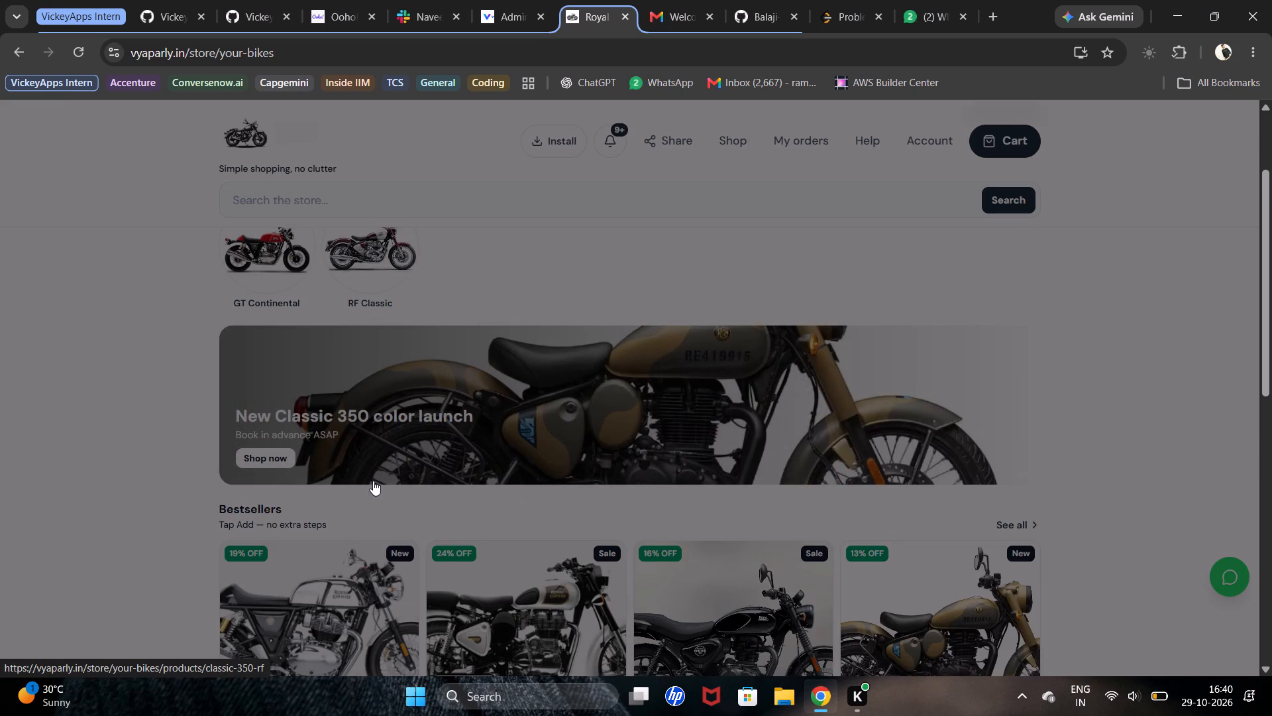
scroll(370, 513, down, 6)
scroll(410, 565, down, 18)
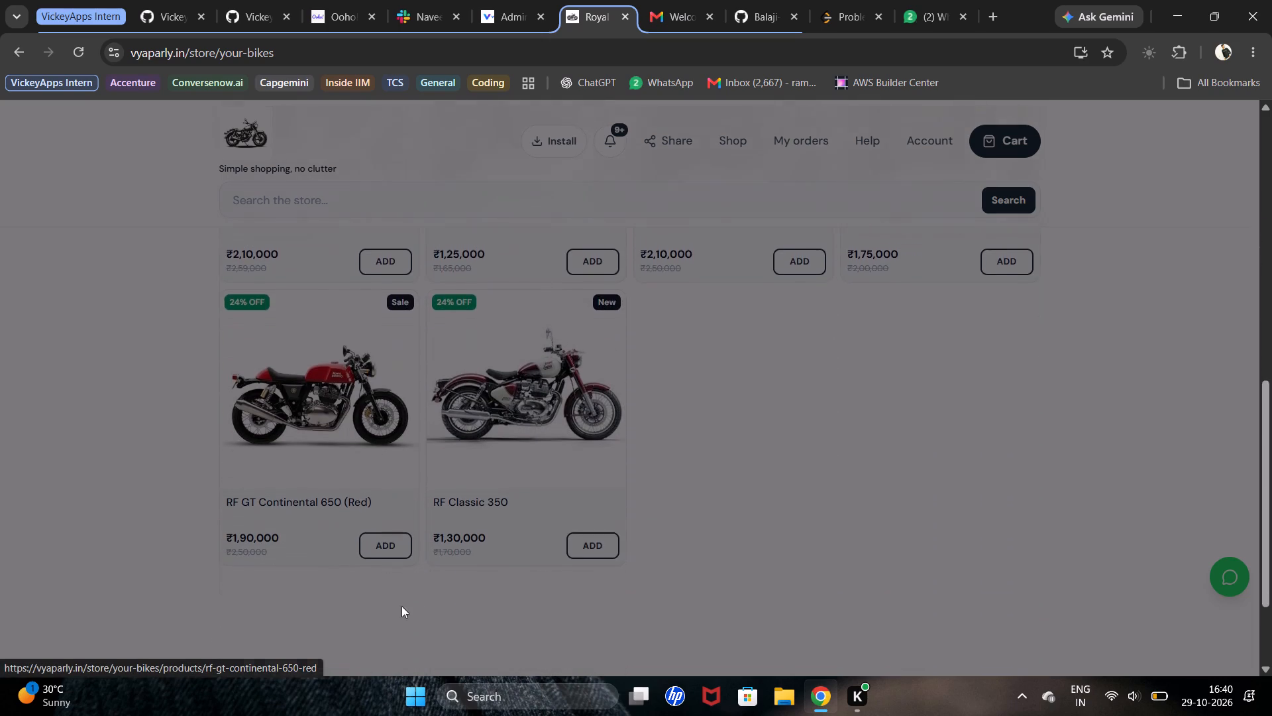
scroll(526, 490, down, 5)
scroll(601, 473, down, 4)
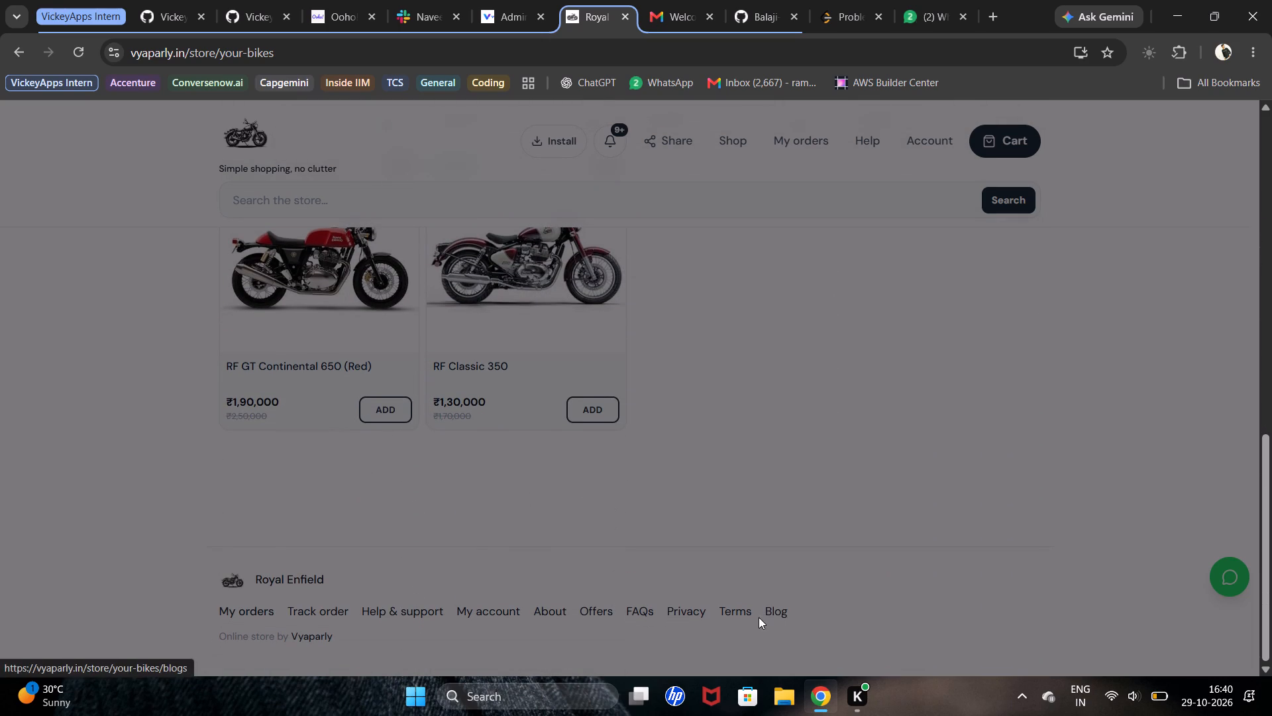
click(732, 617)
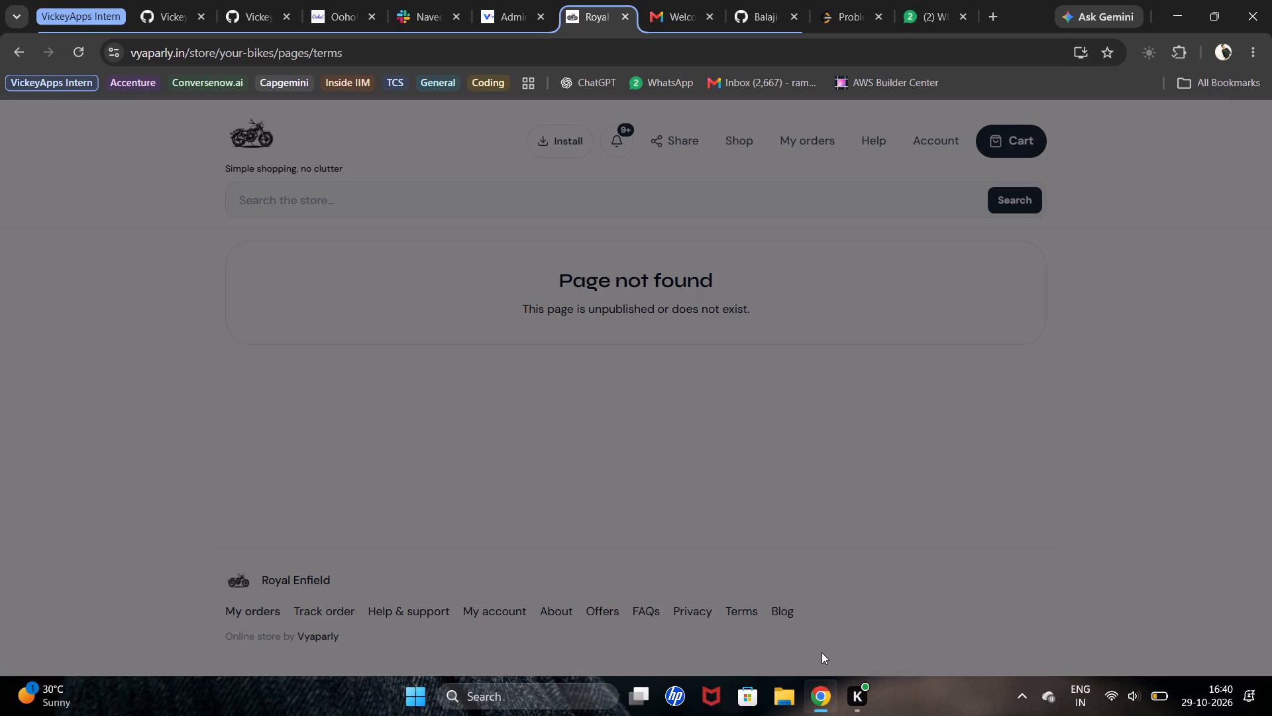
scroll(726, 487, up, 3)
Examine the store's Account and Help pages, including the contact tiles, profile and delivery addresses.
click(935, 142)
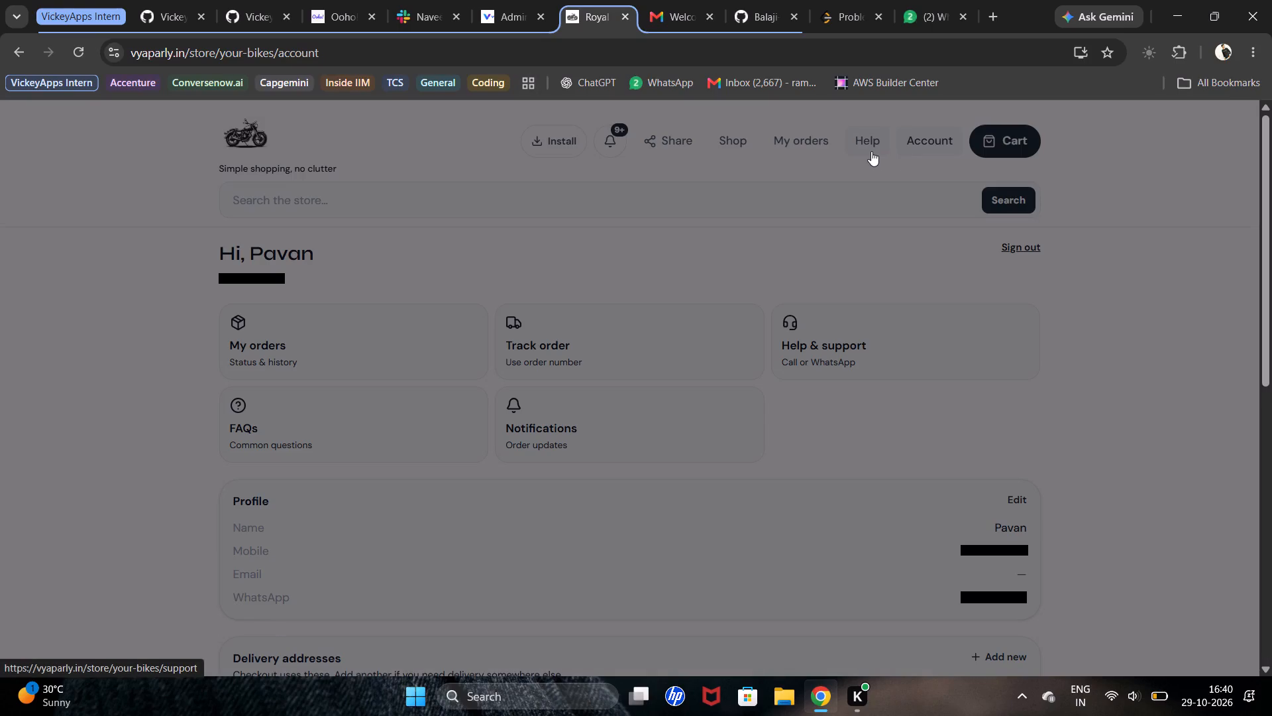
click(871, 151)
scroll(857, 229, down, 5)
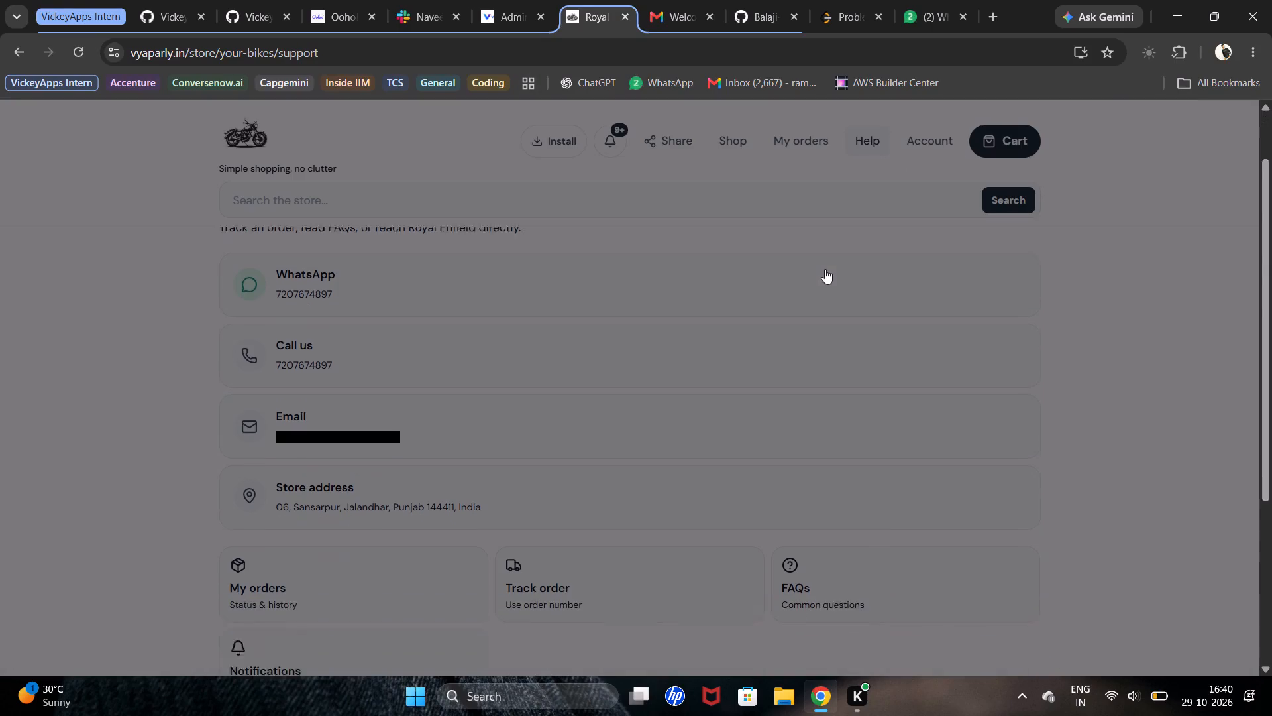
scroll(825, 267, down, 6)
click(923, 145)
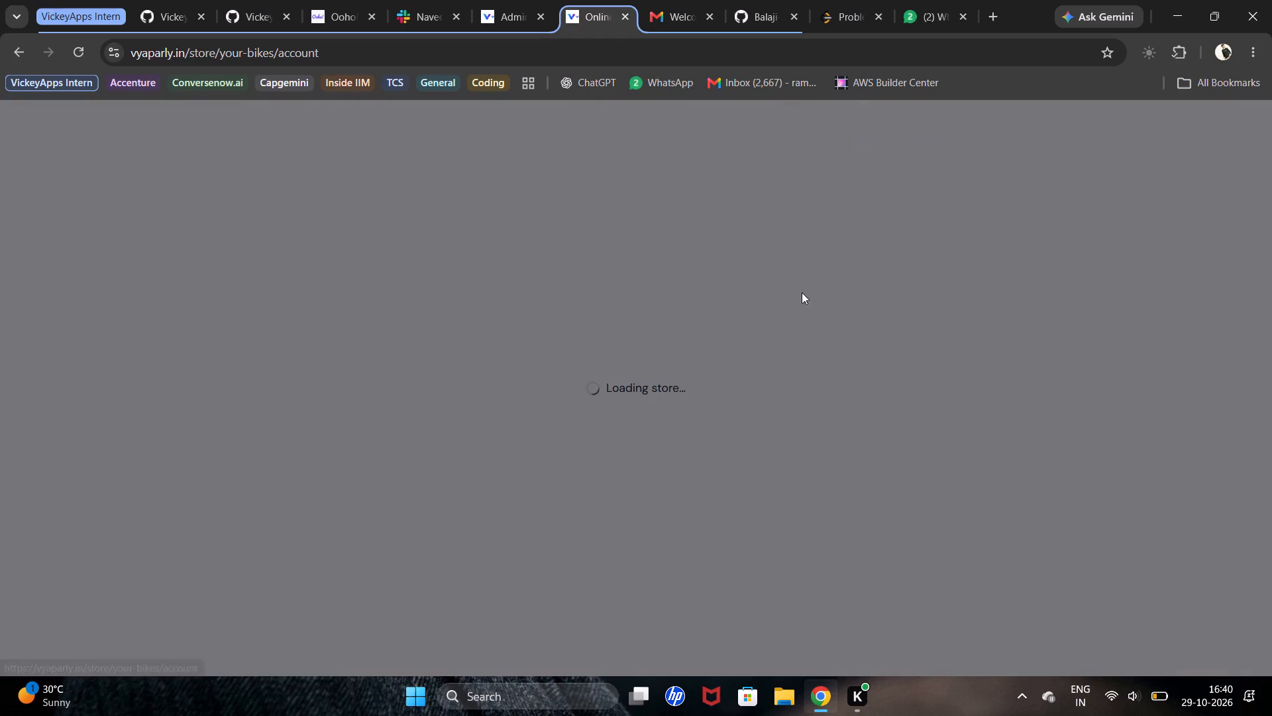
scroll(813, 322, down, 5)
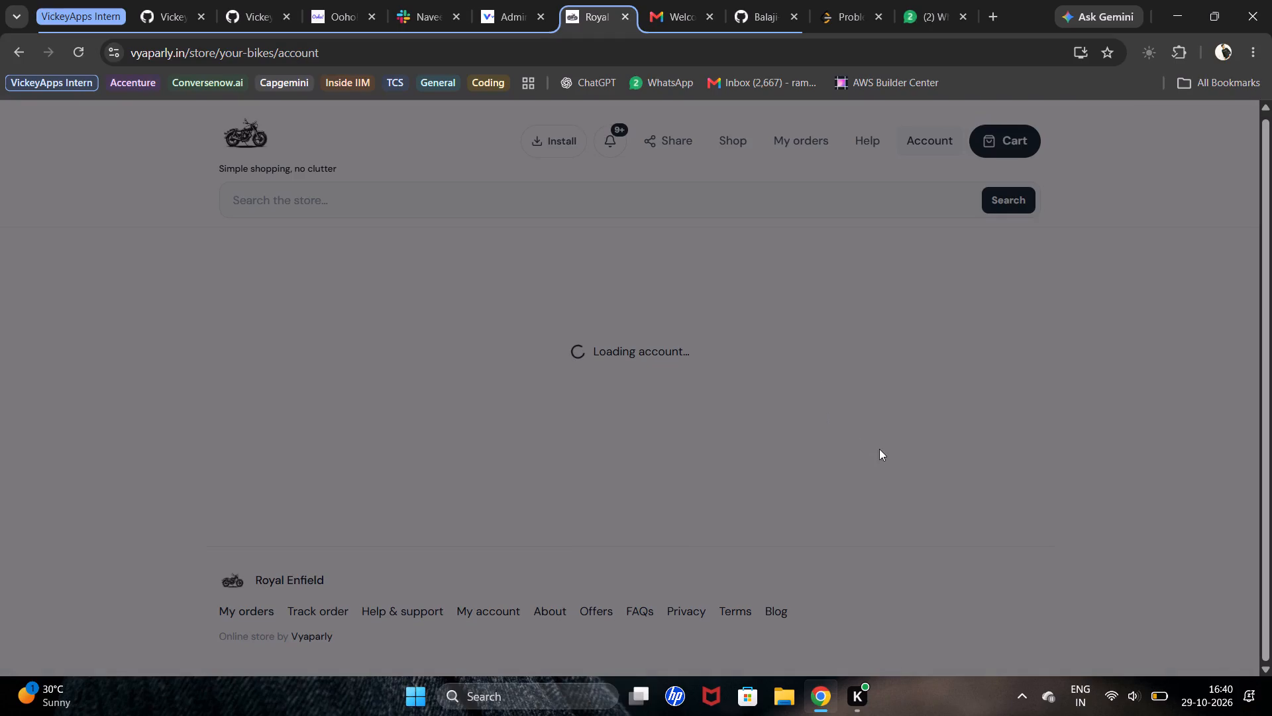
scroll(871, 461, down, 16)
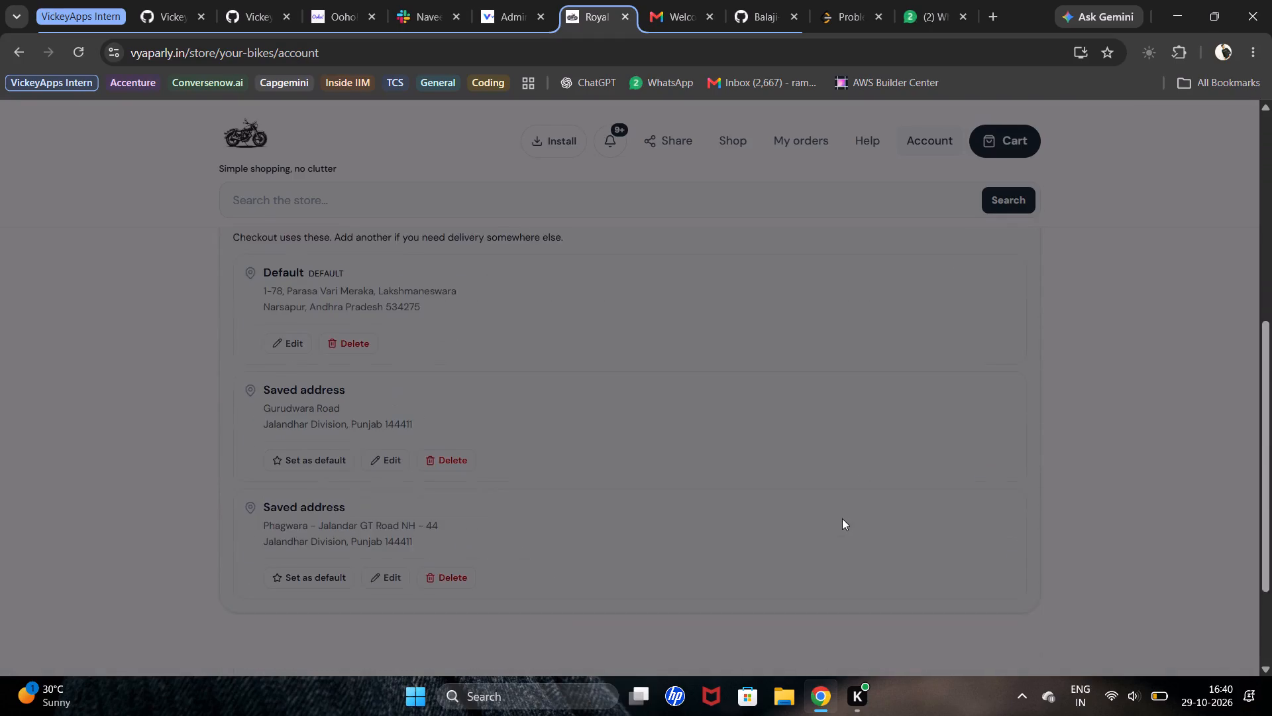
scroll(839, 518, down, 4)
scroll(828, 530, up, 6)
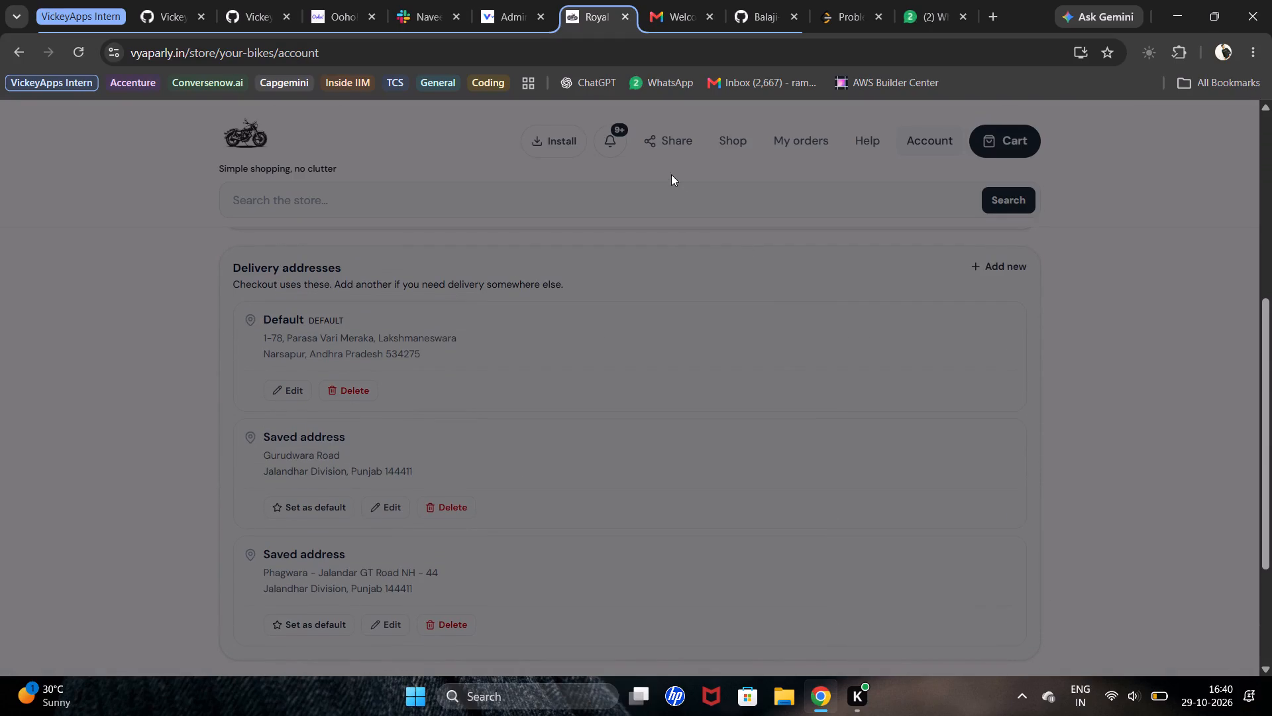
Try to open the What's New page directly at the store address vyaparly.in/store/your-bikes/new.
double_click(654, 52)
text(new)
key(Return)
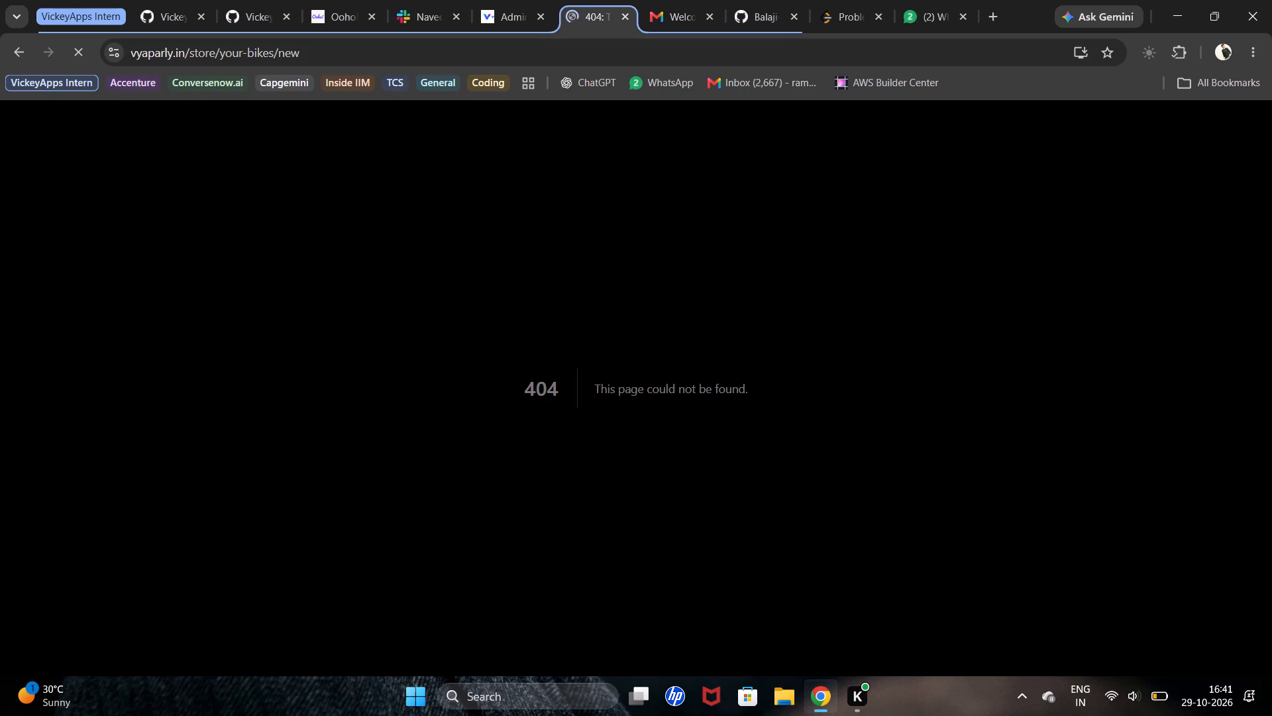
Preview the What's New page from the CMS pages list to check its address, and close the preview.
click(512, 0)
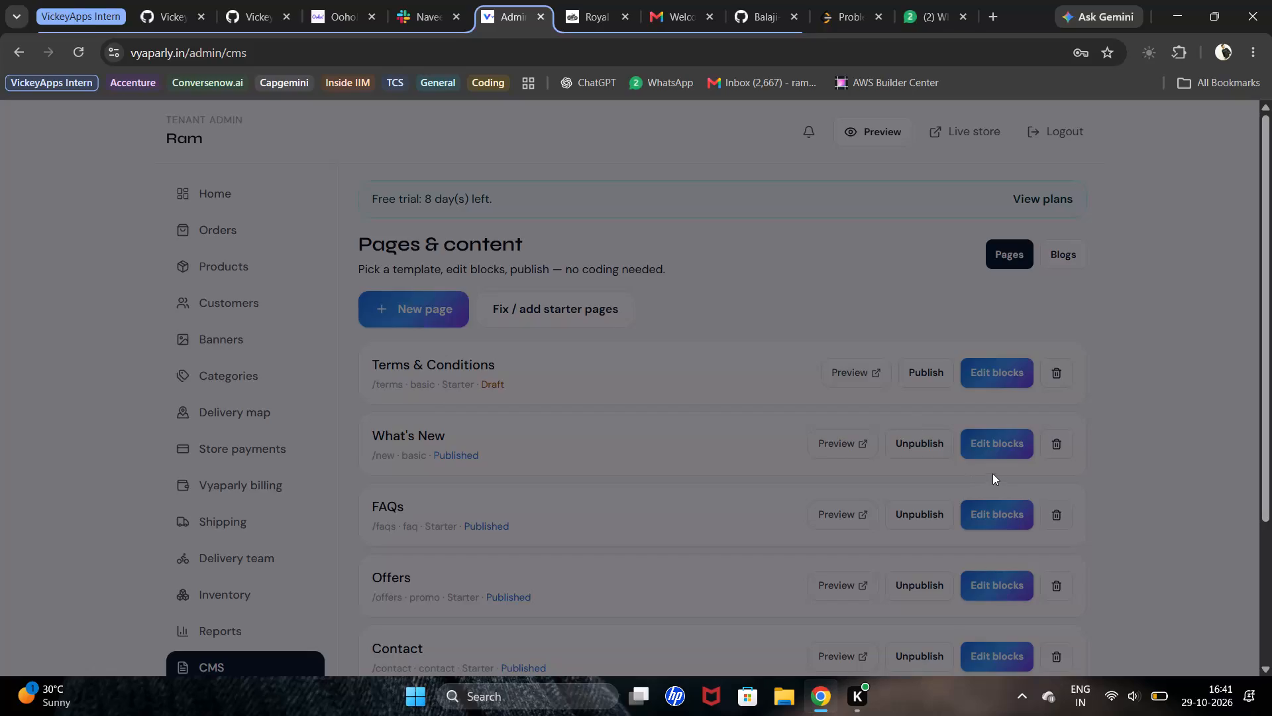
click(848, 452)
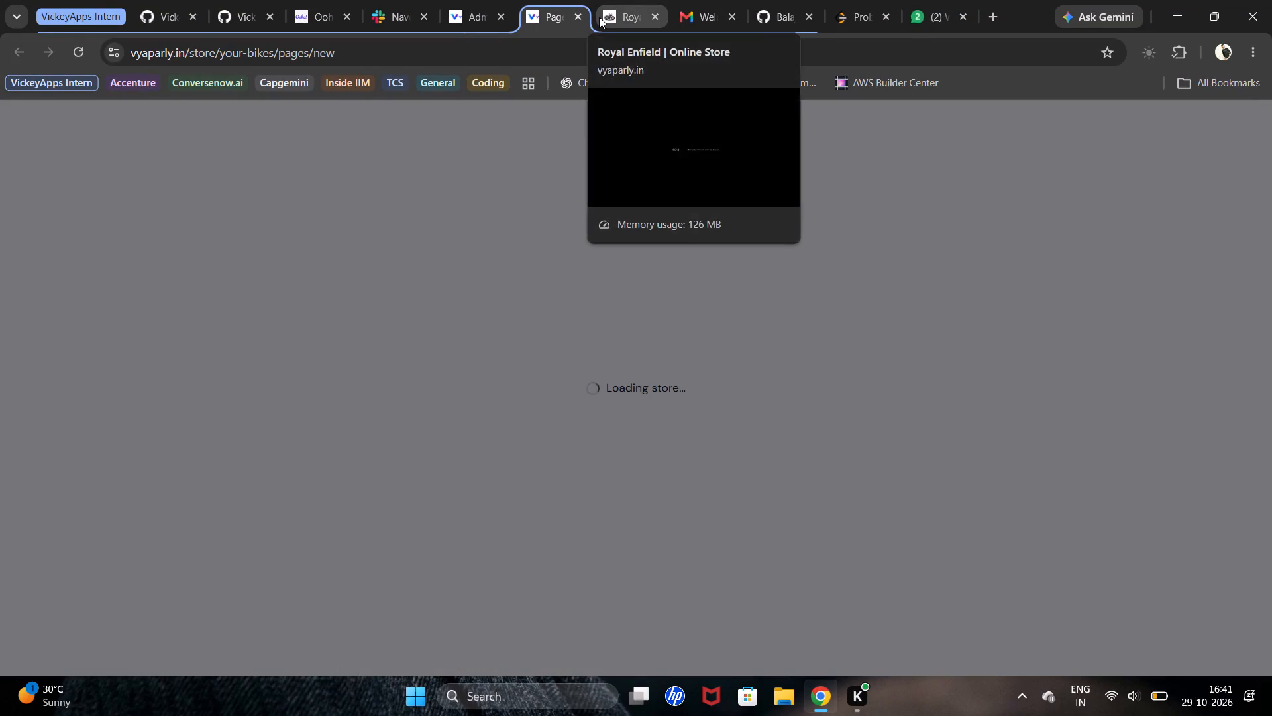
click(581, 14)
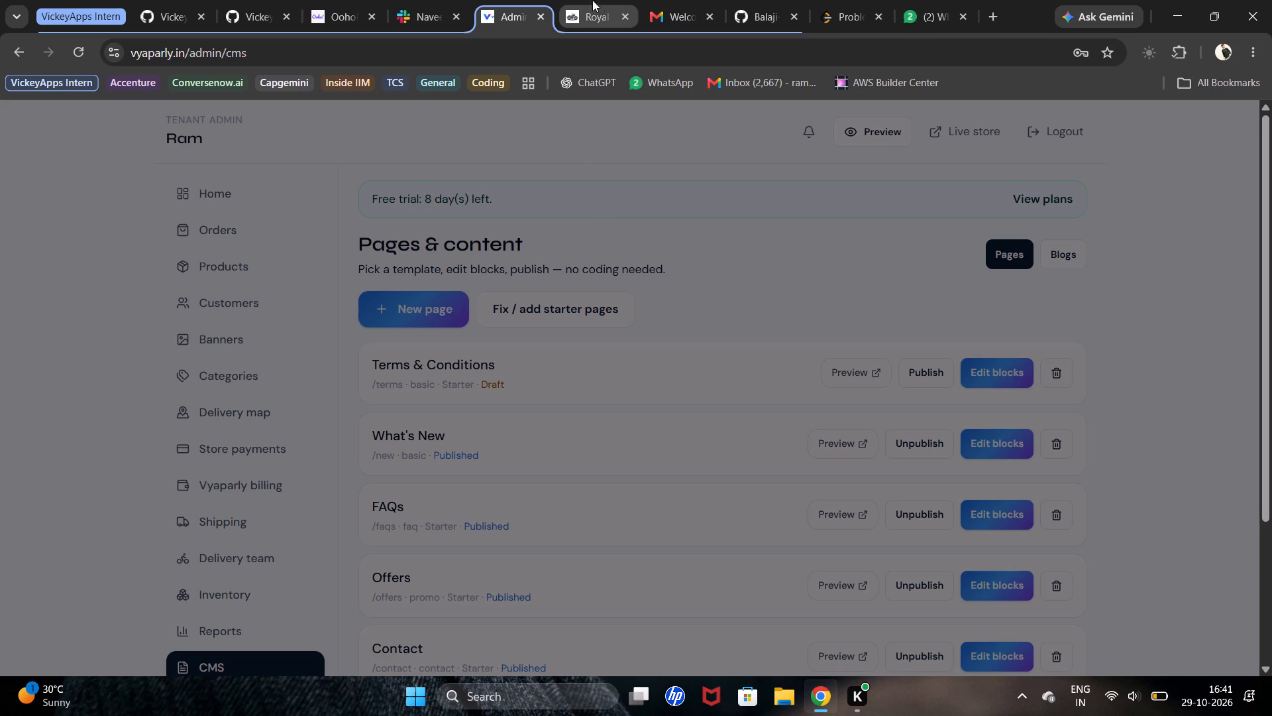
Open vyaparly.in/store/your-bikes/pages/new in the existing store tab and compare the What's New page with the CMS pages list.
click(613, 0)
scroll(735, 290, down, 8)
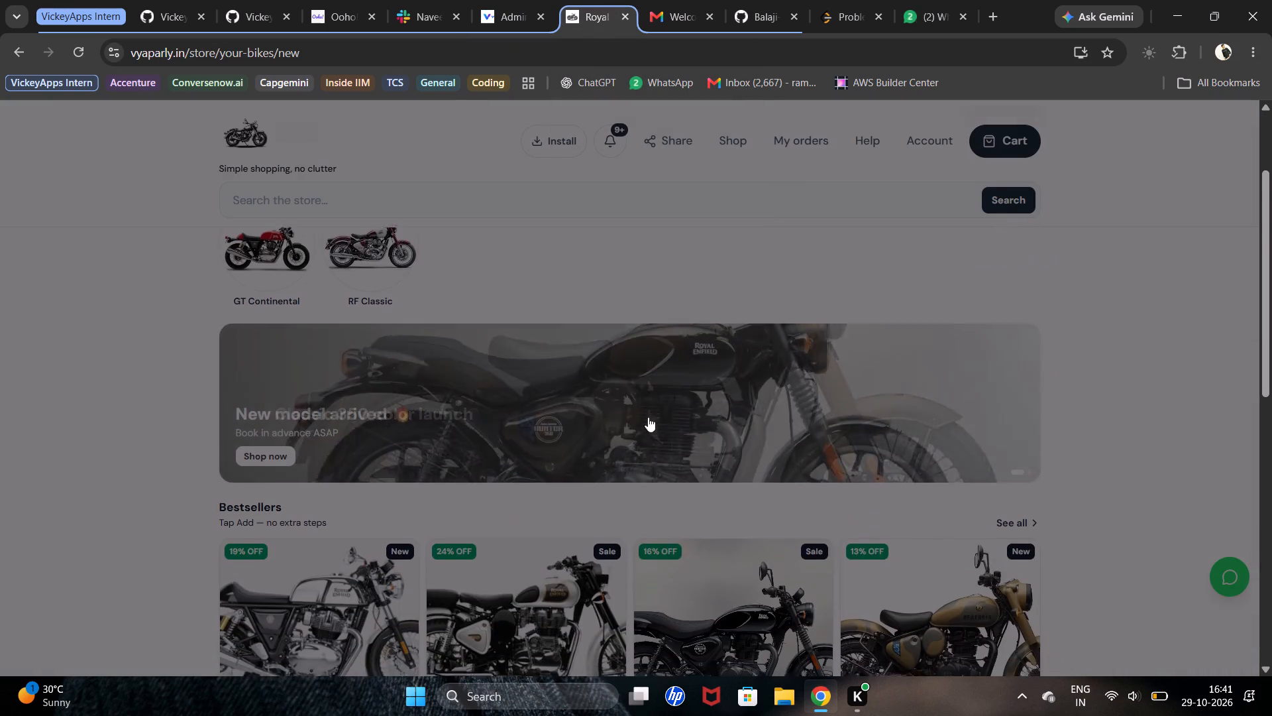
scroll(648, 417, down, 20)
scroll(648, 417, down, 1)
scroll(621, 615, down, 4)
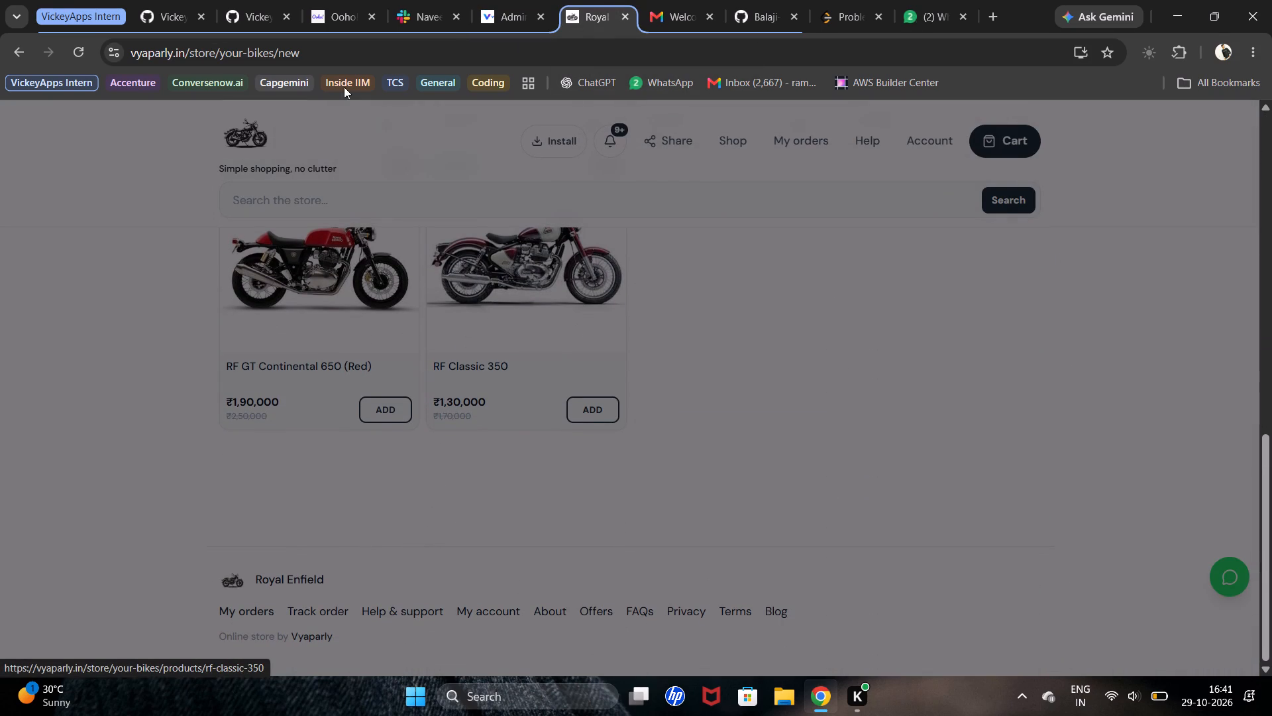
click(280, 58)
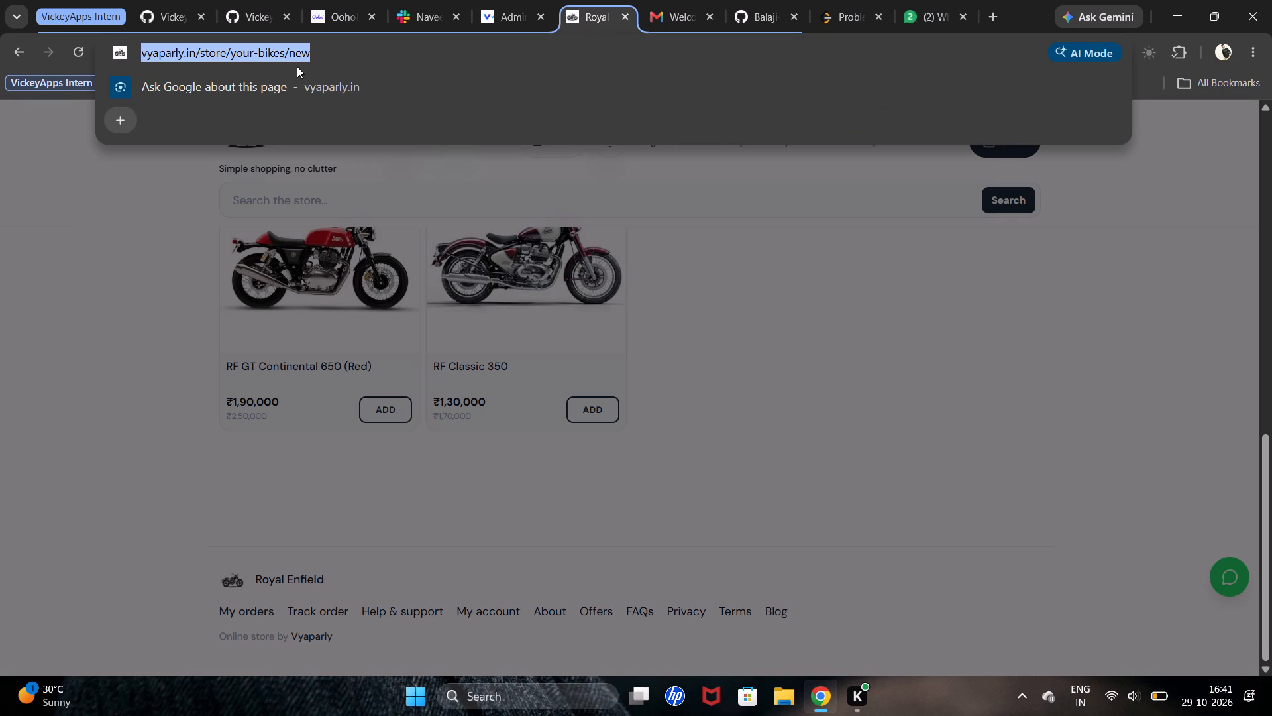
click(401, 51)
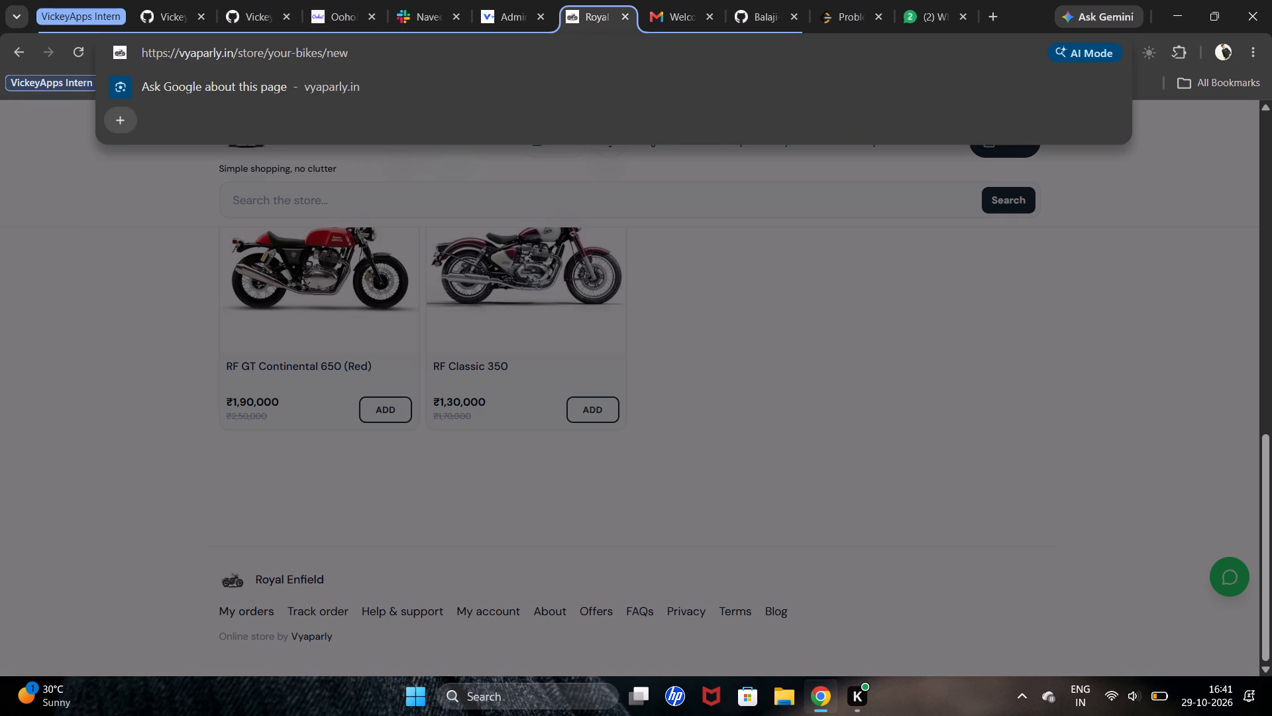
key(BackSpace)
key(BackSpace)
key(BackSpace)
text(pages/new)
key(Return)
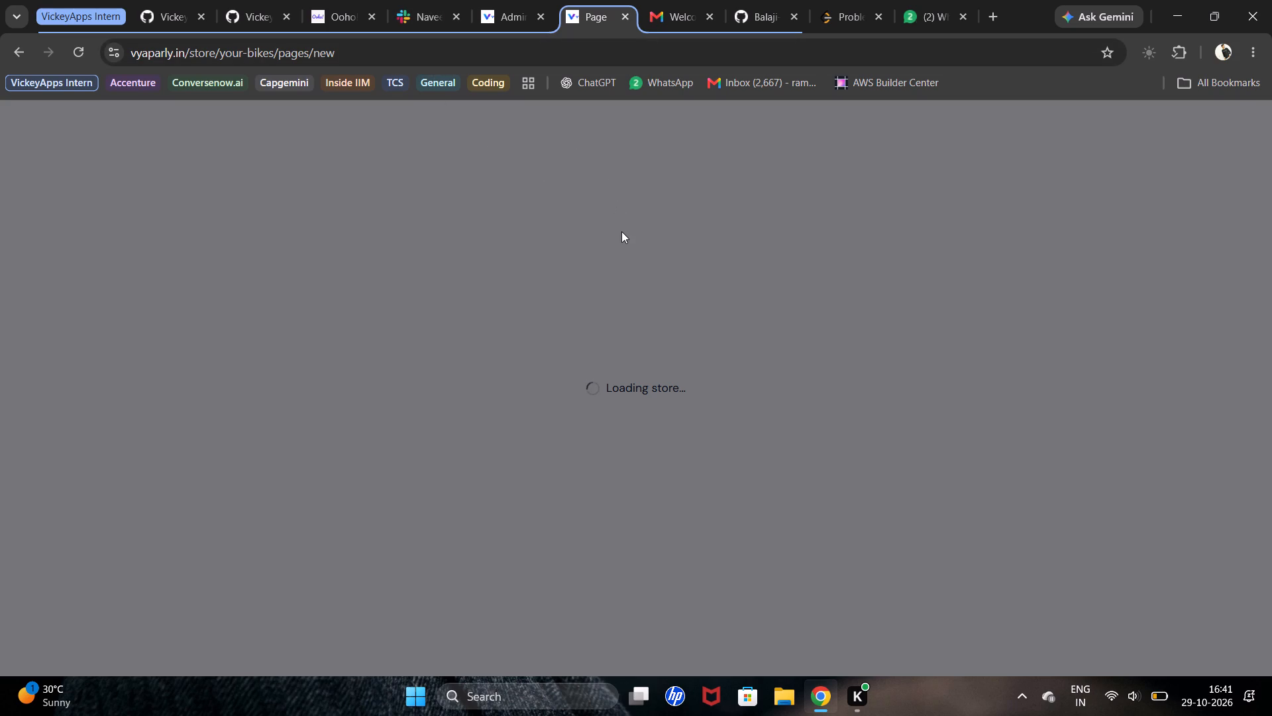
click(517, 0)
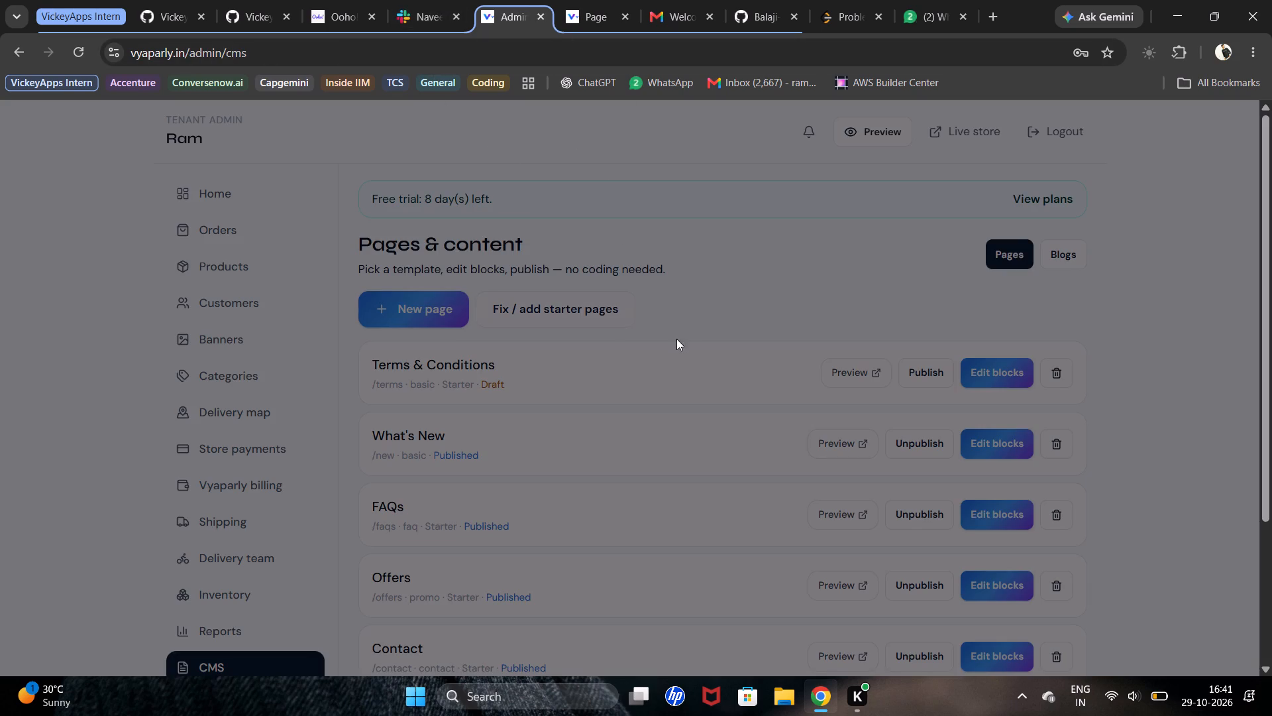
click(613, 0)
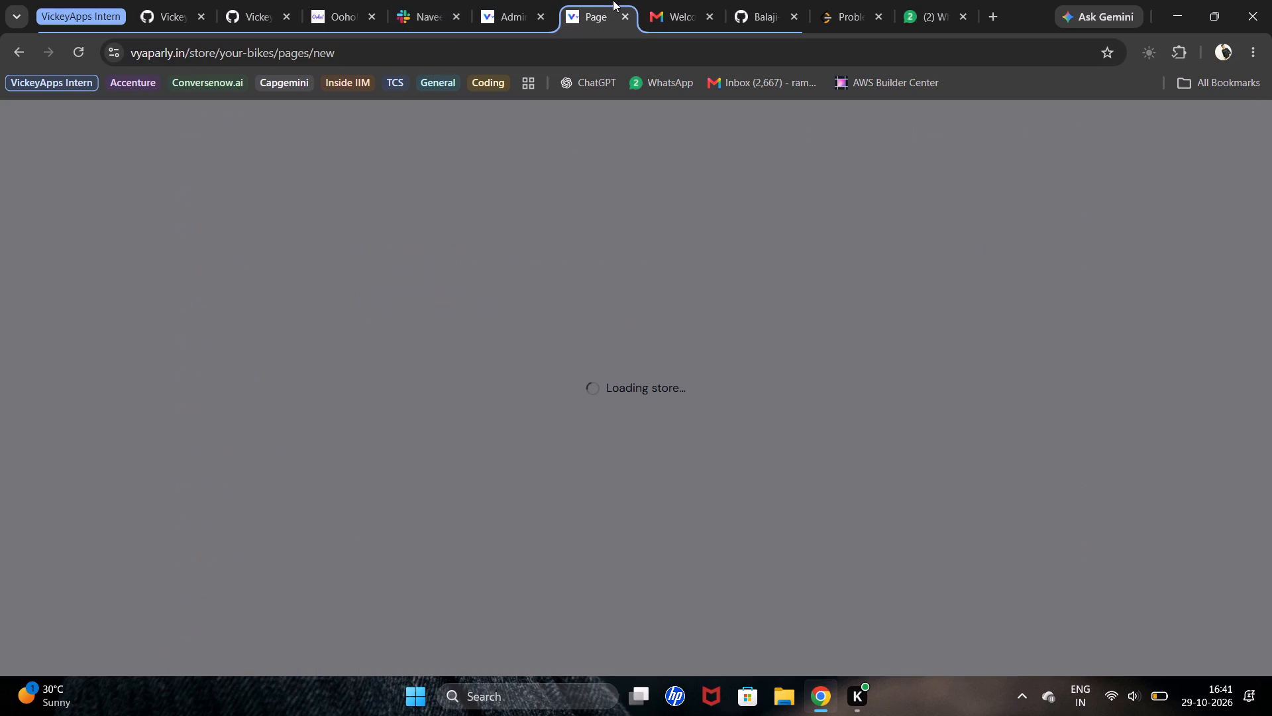
click(538, 0)
click(610, 0)
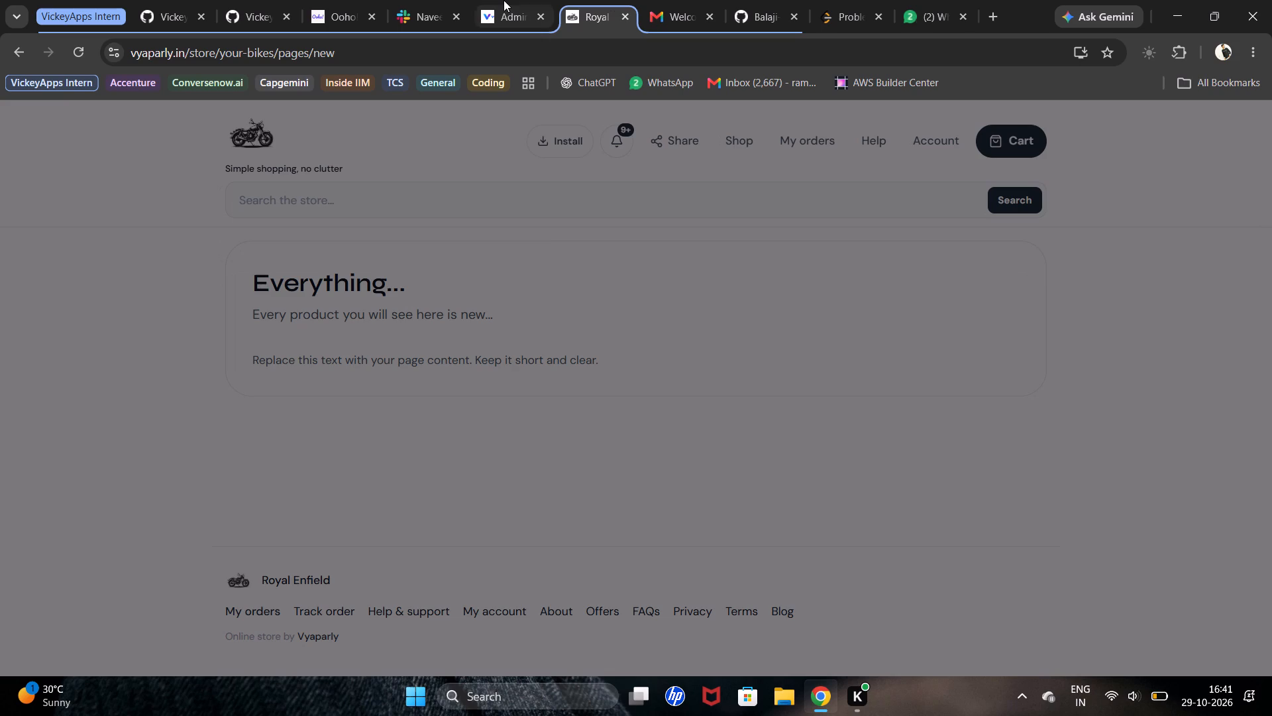
click(445, 415)
Change the What's New page's title block subtitle in the CMS to "Every product you see here is a new item..." and publish it.
click(505, 0)
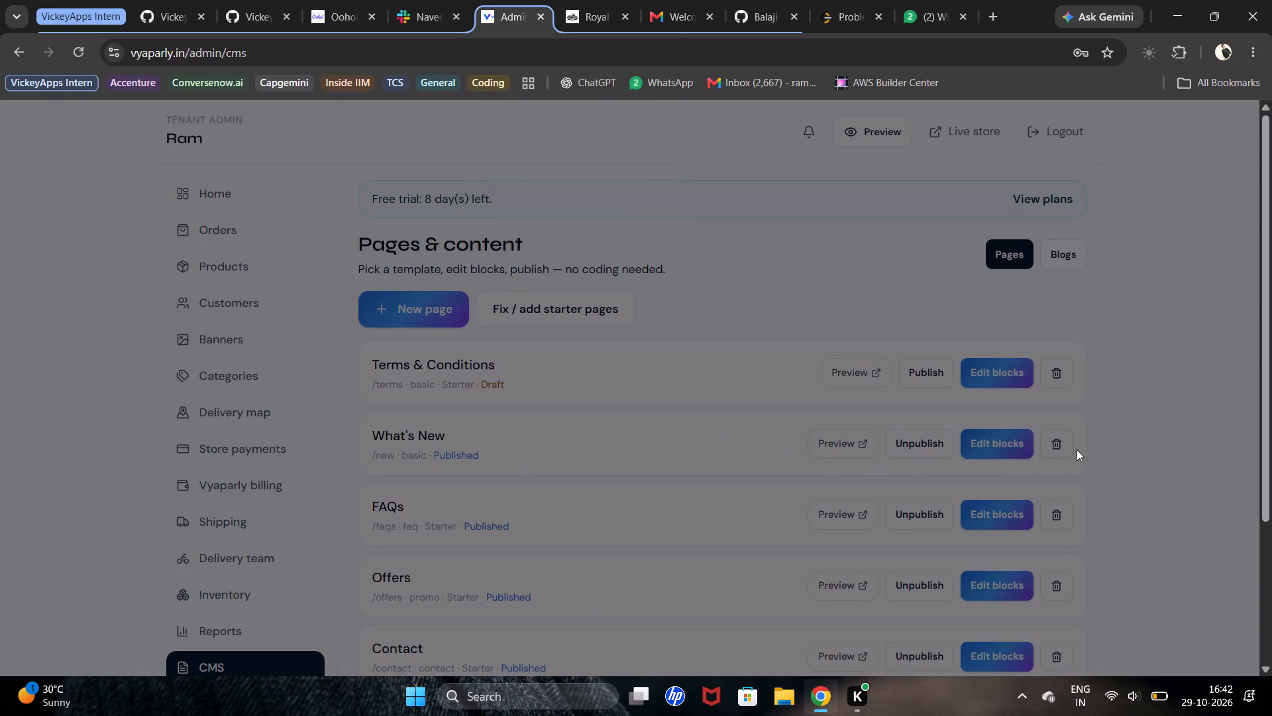
click(999, 458)
scroll(578, 476, down, 4)
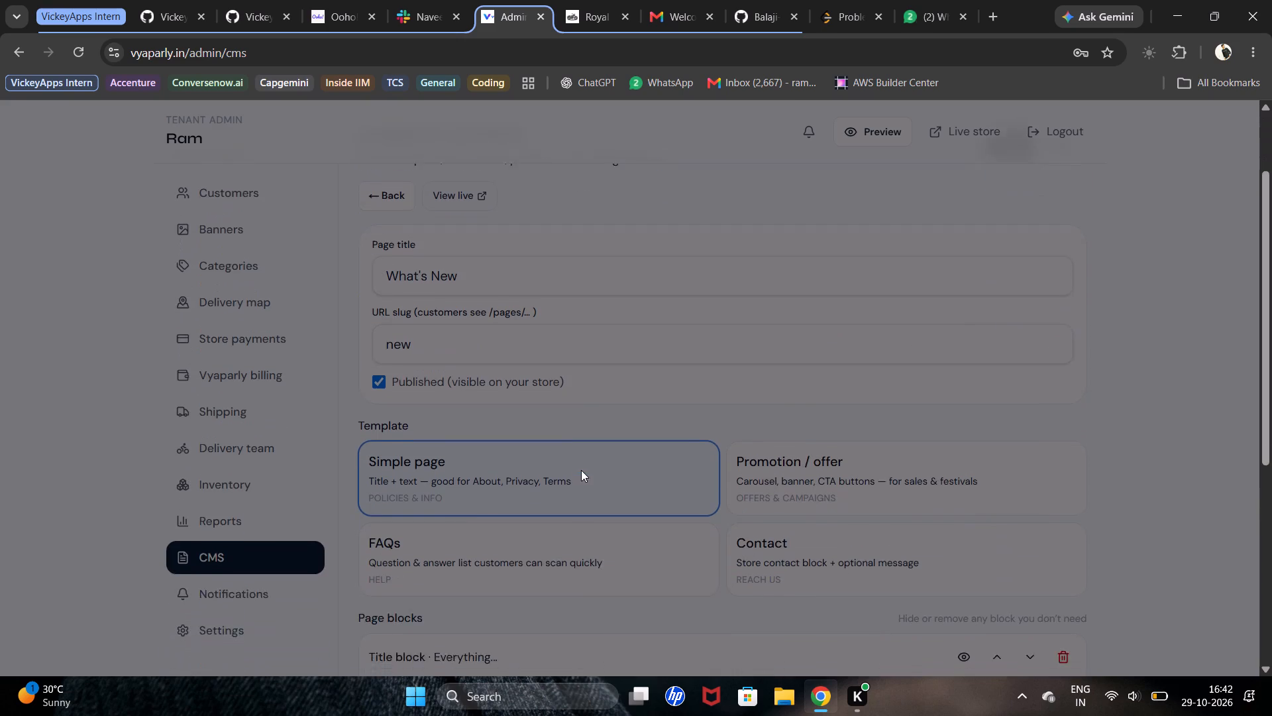
scroll(581, 470, down, 17)
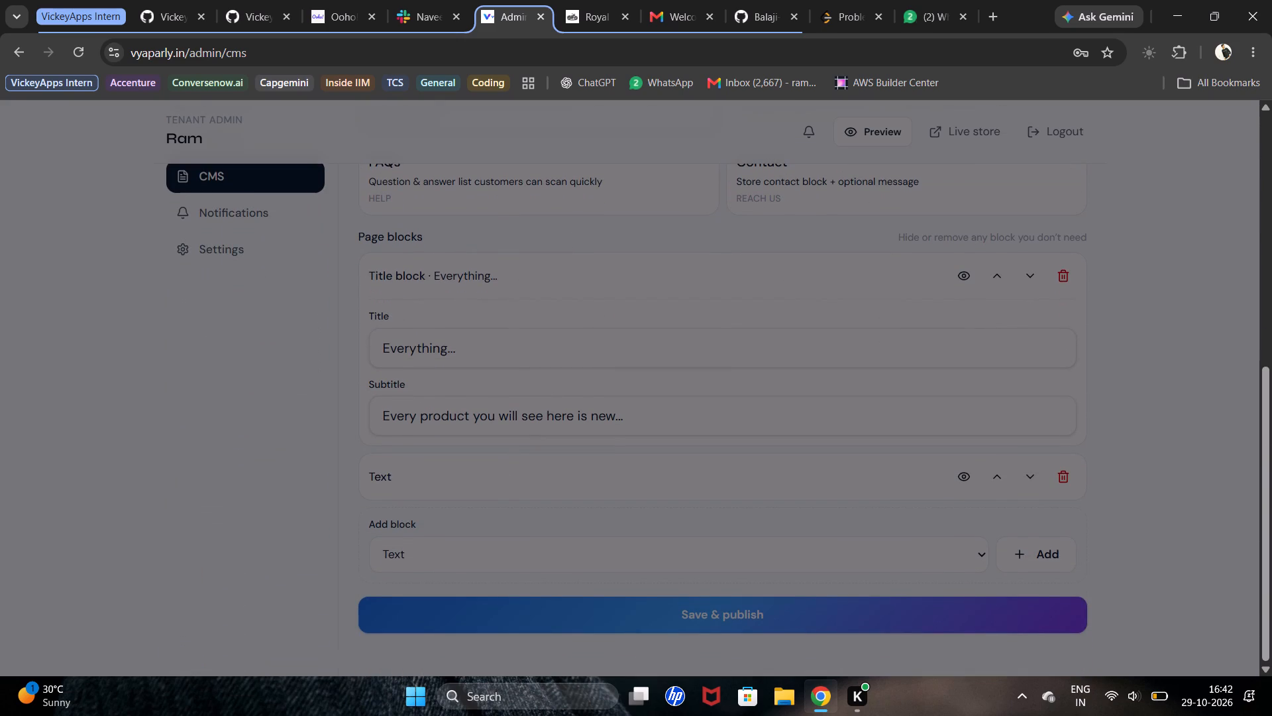
click(454, 402)
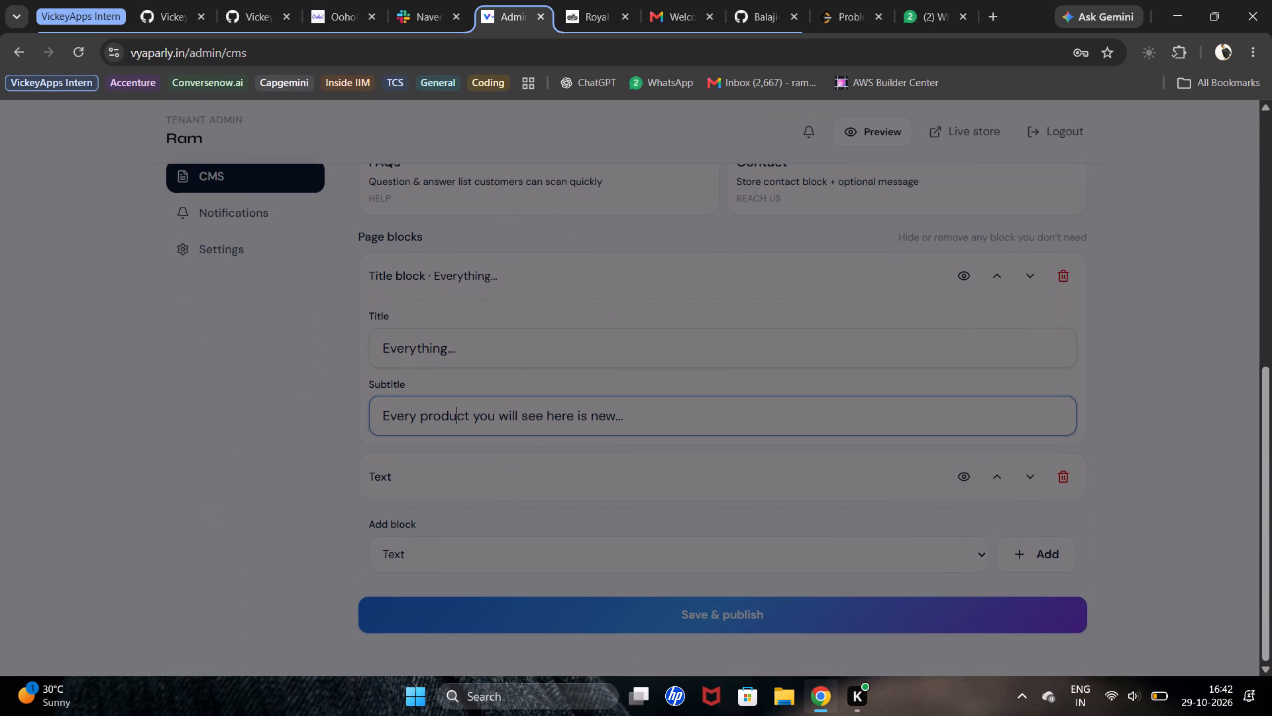
double_click(506, 414)
key(BackSpace)
key(Right)
key(Right)
key(Right)
key(Right)
key(Right)
key(Right)
key(Right)
key(Right)
key(Right)
key(Right)
key(Right)
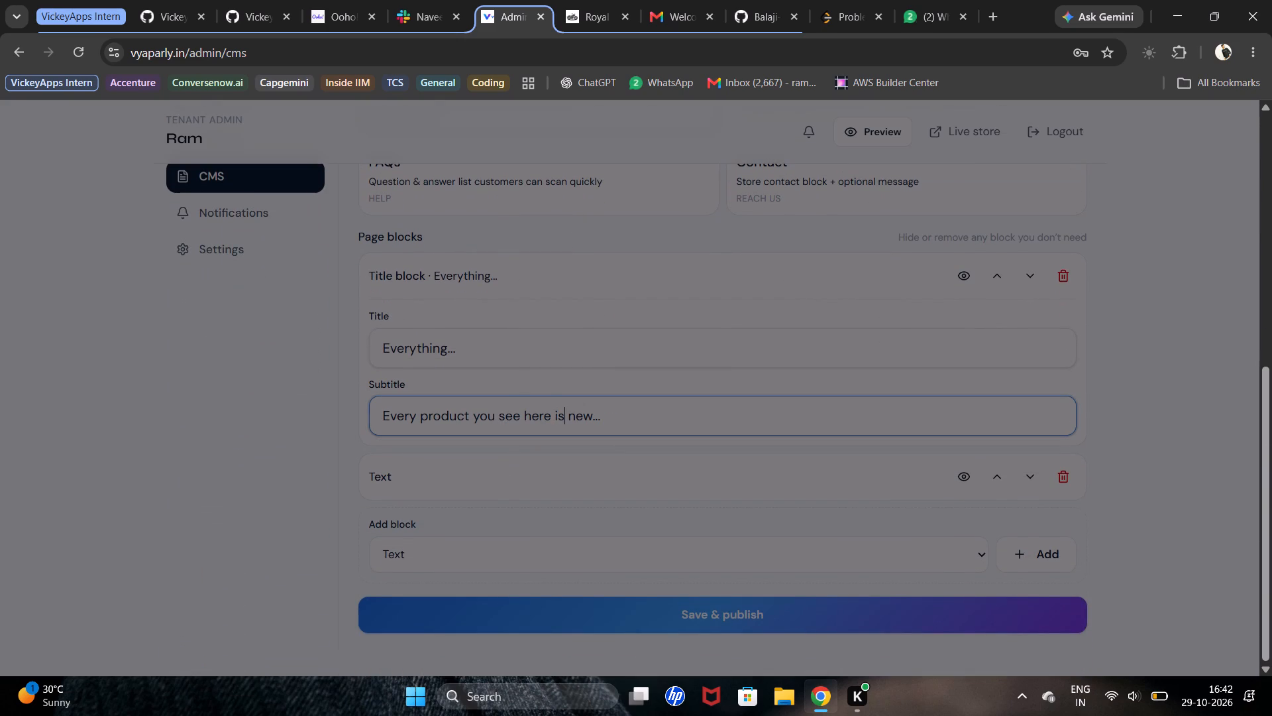
key(Right)
key(a)
key(Right)
key(Right)
key(Right)
key(Left)
key(Left)
key(Left)
key(space)
key(Right)
key(Right)
key(Right)
key(space)
text(item)
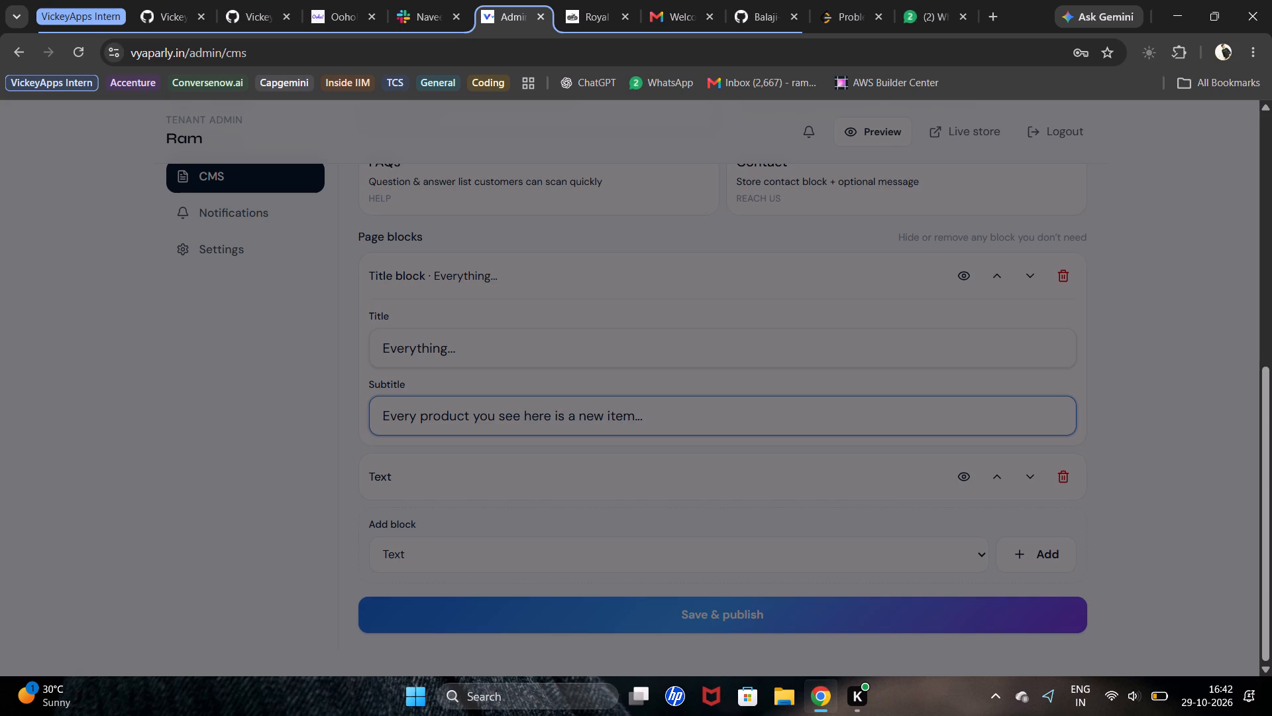
click(560, 624)
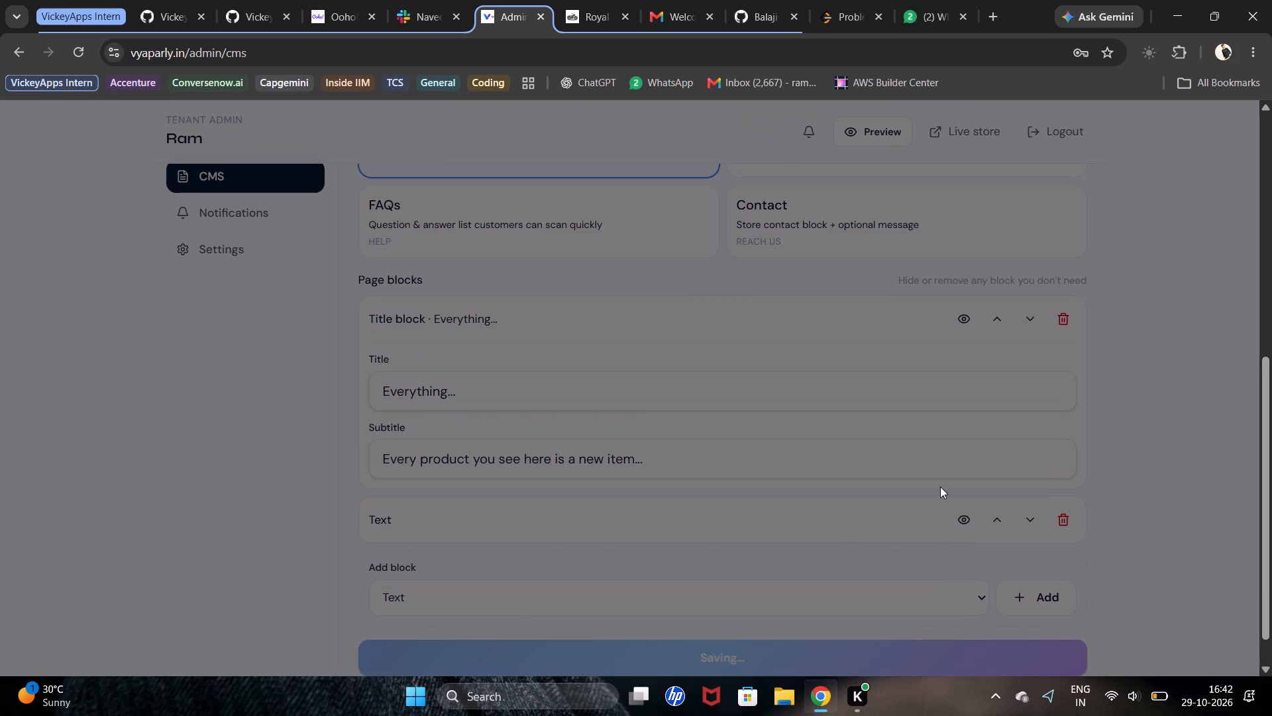
Reload the What's New page on the live store to check the edited subtitle.
click(584, 0)
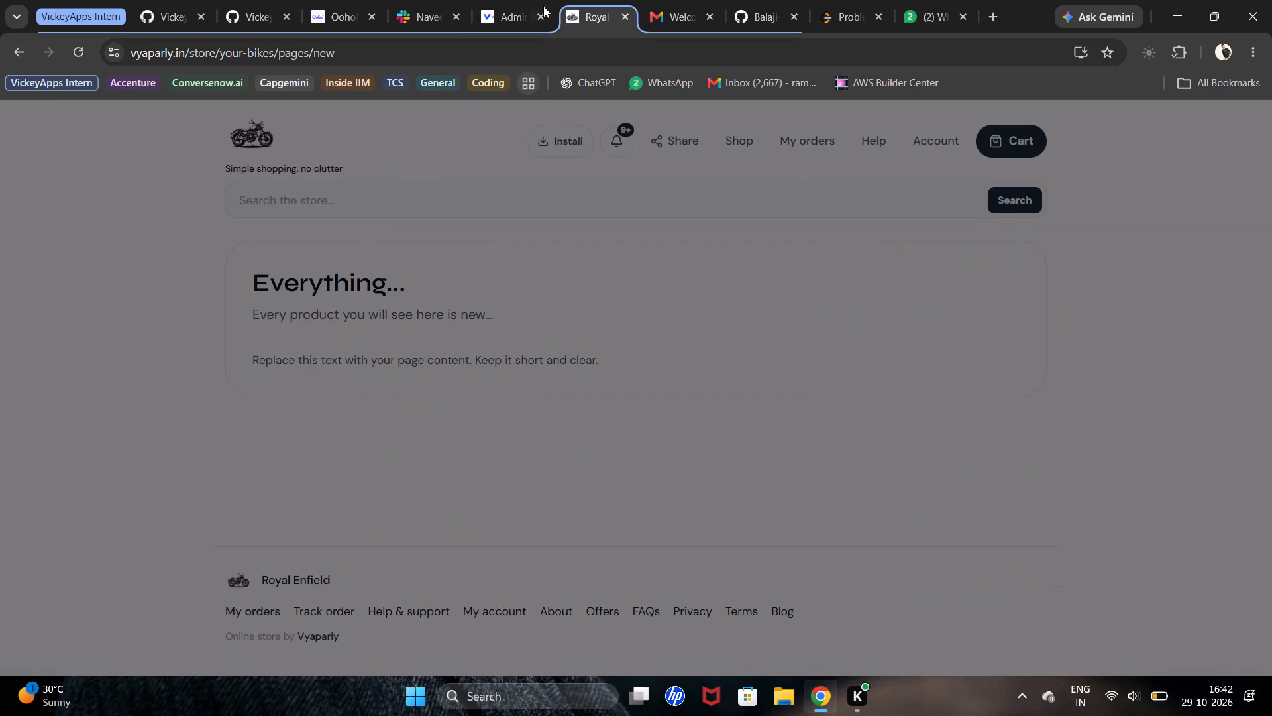
click(535, 55)
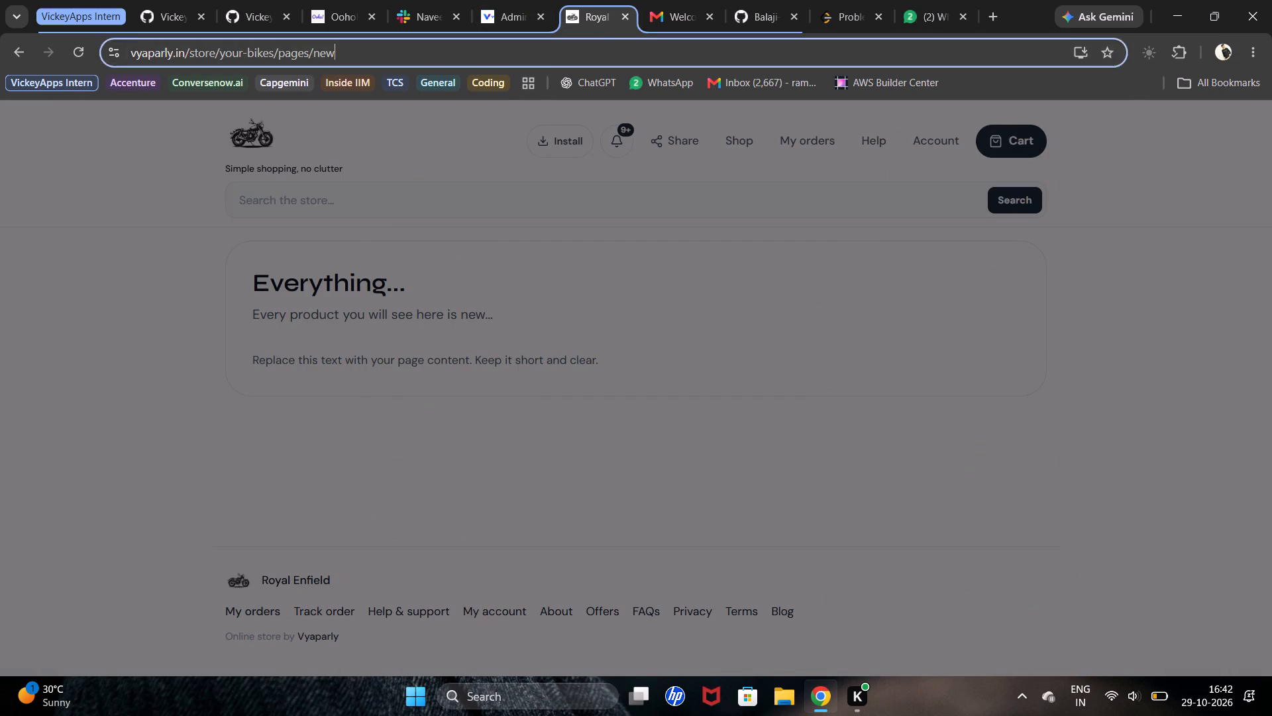
key(Return)
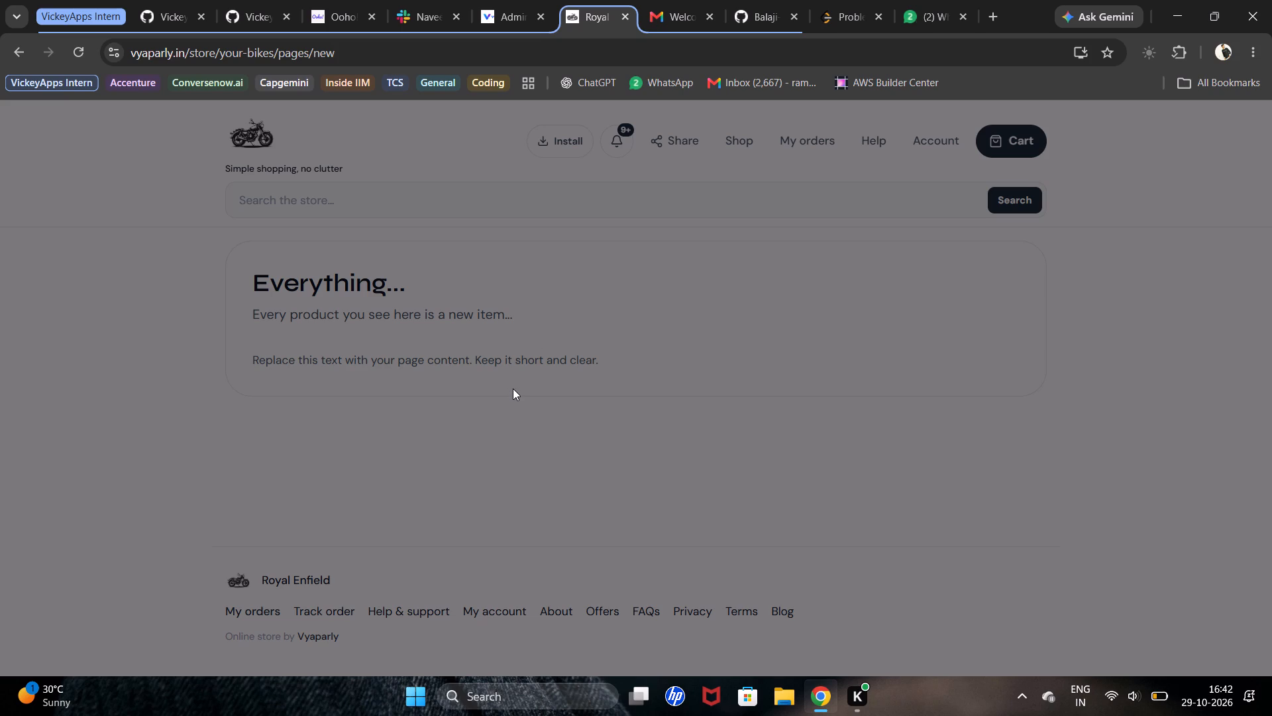
Unpublish the What's New page in the CMS and reload its live store address to check it.
click(478, 0)
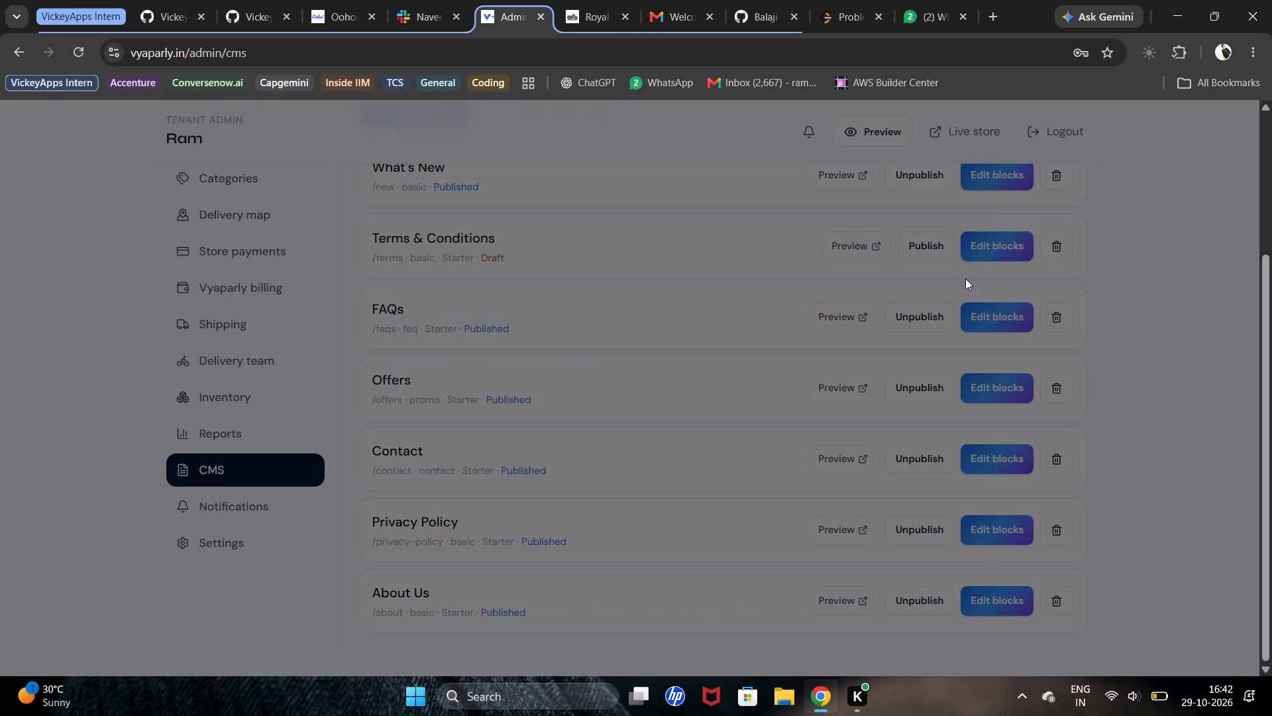
click(913, 168)
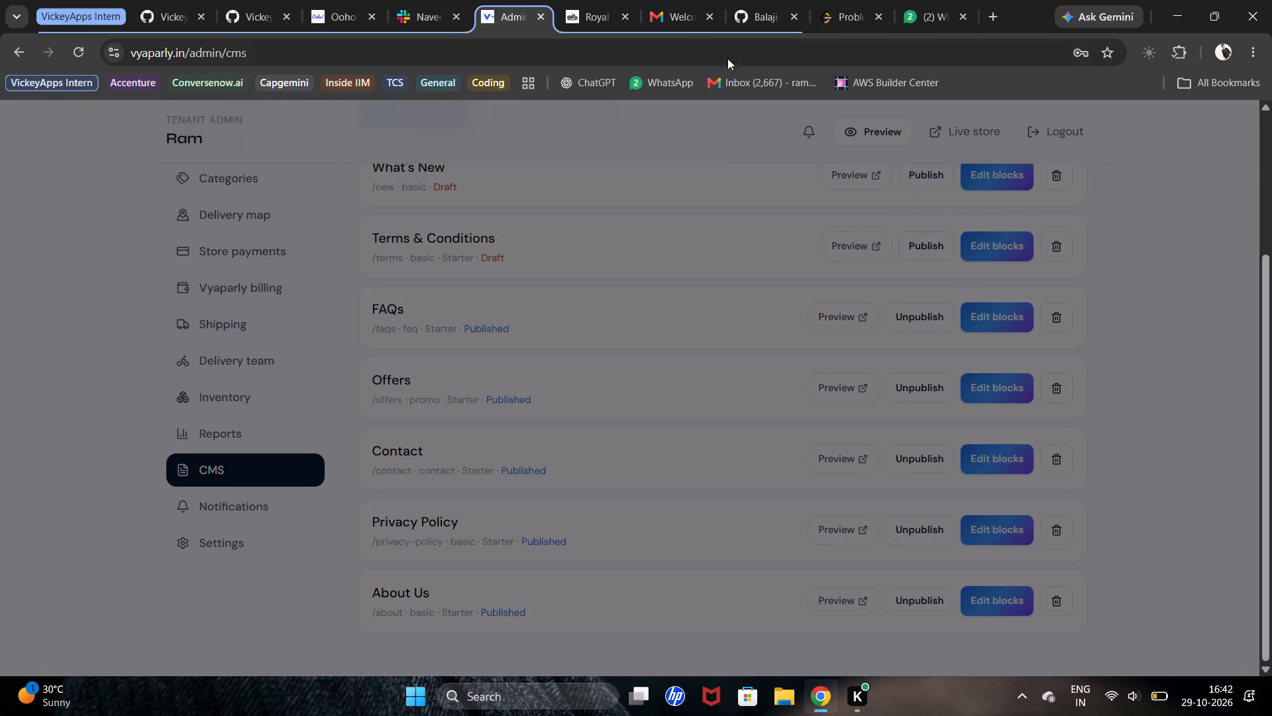
click(609, 0)
click(617, 42)
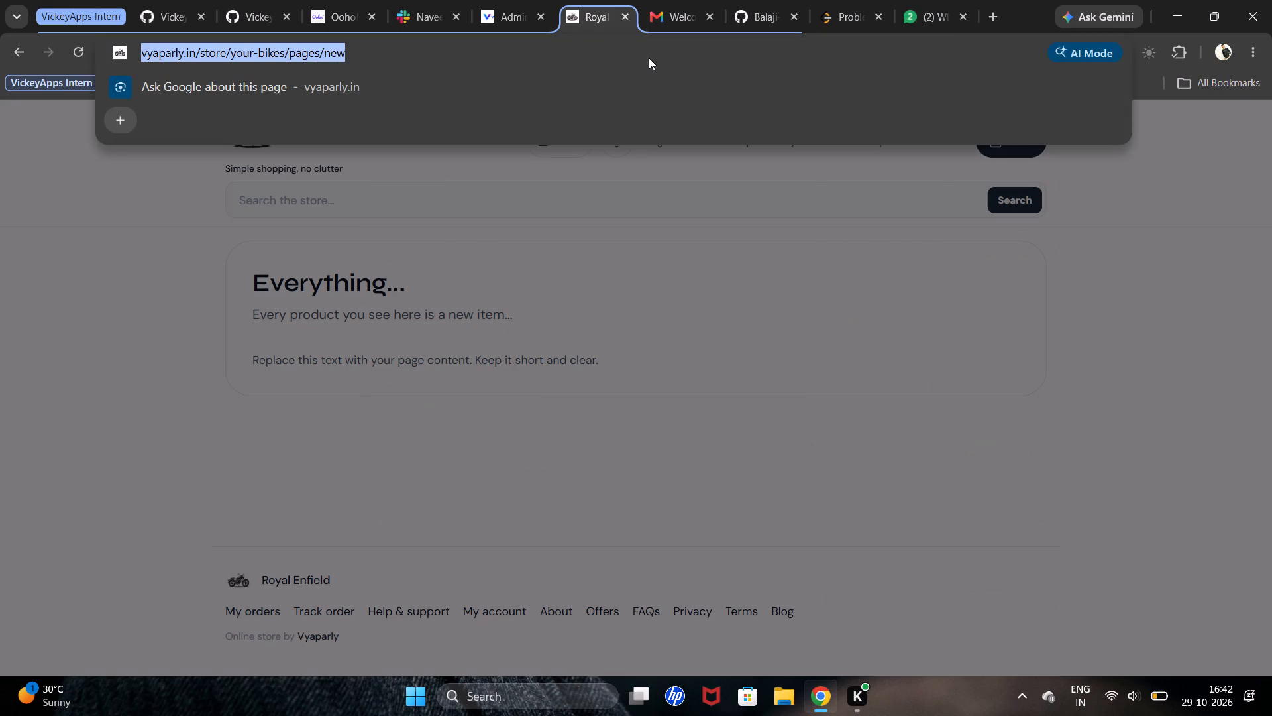
key(Return)
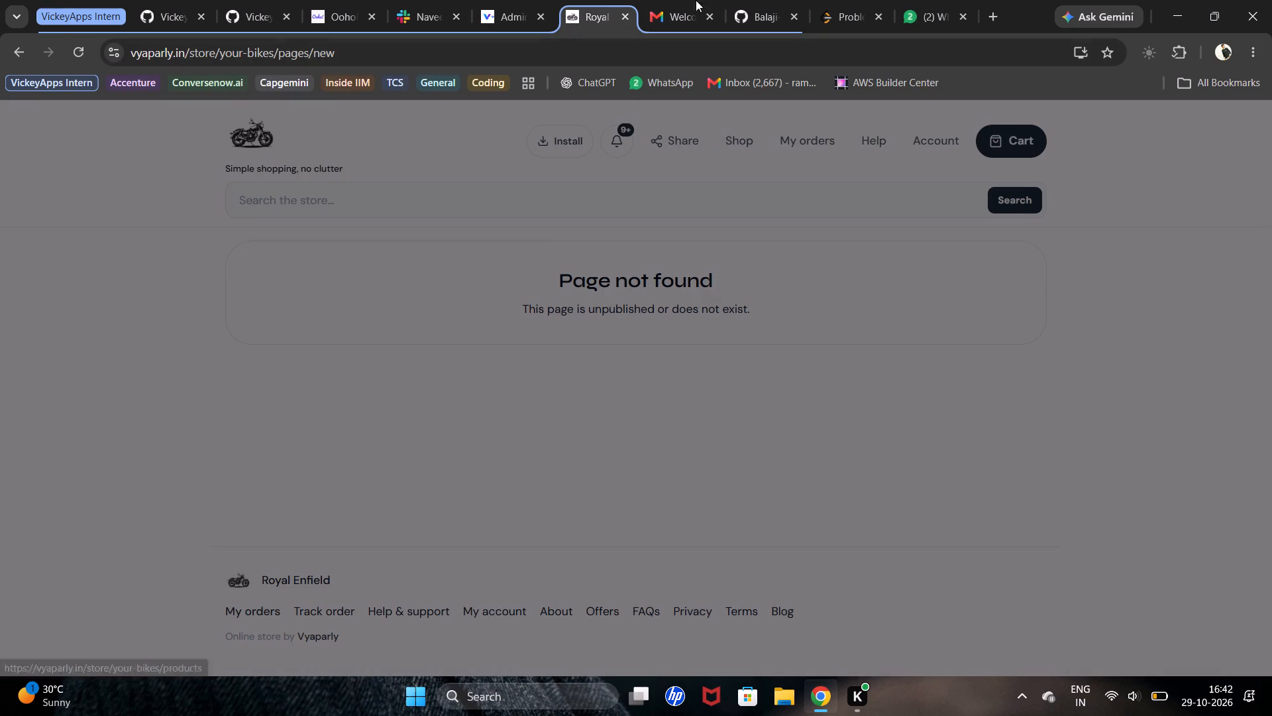
Publish the Terms & Conditions page in the CMS and check it through the live store's footer link.
click(510, 0)
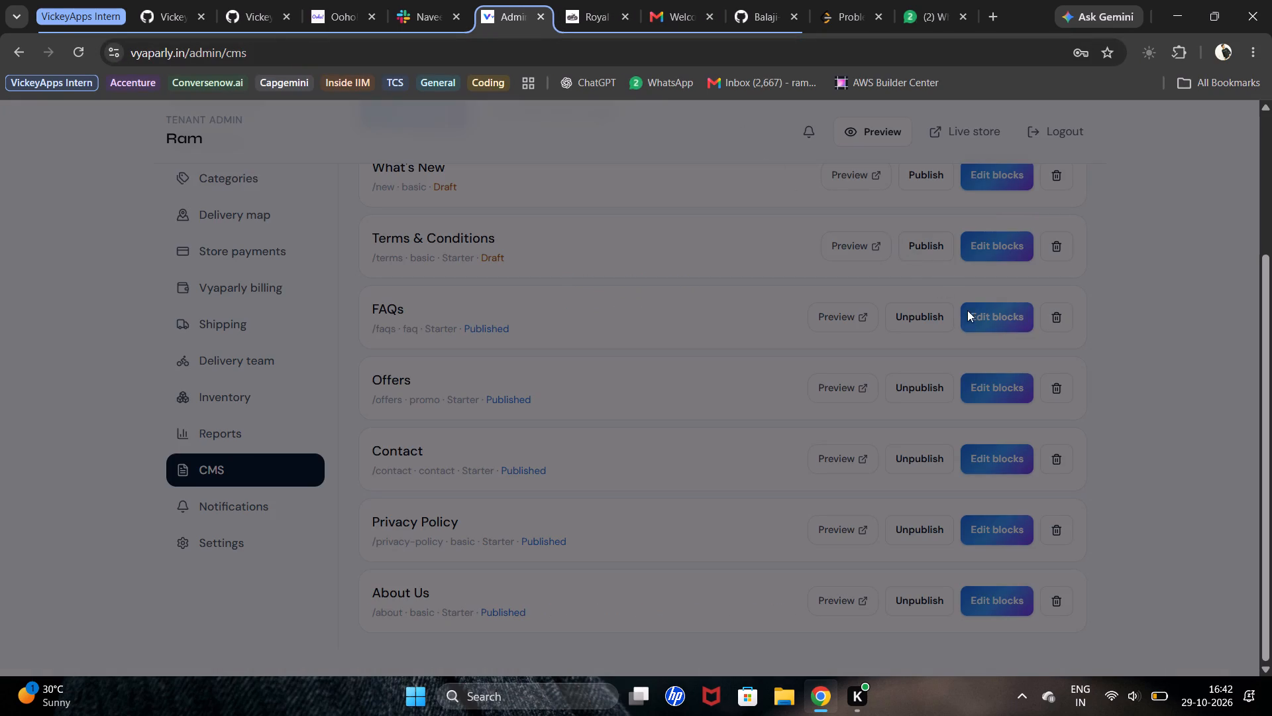
click(913, 238)
click(600, 0)
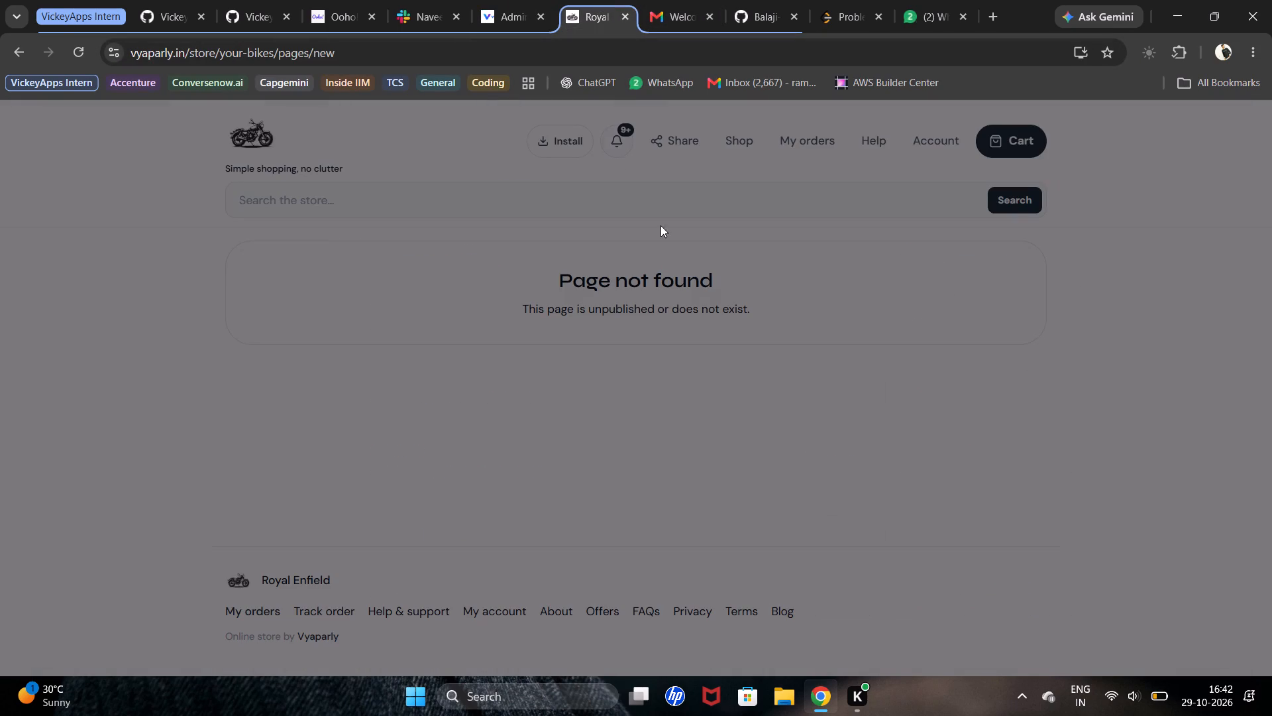
click(736, 603)
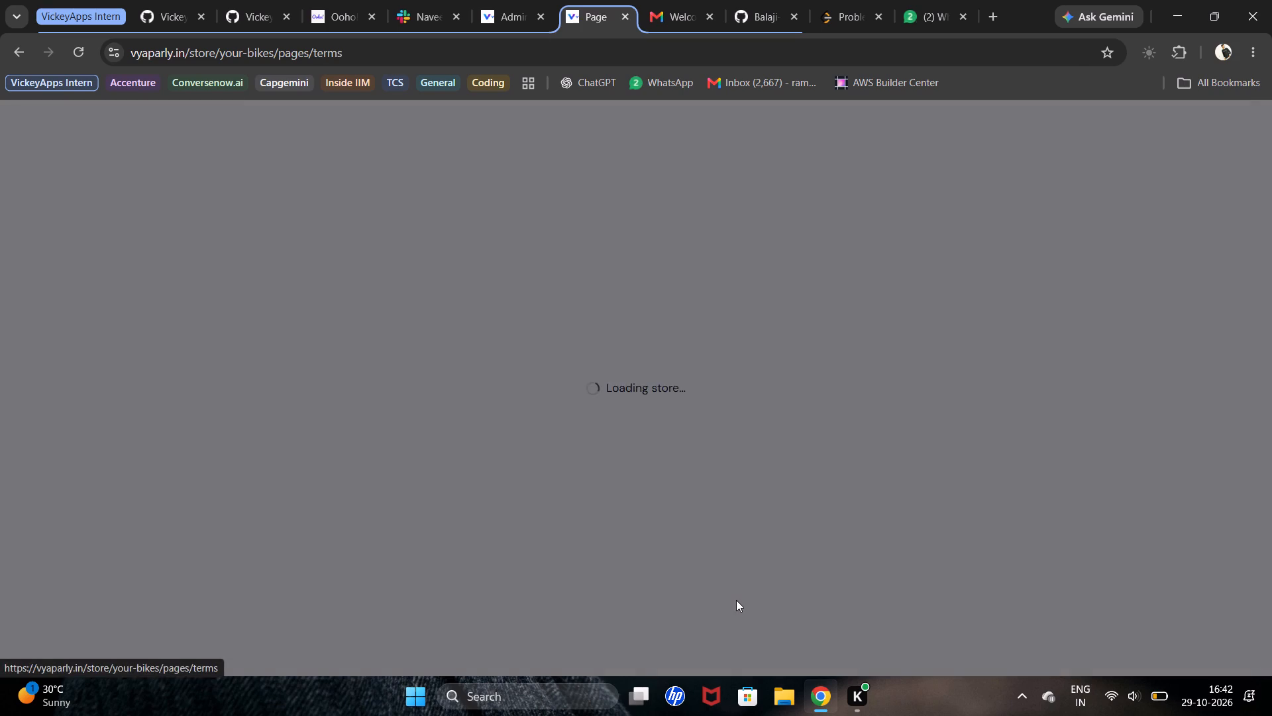
Delete the Terms & Conditions page from the CMS pages list.
click(533, 0)
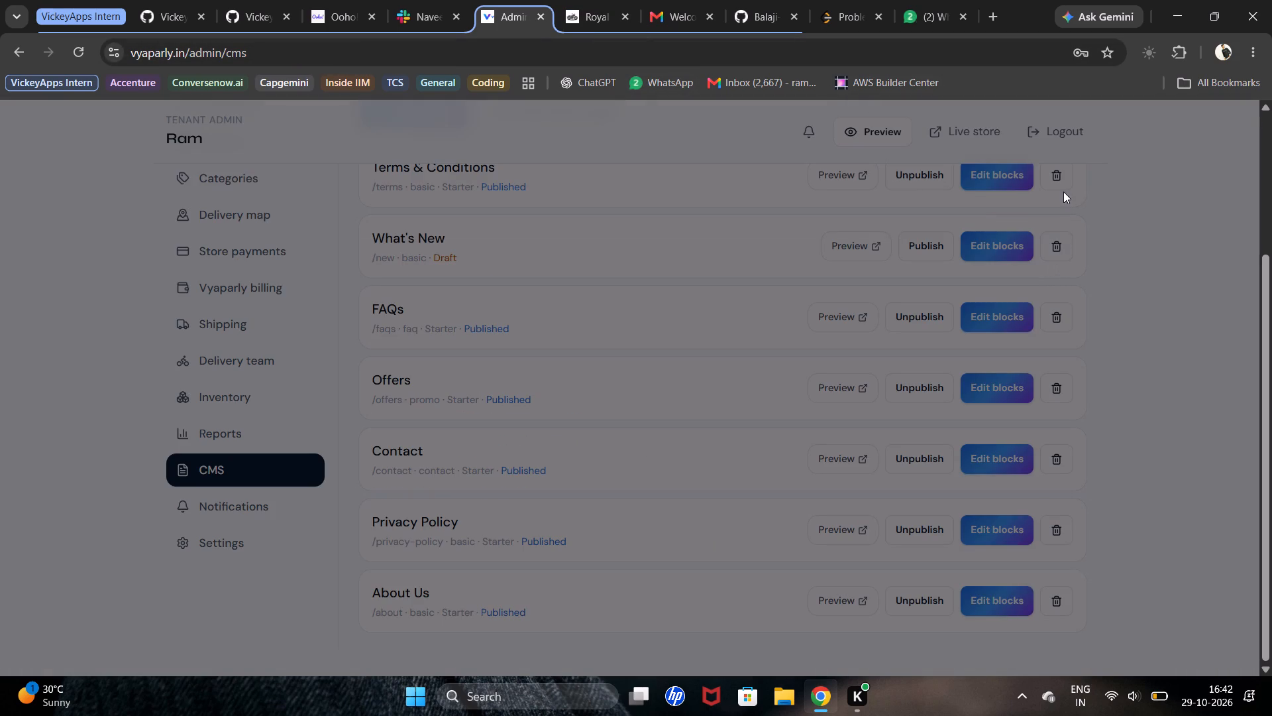
click(1061, 171)
click(725, 168)
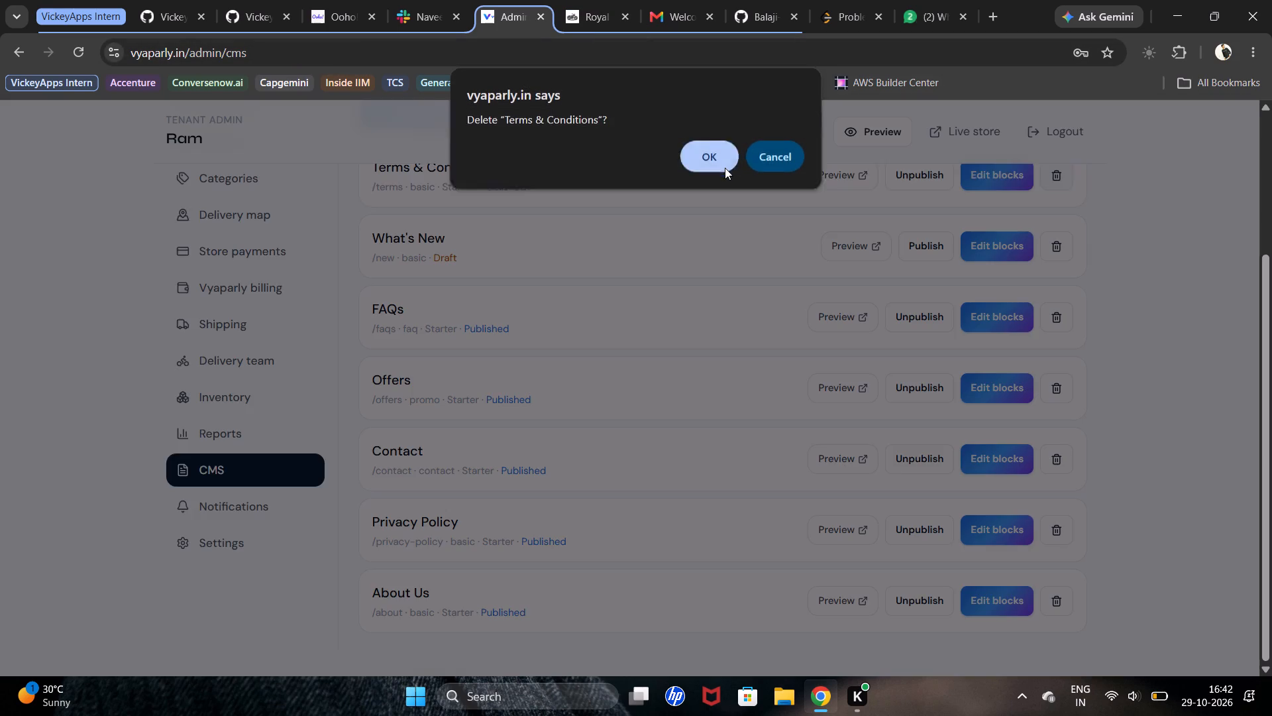
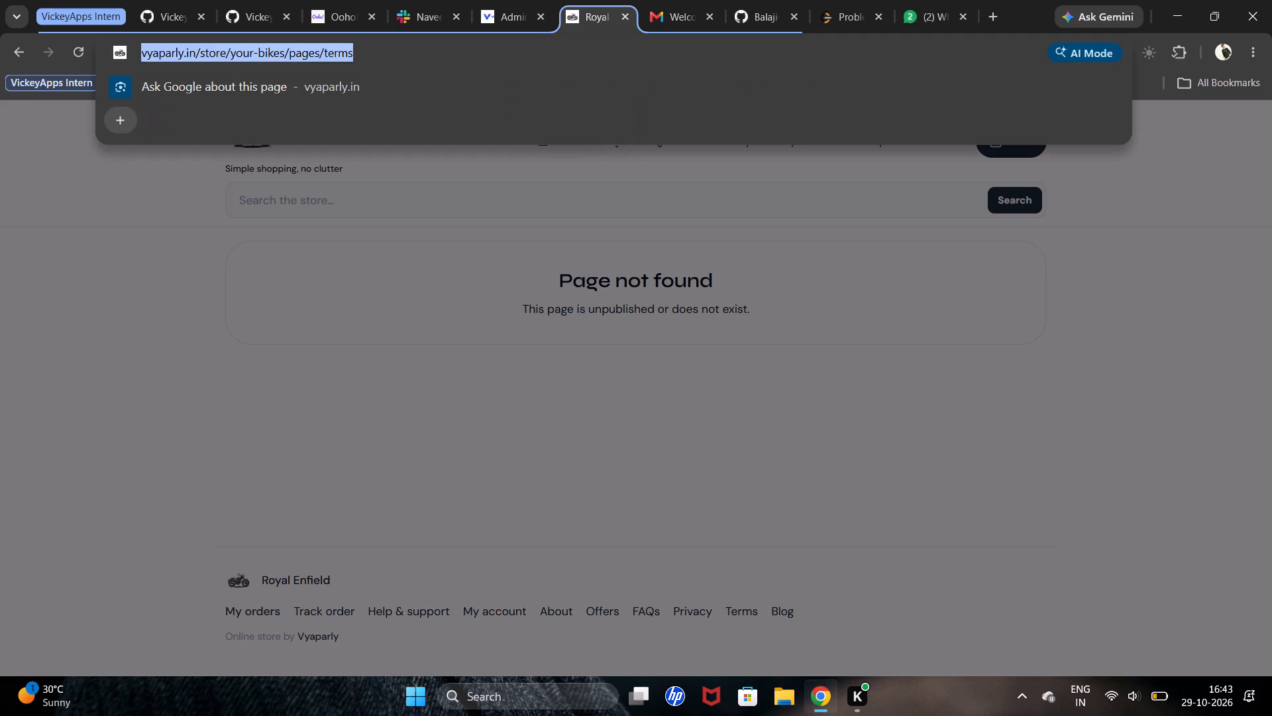
Reload the deleted terms page's address on the live store, then check it again through the home page's Terms footer link.
key(Return)
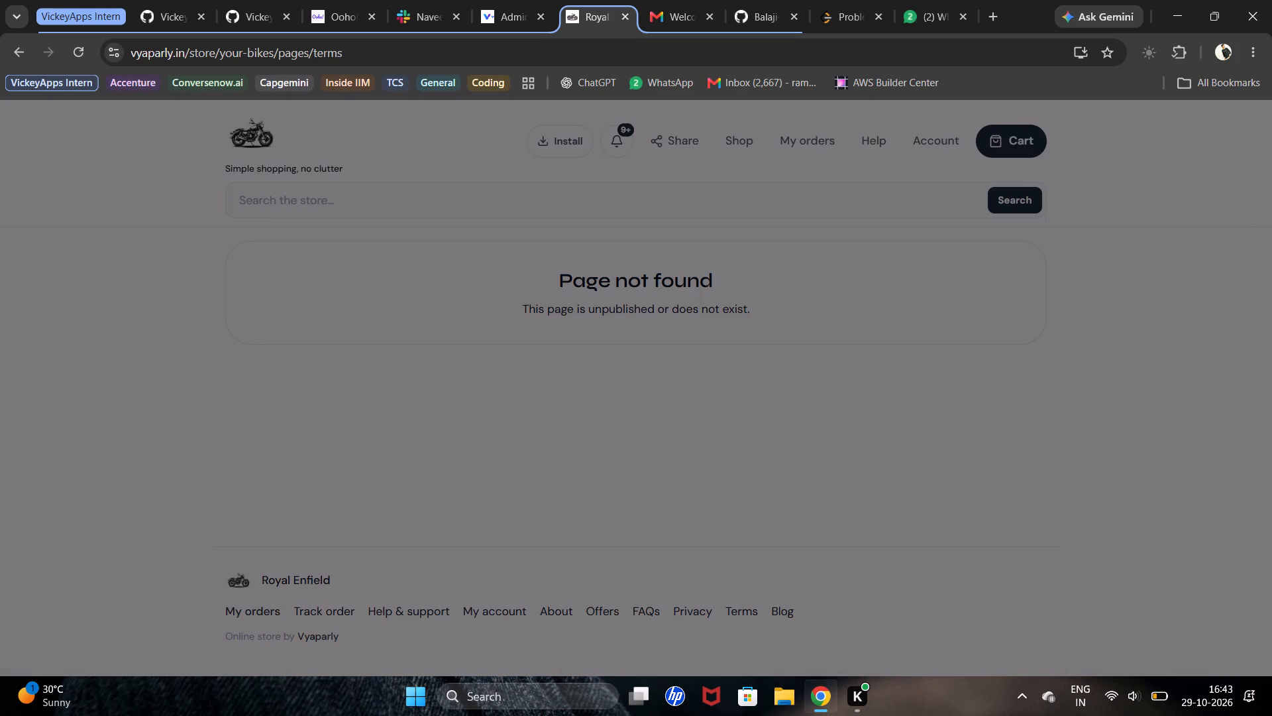
click(244, 139)
scroll(585, 208, down, 5)
scroll(623, 272, down, 15)
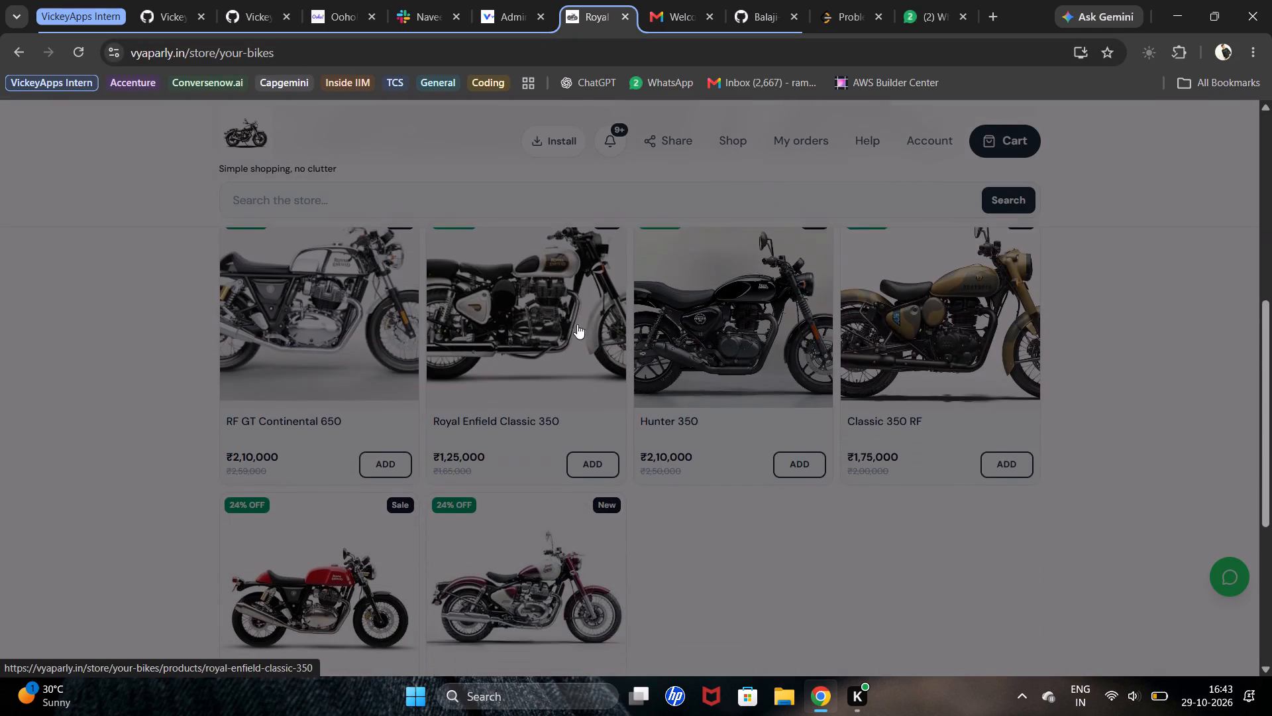
scroll(577, 324, down, 20)
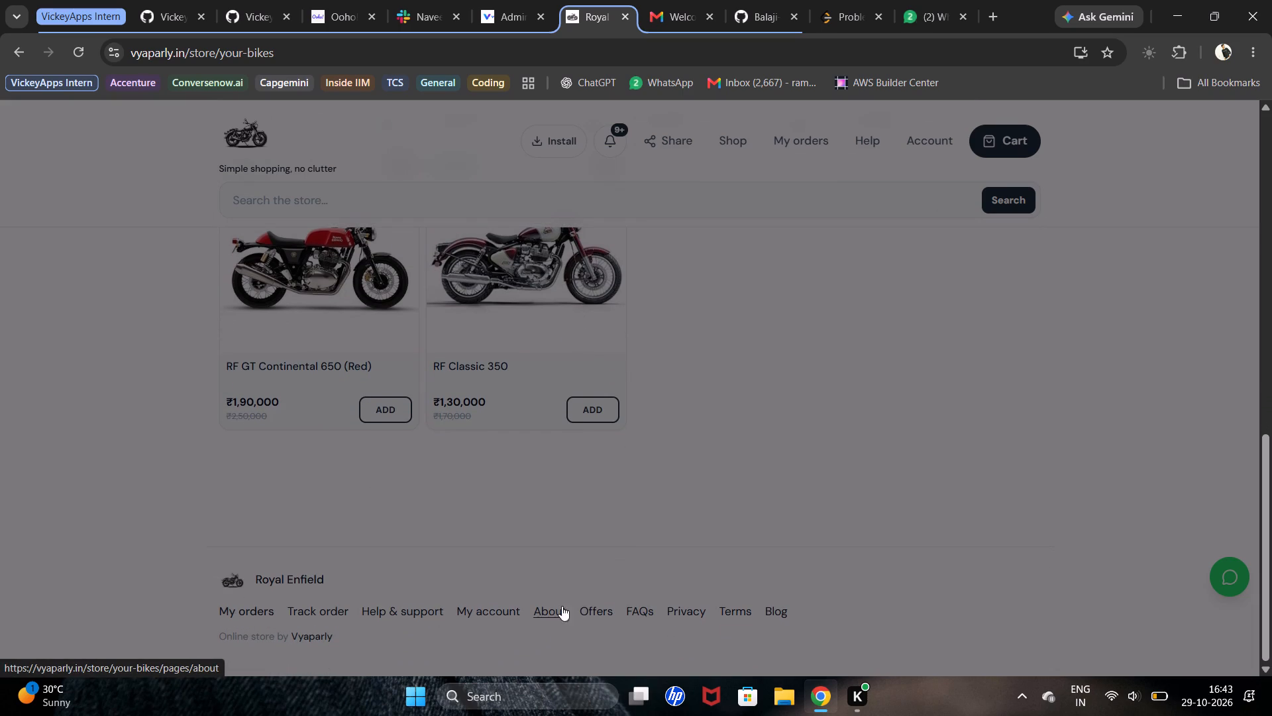
click(733, 609)
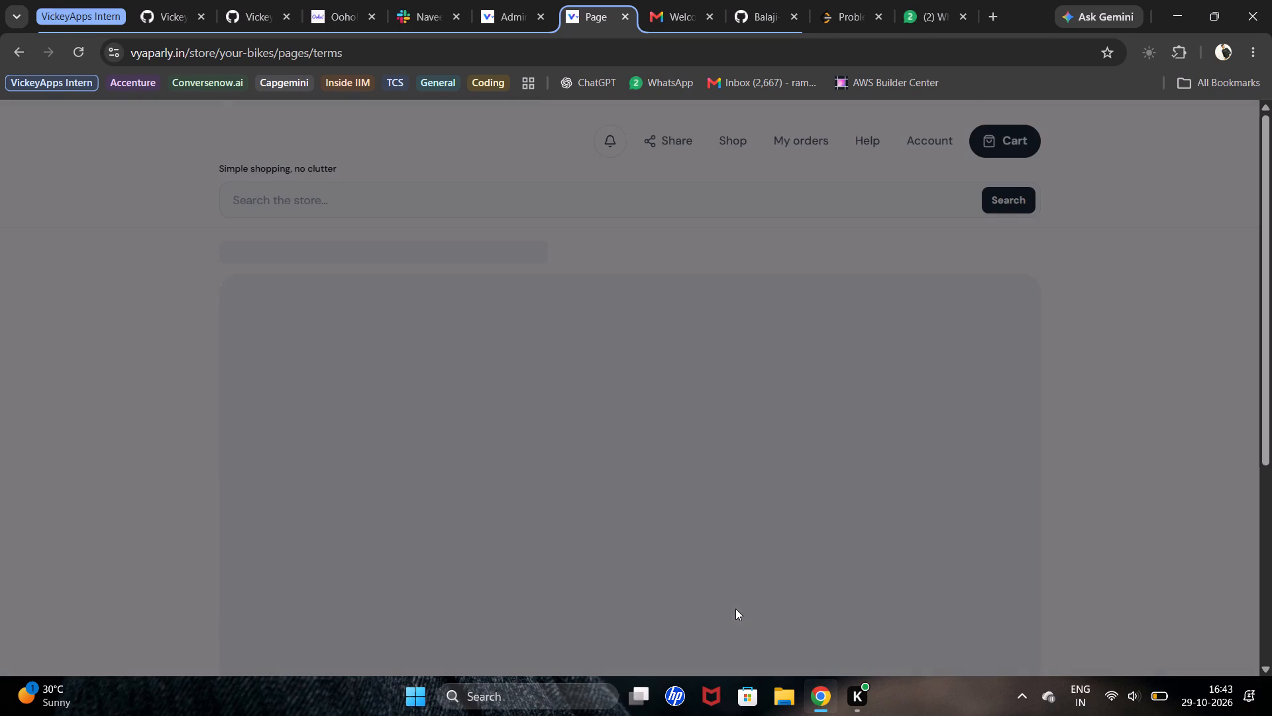
Publish the What's New page from the CMS pages list.
click(524, 0)
scroll(881, 379, down, 15)
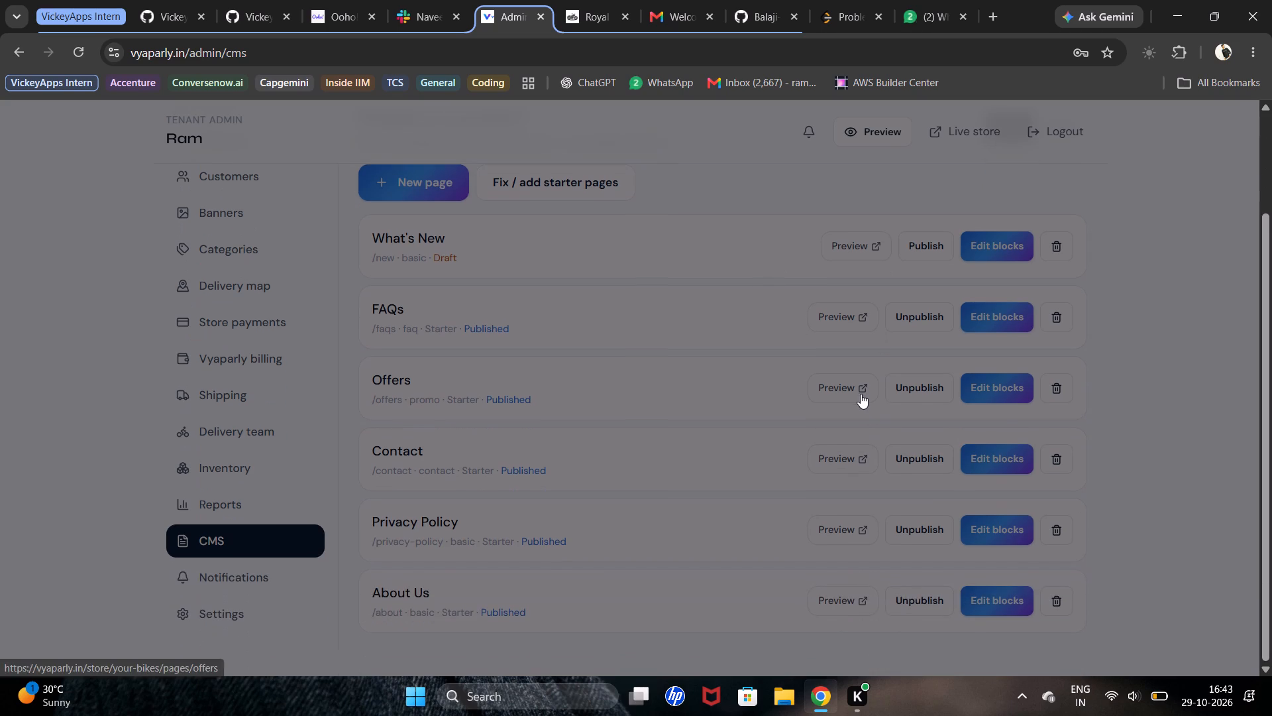
scroll(867, 337, down, 5)
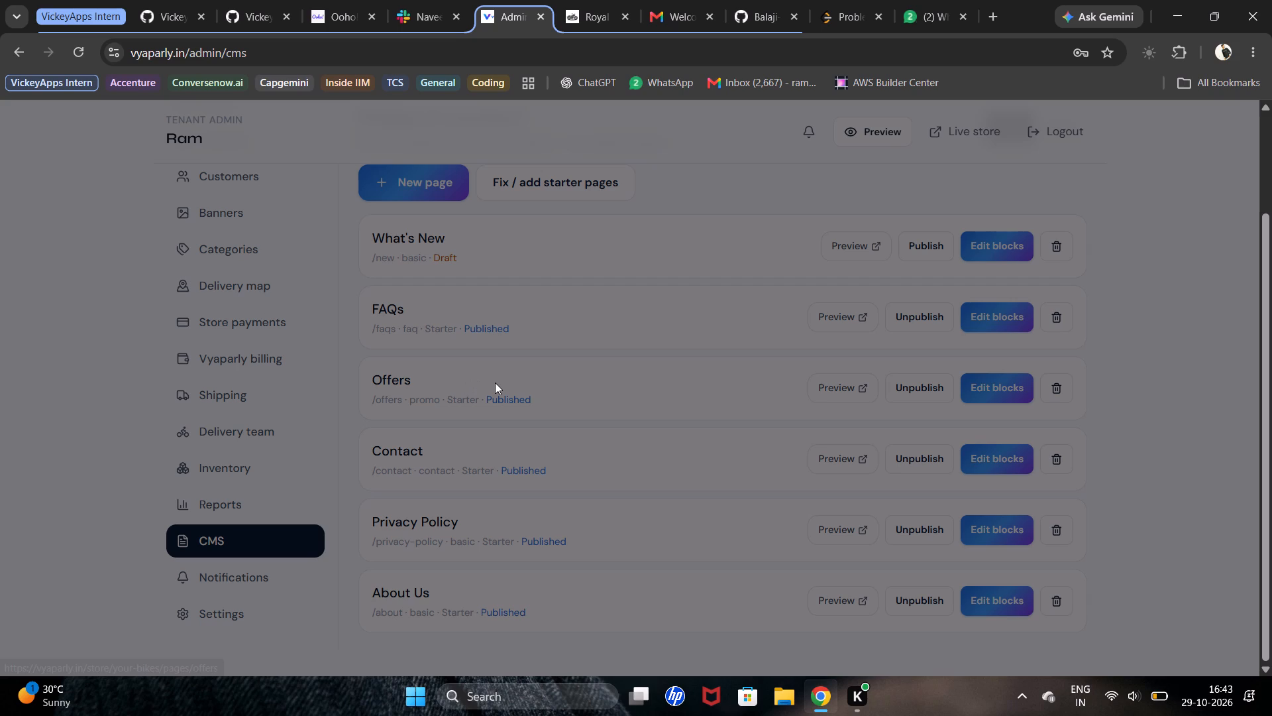
click(935, 255)
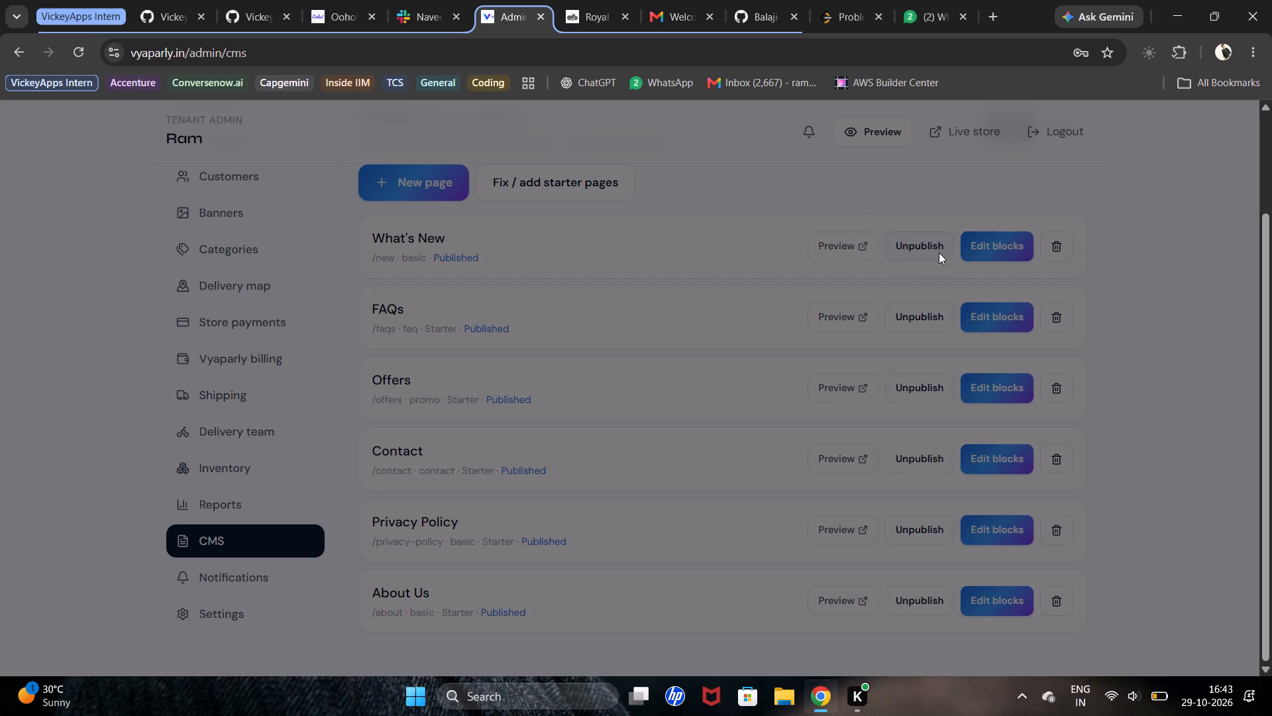
Load the live store's home page at vyaparly.in/store/your-bikes/ and examine its footer links for the What's New page.
click(568, 0)
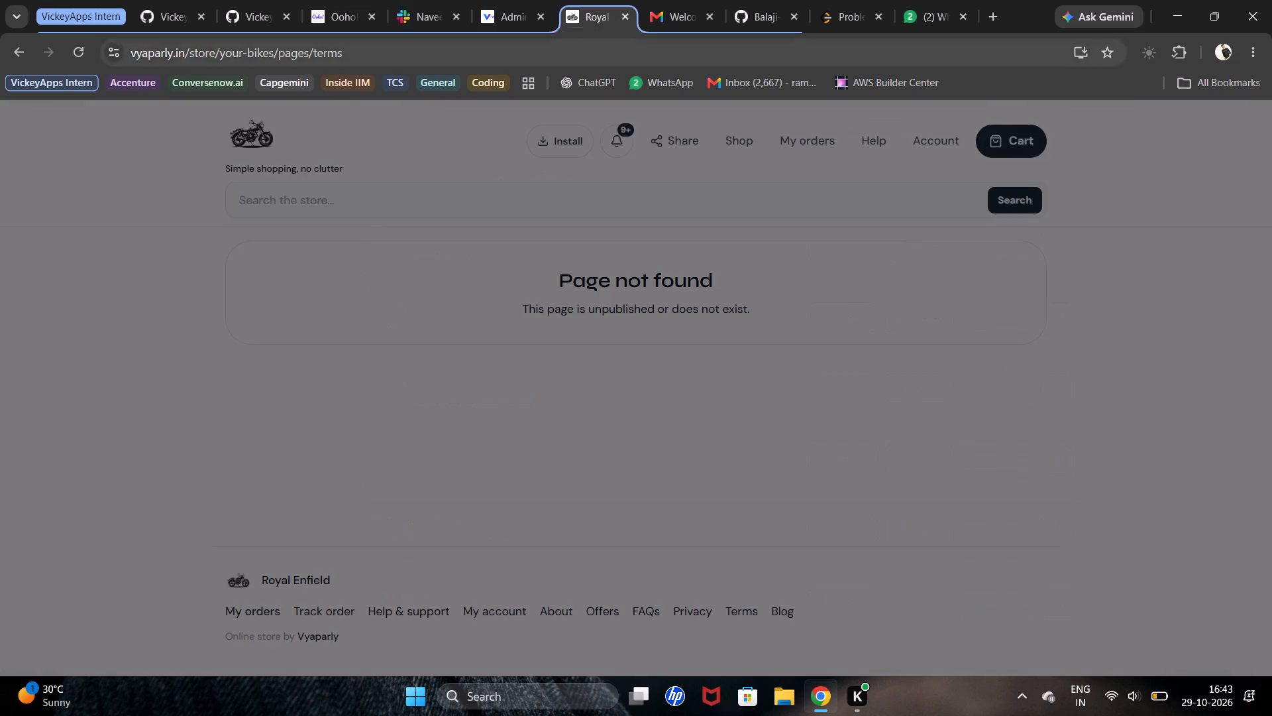
click(579, 46)
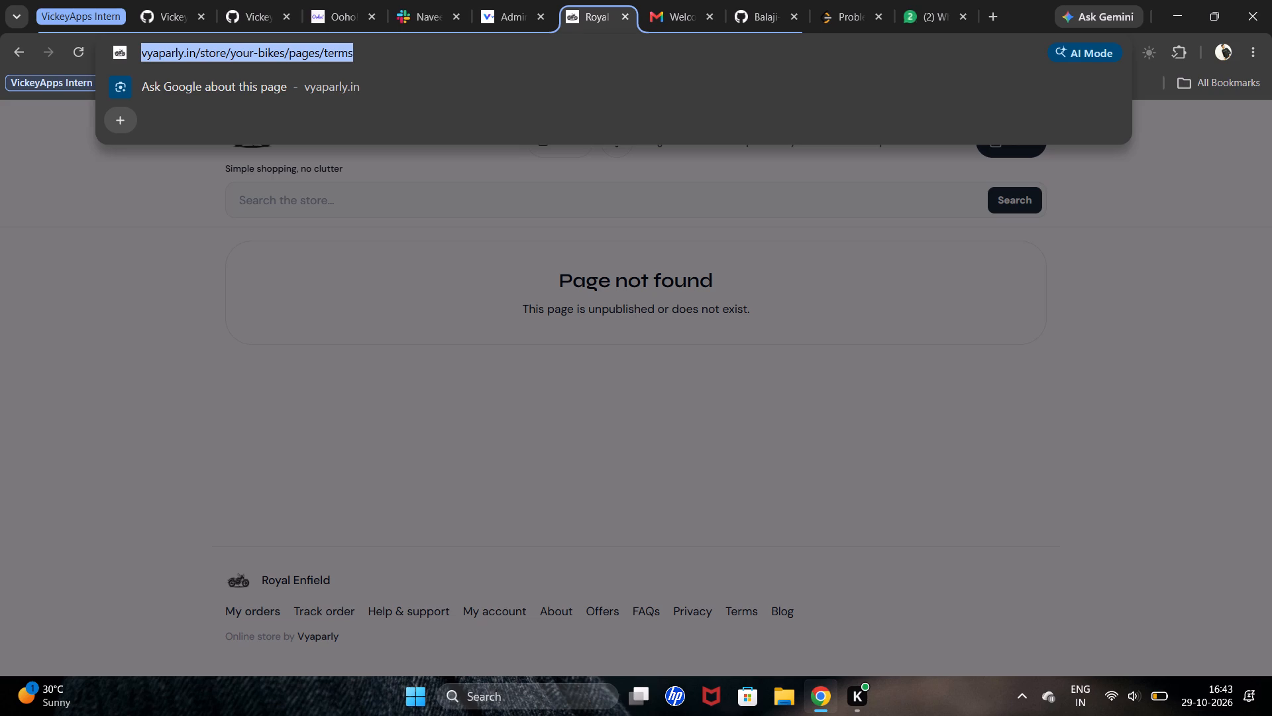
click(579, 46)
key(BackSpace)
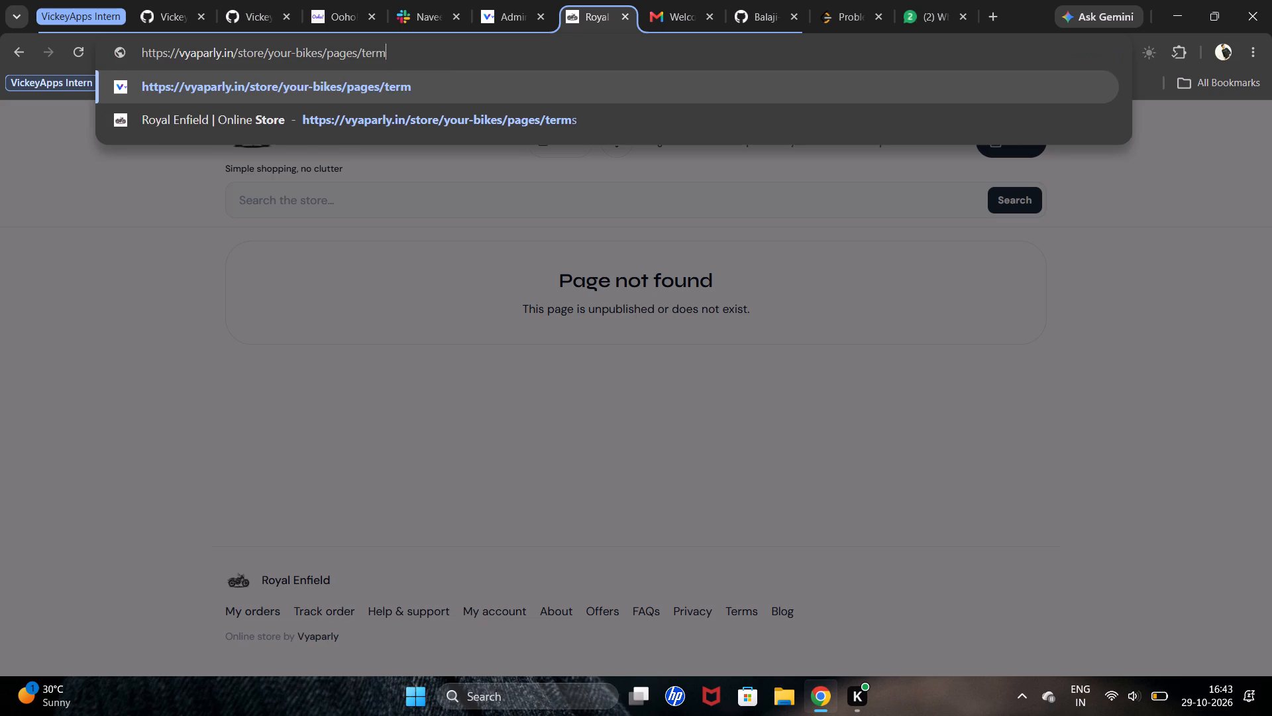
key(BackSpace)
key(BackSpace)
key(BackSpace)
key(BackSpace)
key(BackSpace)
key(BackSpace)
key(BackSpace)
key(BackSpace)
key(BackSpace)
key(BackSpace)
key(Return)
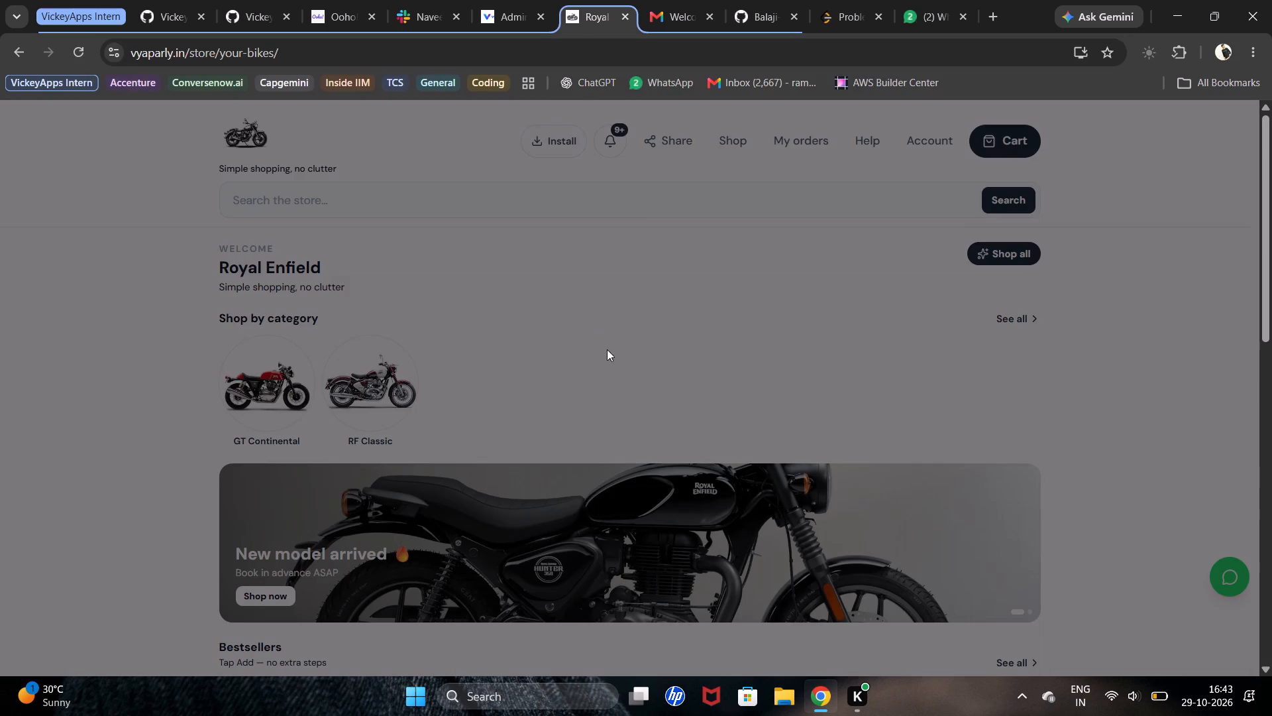
scroll(607, 349, down, 9)
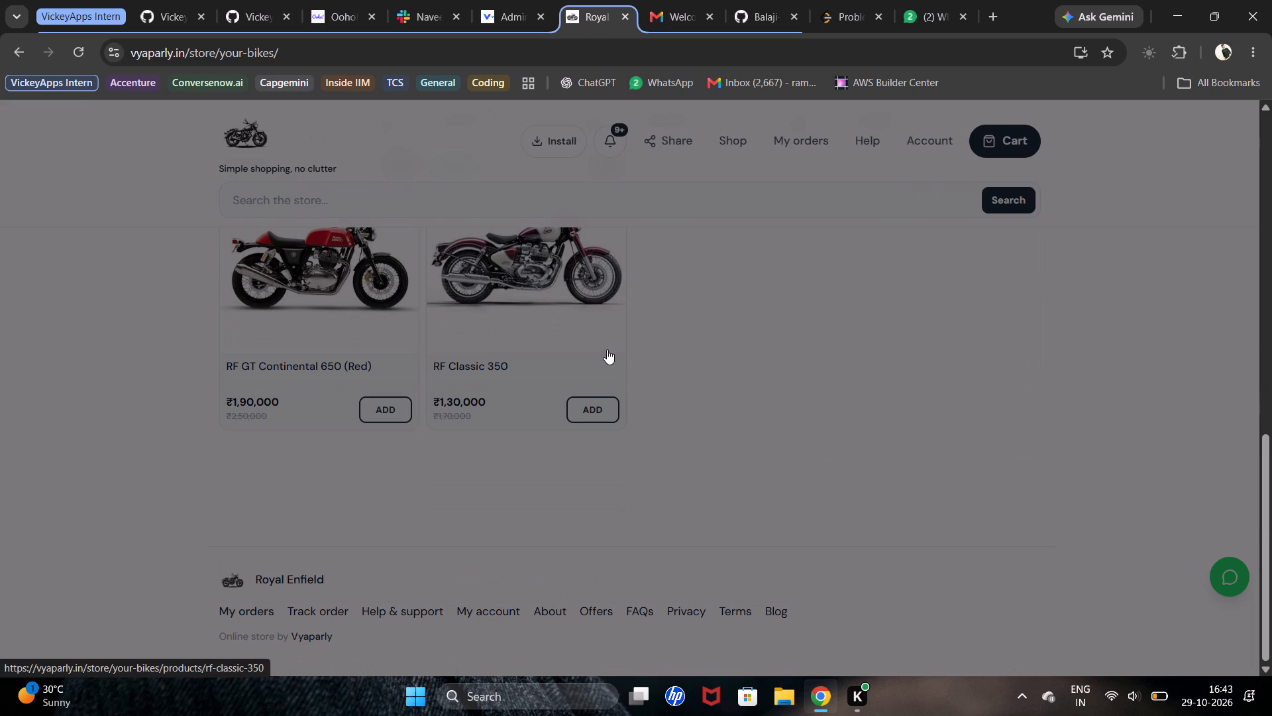
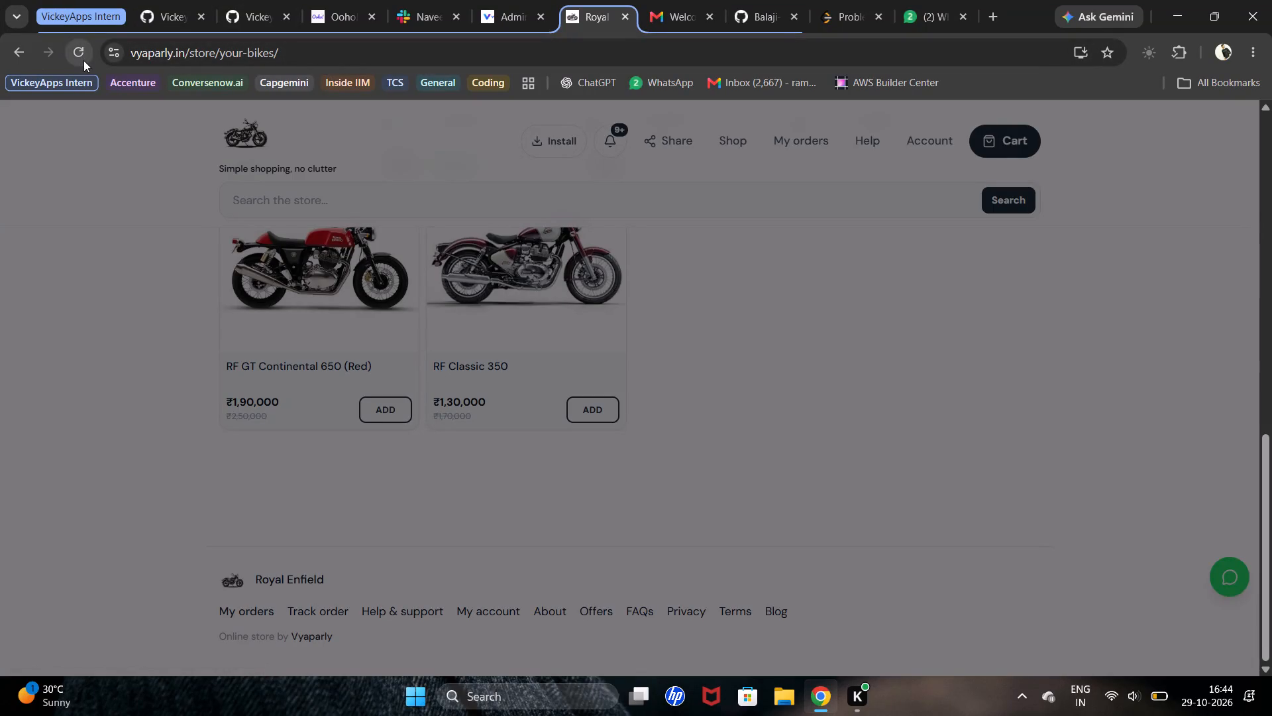
Reload the live store's home page and check its footer, opening the Blog and Terms links to look for the What's New page.
click(83, 60)
scroll(727, 475, down, 6)
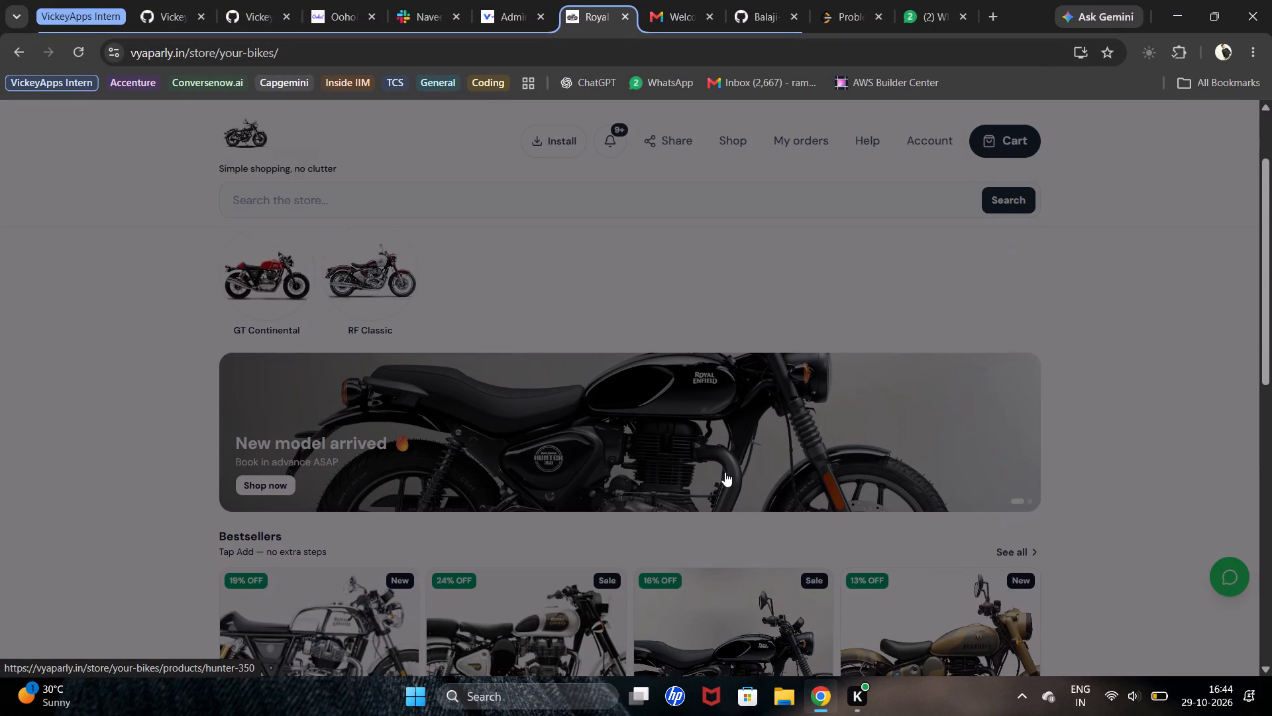
scroll(725, 472, down, 7)
scroll(1104, 243, down, 16)
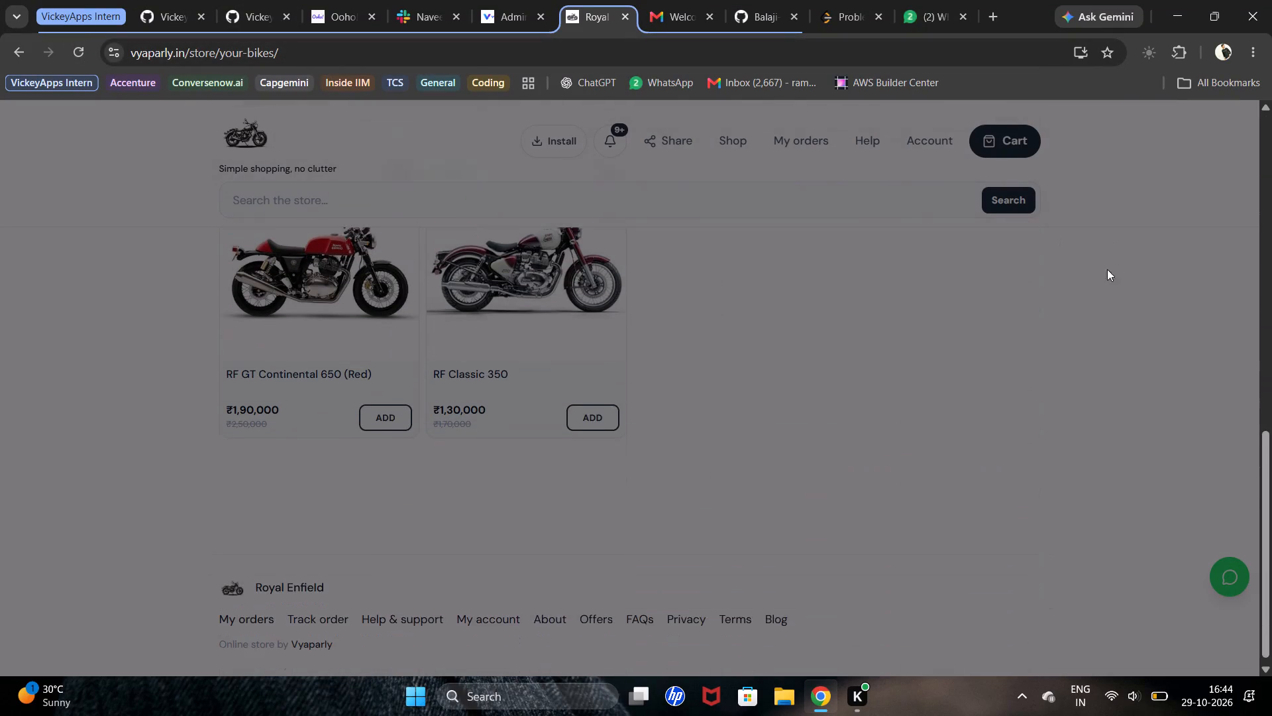
scroll(1107, 269, down, 7)
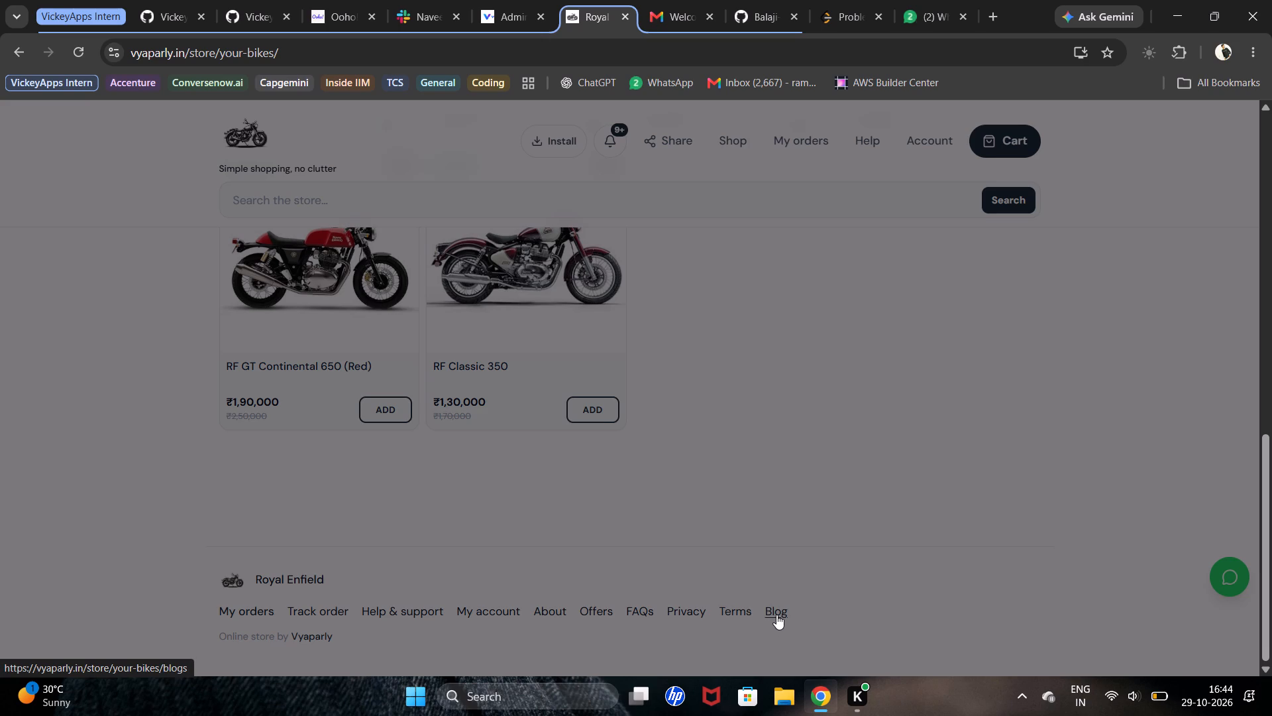
click(776, 615)
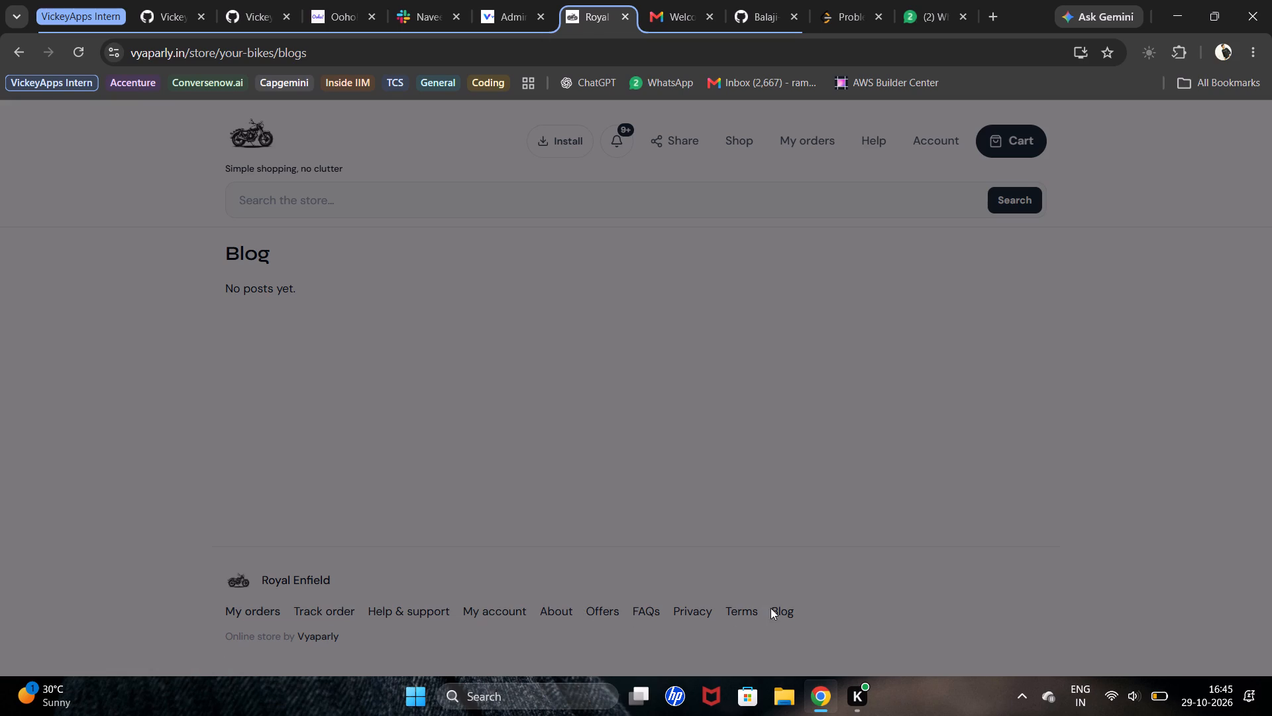
click(739, 609)
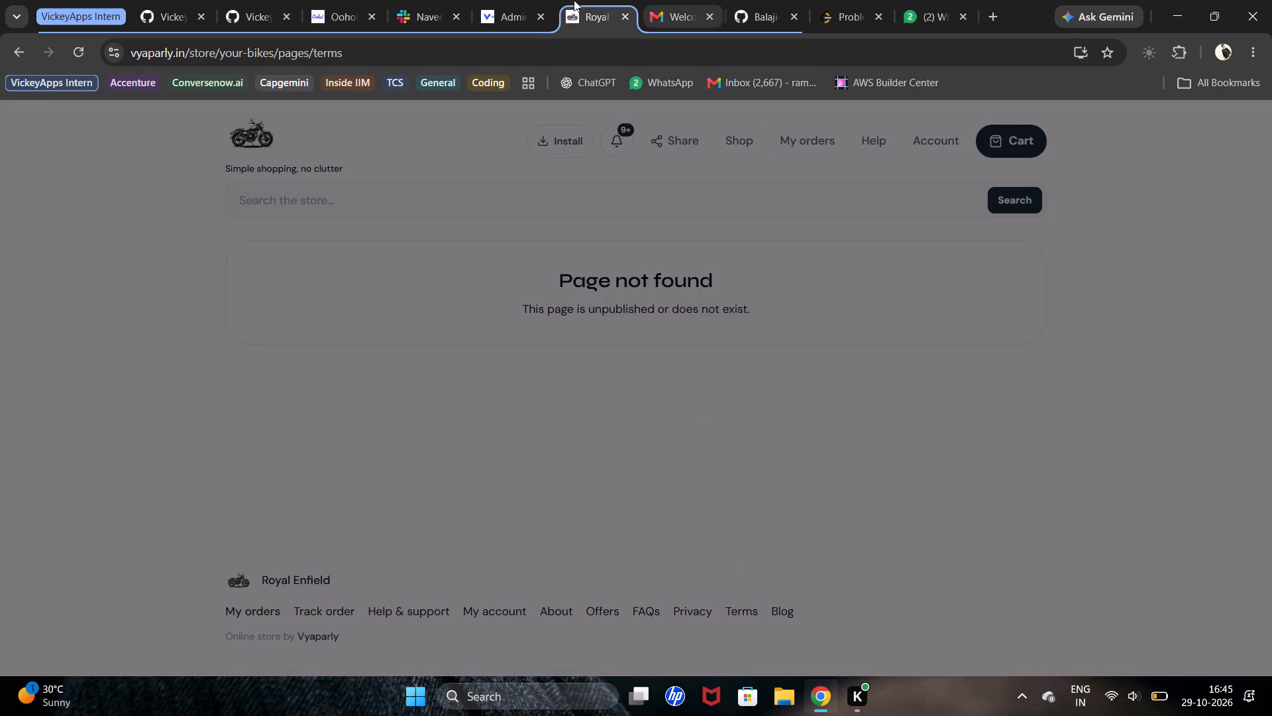
Reload the CMS pages list in the admin and examine the slugs and publish status of the listed pages.
drag(472, 0, 466, 0)
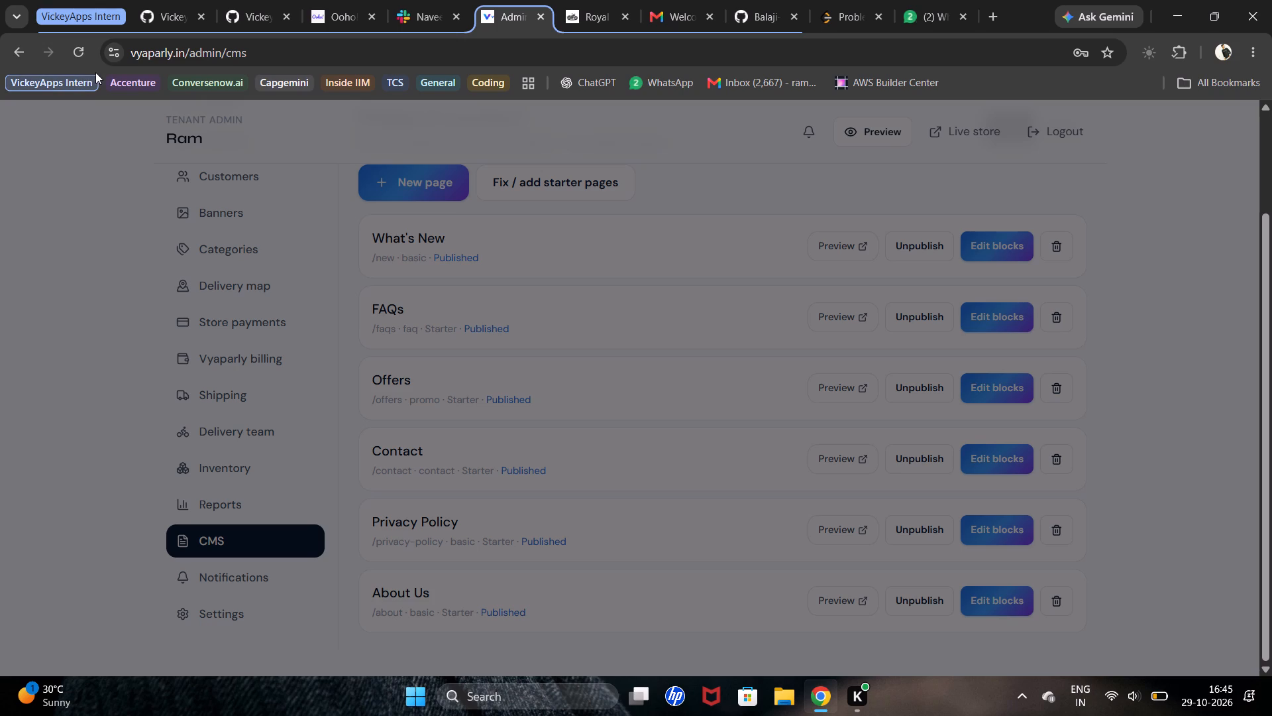
click(90, 49)
scroll(521, 356, down, 3)
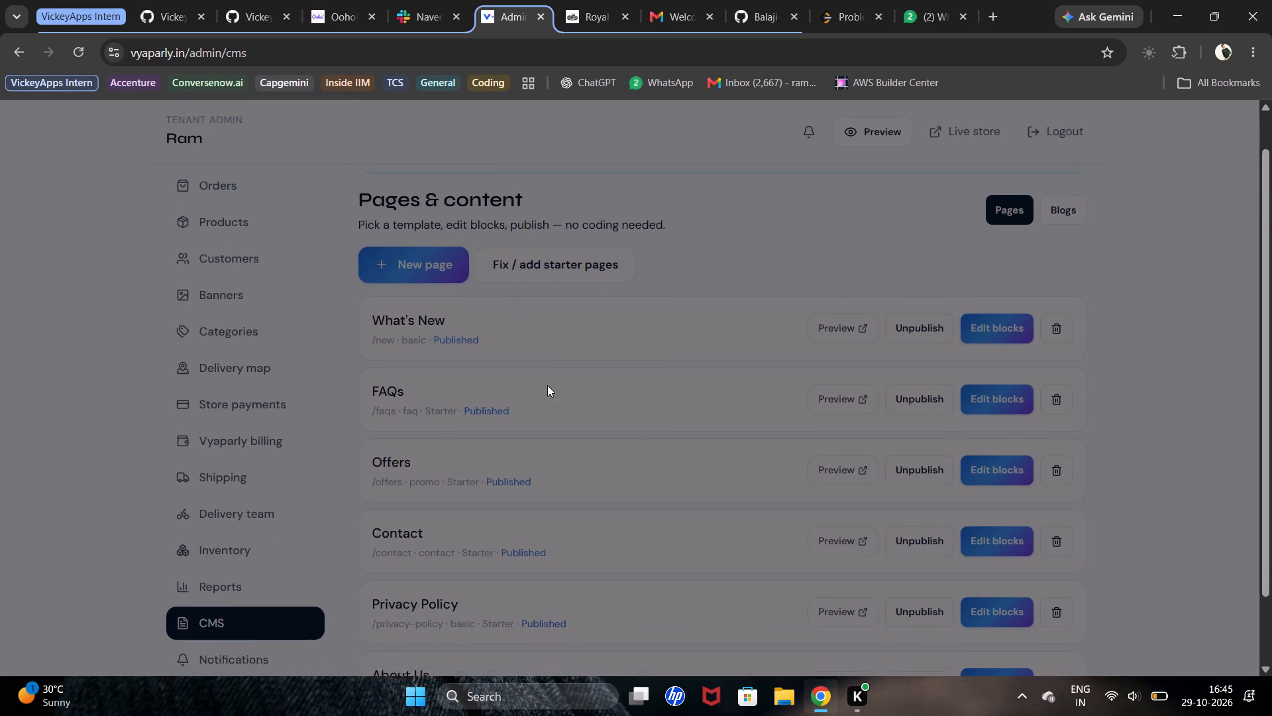
scroll(502, 333, down, 7)
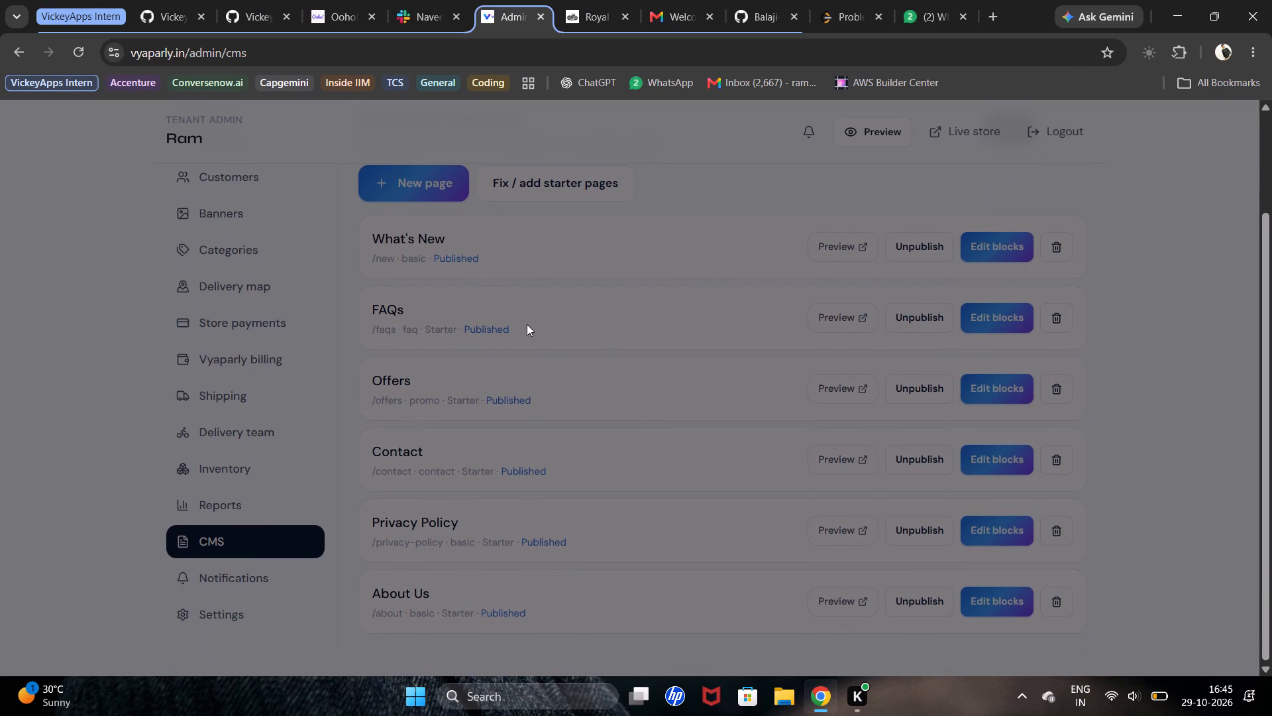
scroll(527, 324, down, 6)
scroll(553, 296, up, 4)
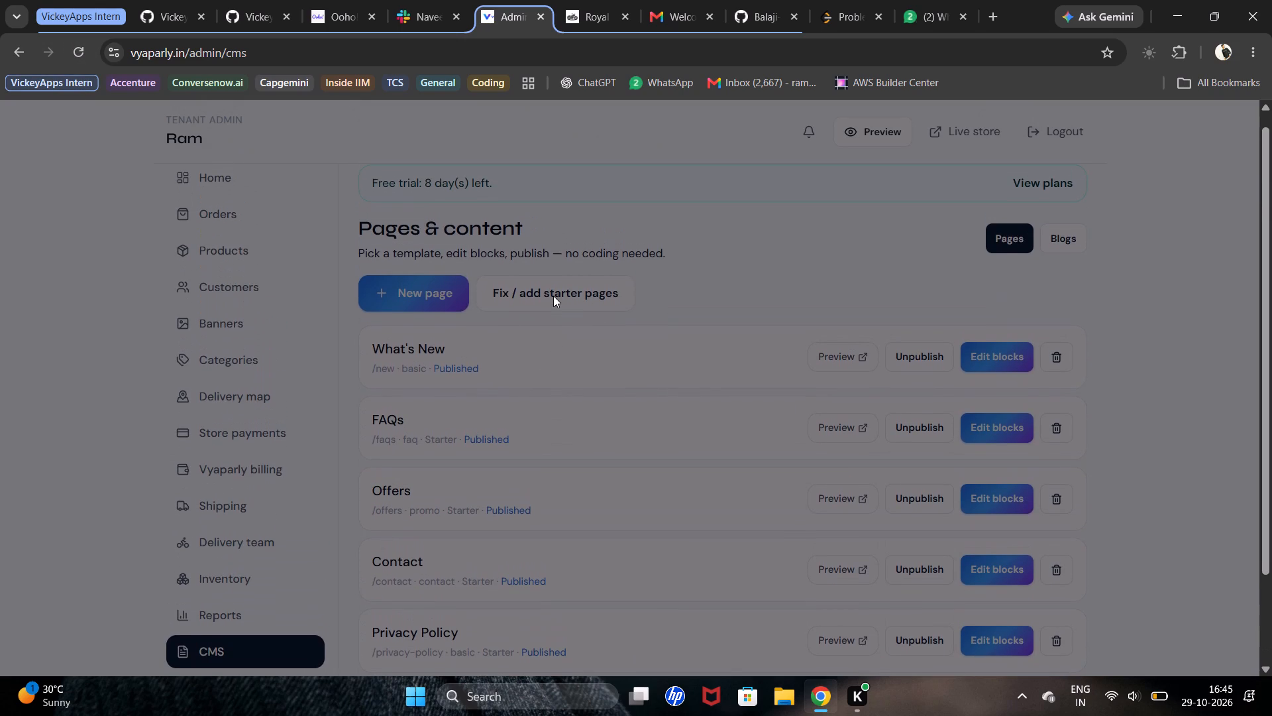
scroll(551, 293, up, 2)
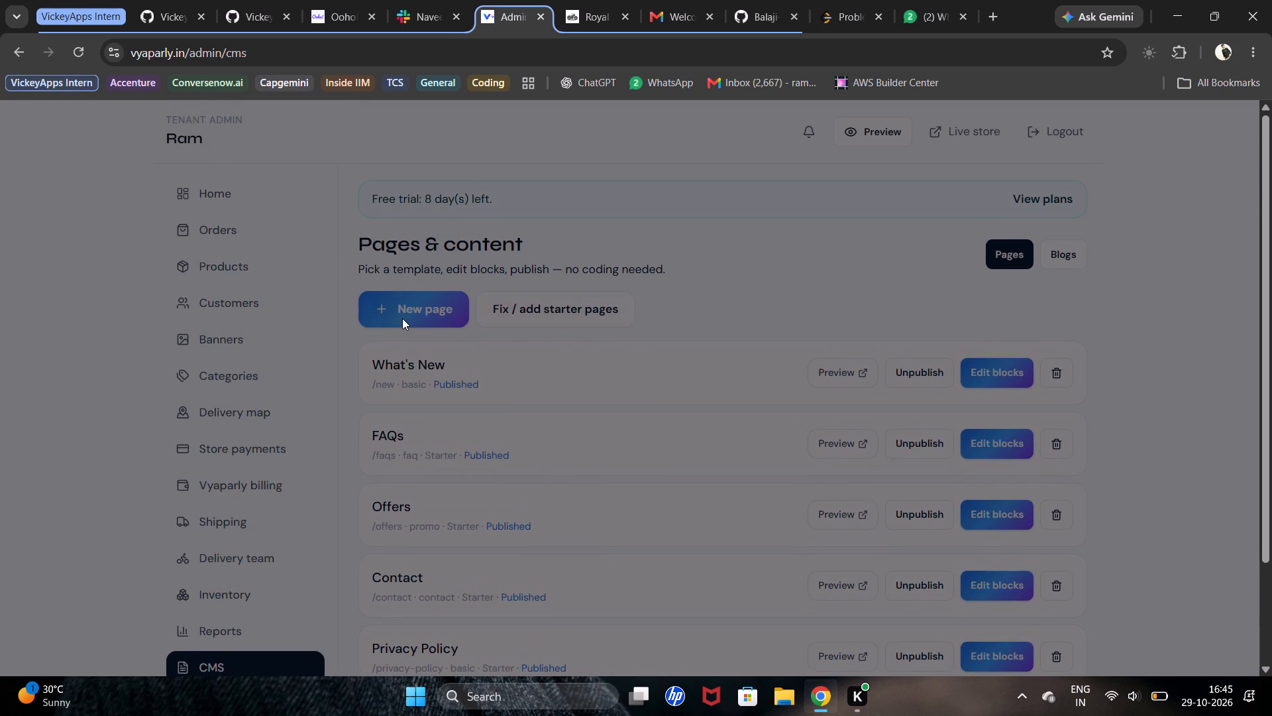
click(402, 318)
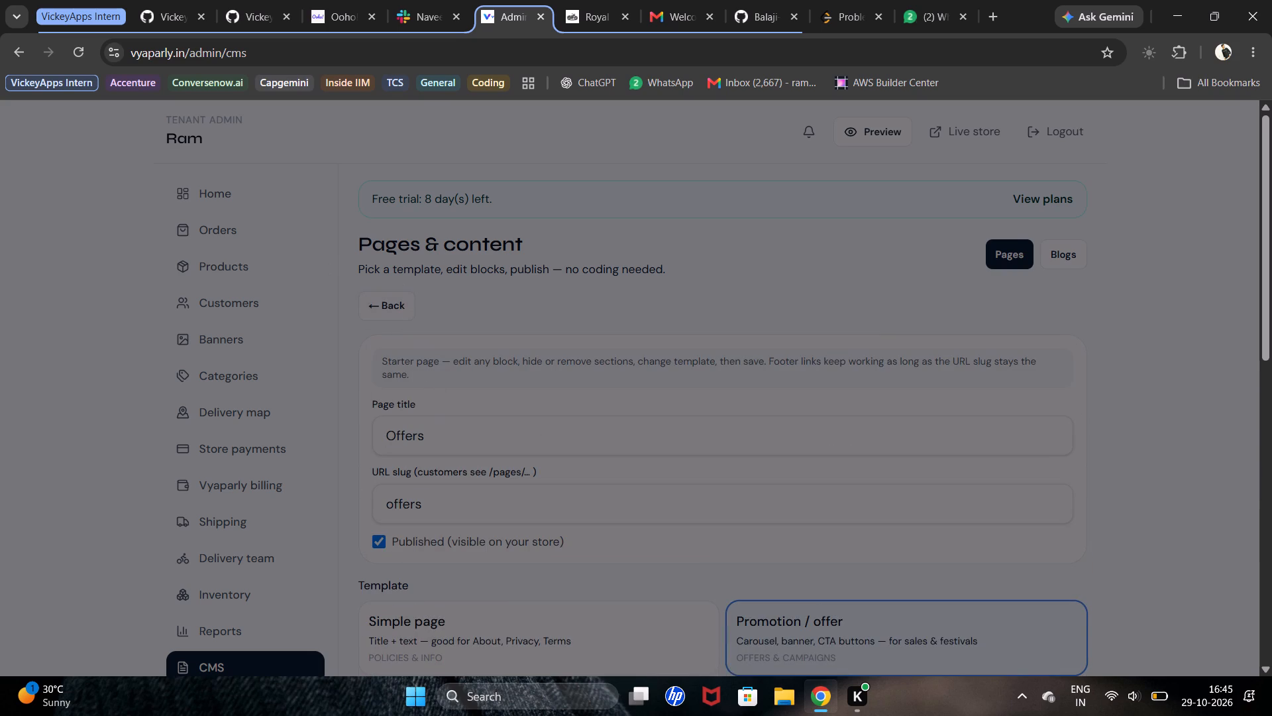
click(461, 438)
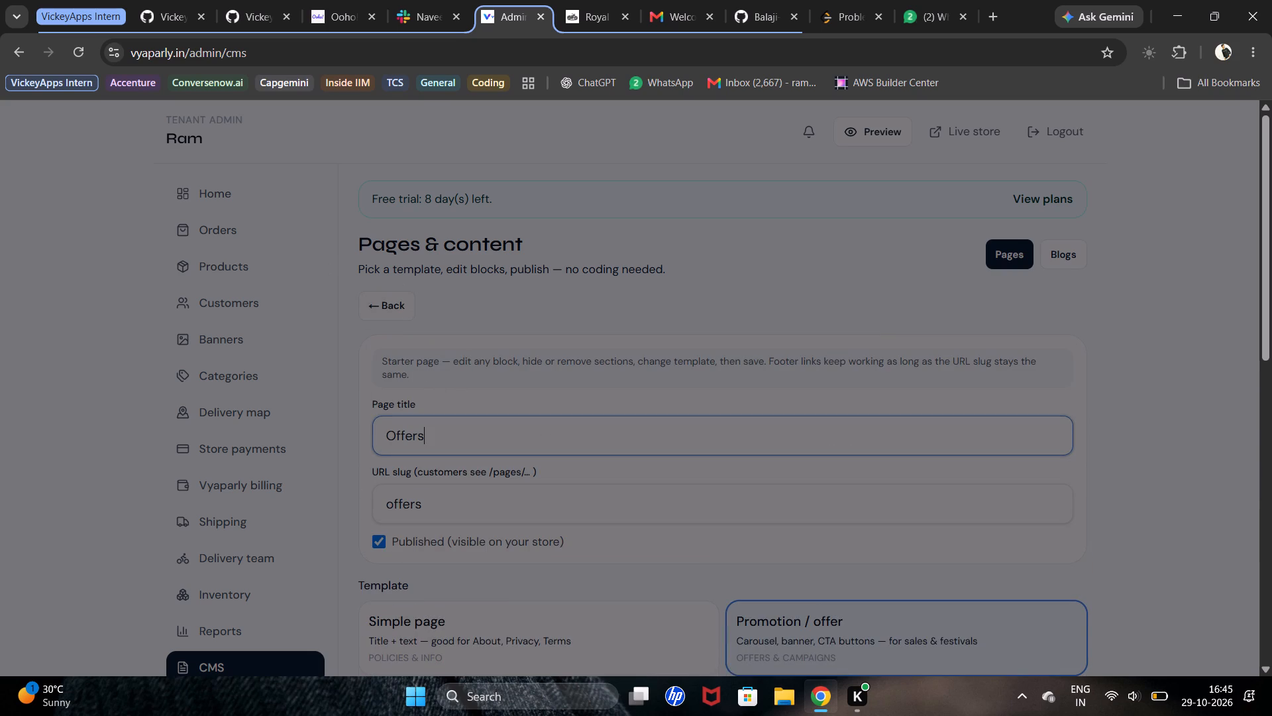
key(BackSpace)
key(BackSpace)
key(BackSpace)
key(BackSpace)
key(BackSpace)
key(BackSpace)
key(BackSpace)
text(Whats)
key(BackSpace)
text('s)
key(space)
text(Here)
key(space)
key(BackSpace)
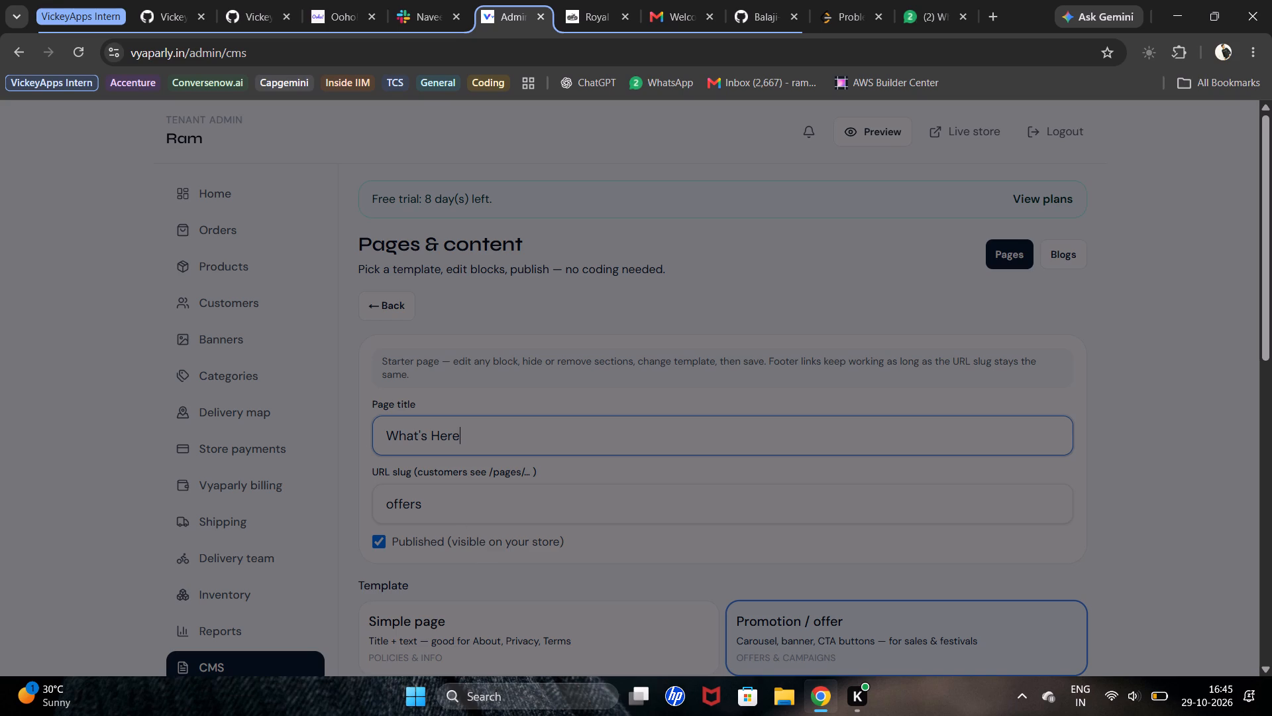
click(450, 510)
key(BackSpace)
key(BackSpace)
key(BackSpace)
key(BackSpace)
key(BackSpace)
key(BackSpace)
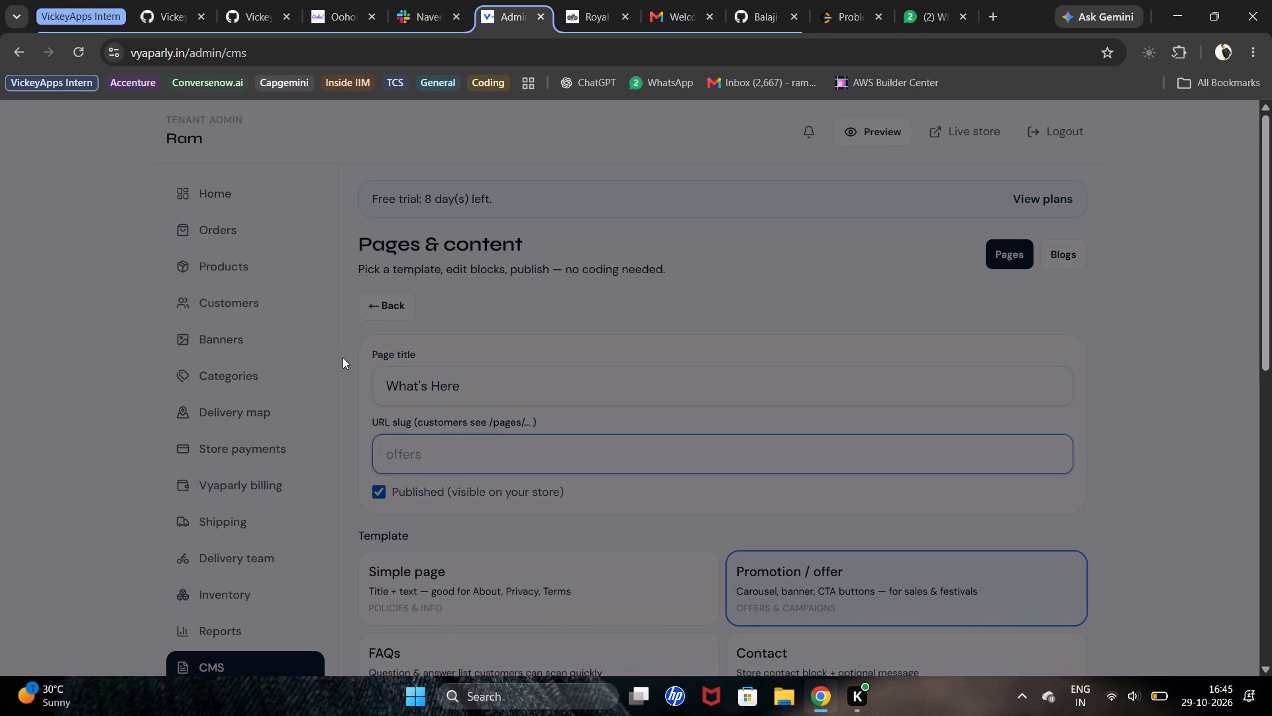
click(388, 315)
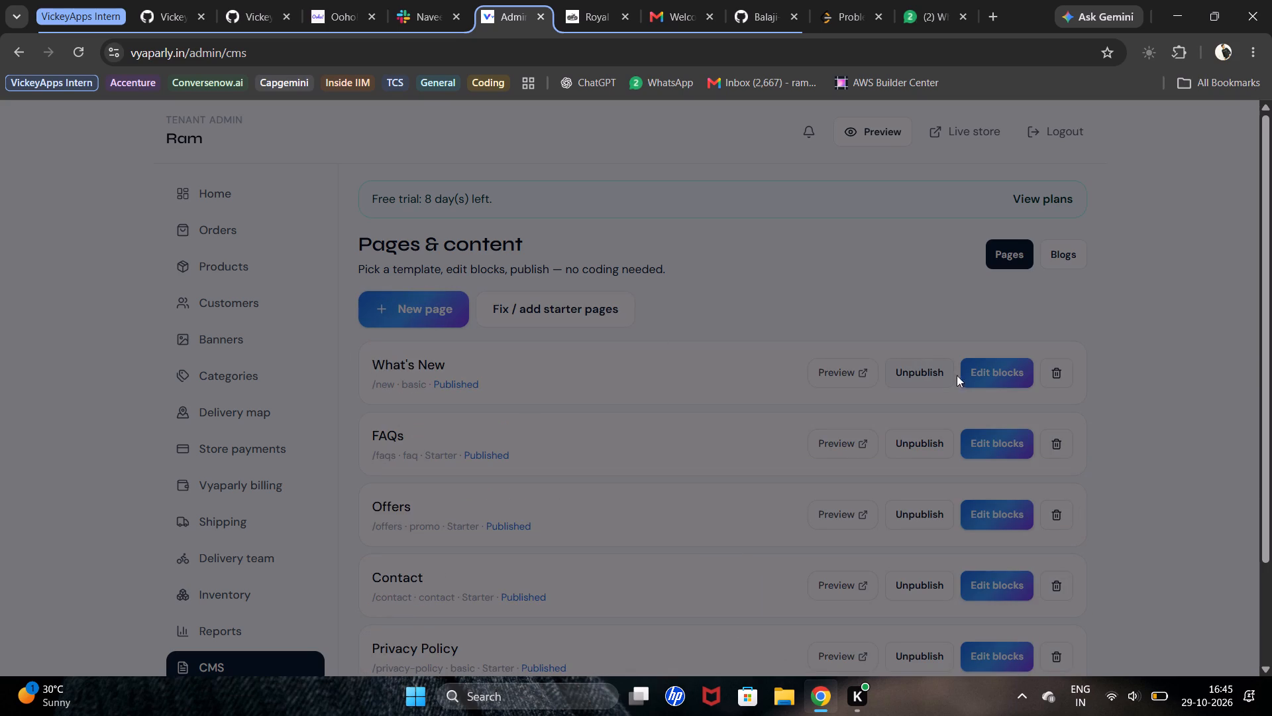
Open the What's New page's blocks for editing and set its URL slug to terms.
click(980, 384)
click(521, 454)
key(BackSpace)
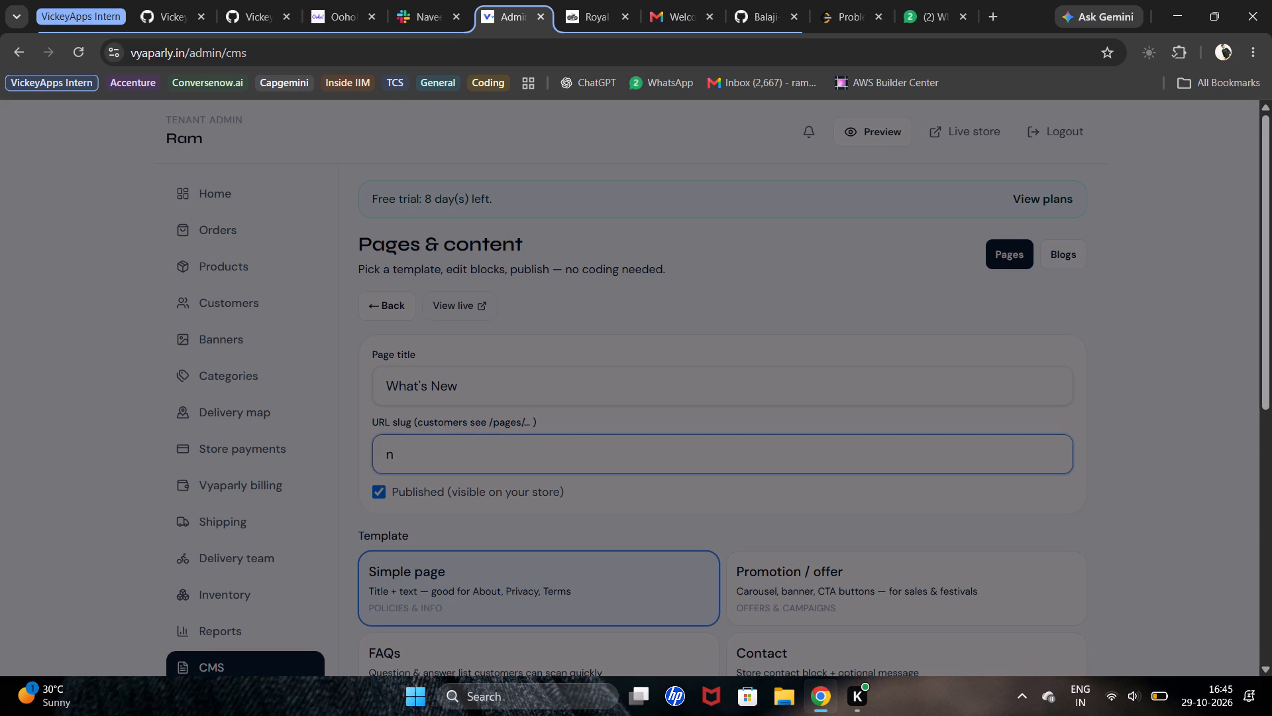
key(BackSpace)
key(BackSpace)
key(BackSpace)
text(terms)
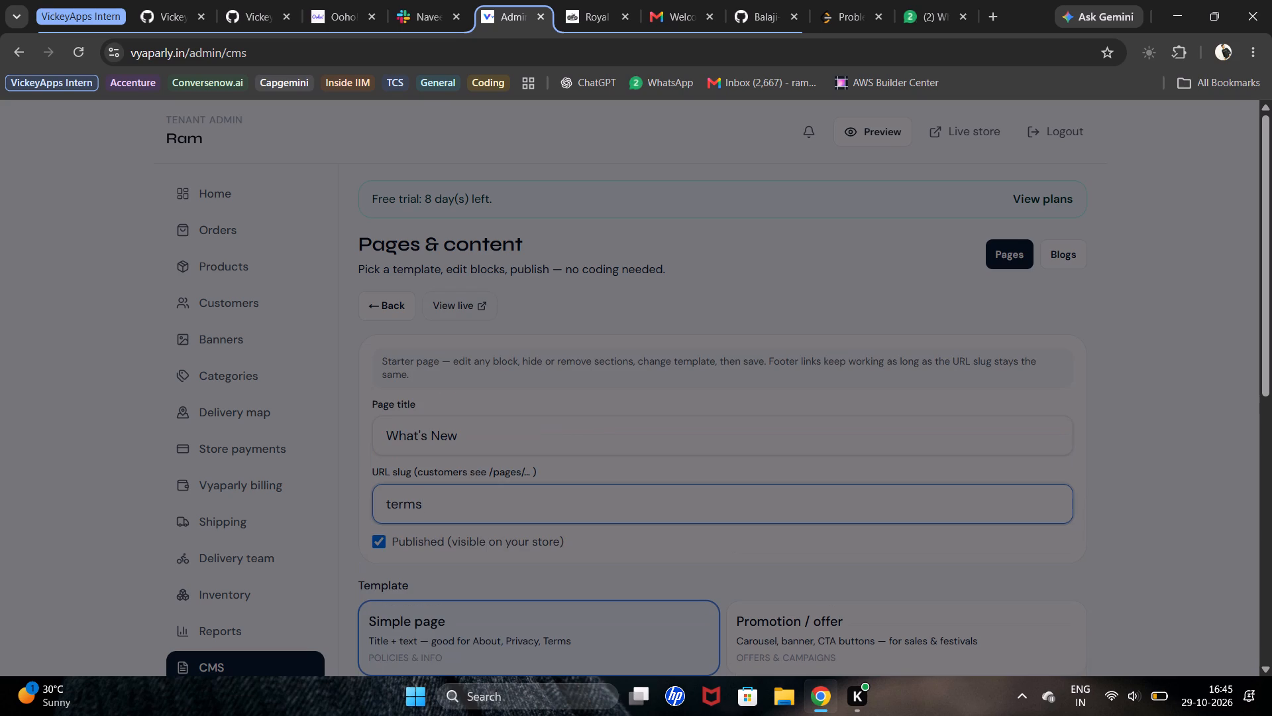
key(BackSpace)
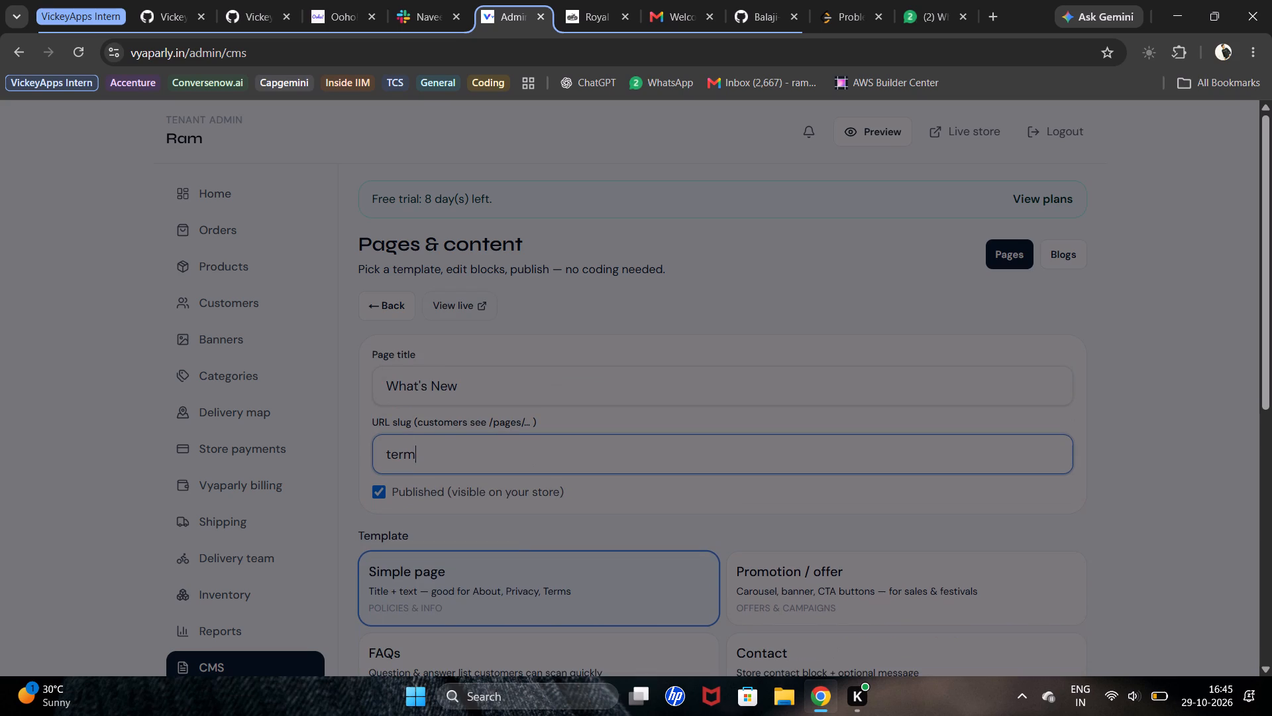
key(s)
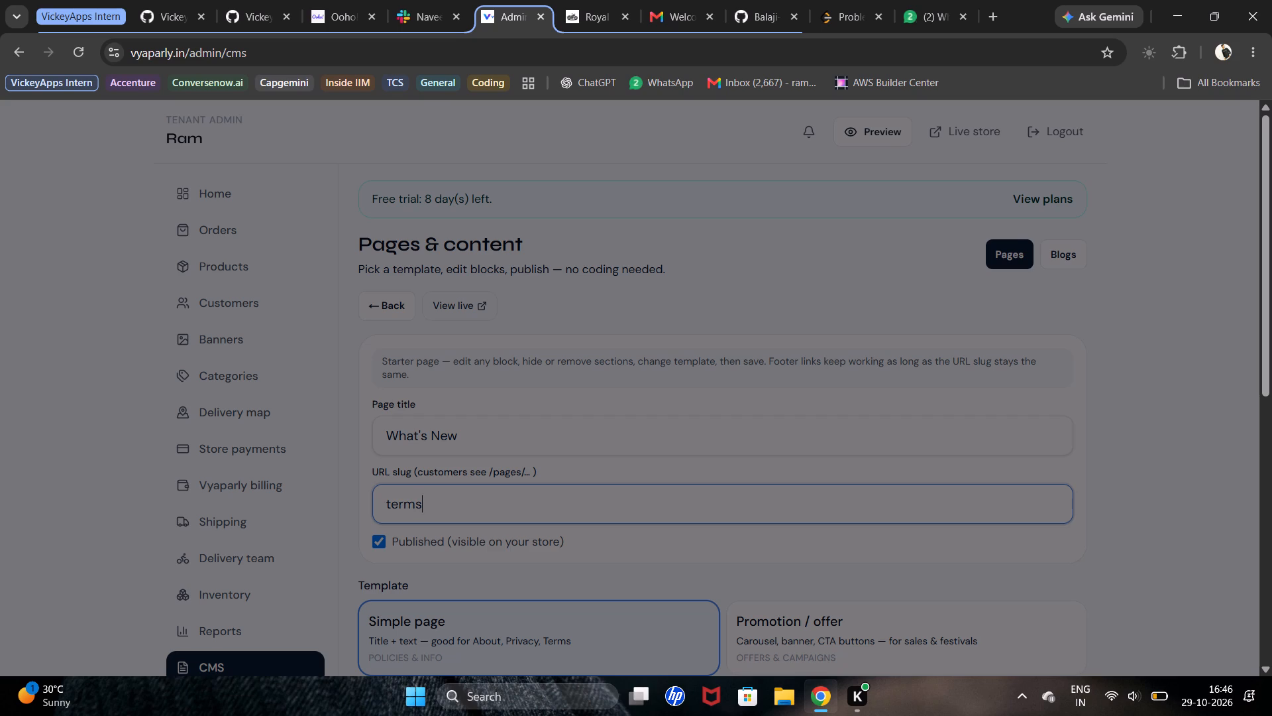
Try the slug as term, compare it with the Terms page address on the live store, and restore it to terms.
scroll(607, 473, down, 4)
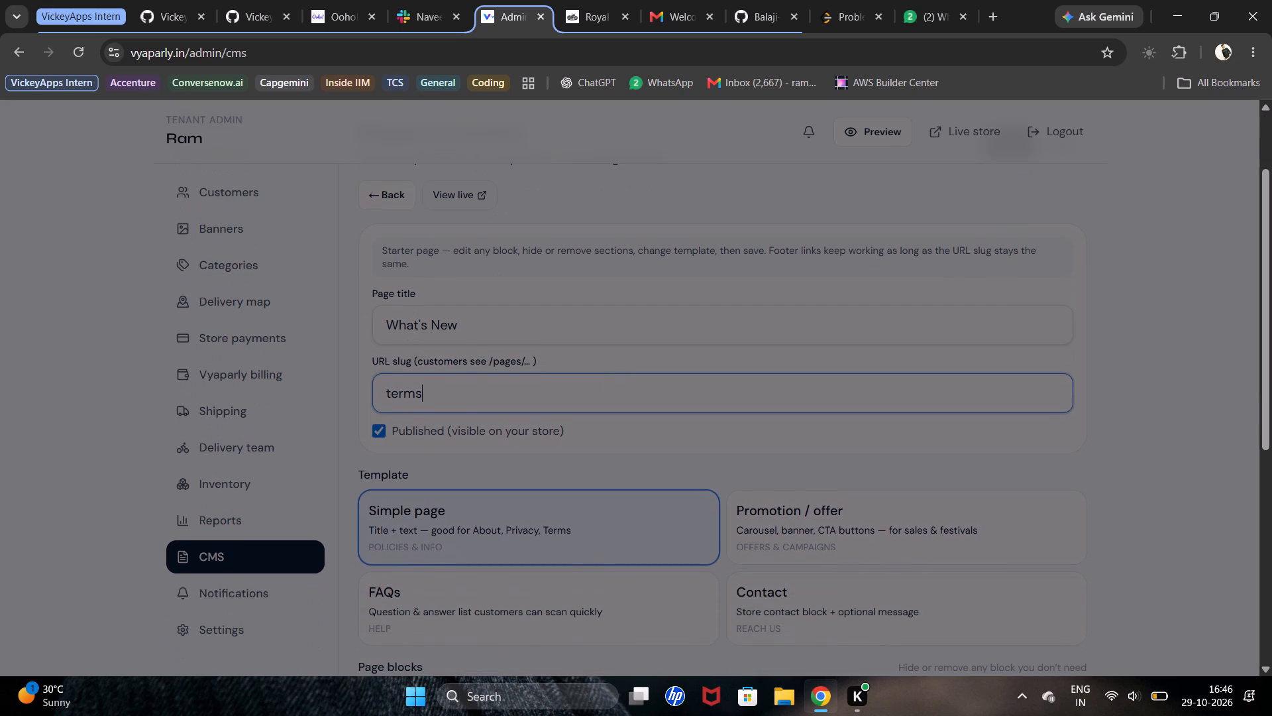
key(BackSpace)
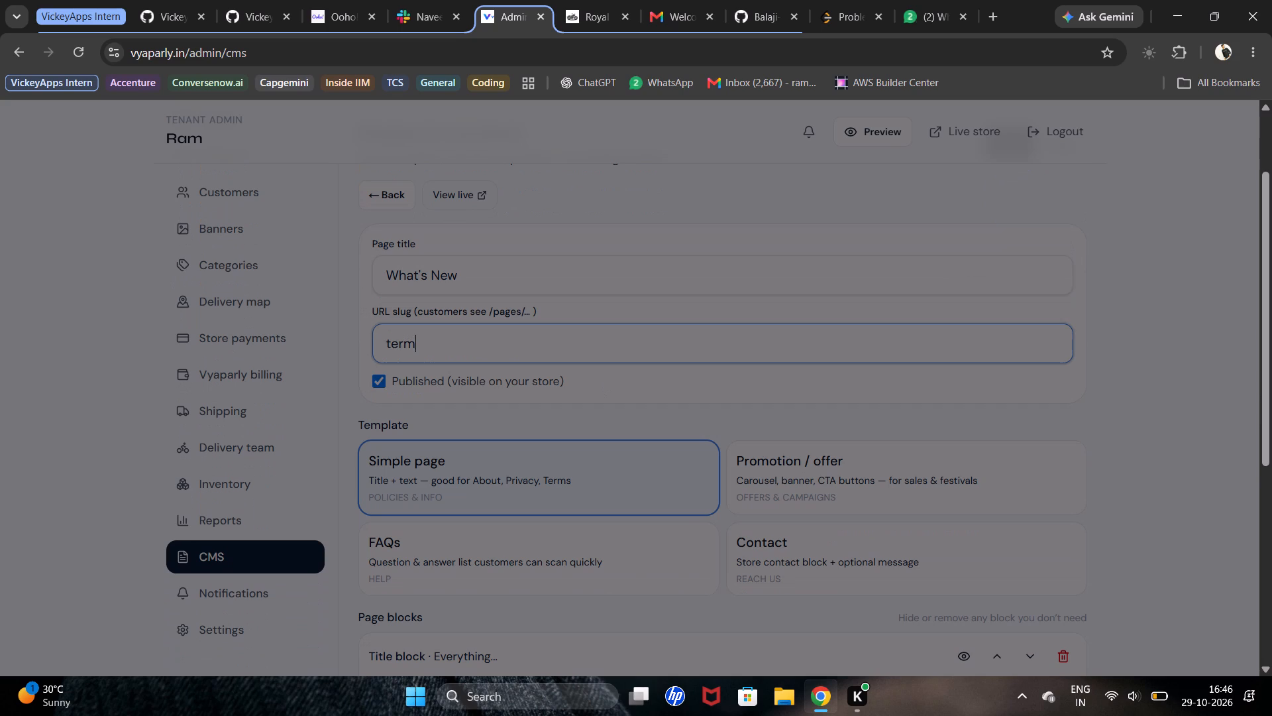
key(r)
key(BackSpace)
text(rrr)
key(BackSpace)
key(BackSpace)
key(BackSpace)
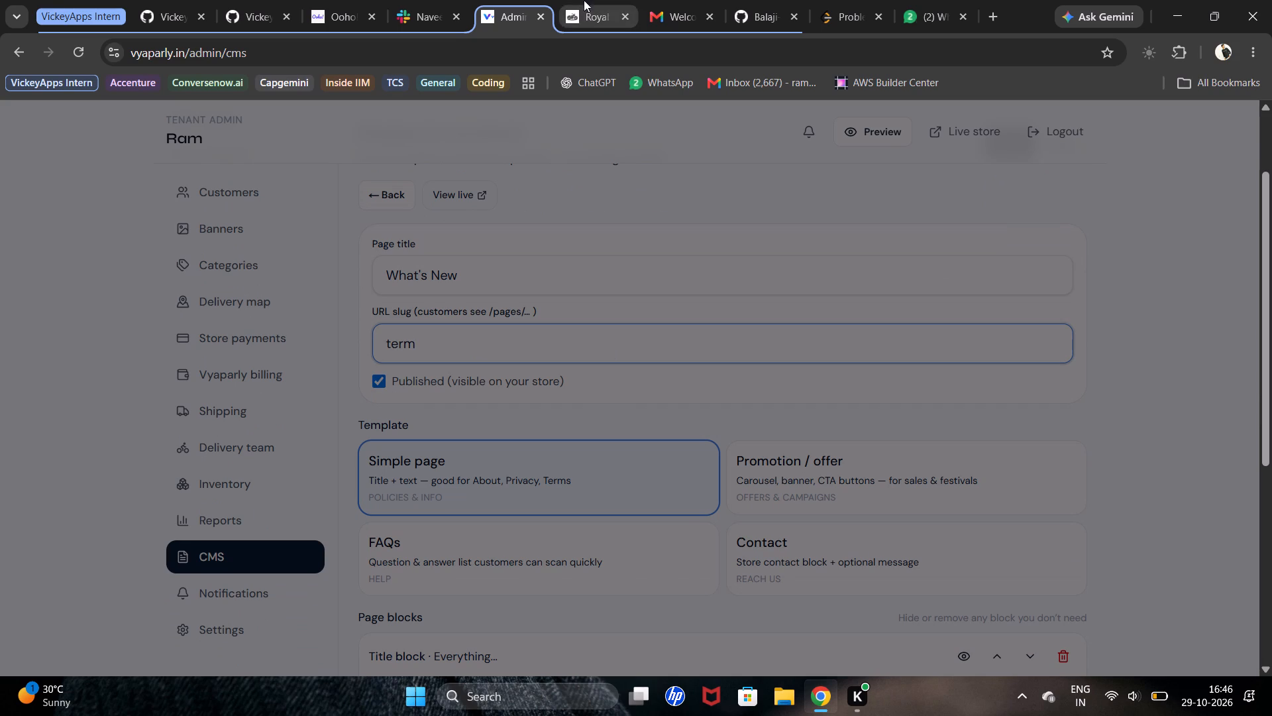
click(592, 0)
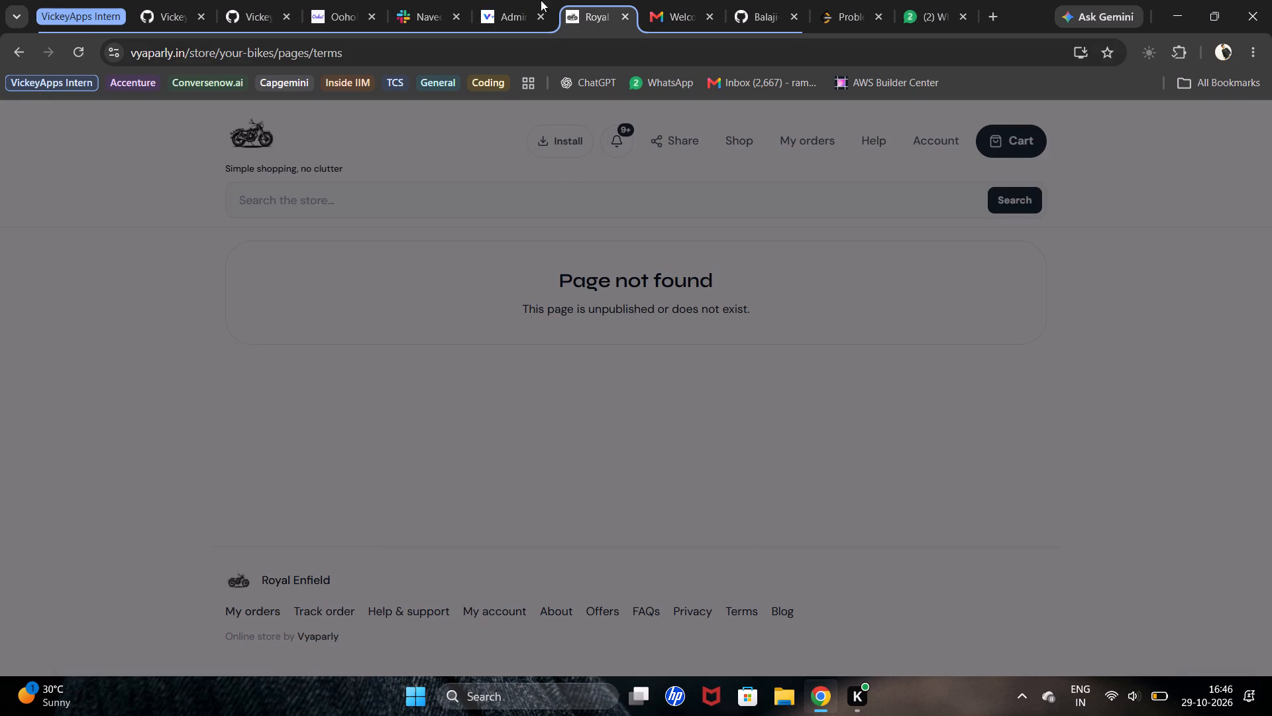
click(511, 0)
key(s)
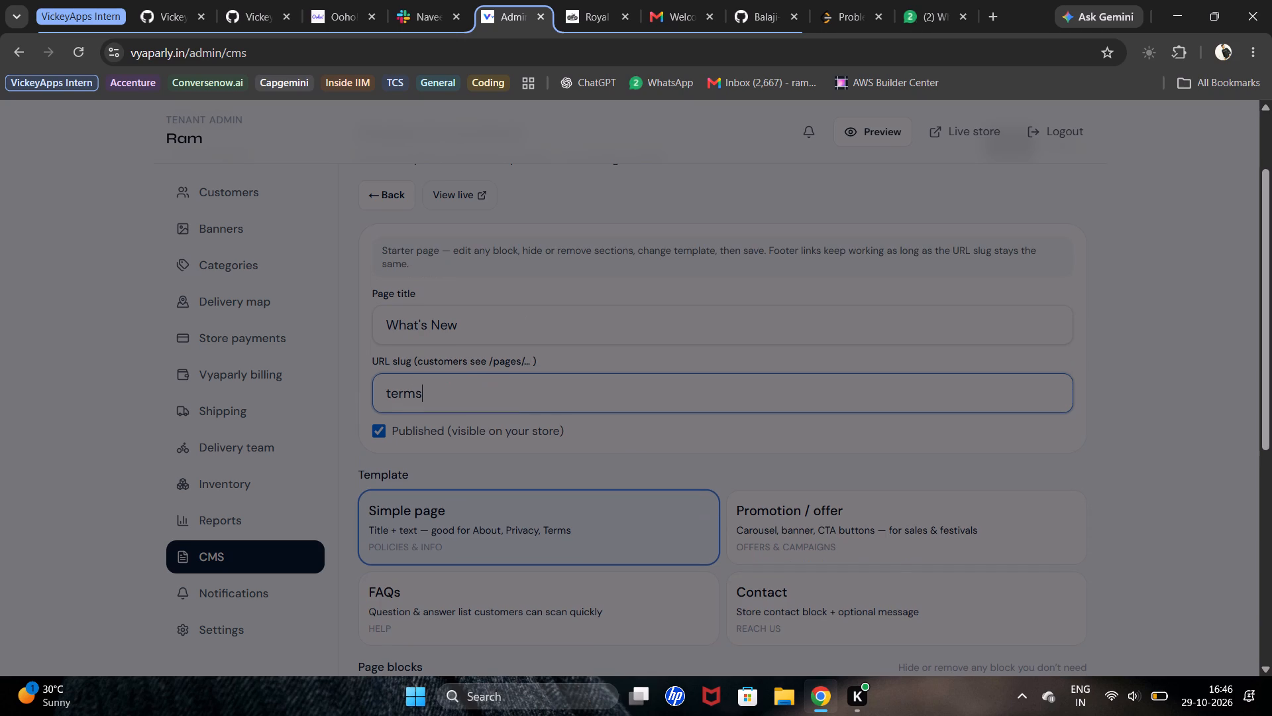
Save the What's New page and return to the CMS pages list.
scroll(633, 398, down, 14)
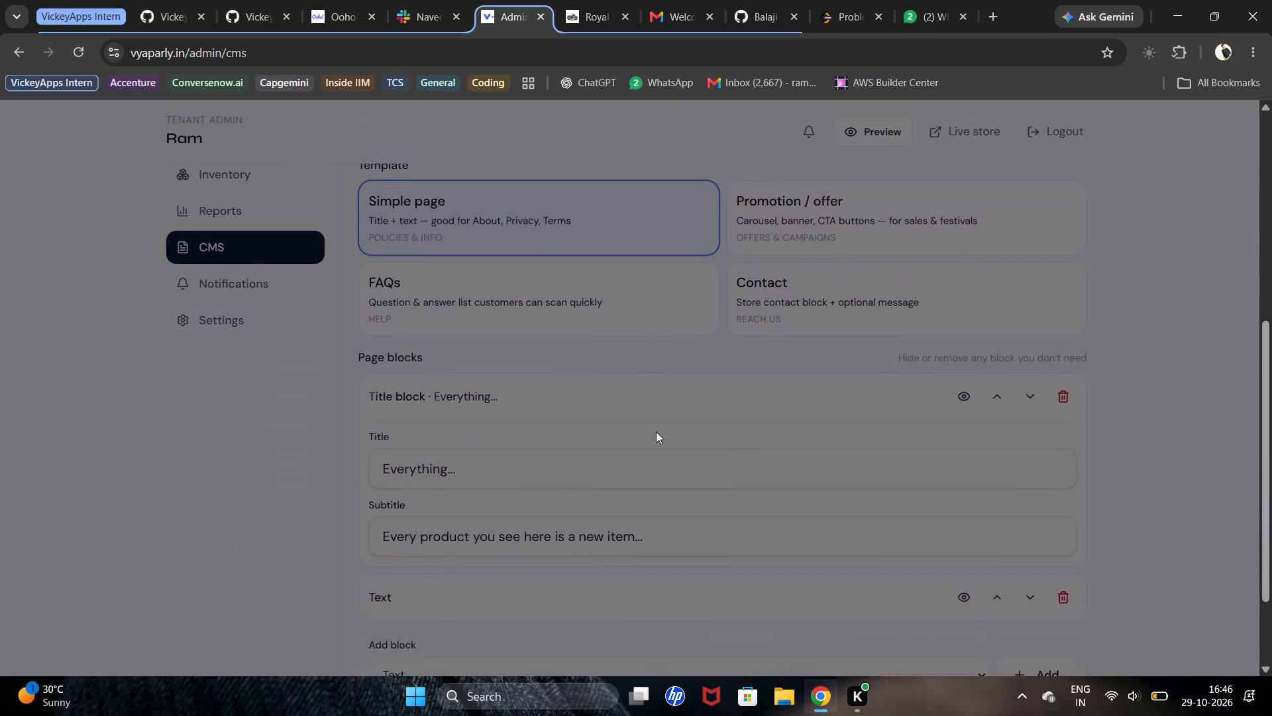
scroll(656, 432, down, 8)
click(694, 626)
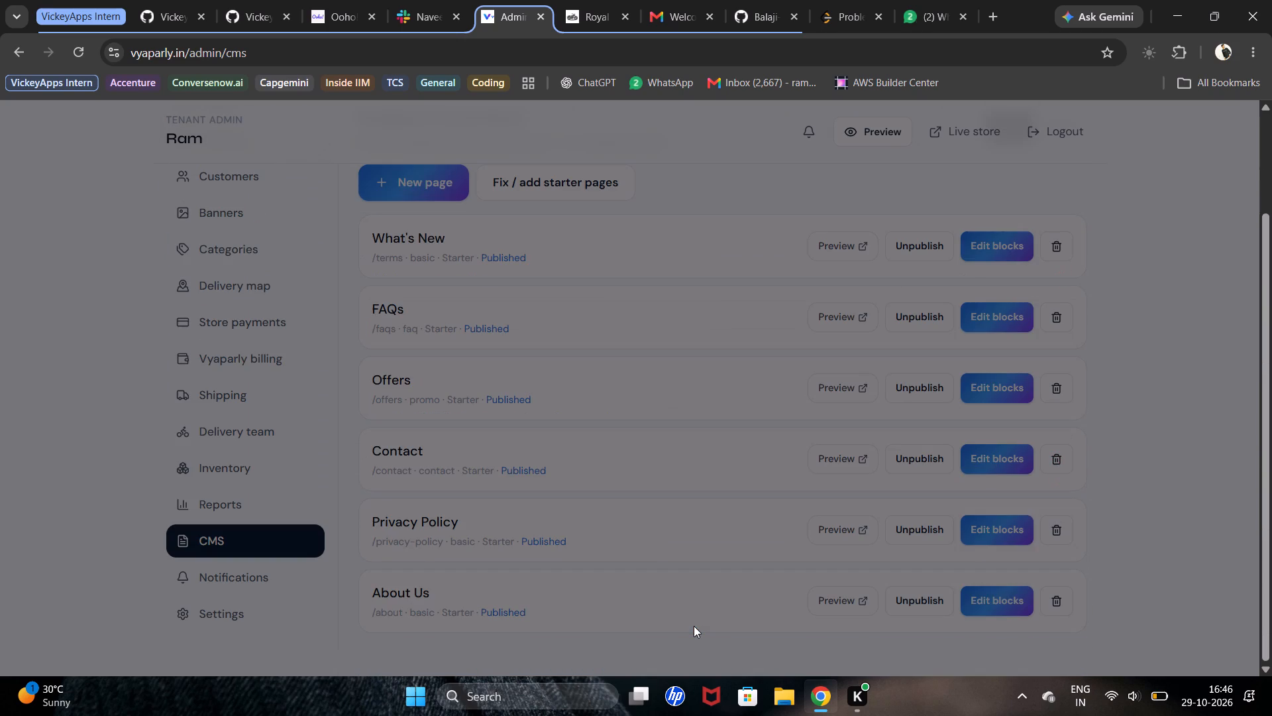
scroll(737, 542, up, 7)
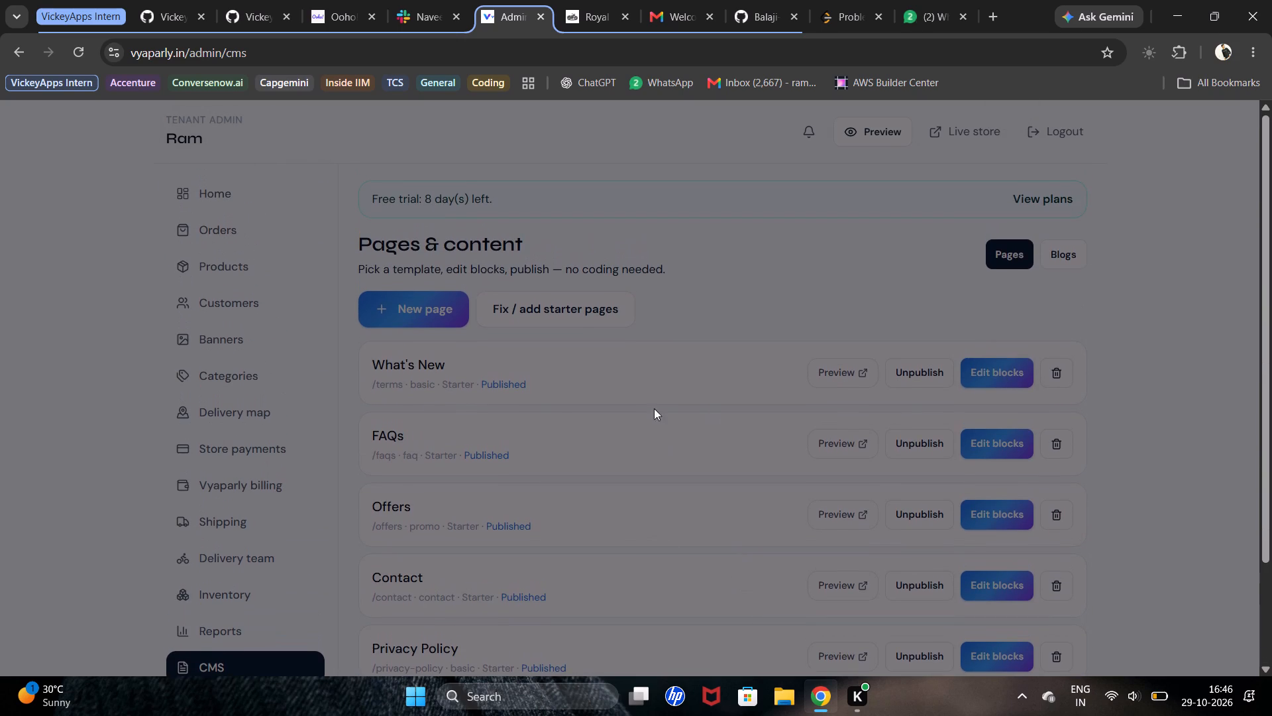
Reload the live store's pages/terms address, then open the Privacy and Terms footer pages to check the content each one shows.
click(604, 0)
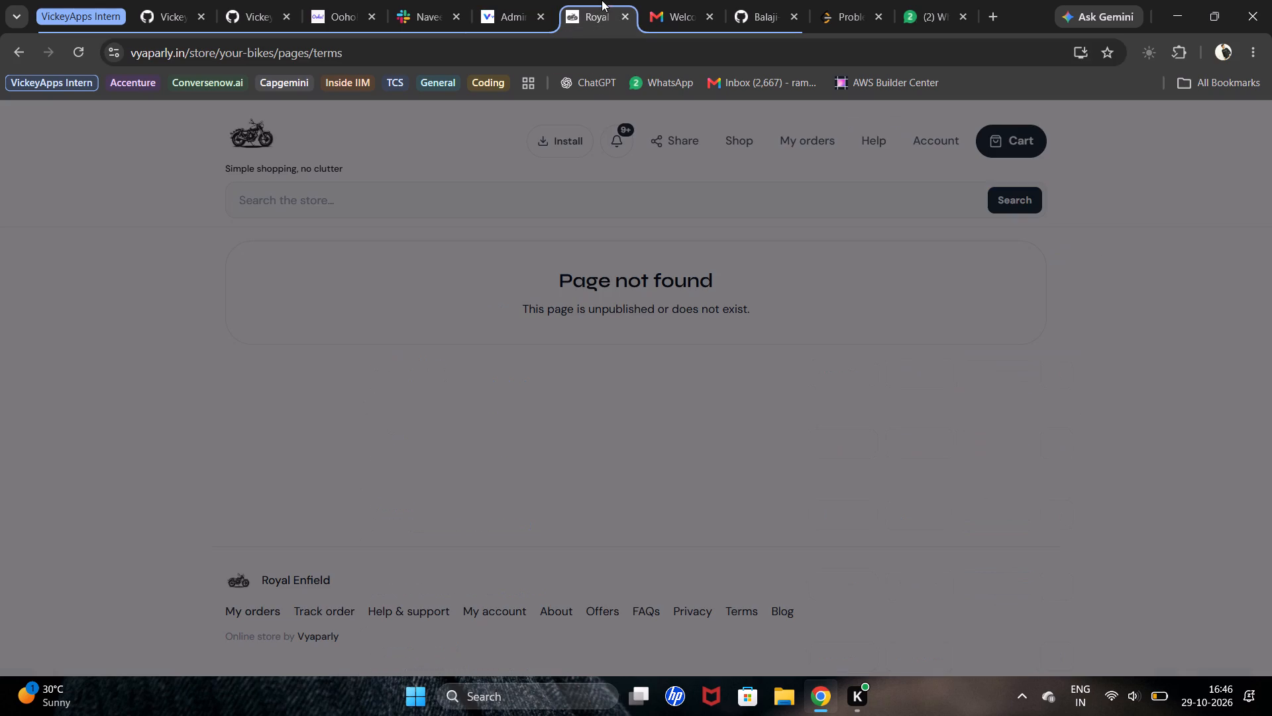
click(604, 46)
key(Return)
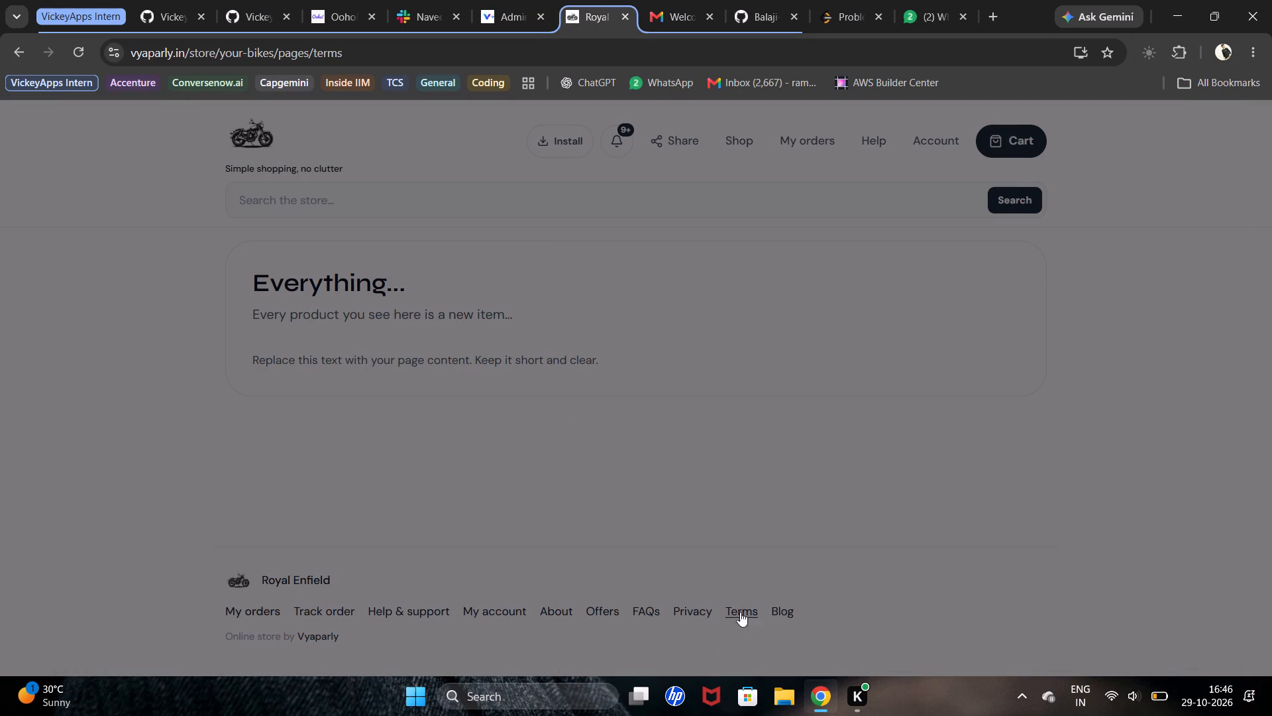
click(694, 611)
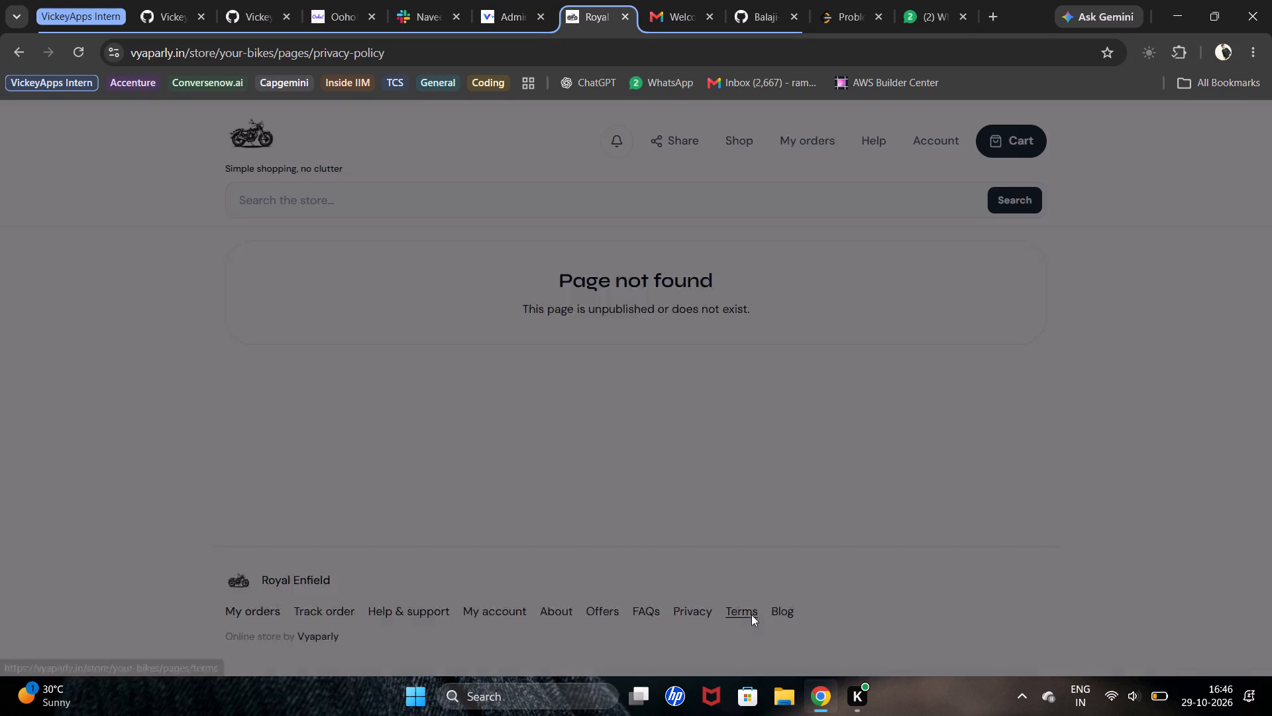
scroll(755, 583, down, 3)
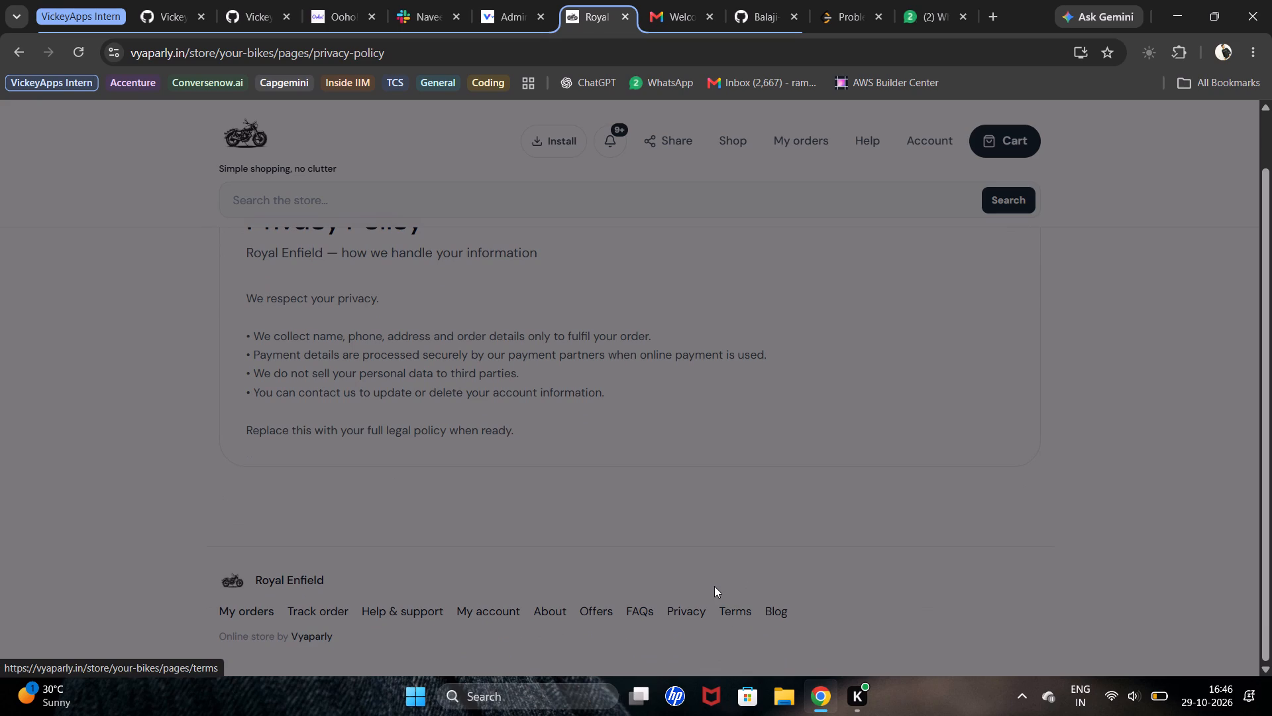
scroll(714, 586, up, 4)
scroll(714, 594, down, 2)
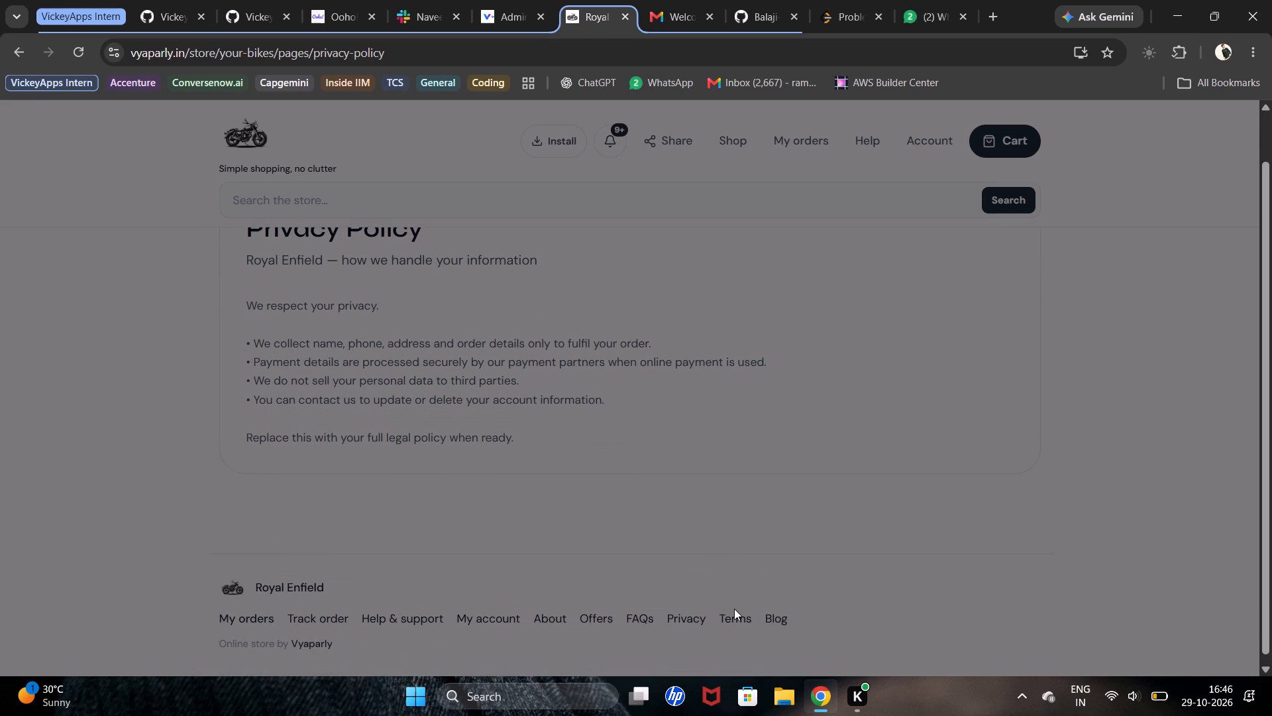
click(734, 609)
click(734, 611)
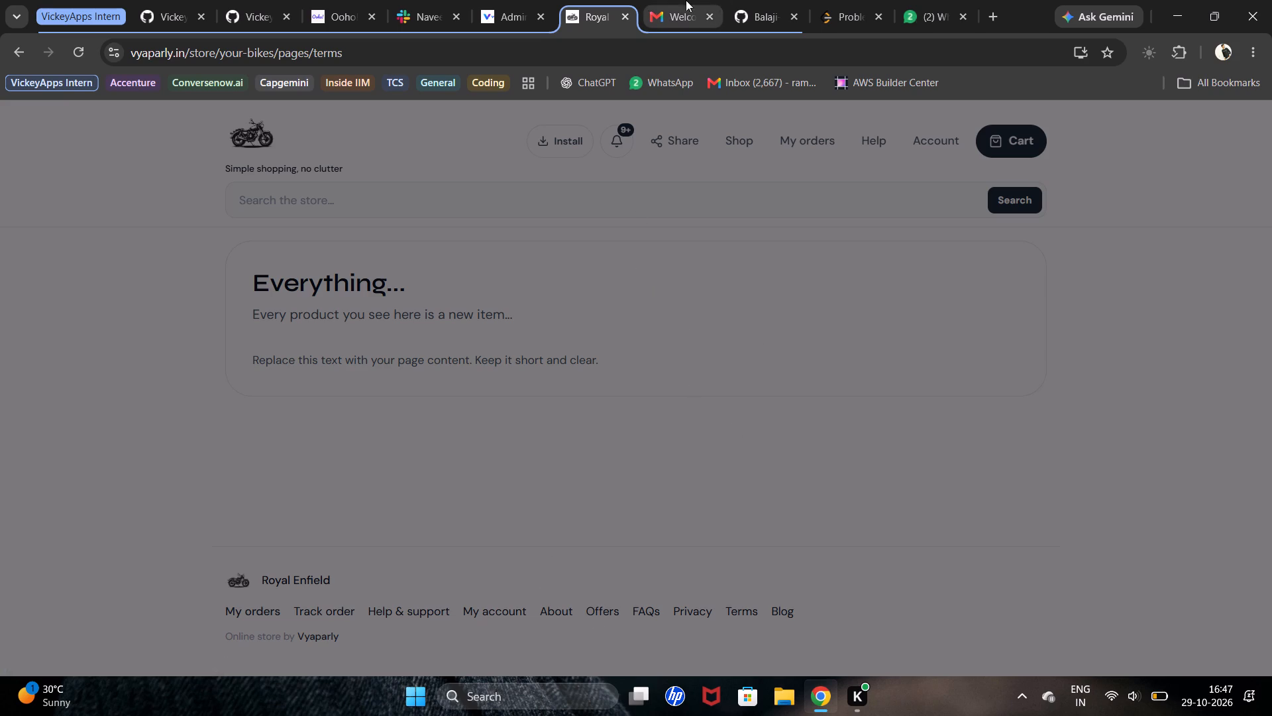
click(511, 0)
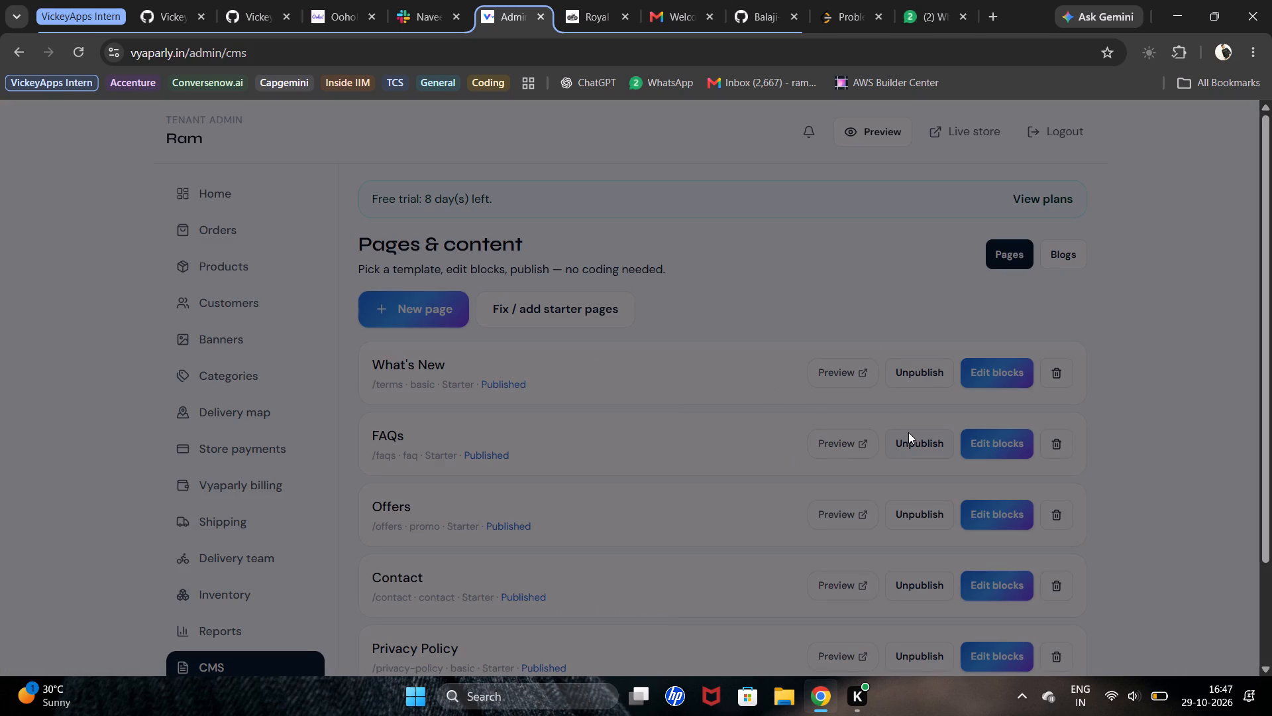
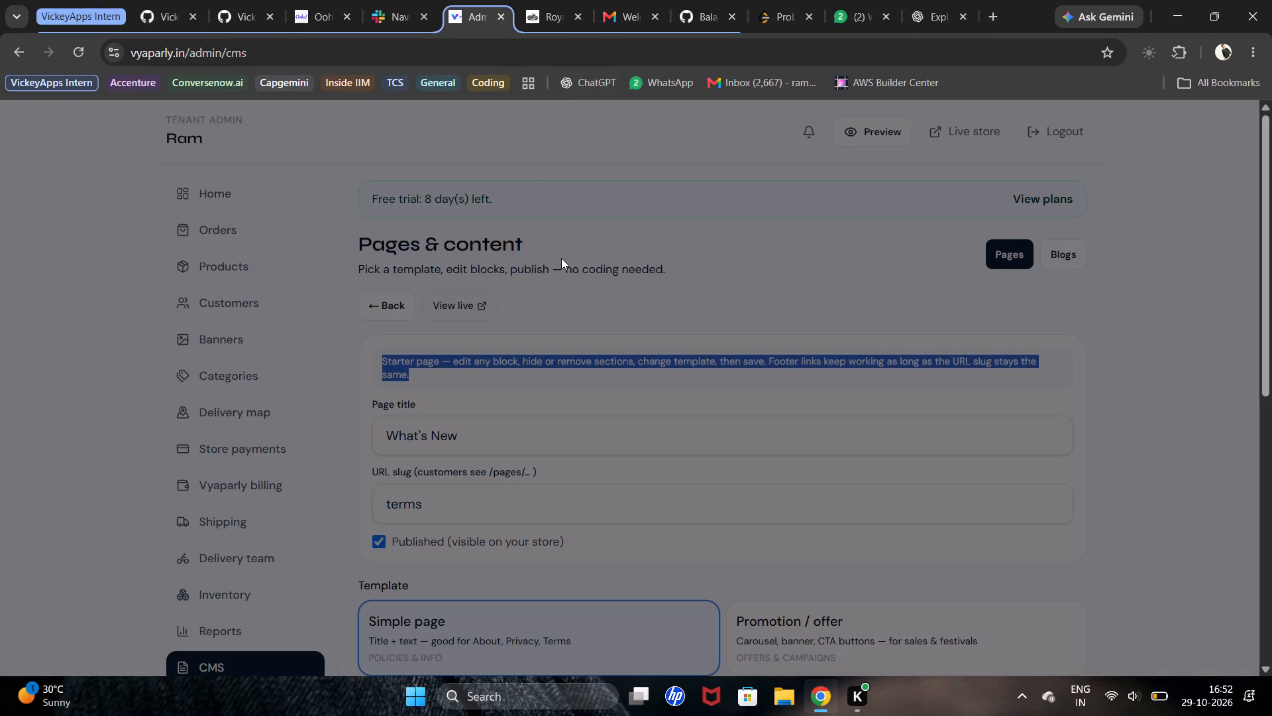
click(561, 258)
click(399, 298)
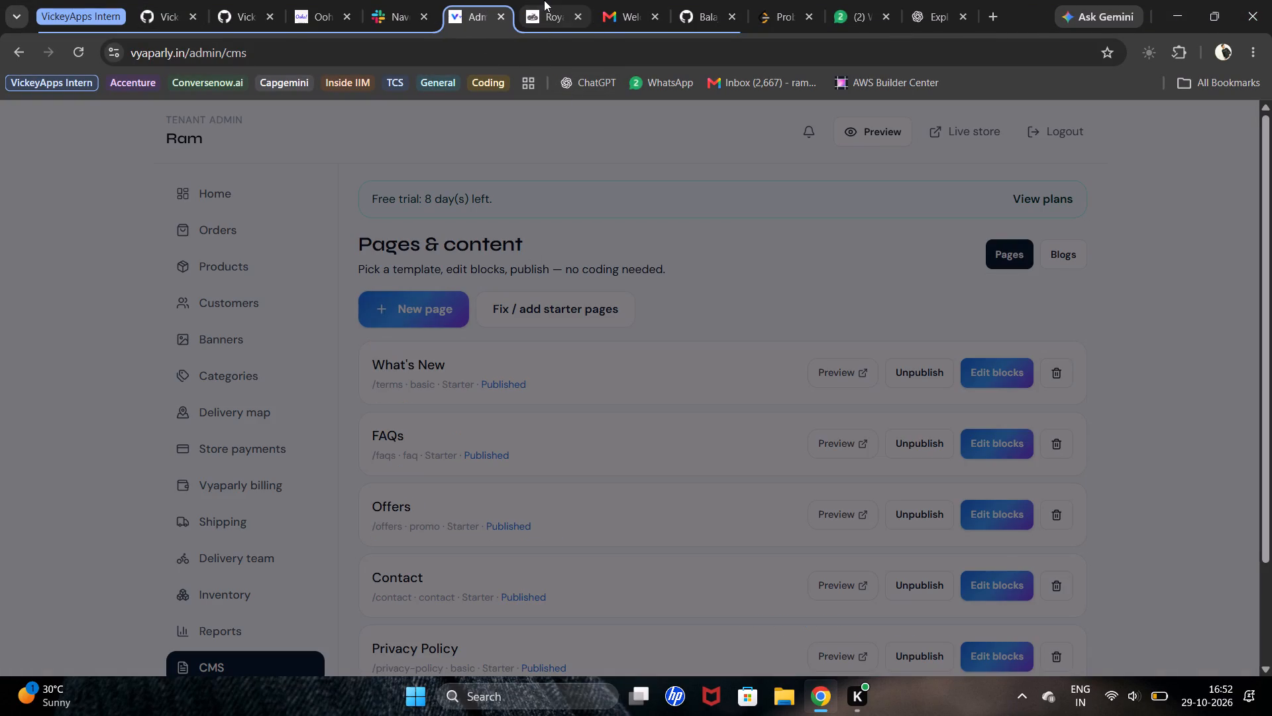
On the live Royal Enfield store, open the Account page and look through its shortcuts, profile, delivery addresses and footer links.
click(544, 0)
scroll(542, 333, down, 4)
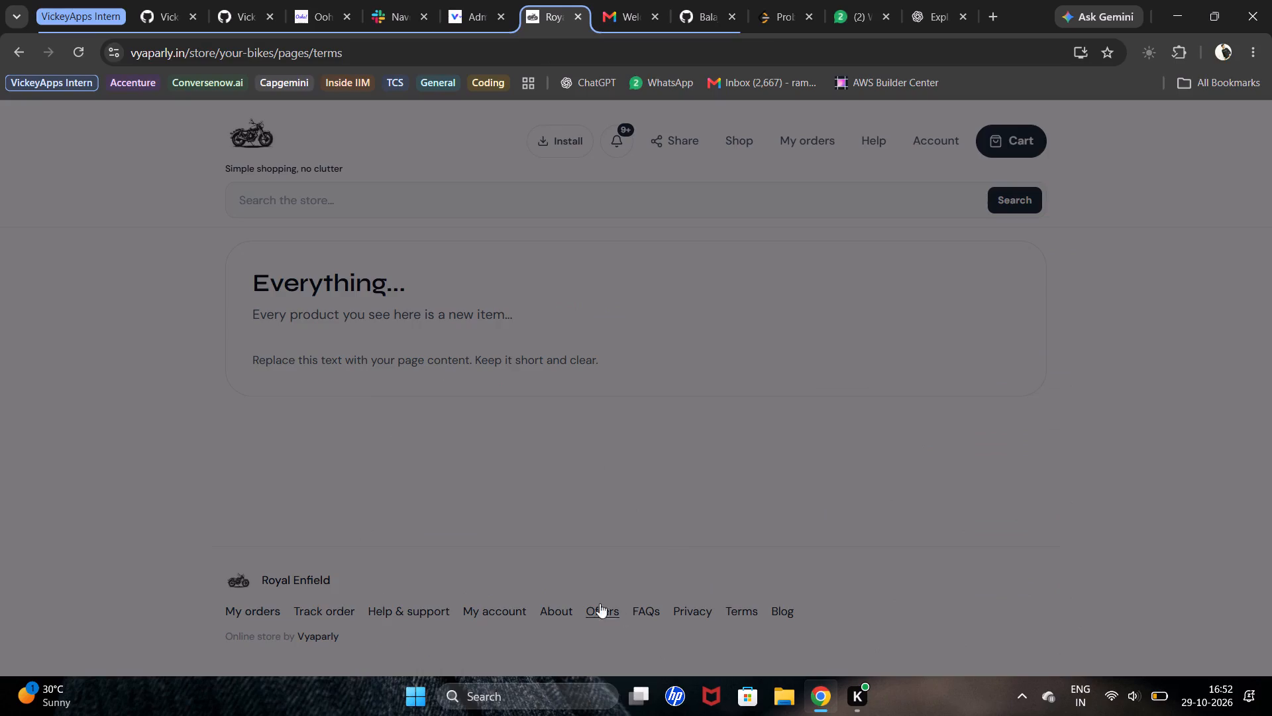
click(932, 148)
scroll(625, 388, down, 5)
scroll(741, 562, down, 4)
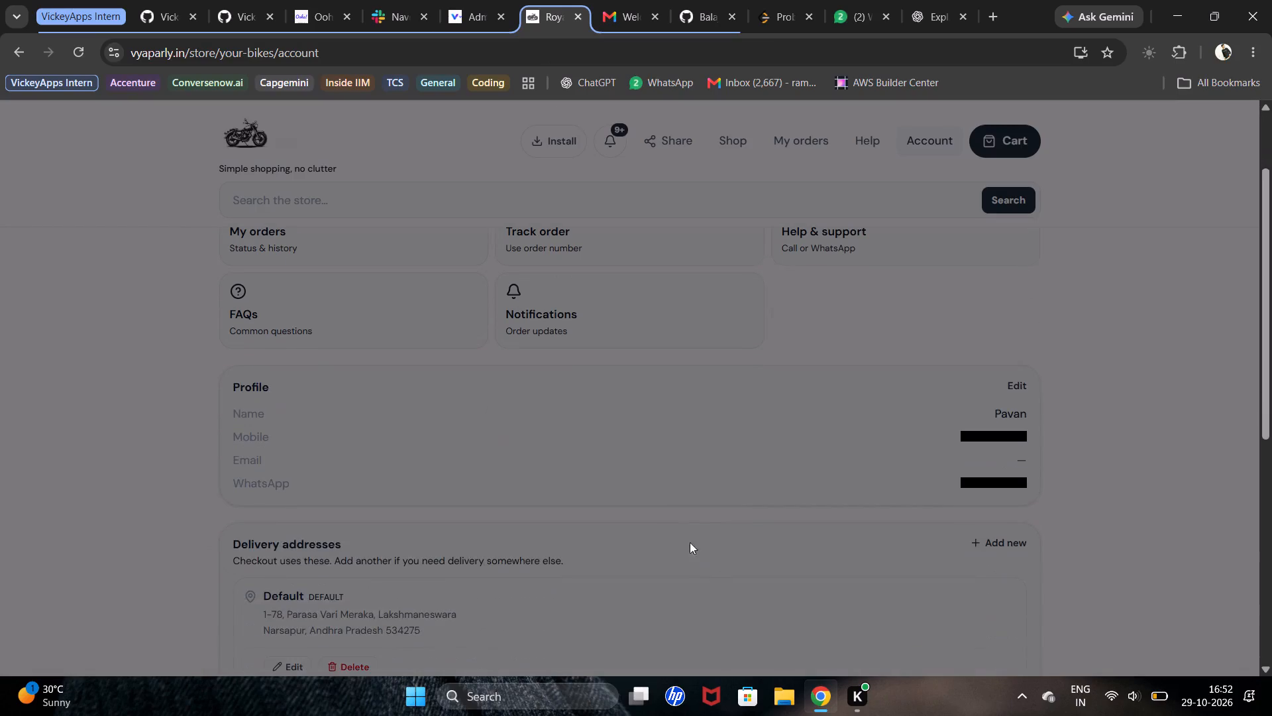
scroll(380, 434, up, 2)
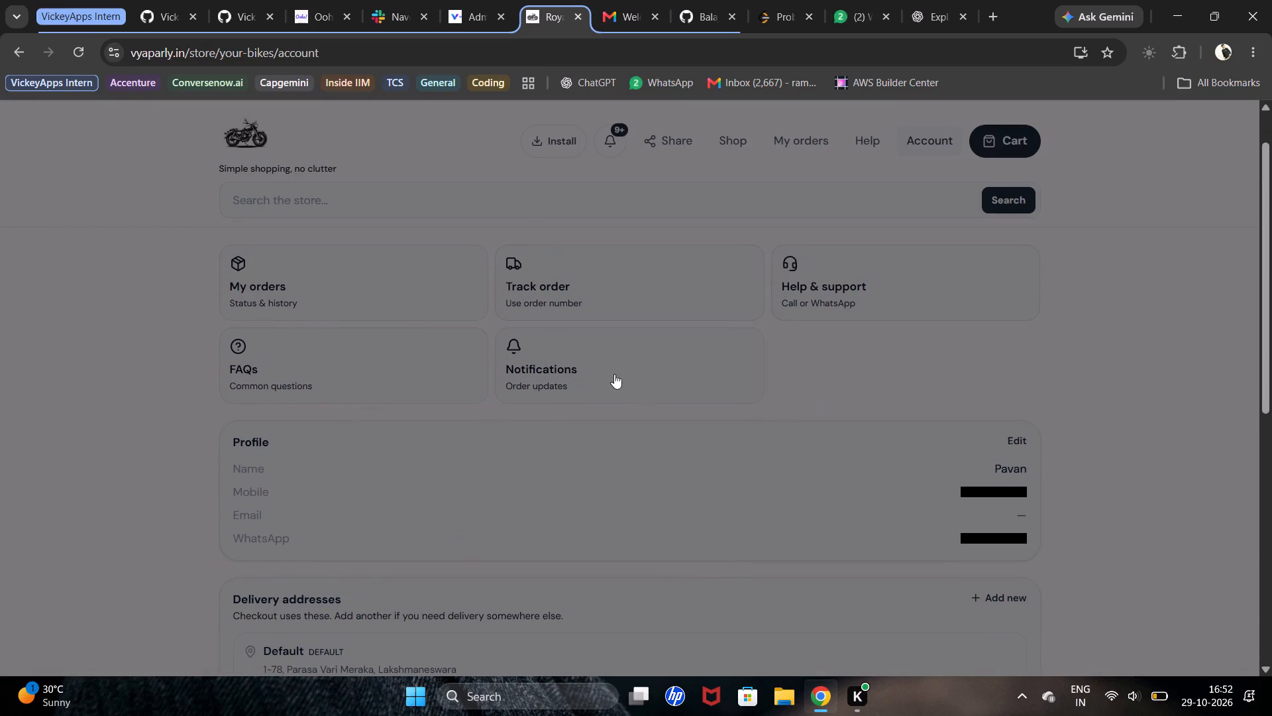
scroll(358, 556, down, 6)
scroll(466, 603, up, 5)
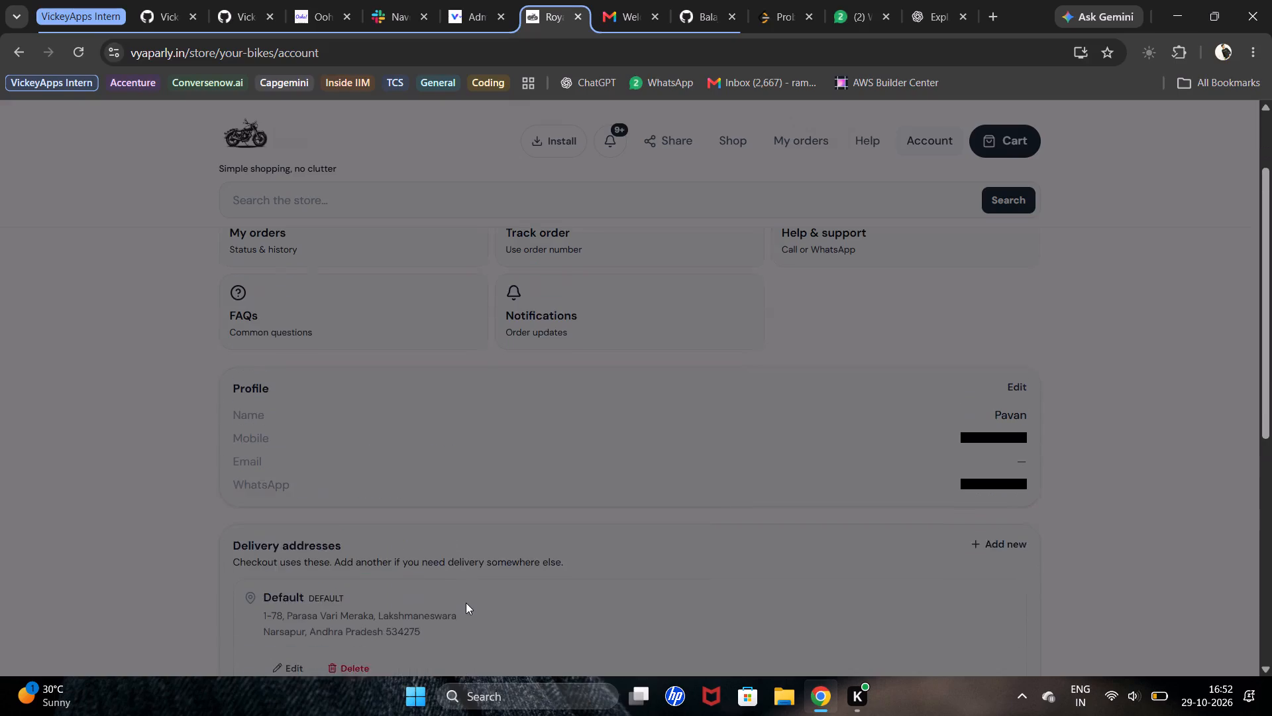
scroll(466, 603, up, 6)
scroll(466, 603, down, 20)
scroll(466, 603, down, 9)
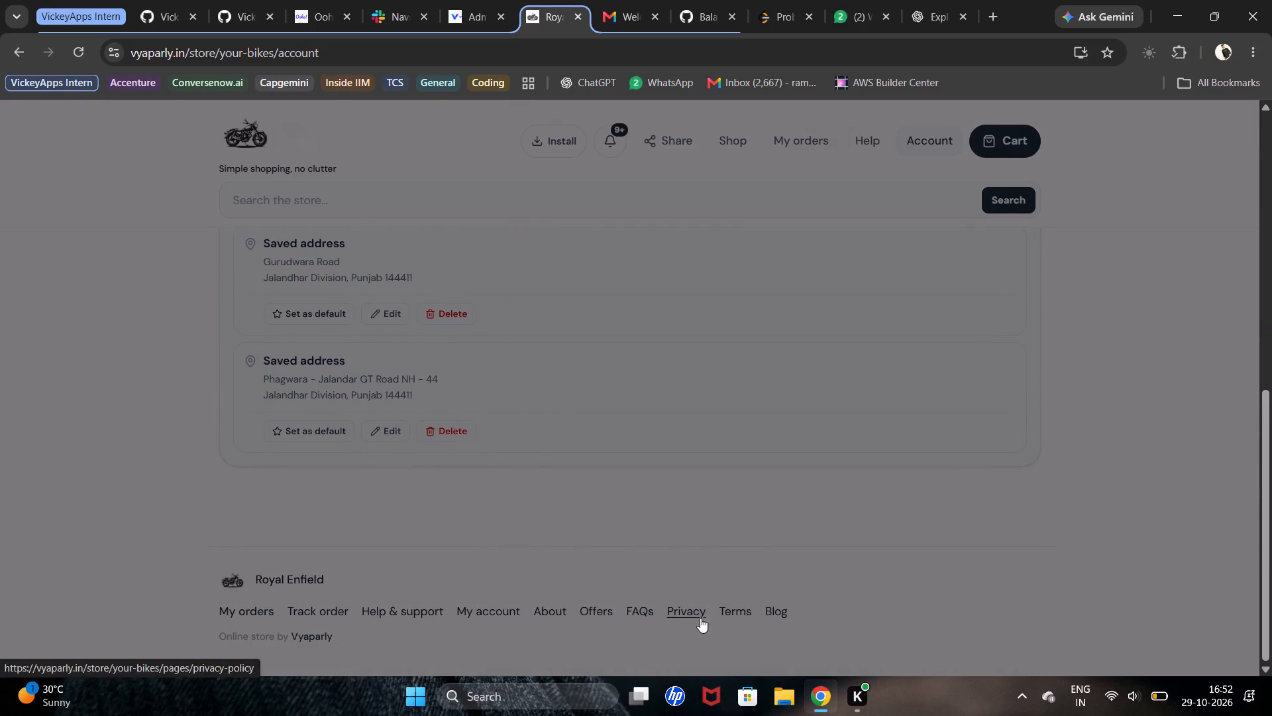
Open the Terms page from the store footer and check the content it shows.
click(735, 615)
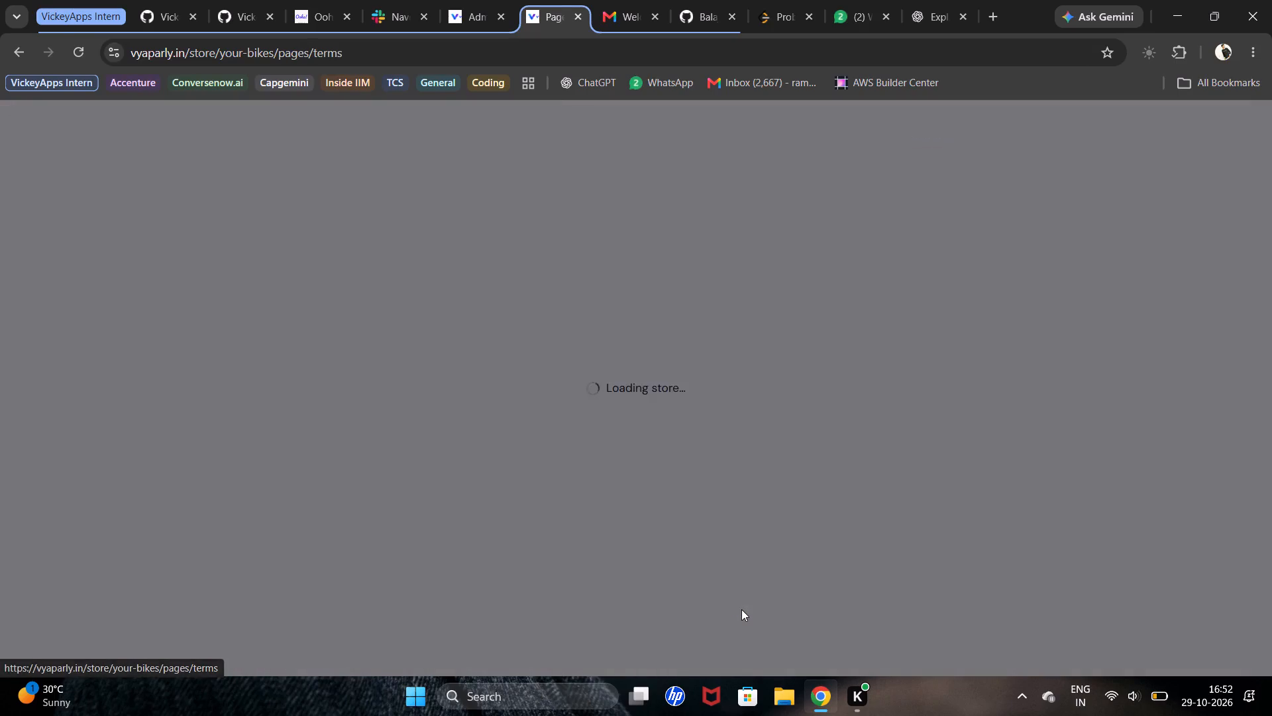
scroll(741, 609, up, 6)
scroll(721, 467, down, 4)
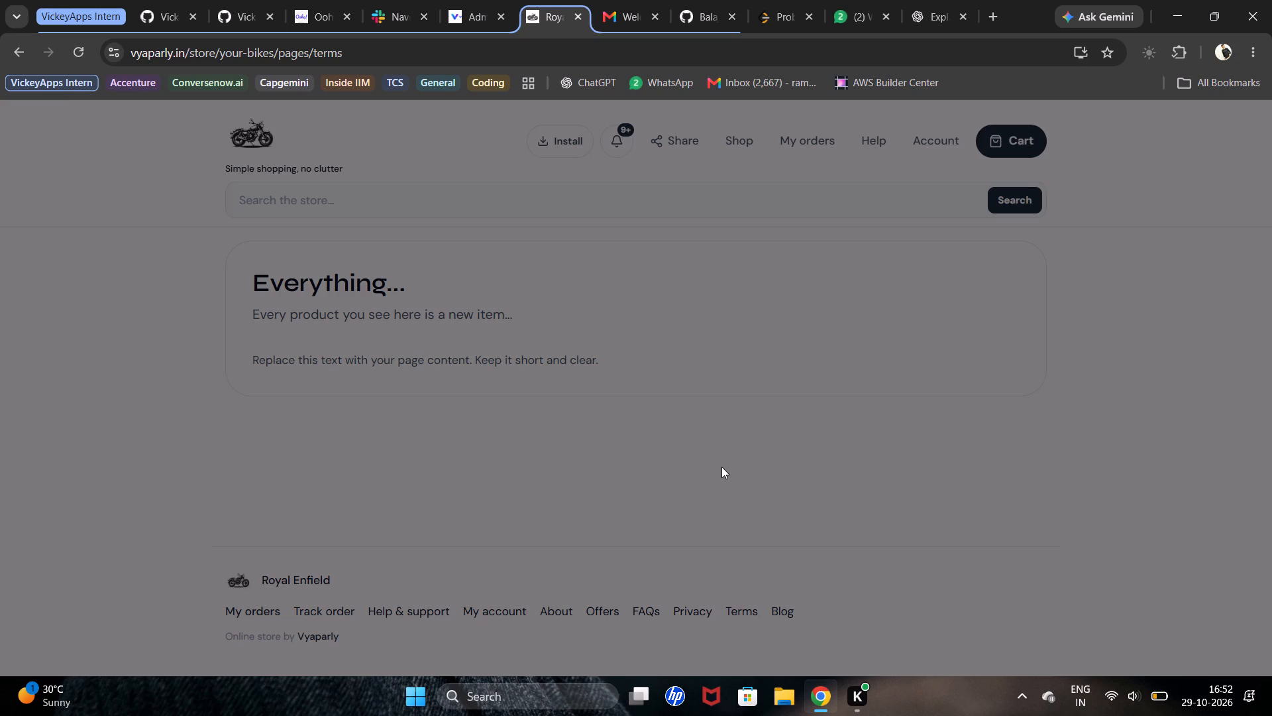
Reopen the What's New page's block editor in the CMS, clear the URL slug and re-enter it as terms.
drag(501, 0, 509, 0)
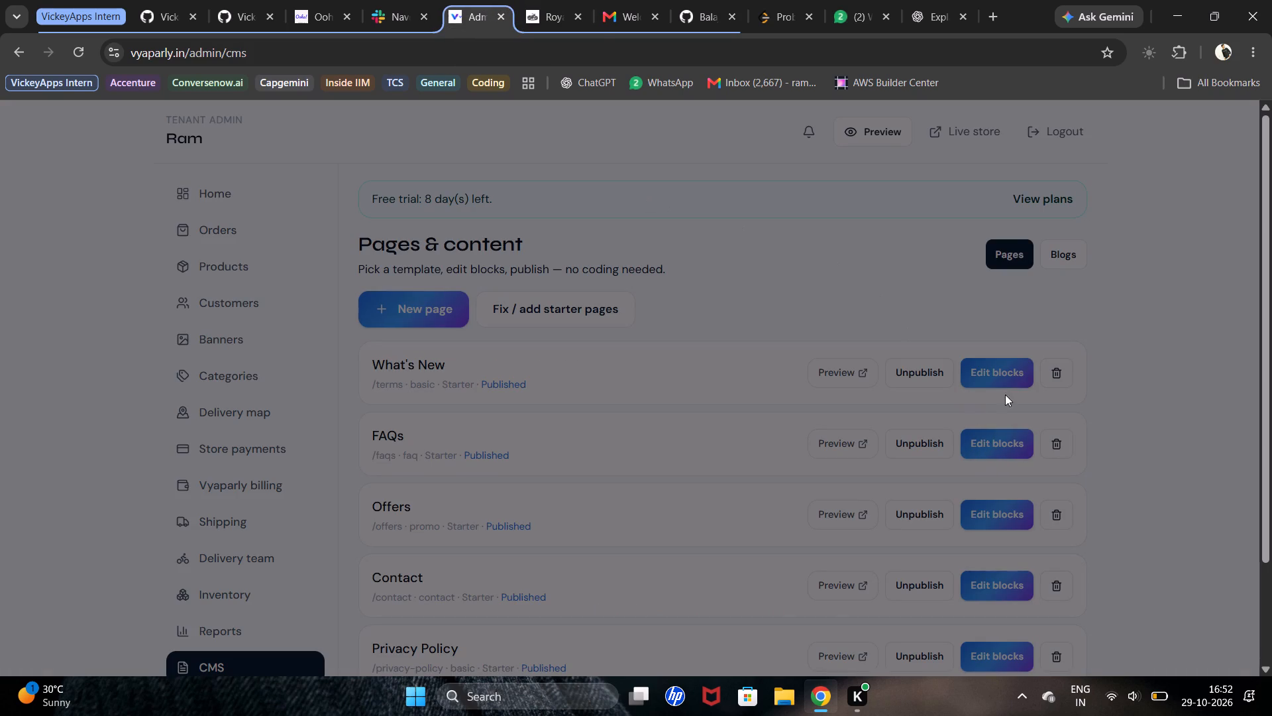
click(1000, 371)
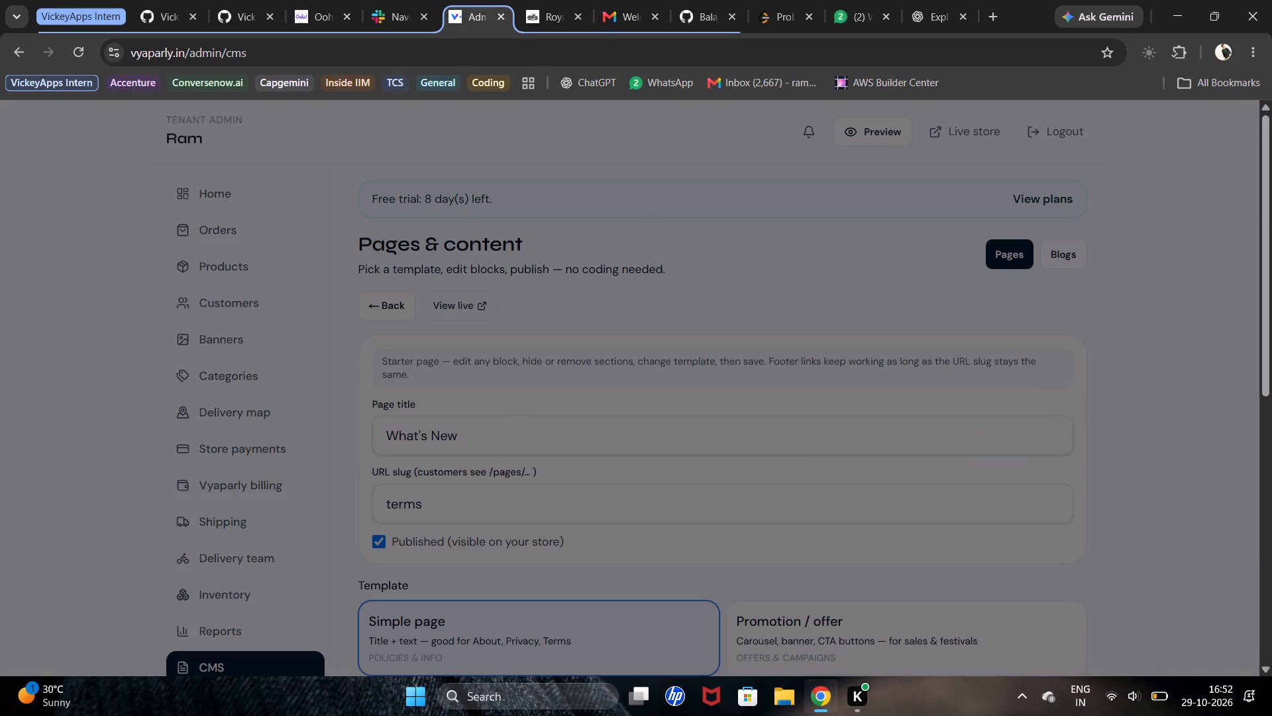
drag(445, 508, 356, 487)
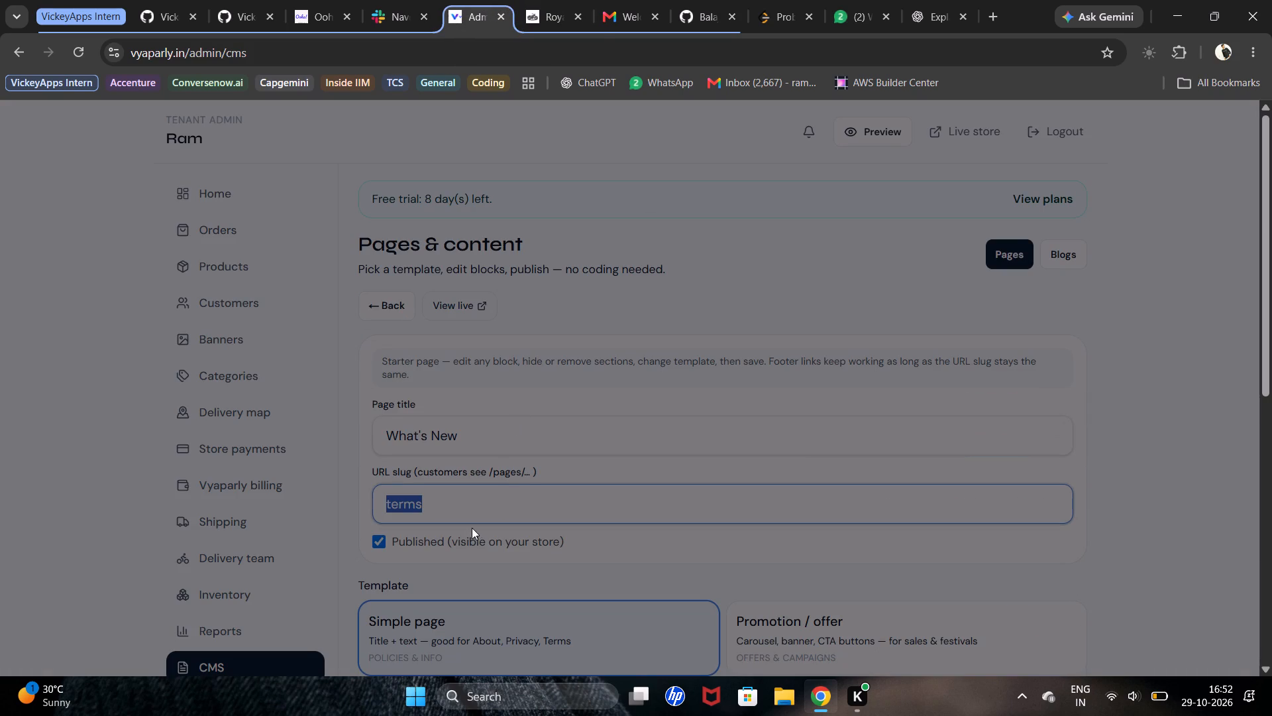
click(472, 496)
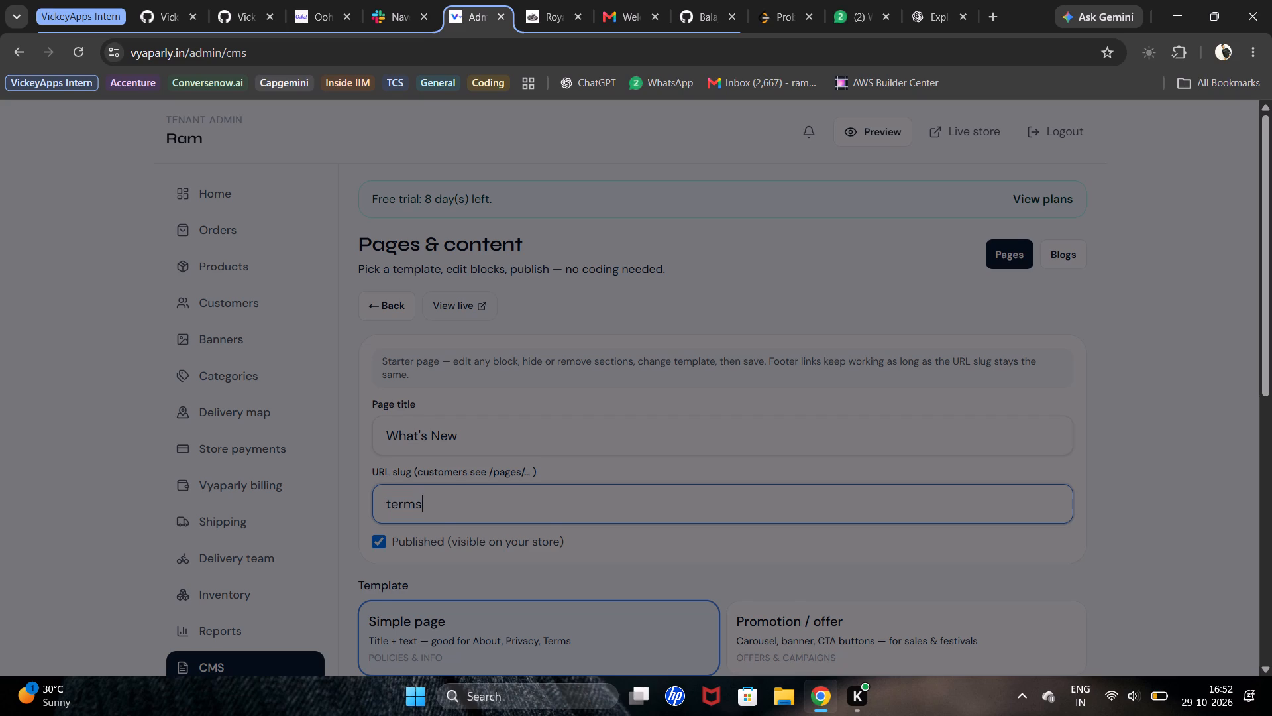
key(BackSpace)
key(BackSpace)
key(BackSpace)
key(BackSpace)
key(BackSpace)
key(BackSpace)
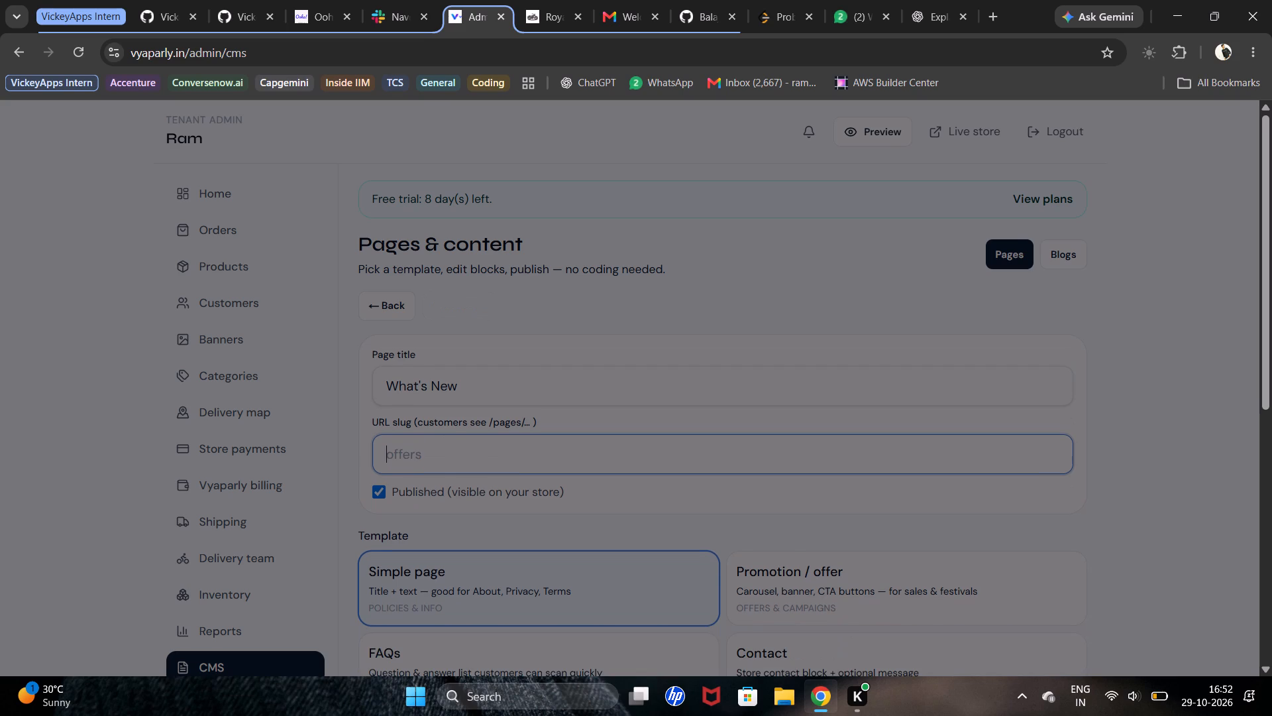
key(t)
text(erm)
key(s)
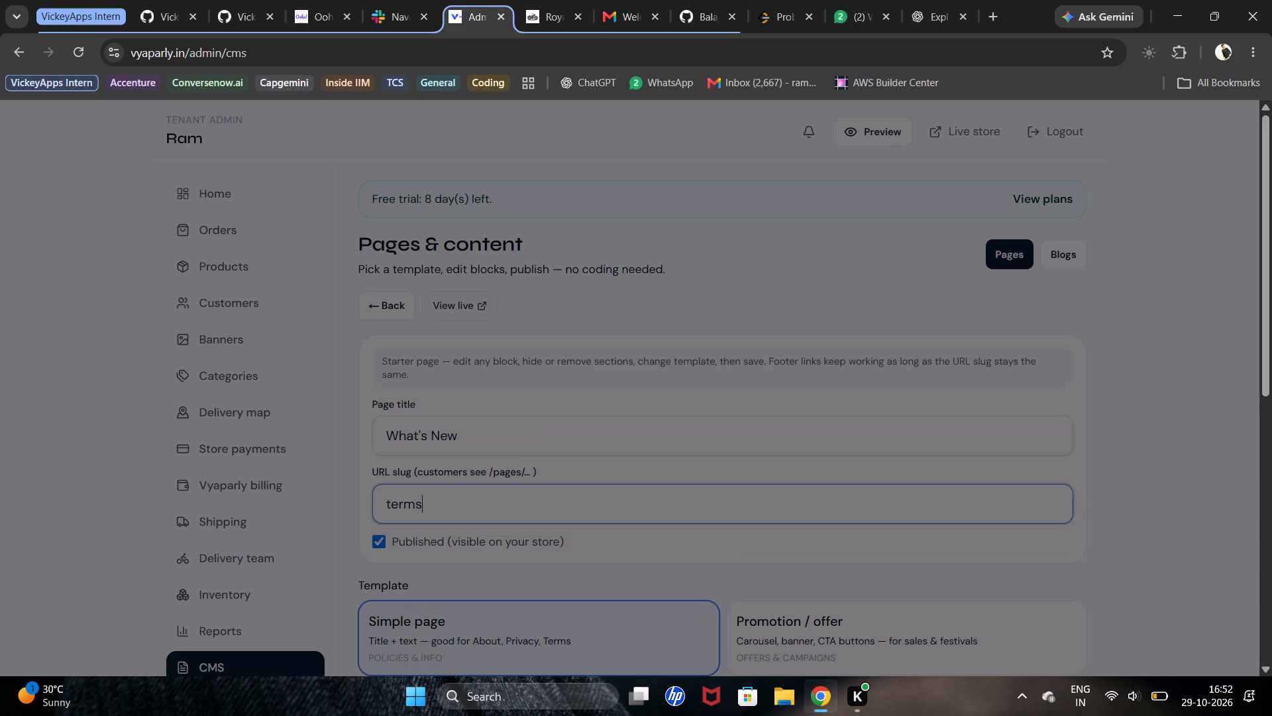
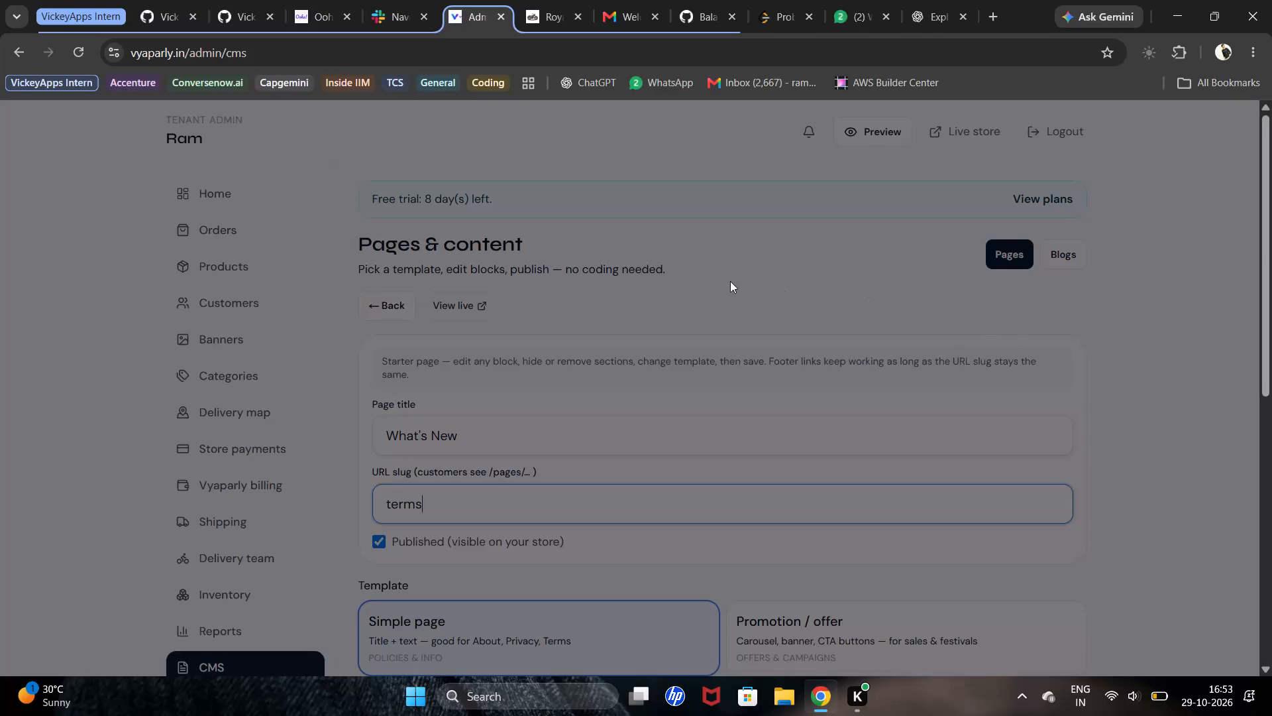
Save and publish the What's New page with its terms URL slug.
scroll(835, 310, down, 6)
scroll(812, 359, down, 15)
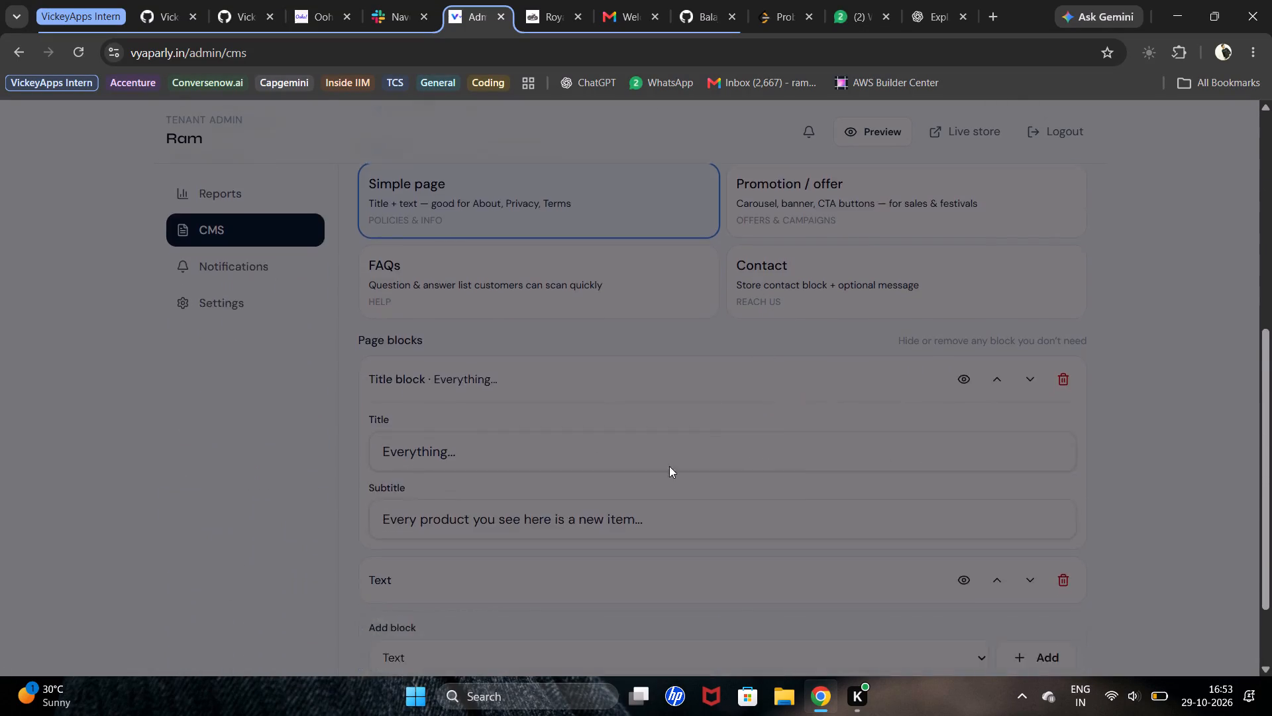
click(723, 623)
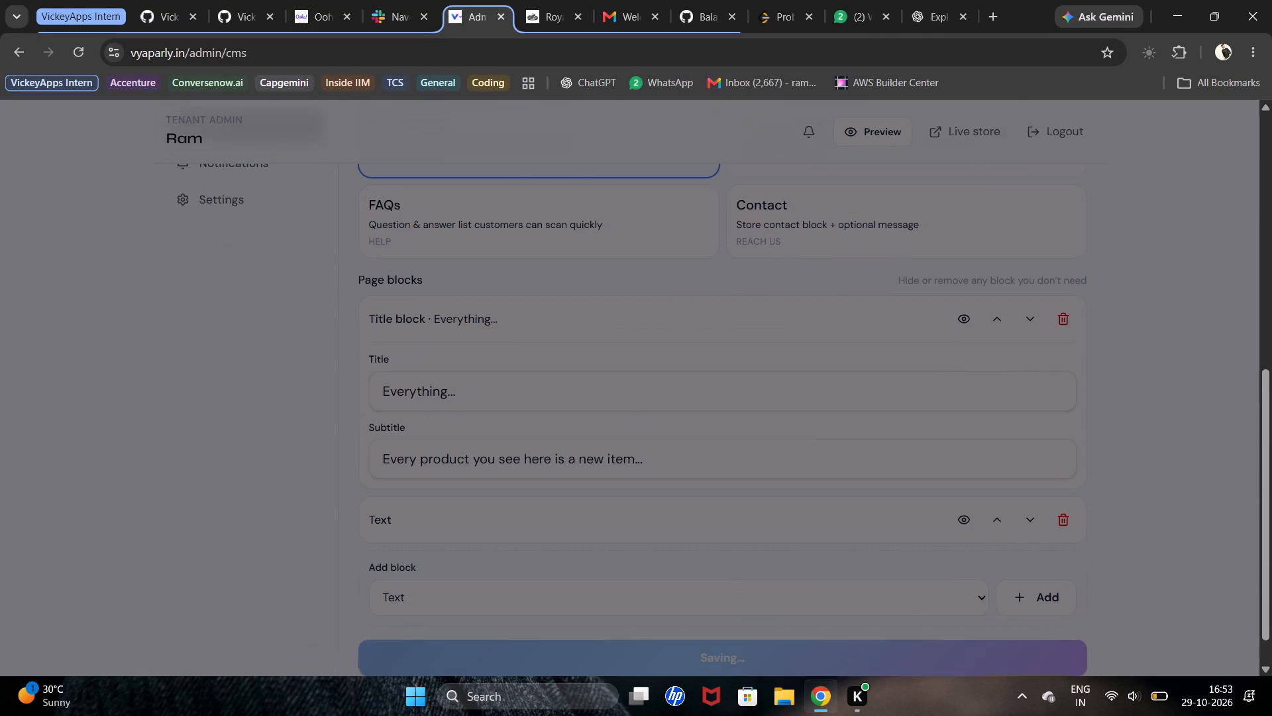
scroll(611, 394, up, 11)
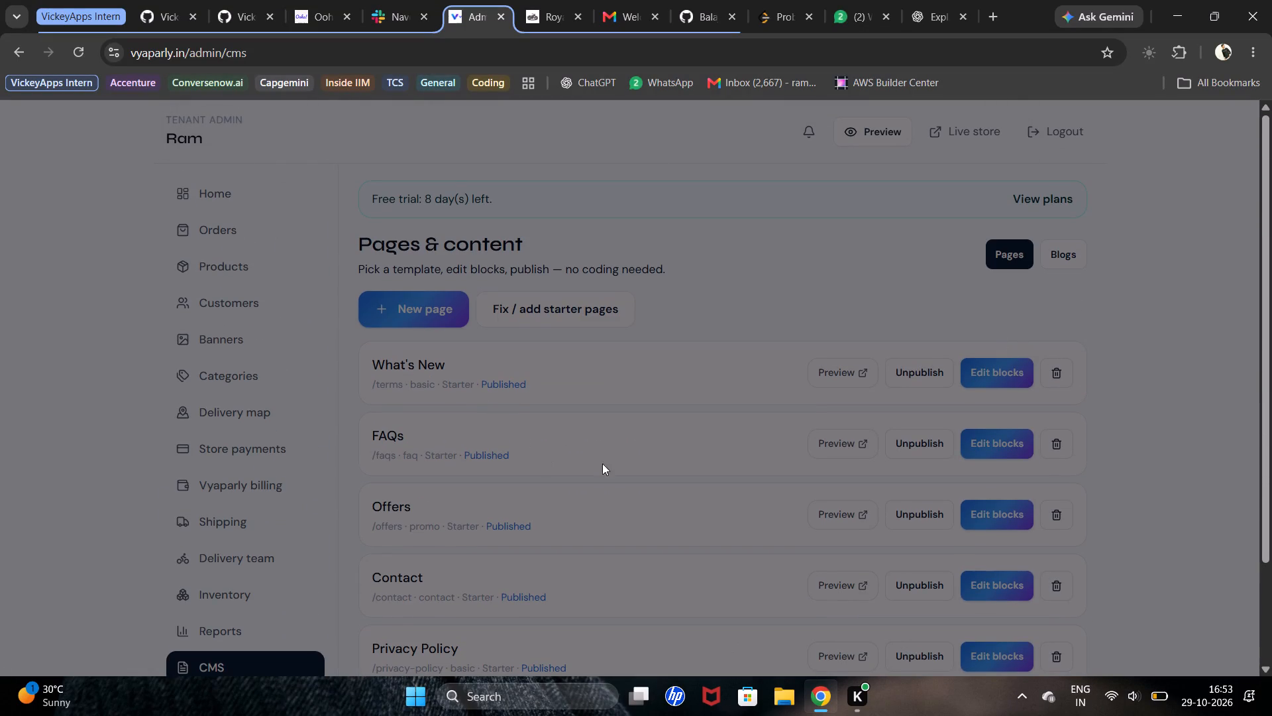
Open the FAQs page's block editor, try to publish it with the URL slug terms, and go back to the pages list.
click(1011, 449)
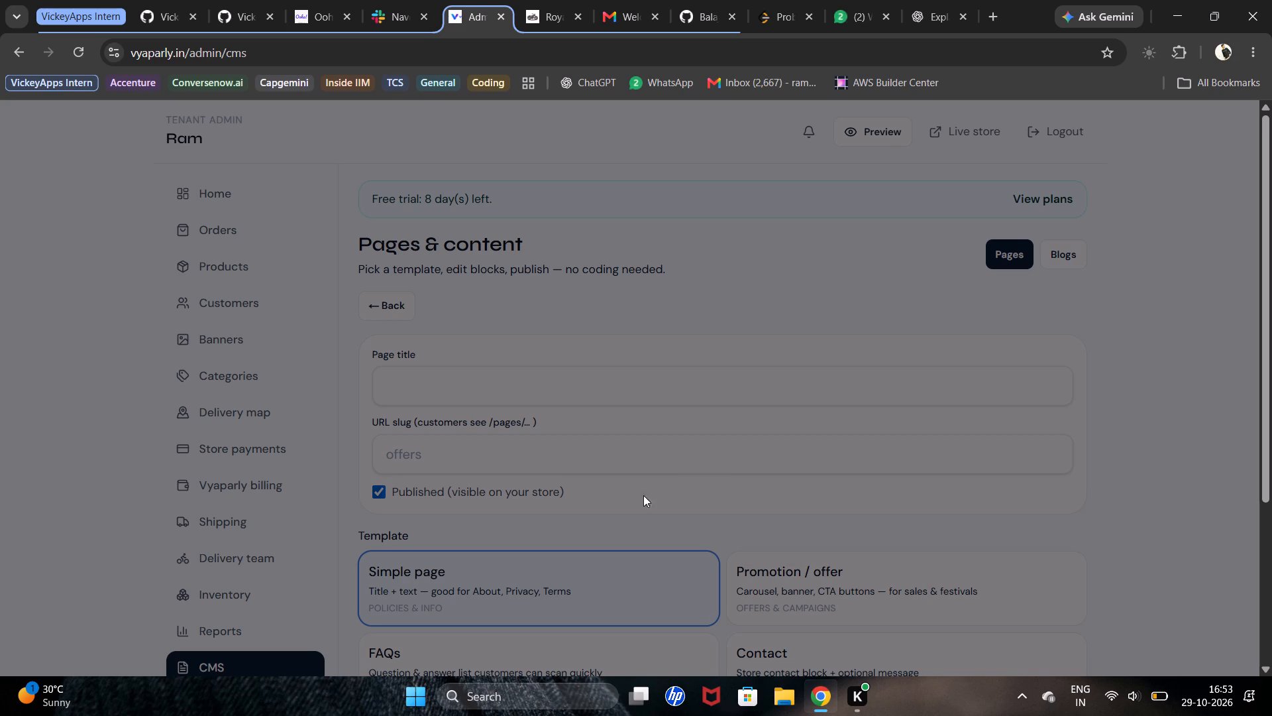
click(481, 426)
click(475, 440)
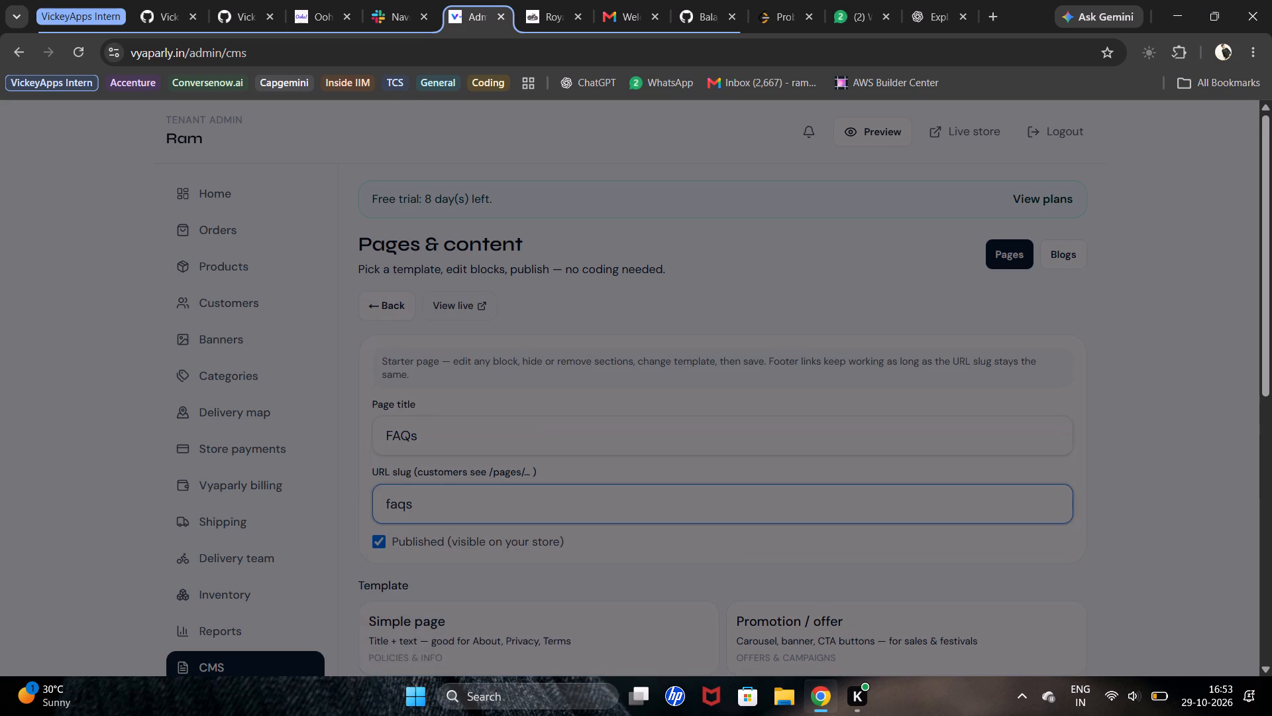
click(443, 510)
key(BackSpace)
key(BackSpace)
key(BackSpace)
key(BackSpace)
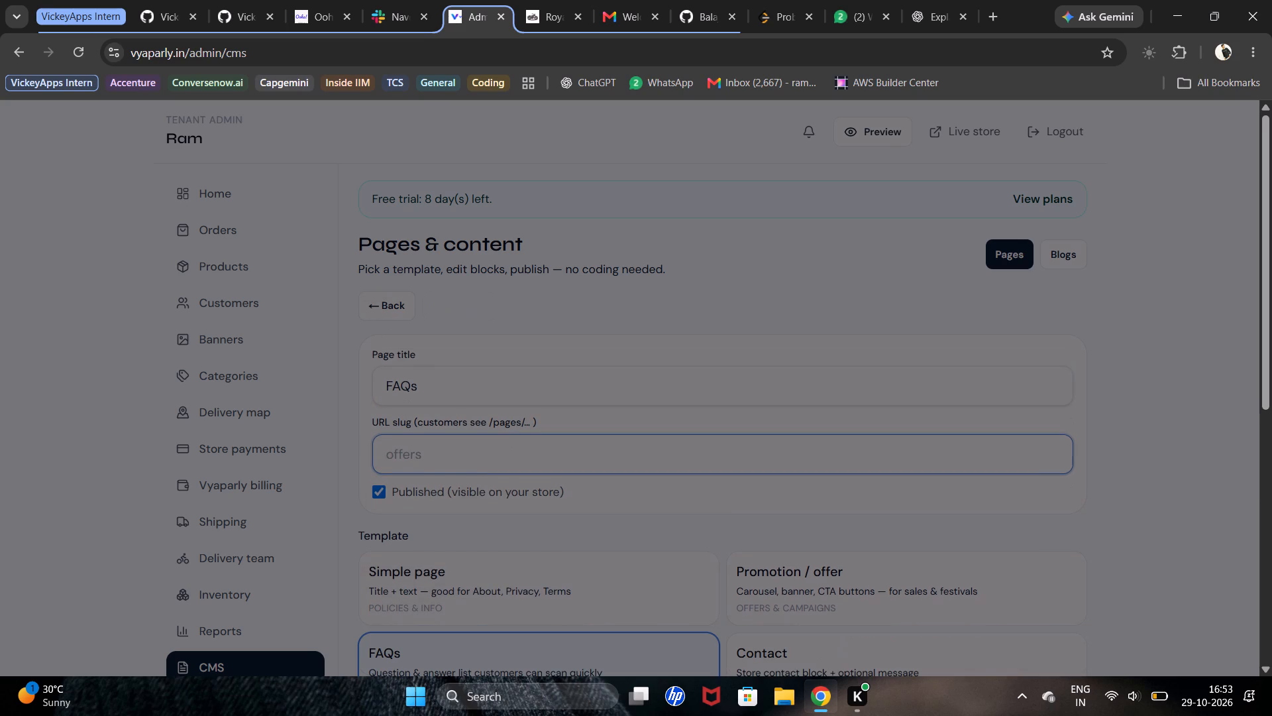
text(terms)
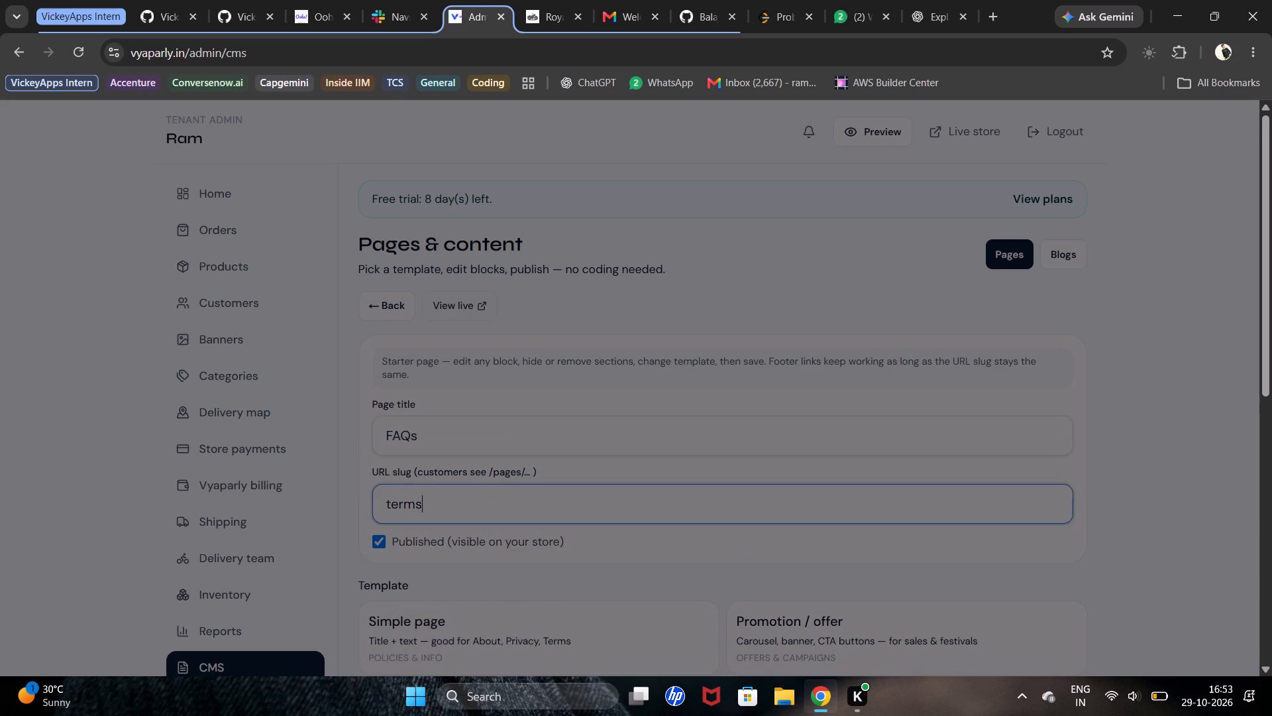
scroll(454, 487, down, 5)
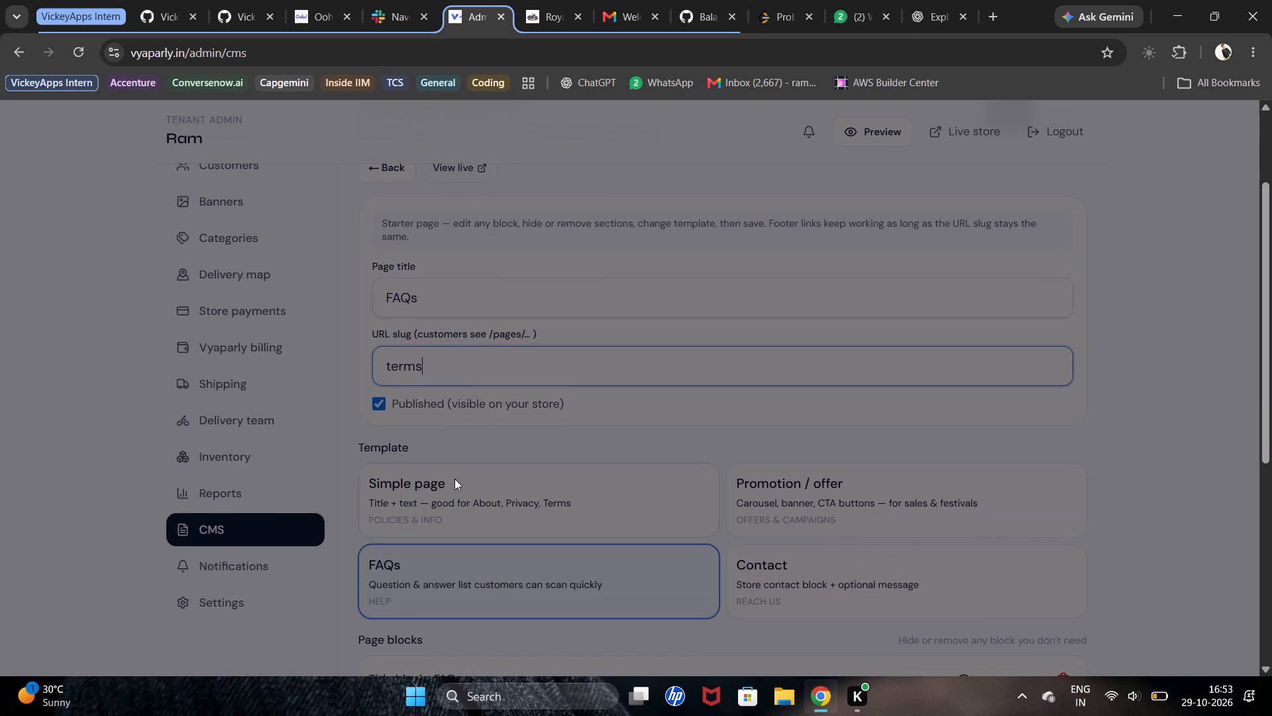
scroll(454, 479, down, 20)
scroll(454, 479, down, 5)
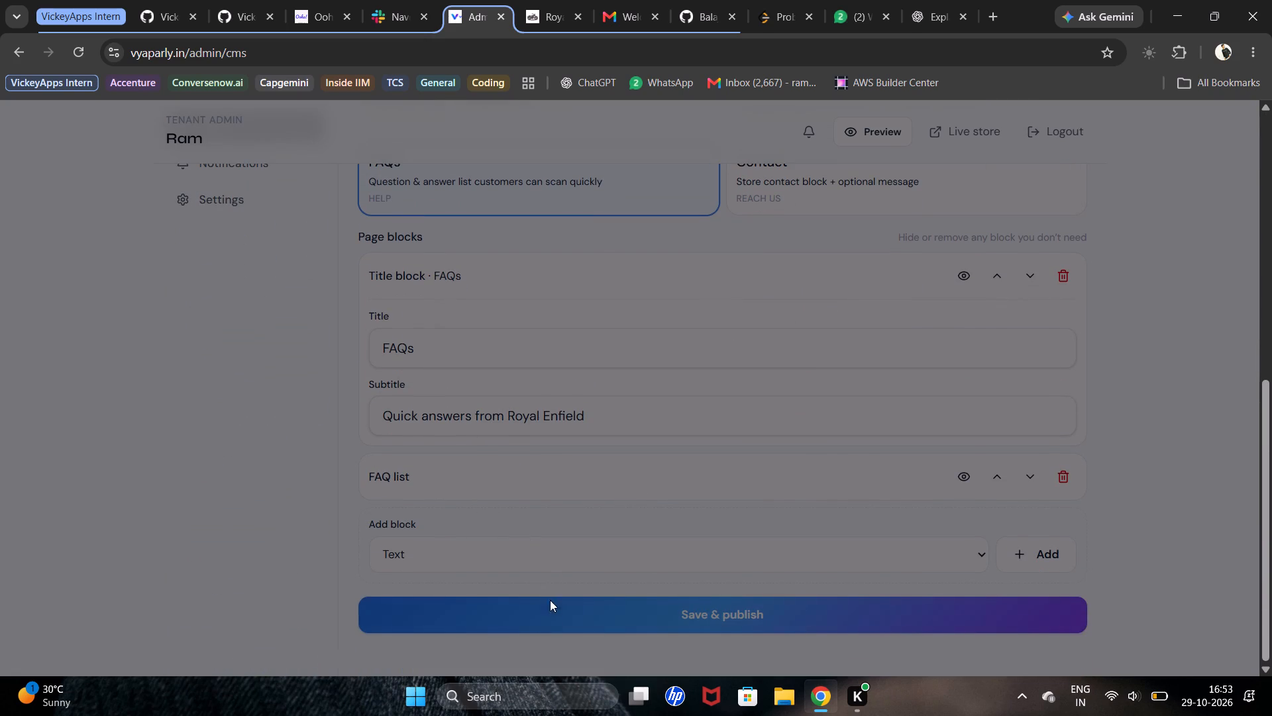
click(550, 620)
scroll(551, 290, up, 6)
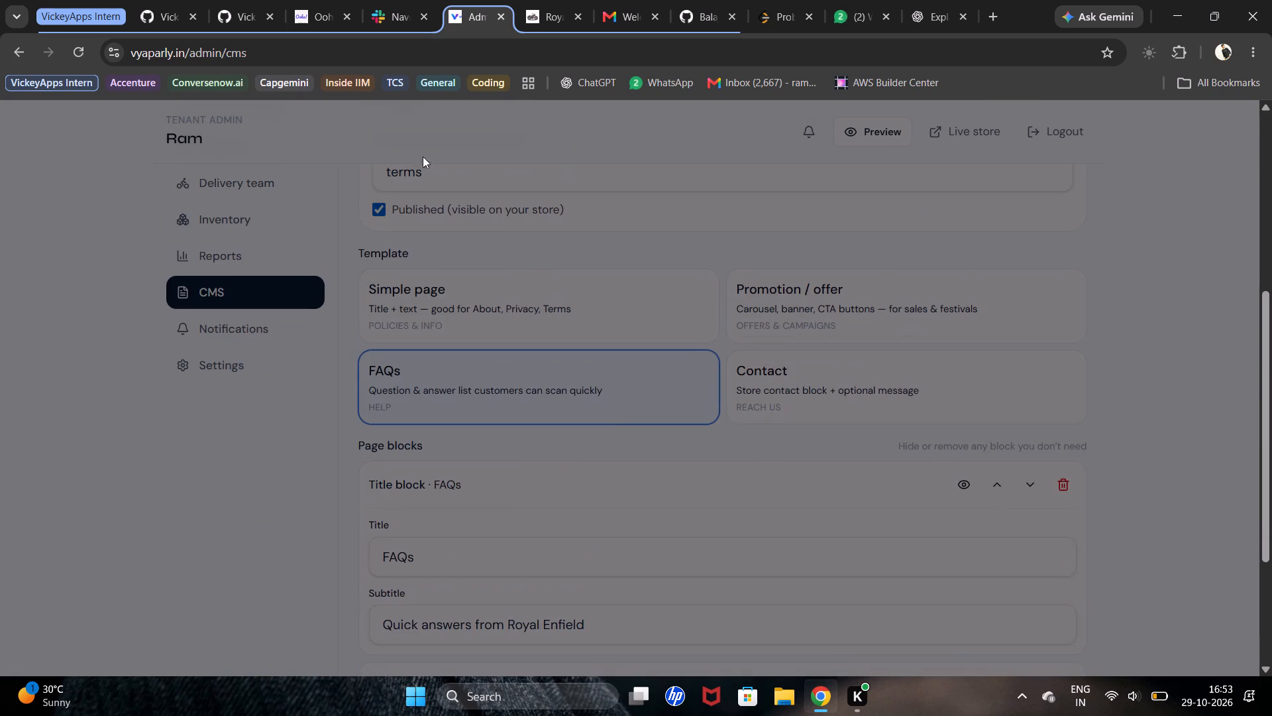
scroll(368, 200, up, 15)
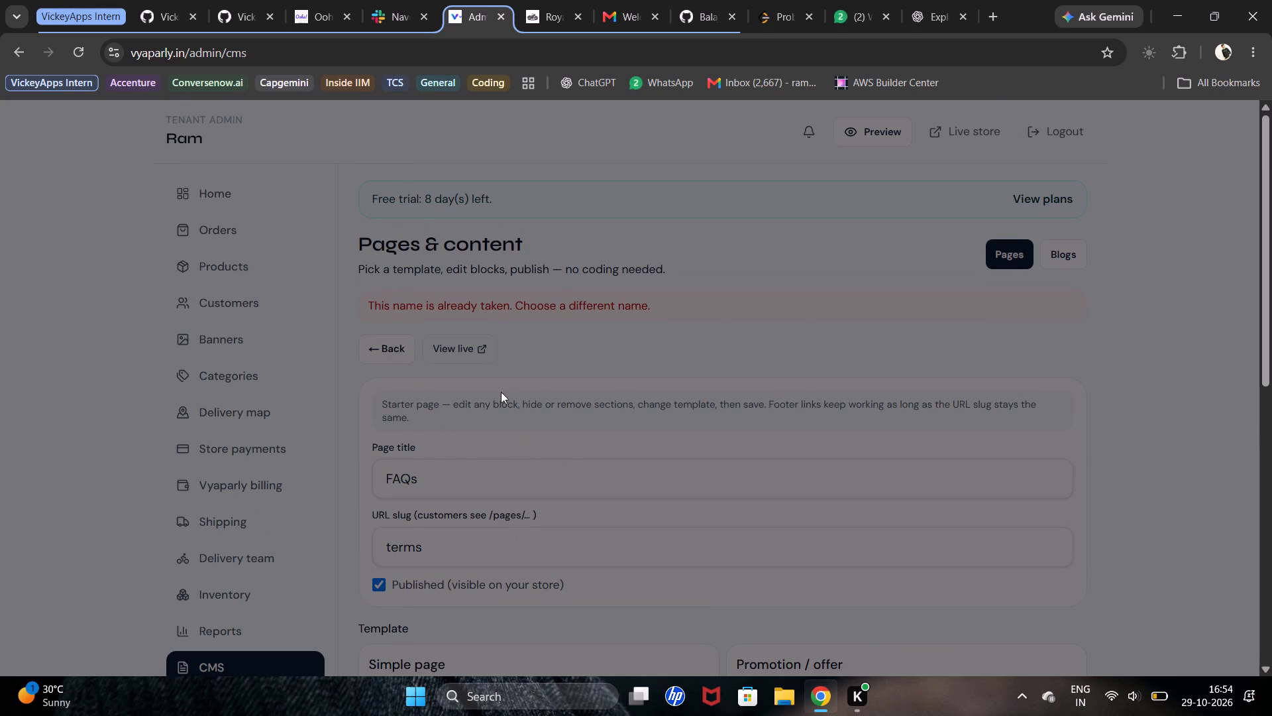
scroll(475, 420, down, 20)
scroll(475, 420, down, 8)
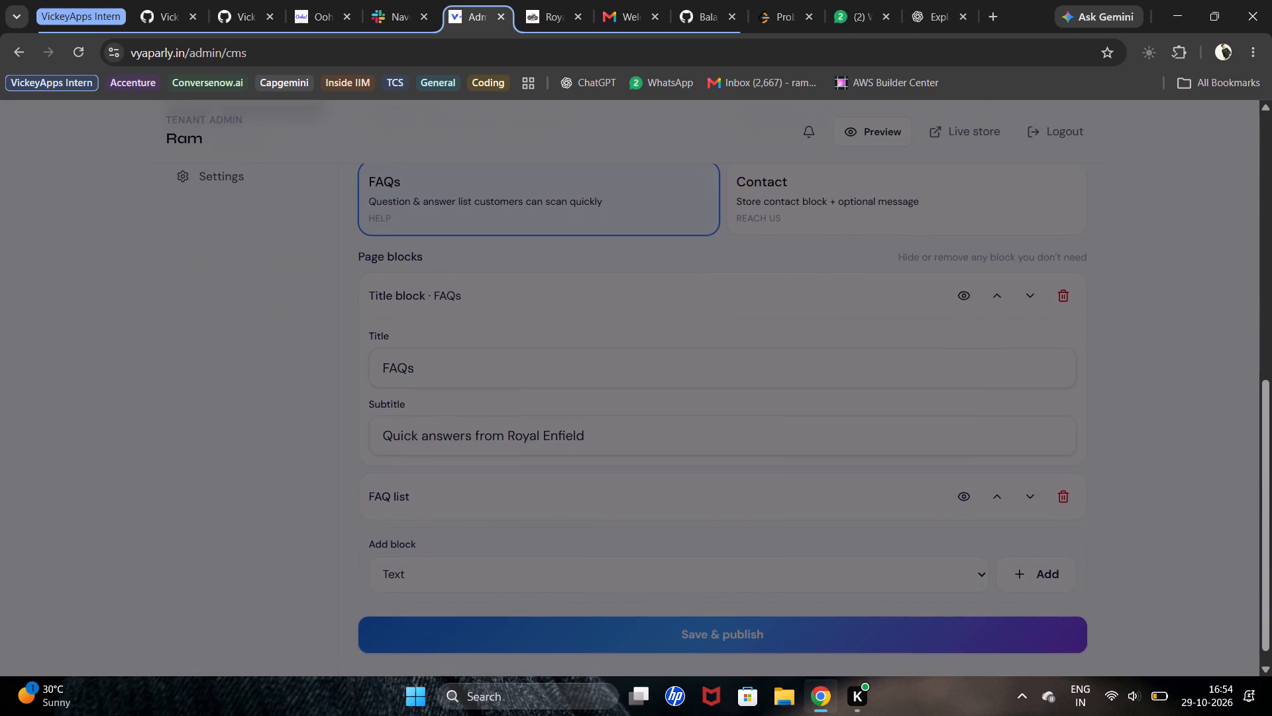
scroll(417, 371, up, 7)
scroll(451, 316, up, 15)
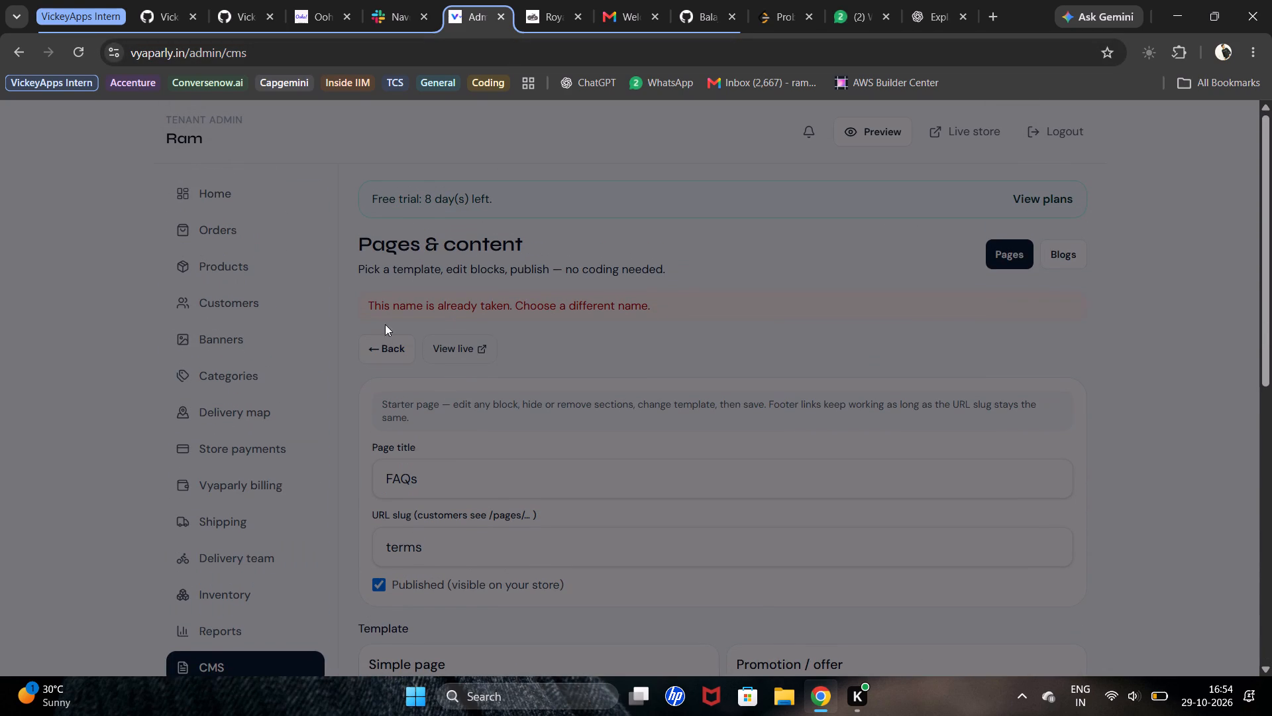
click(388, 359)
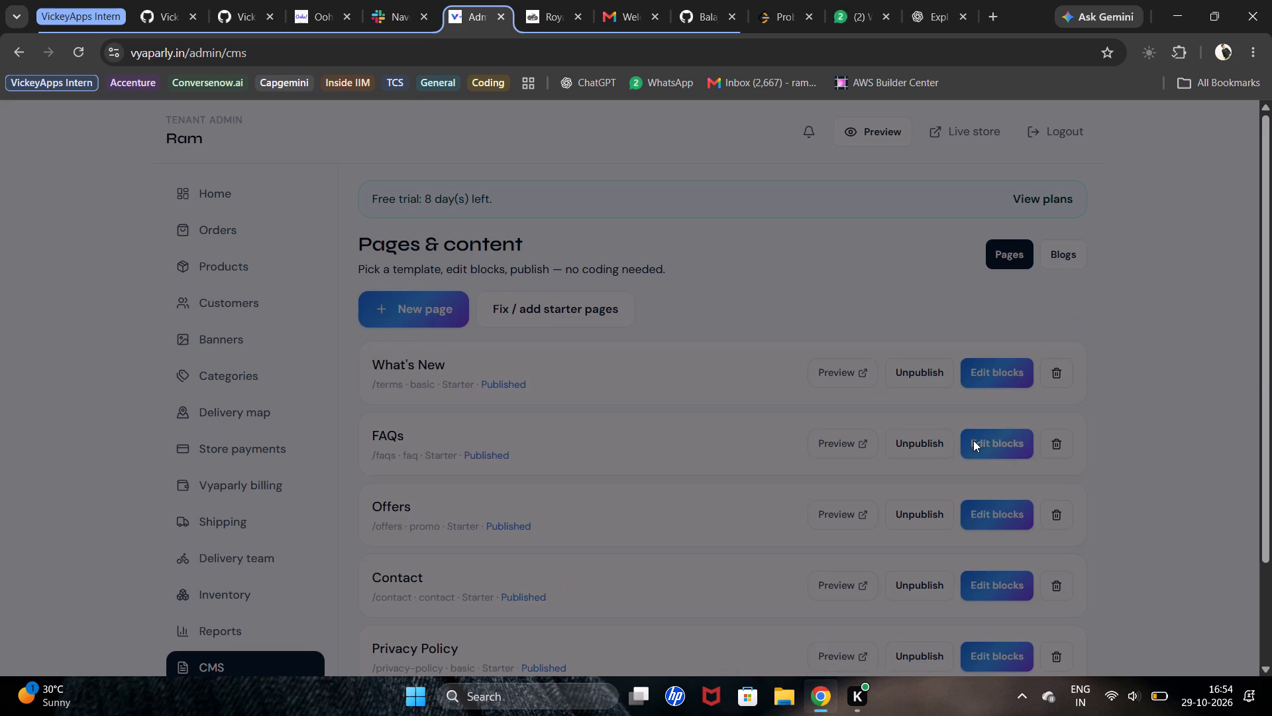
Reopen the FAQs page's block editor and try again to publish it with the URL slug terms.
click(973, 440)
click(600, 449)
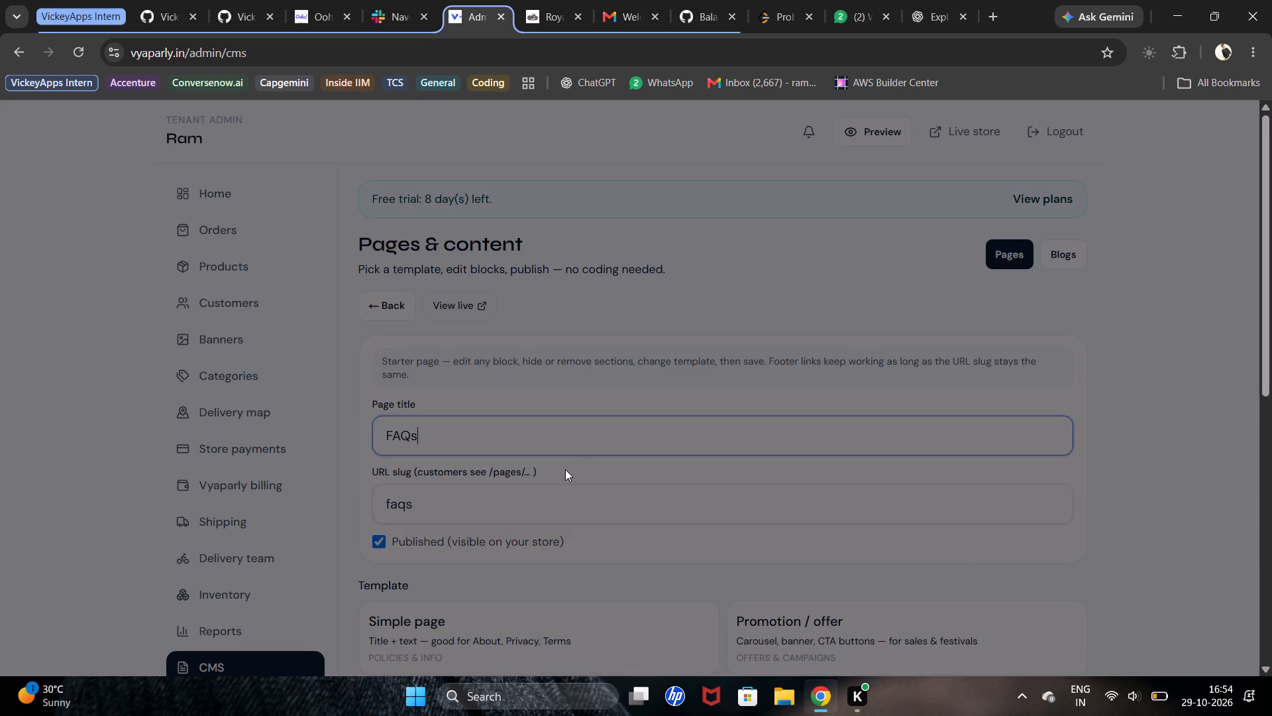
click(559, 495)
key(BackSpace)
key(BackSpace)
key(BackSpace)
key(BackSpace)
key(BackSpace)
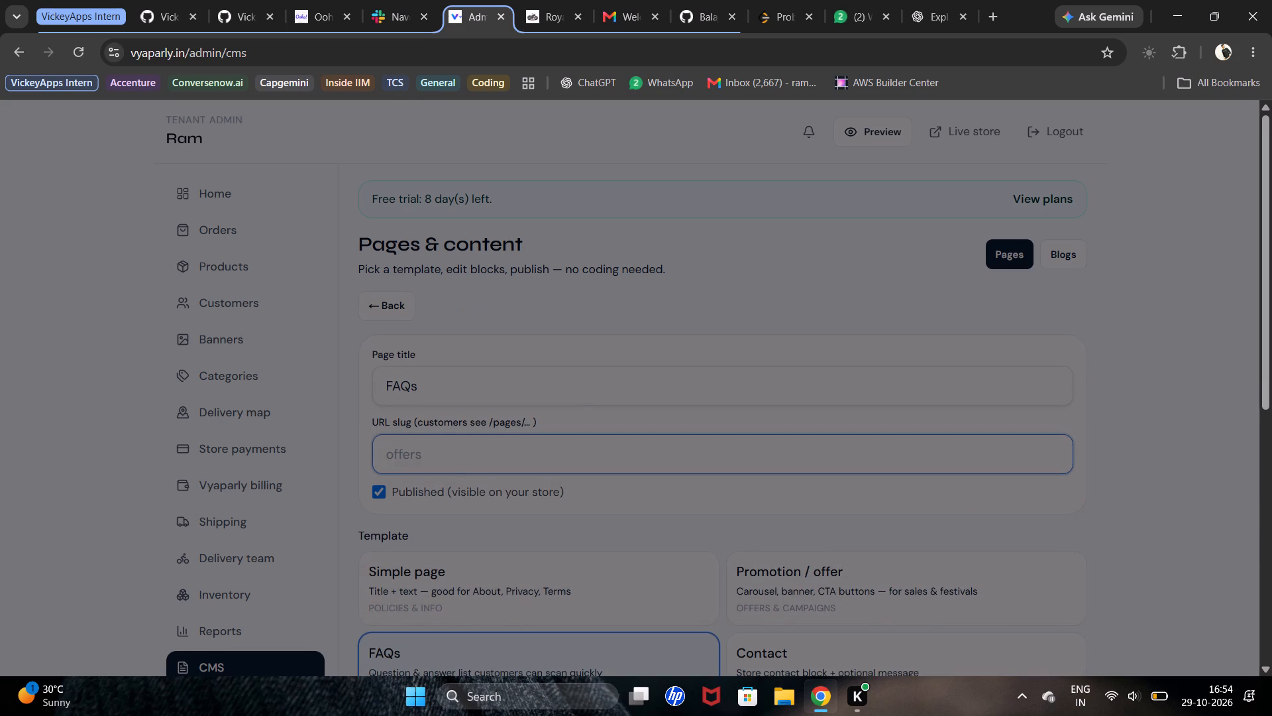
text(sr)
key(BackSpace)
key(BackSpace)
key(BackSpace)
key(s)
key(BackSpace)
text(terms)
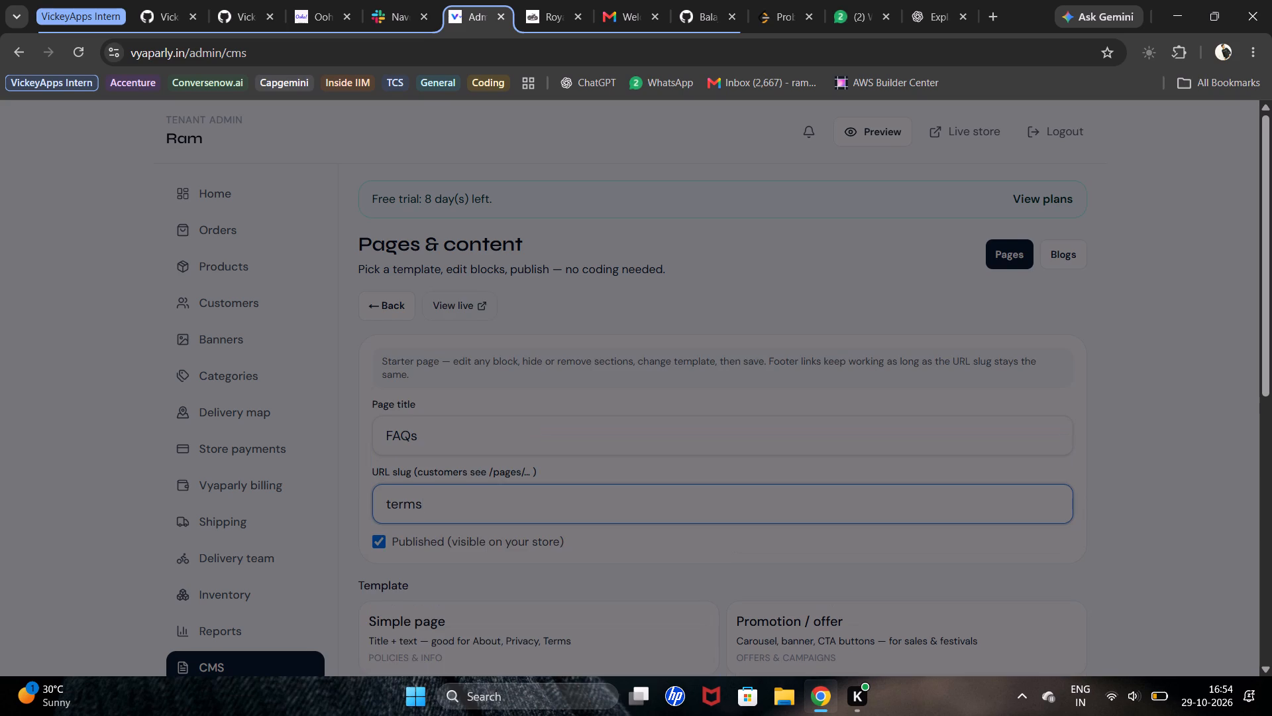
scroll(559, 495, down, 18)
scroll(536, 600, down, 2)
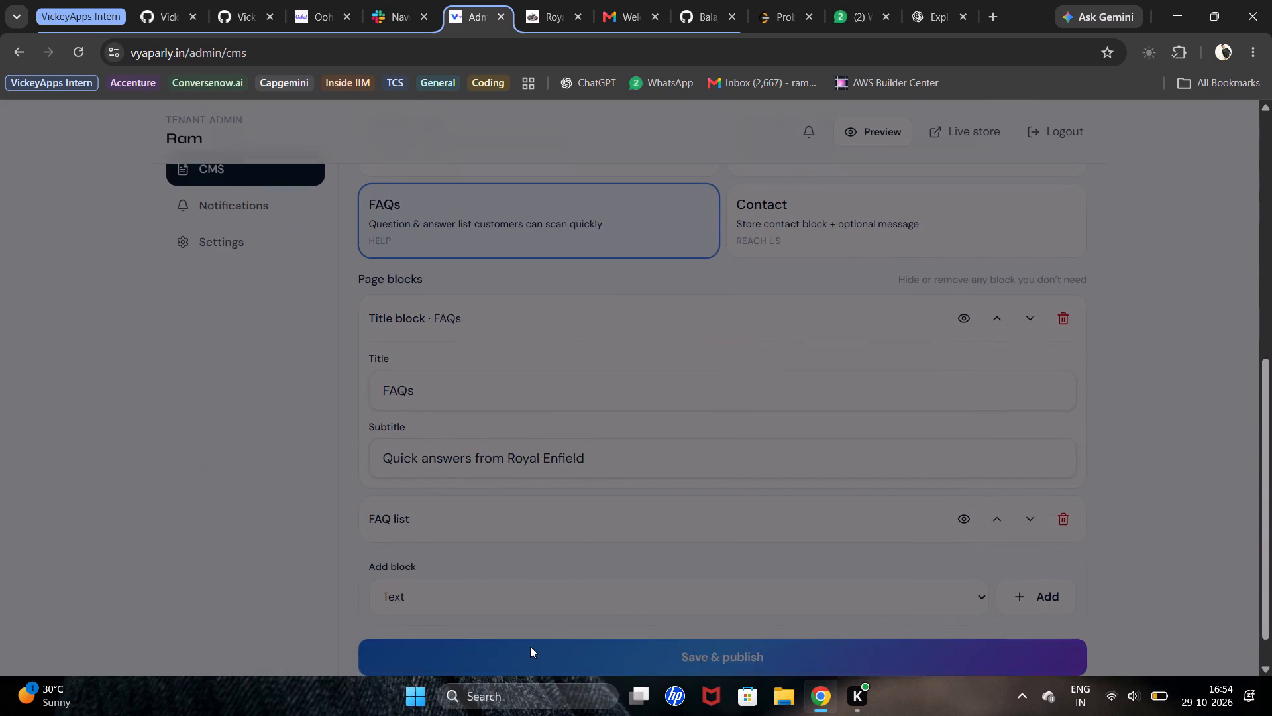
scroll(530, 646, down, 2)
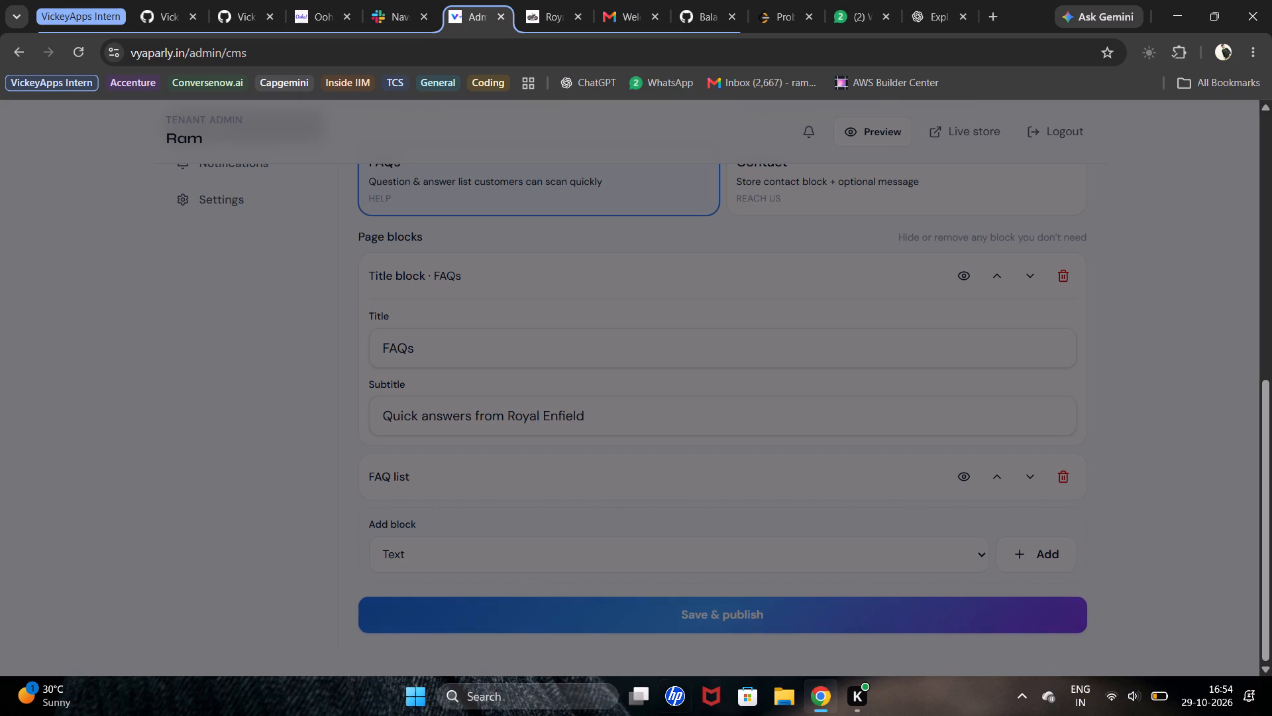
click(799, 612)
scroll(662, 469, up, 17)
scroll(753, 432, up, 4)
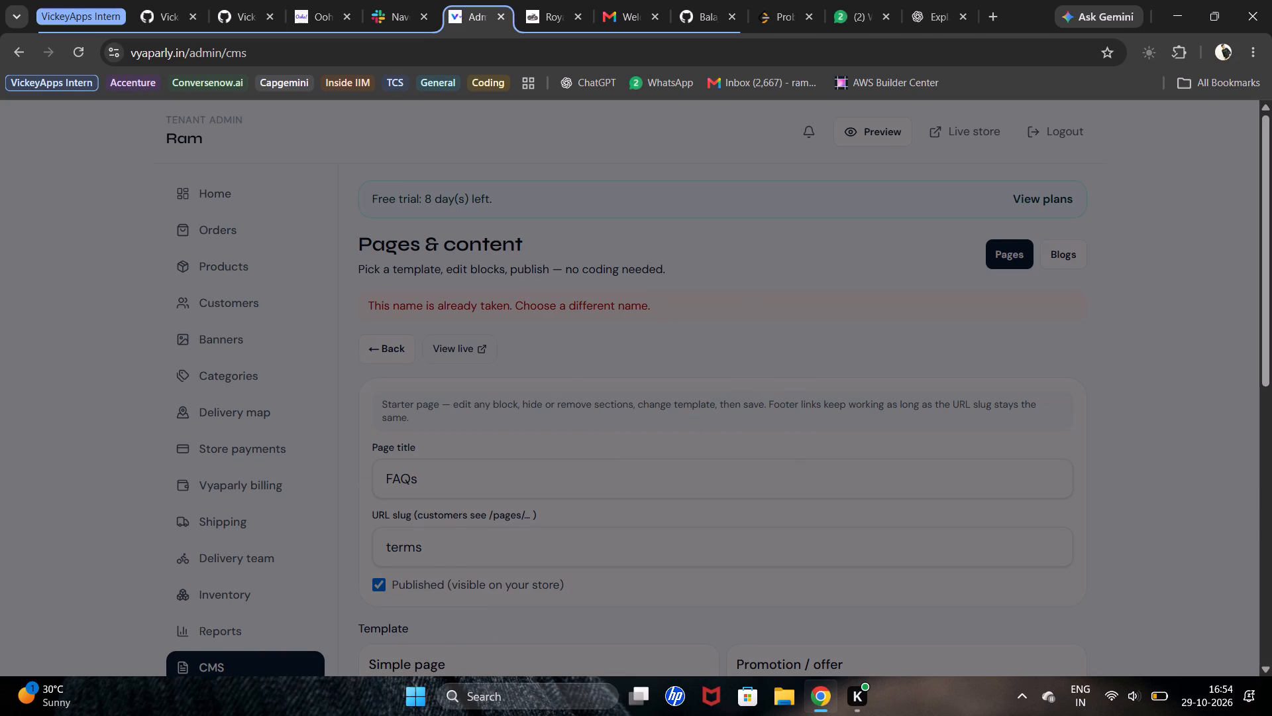
Set the FAQs page's URL slug back to faqs, then save and publish the page.
click(451, 525)
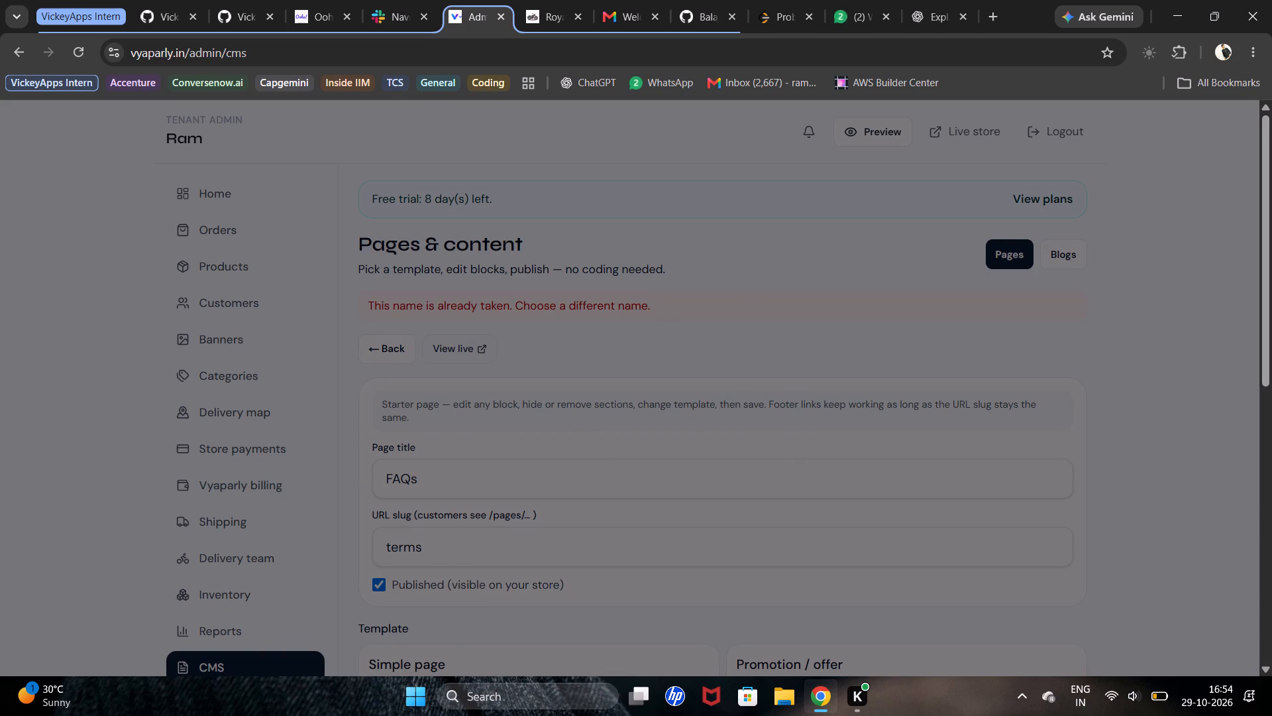
click(457, 553)
key(BackSpace)
key(BackSpace)
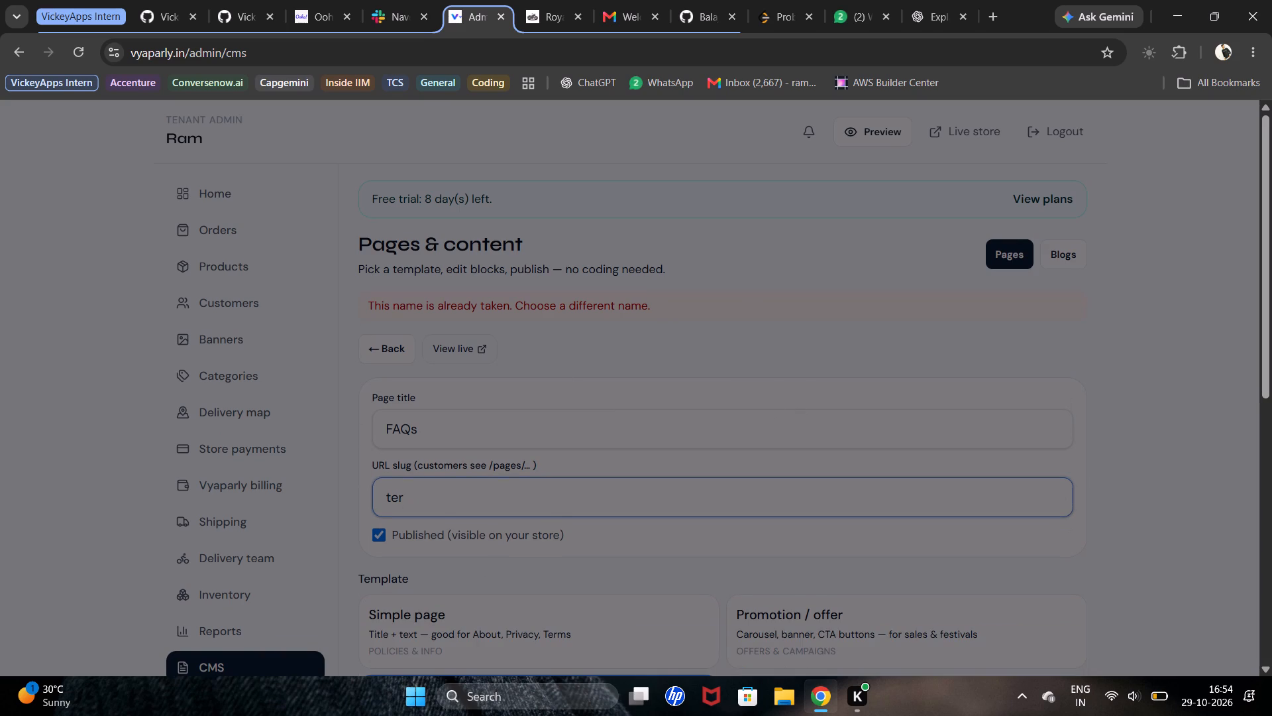
key(BackSpace)
key(BackSpace)
key(BackSpace)
key(BackSpace)
text(fl)
key(BackSpace)
key(BackSpace)
text(fa)
text(qs)
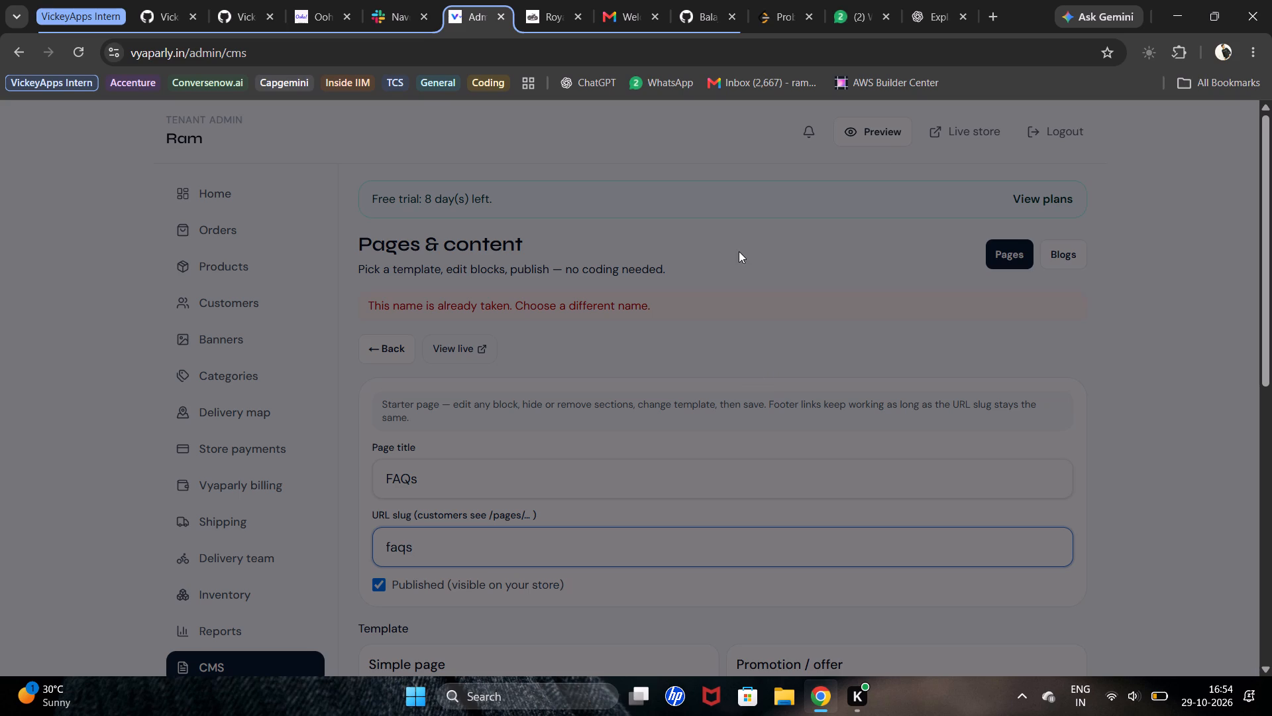
scroll(698, 333, down, 20)
scroll(698, 333, down, 10)
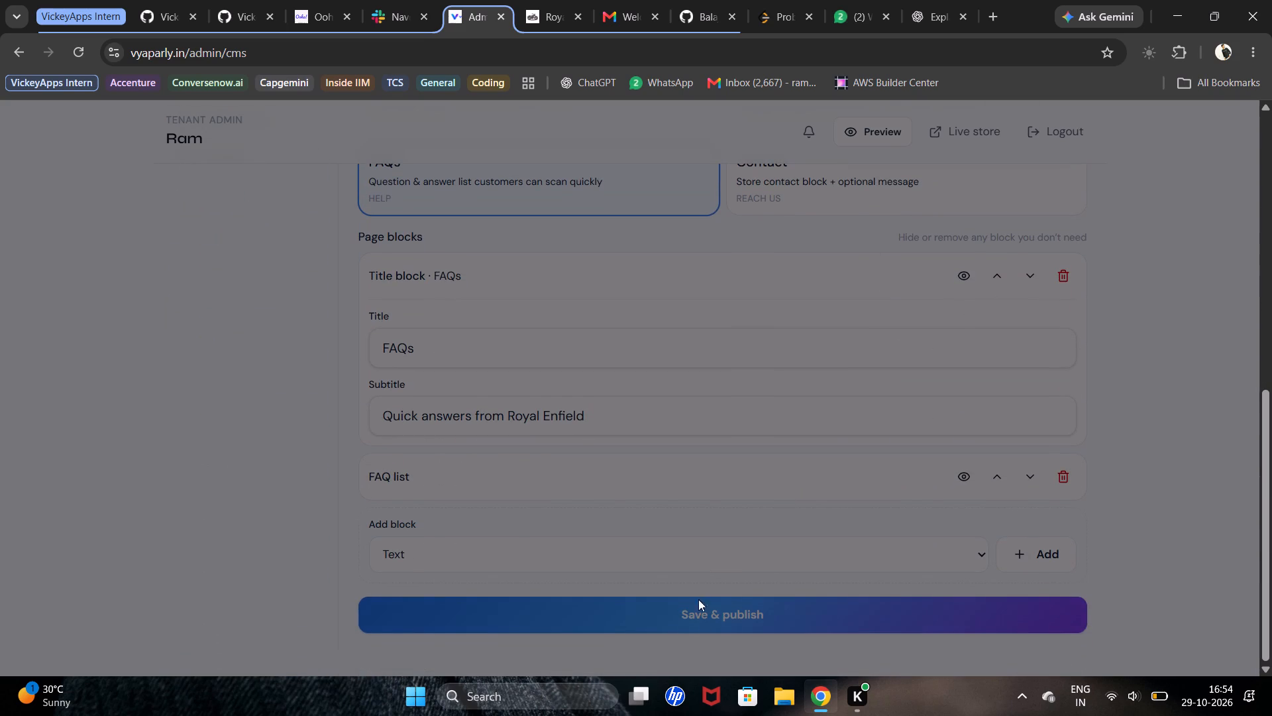
click(704, 620)
scroll(403, 261, up, 10)
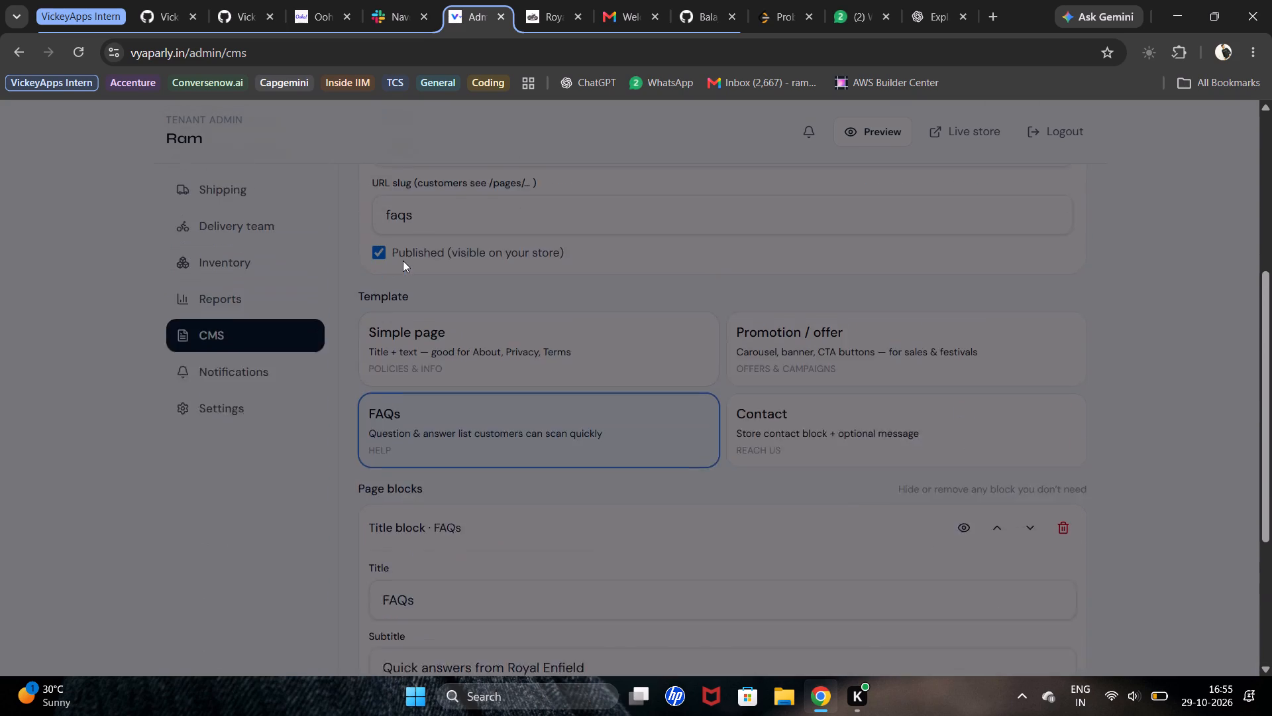
scroll(403, 261, up, 19)
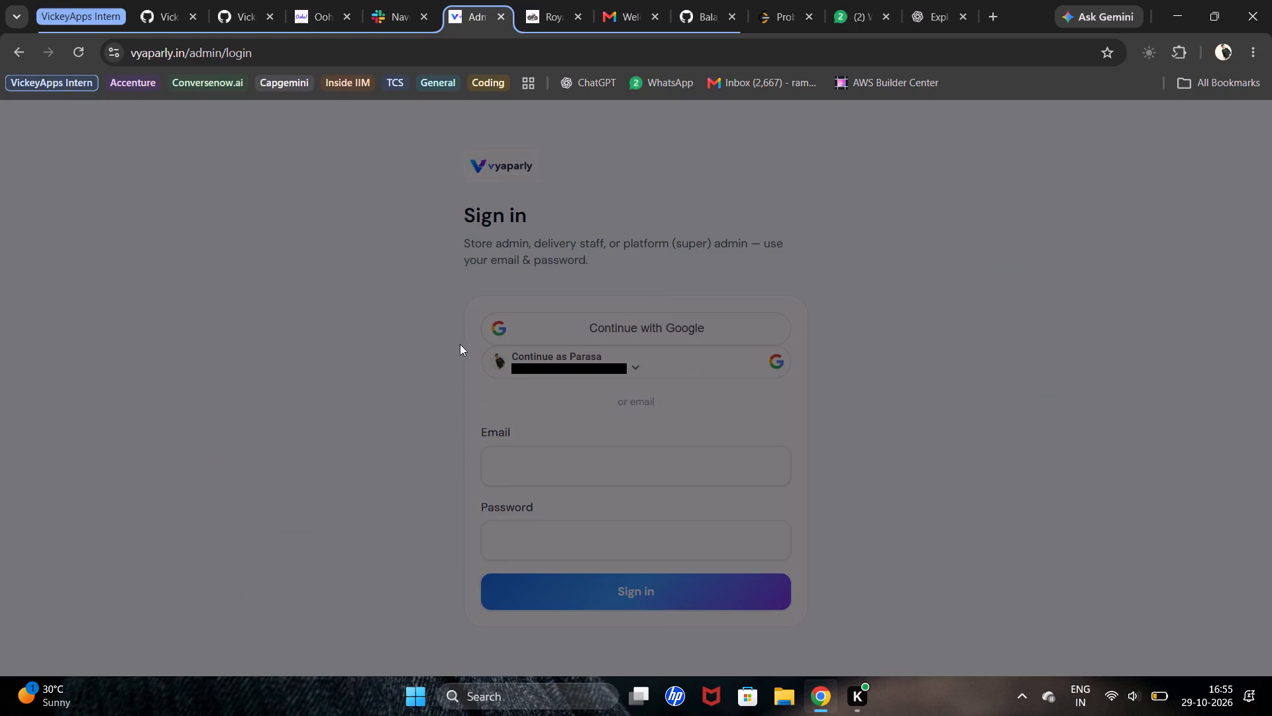
scroll(469, 377, up, 5)
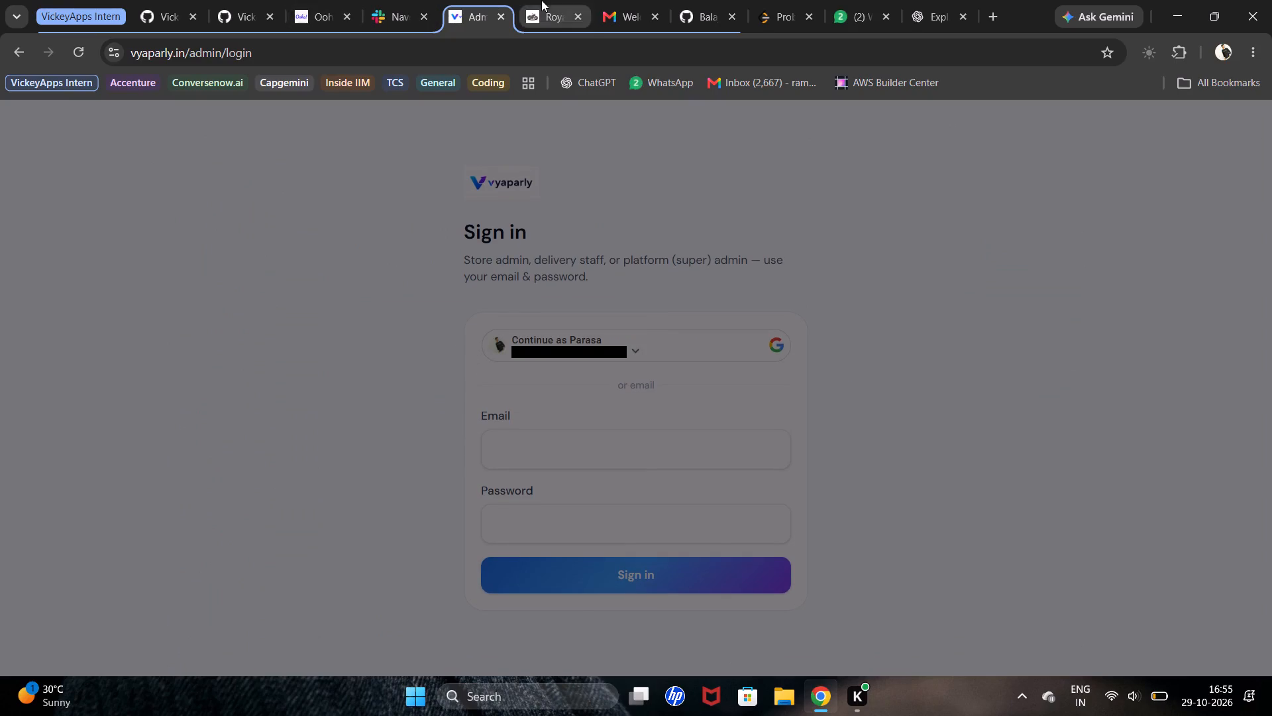
Switch to the live Royal Enfield store and reload its Terms page.
click(541, 0)
click(361, 40)
key(Return)
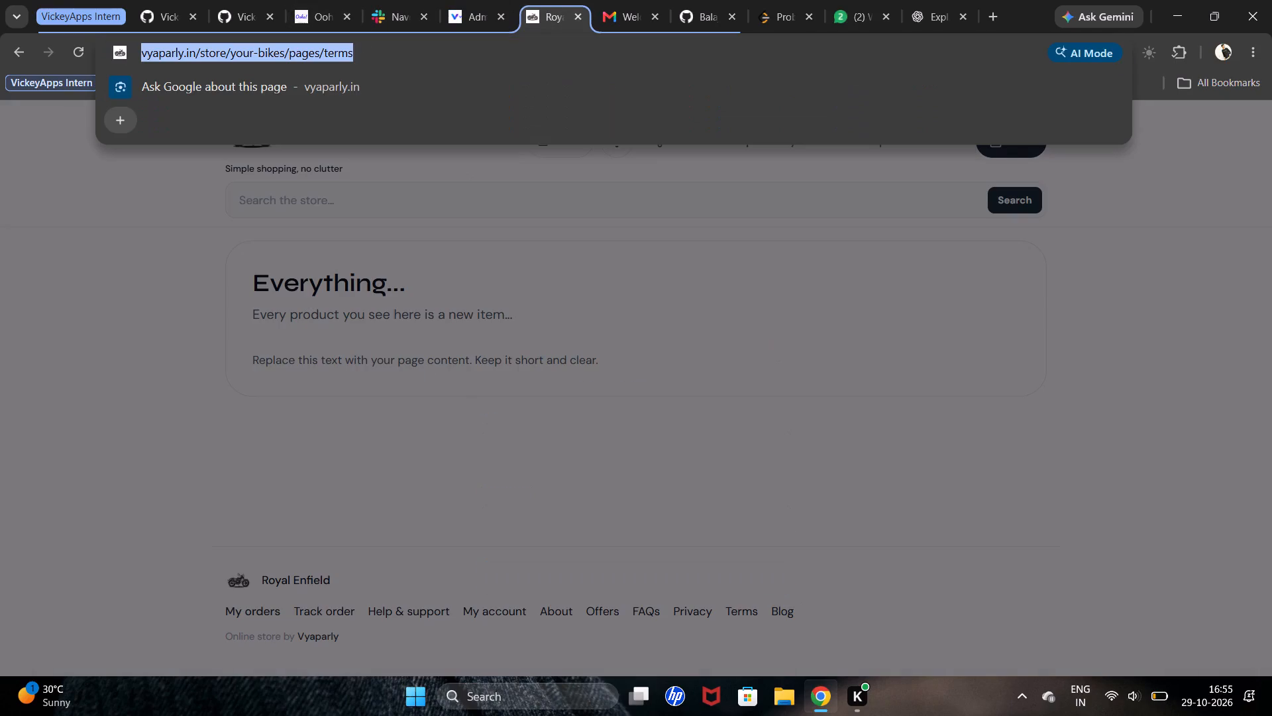
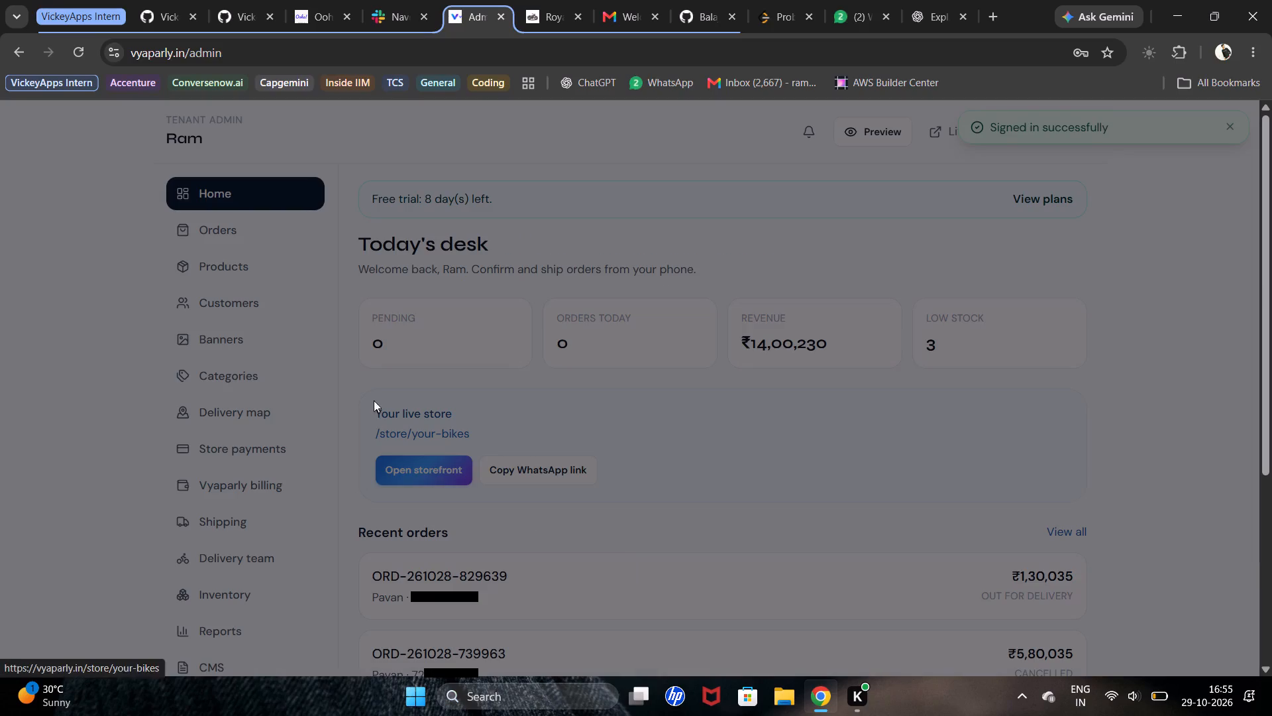
Open the CMS pages list in the store admin.
scroll(281, 481, down, 10)
scroll(283, 499, up, 5)
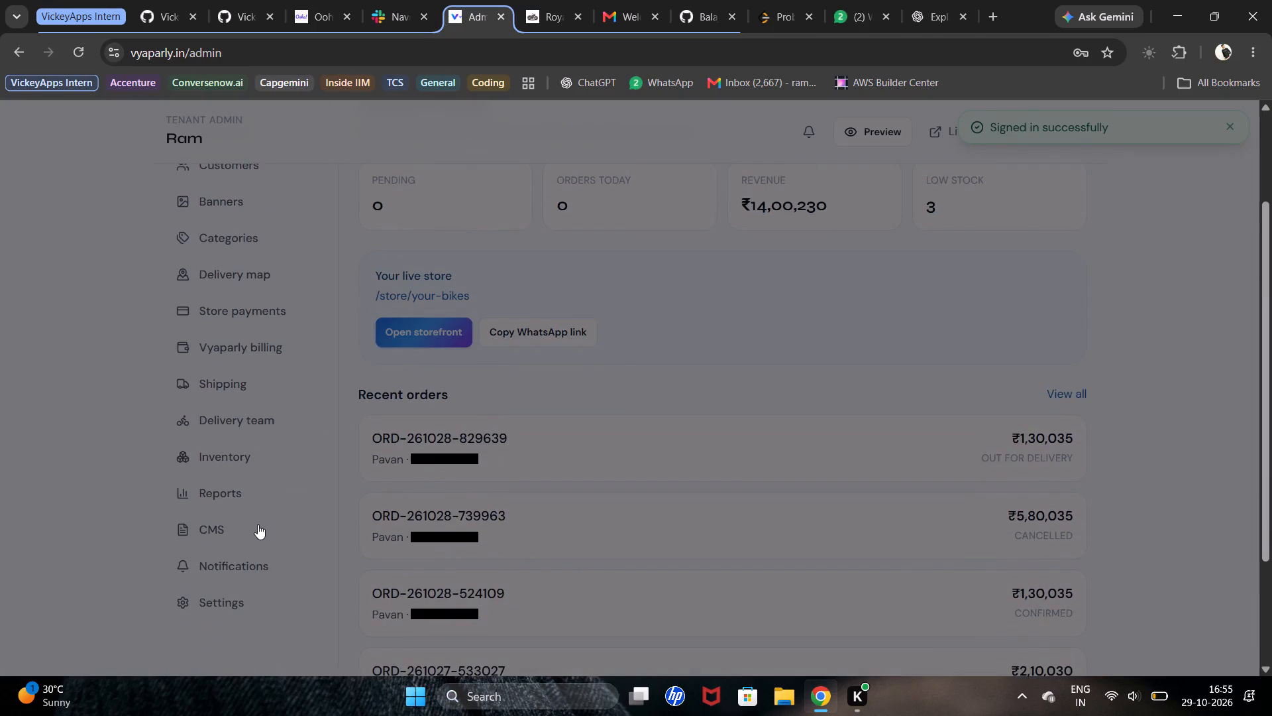
click(258, 524)
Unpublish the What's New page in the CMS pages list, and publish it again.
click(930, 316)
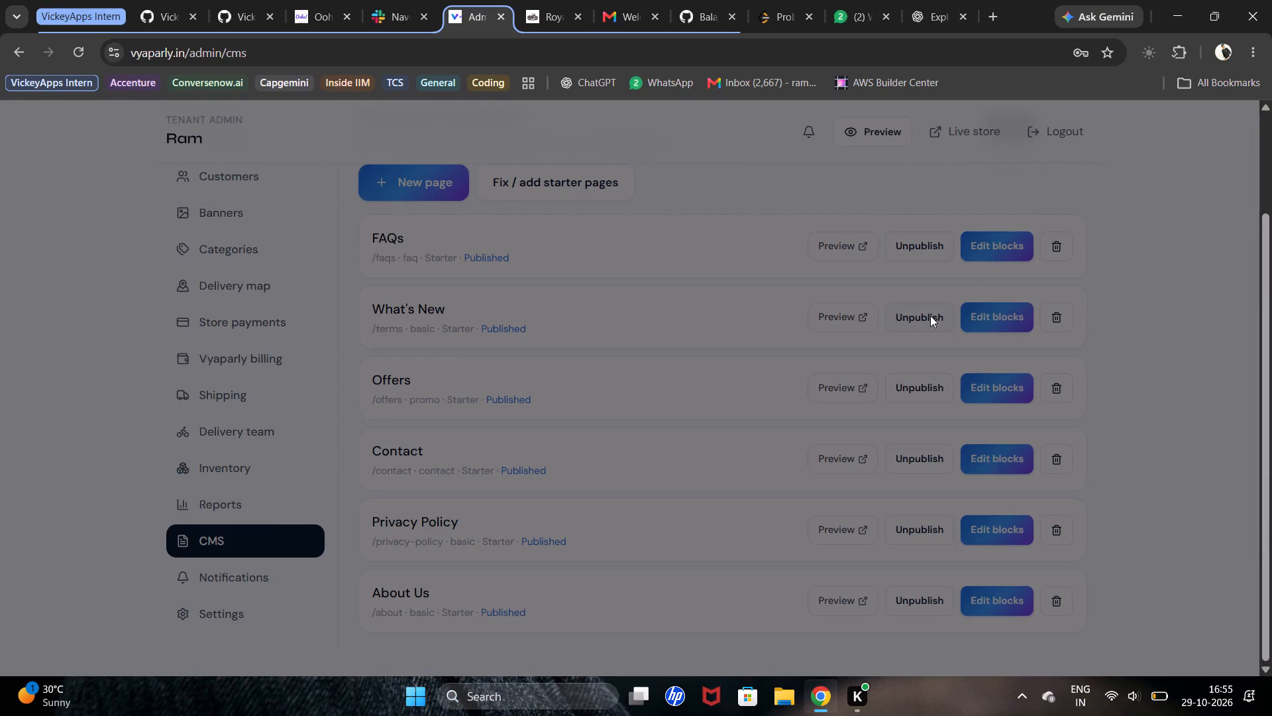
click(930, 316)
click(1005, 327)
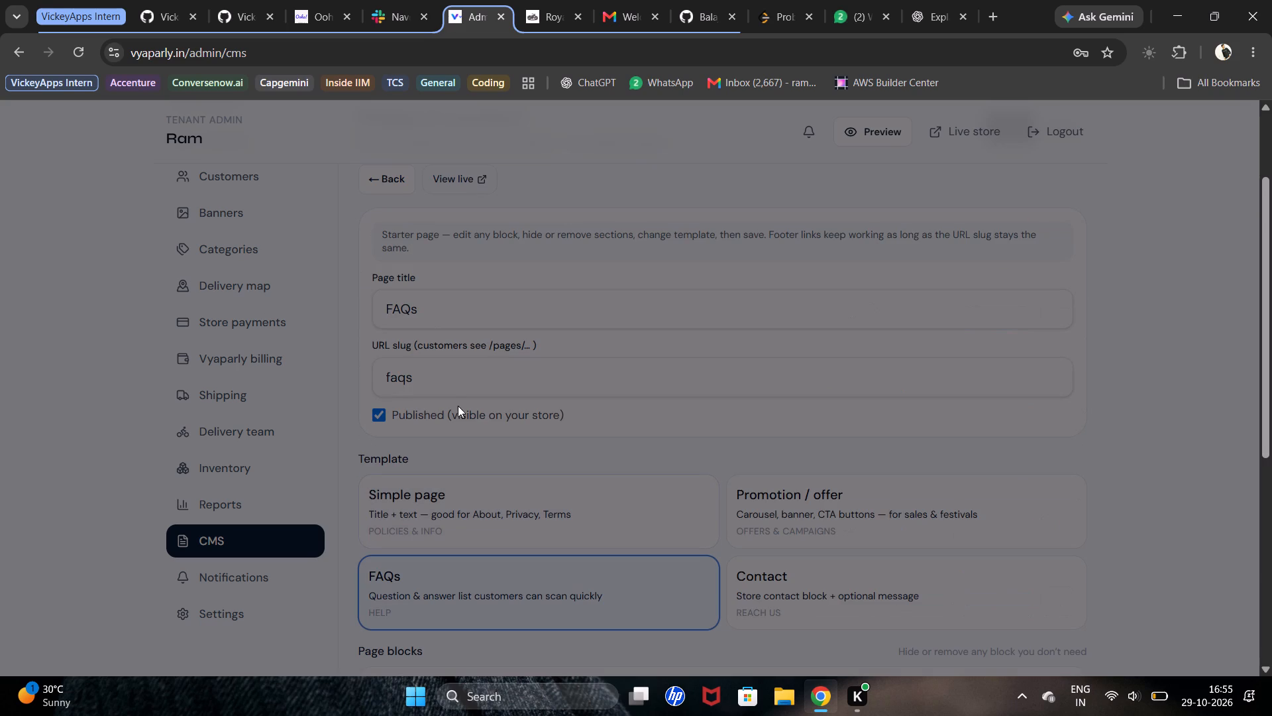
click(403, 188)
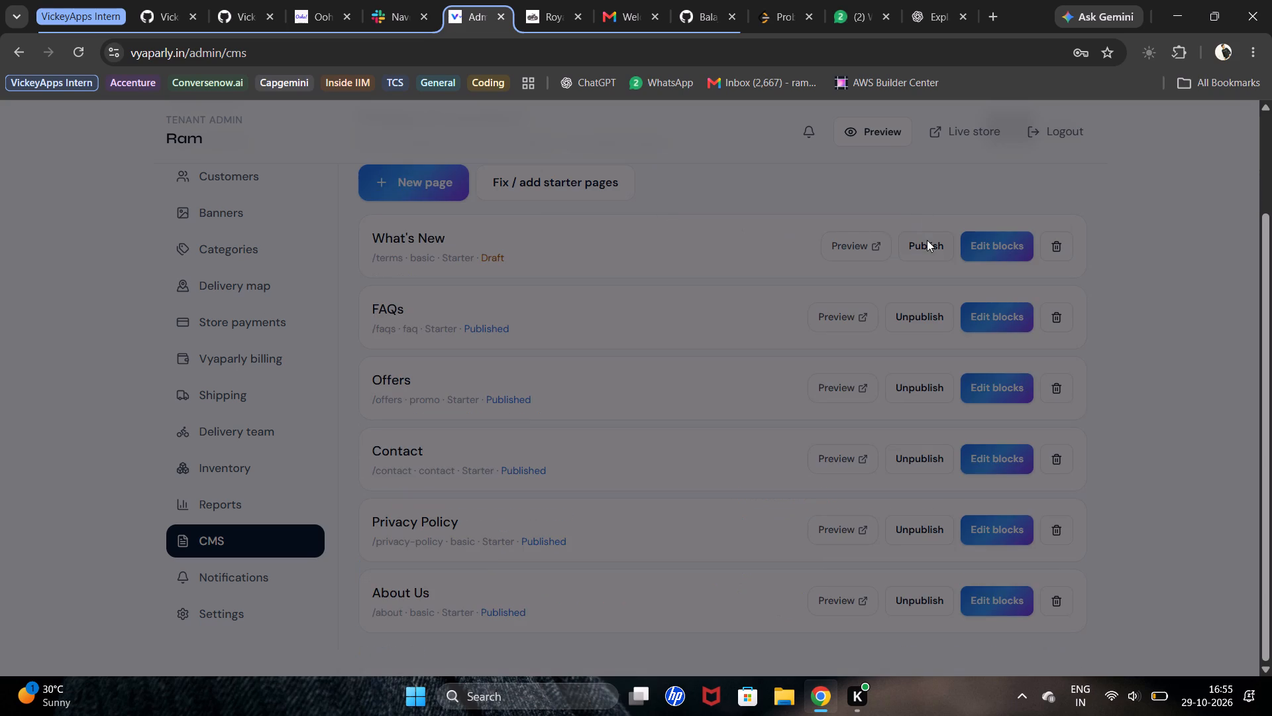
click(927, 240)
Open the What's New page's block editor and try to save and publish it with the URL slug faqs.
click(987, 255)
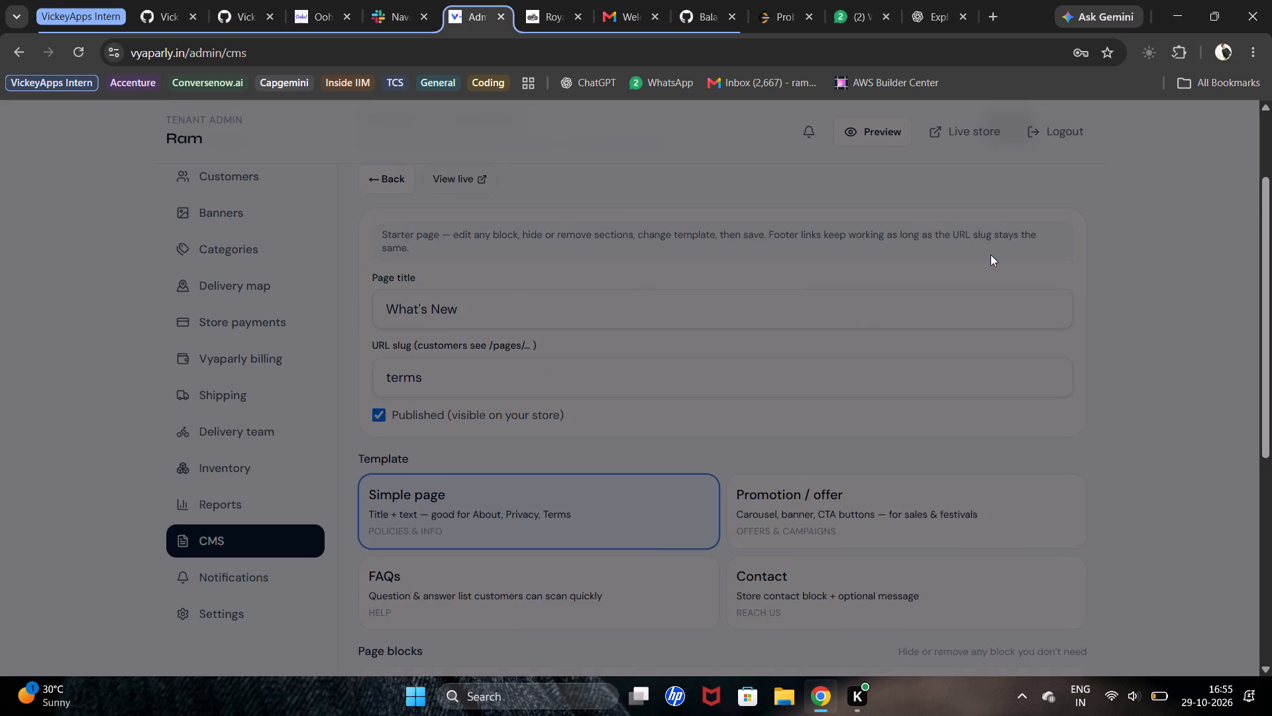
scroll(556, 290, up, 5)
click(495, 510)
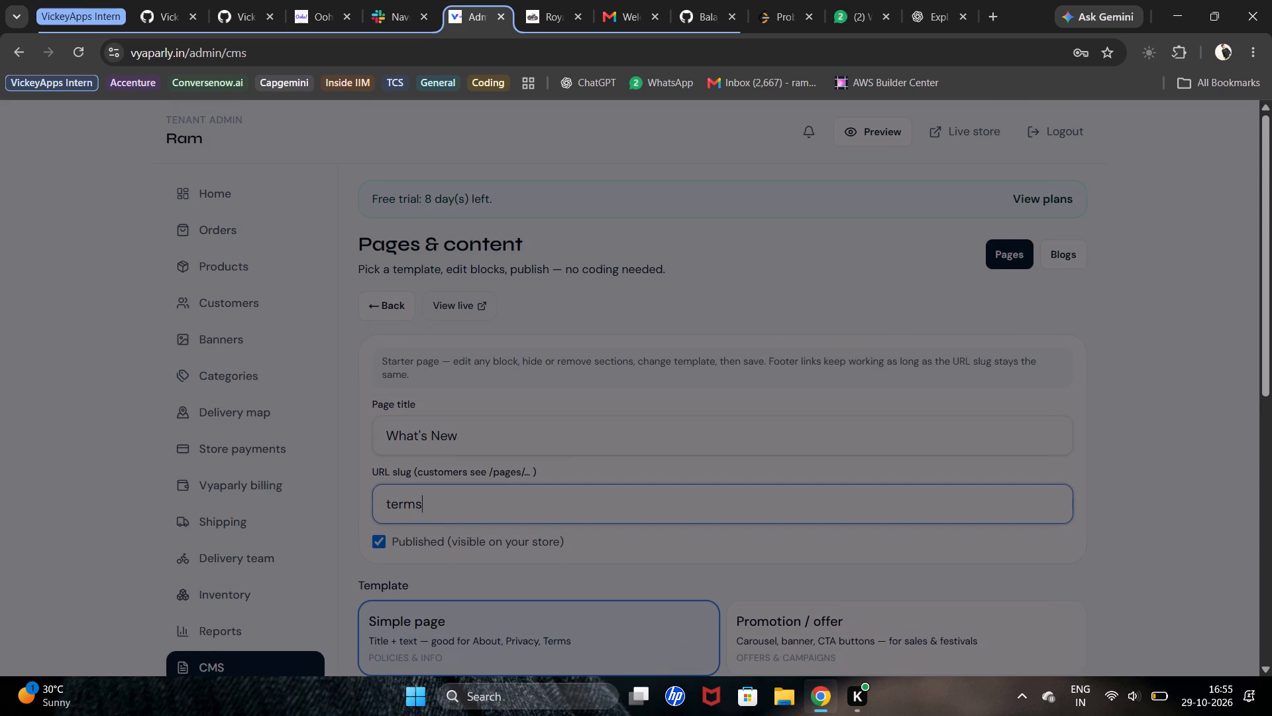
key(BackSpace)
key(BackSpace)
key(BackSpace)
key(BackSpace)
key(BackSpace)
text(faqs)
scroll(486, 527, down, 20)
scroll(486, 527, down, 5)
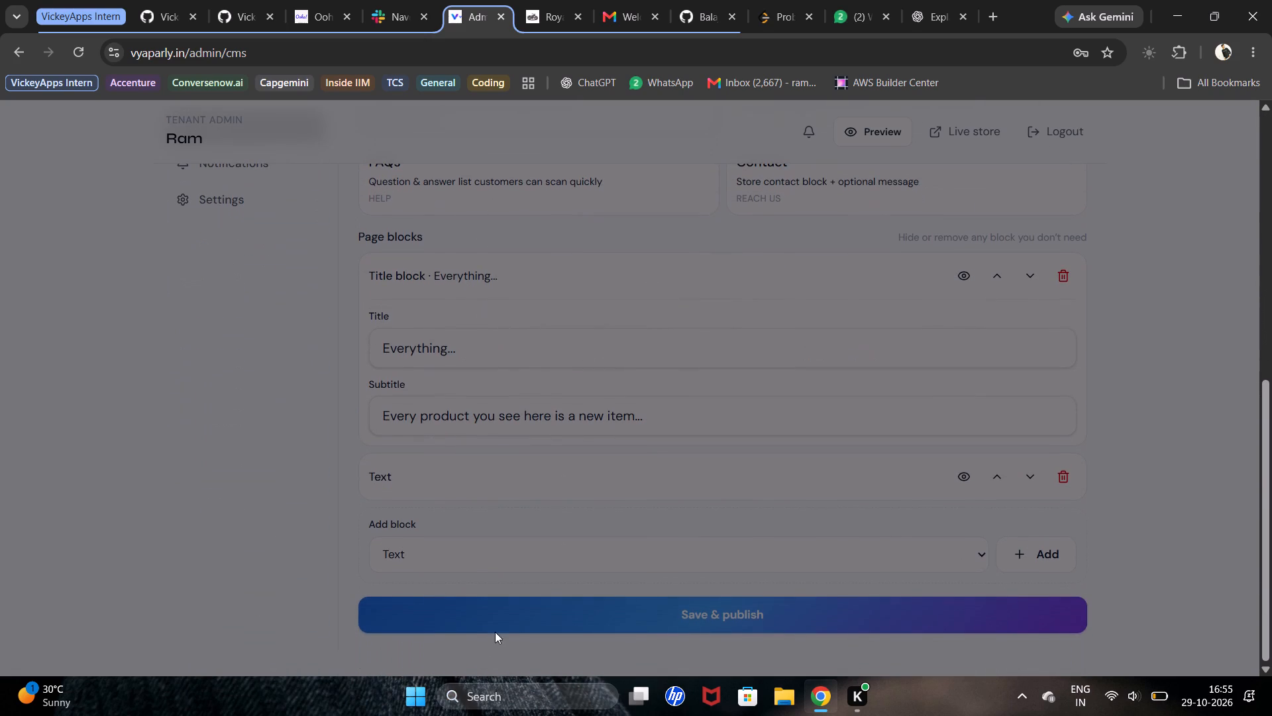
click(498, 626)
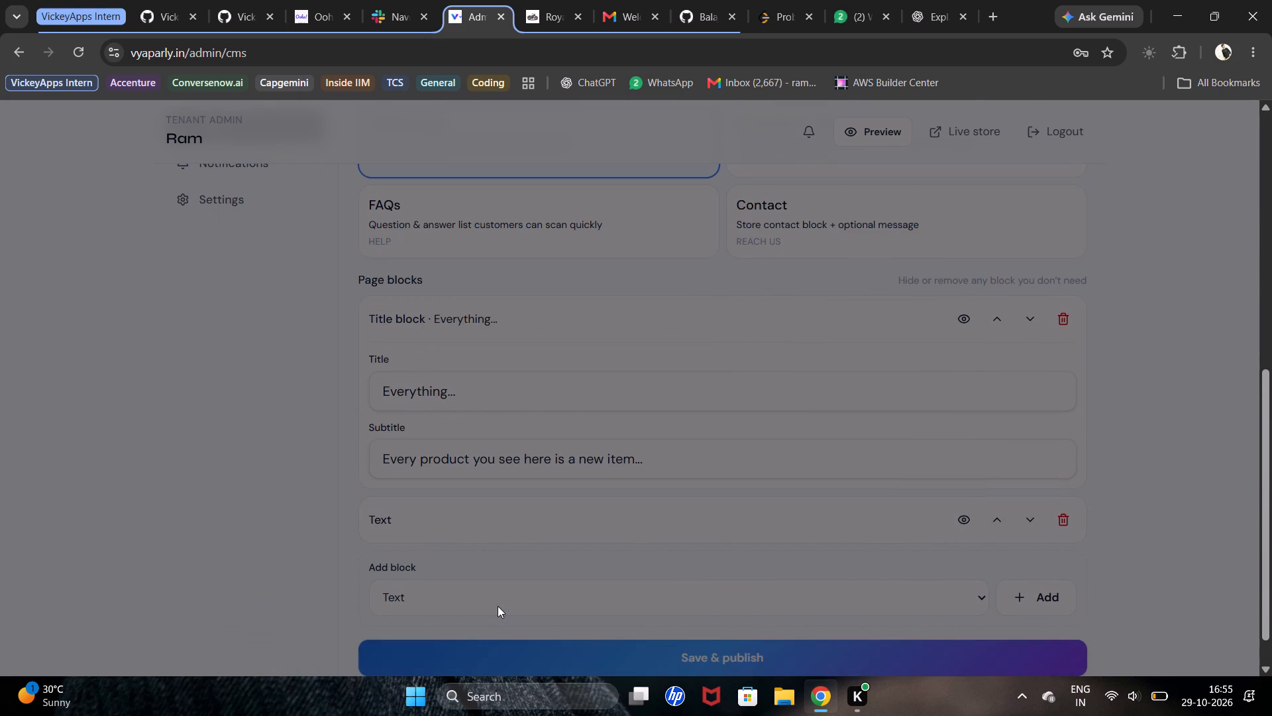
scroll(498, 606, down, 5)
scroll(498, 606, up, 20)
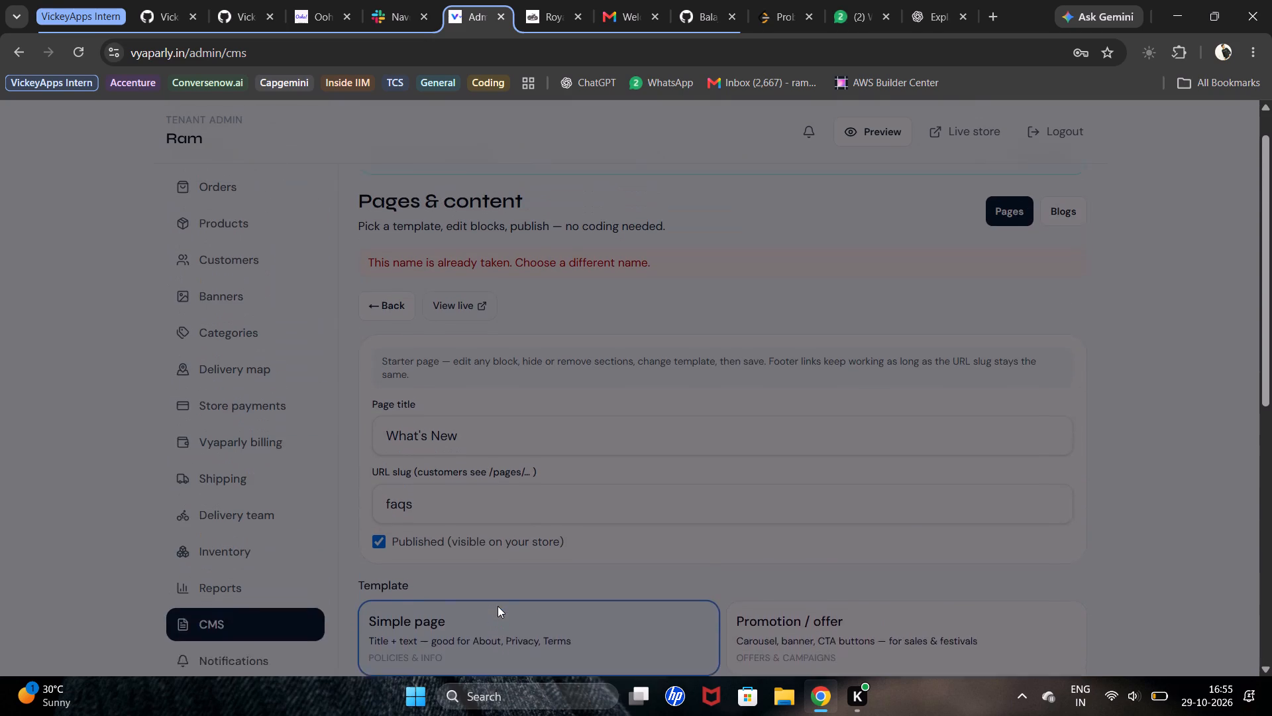
Set the What's New page's URL slug back to terms, and save and publish the page.
scroll(498, 606, down, 5)
click(466, 388)
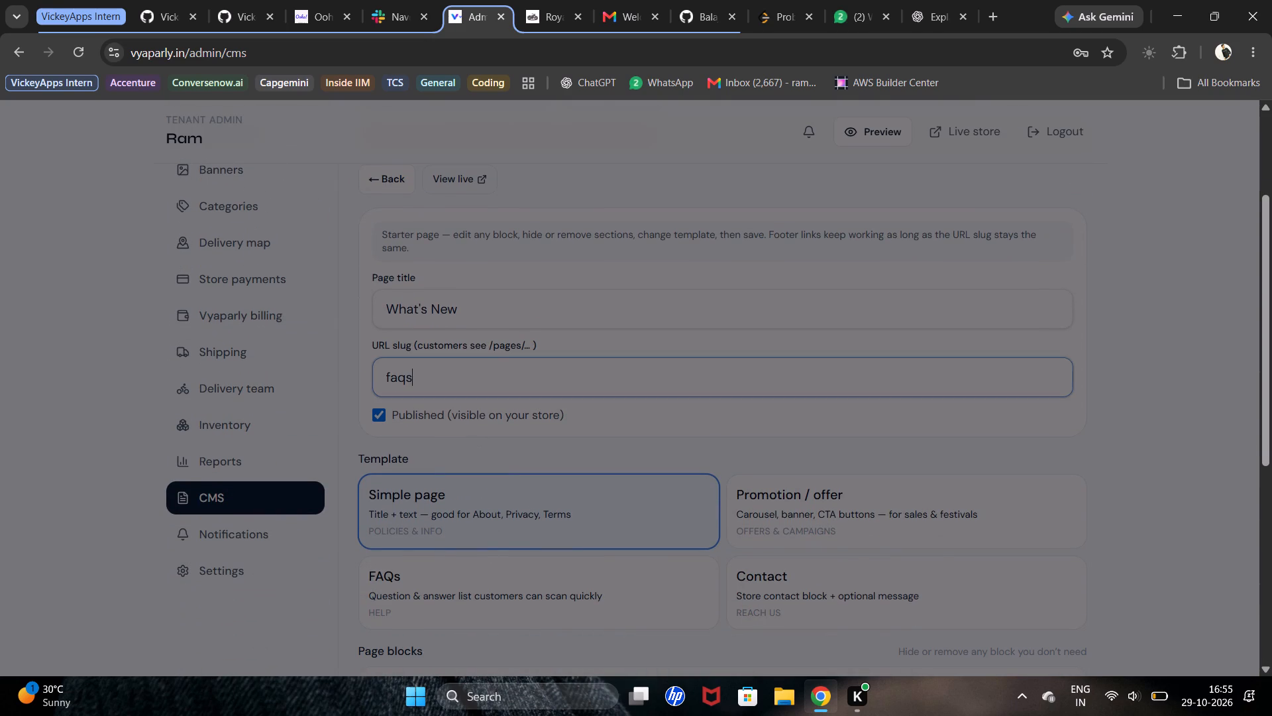
key(ctrl+z)
key(ctrl+z)
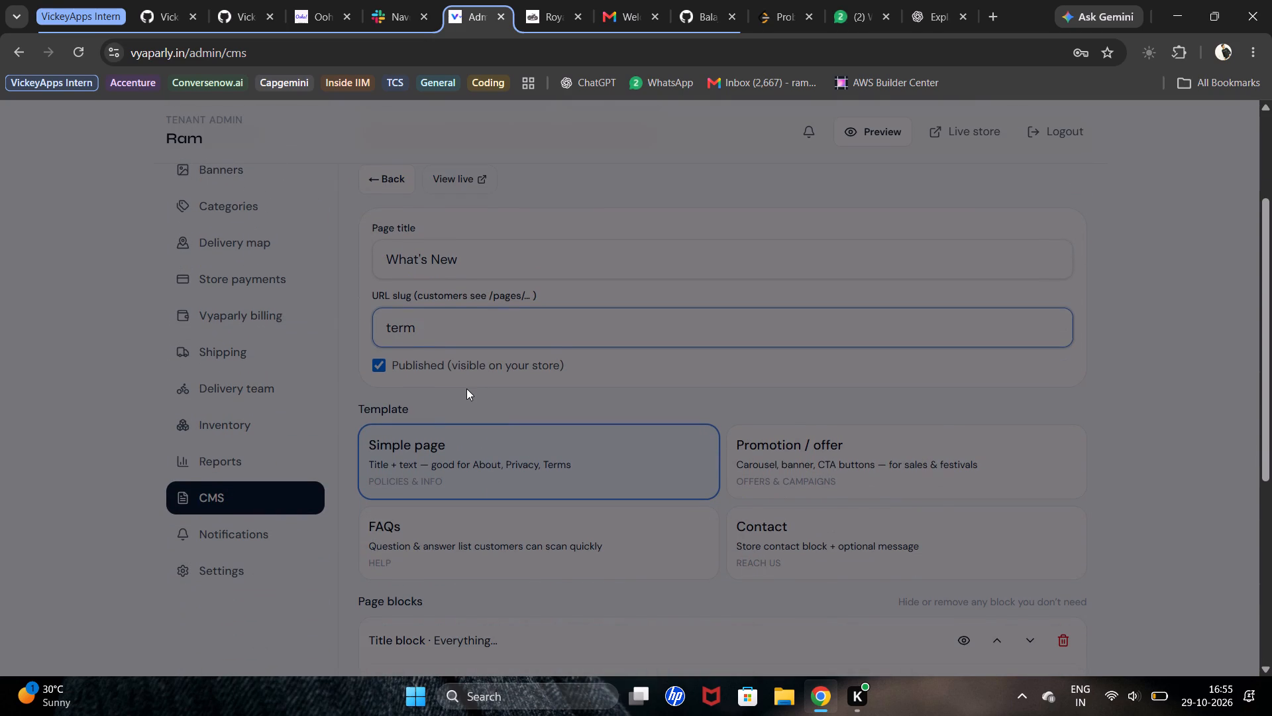
key(s)
scroll(466, 388, down, 5)
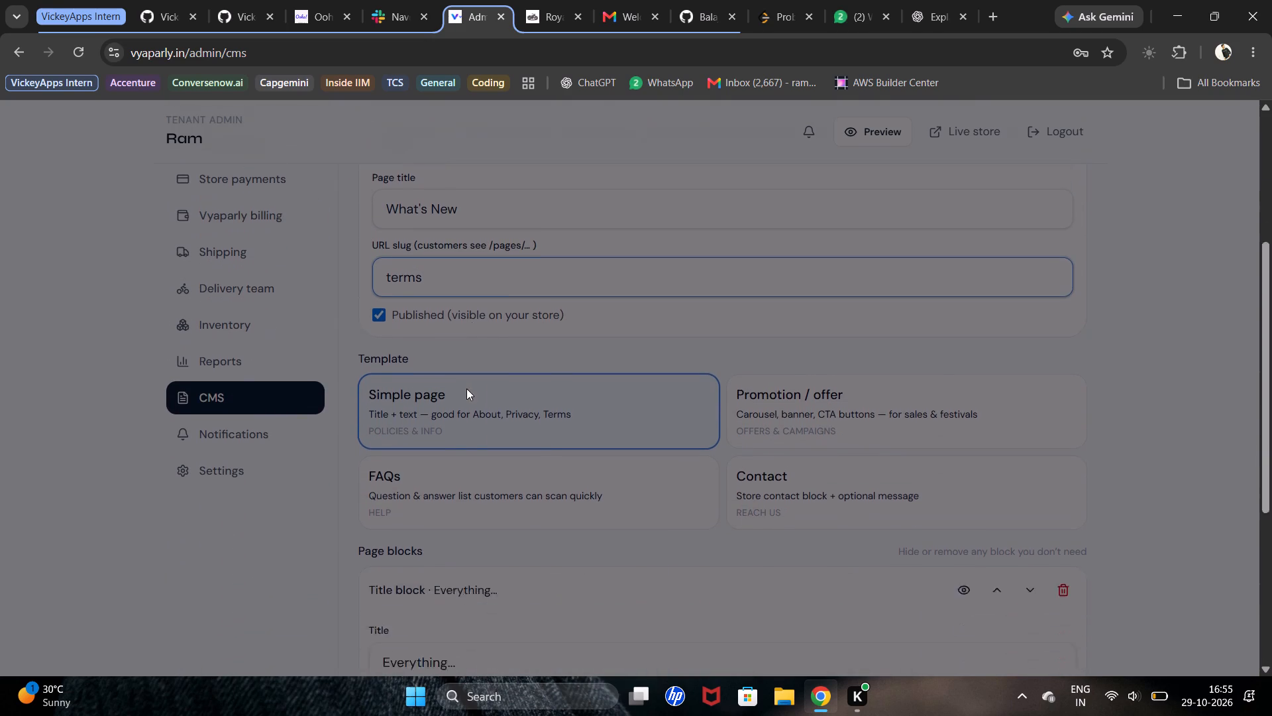
scroll(466, 388, down, 20)
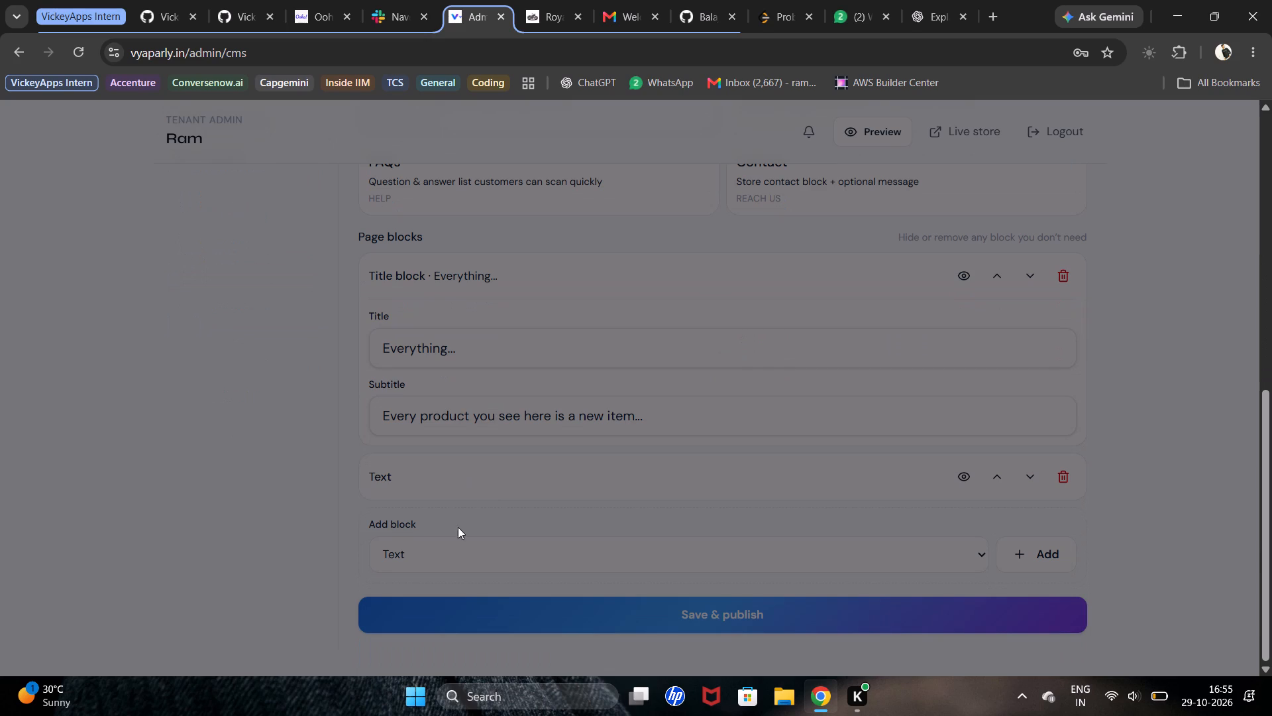
click(477, 637)
click(477, 623)
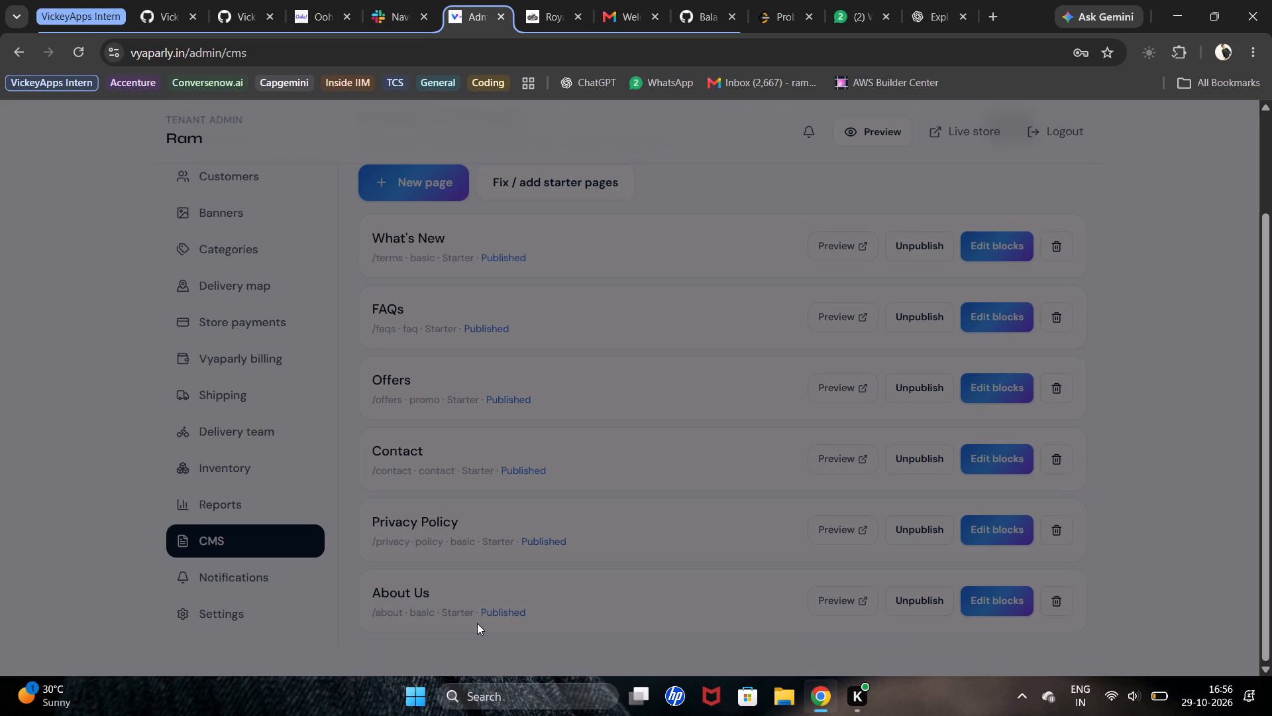
Return to the admin home dashboard and look over its store summary and recent orders.
scroll(60, 168, up, 2)
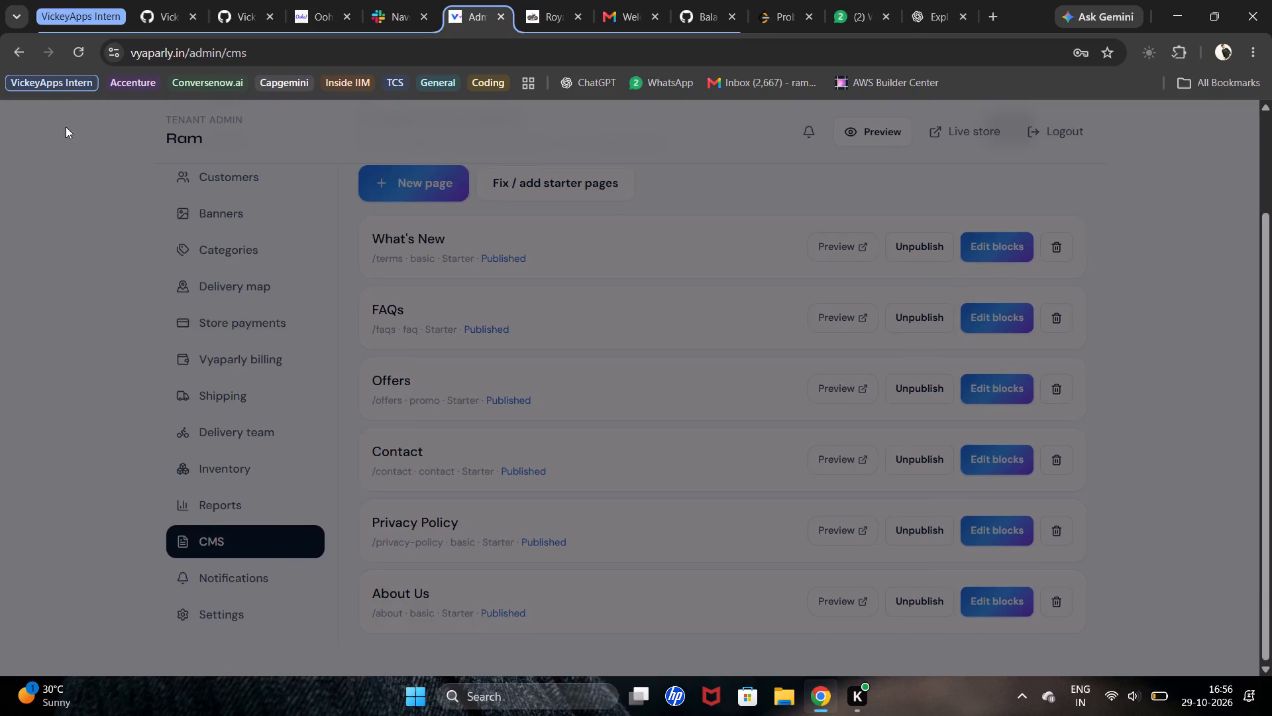
scroll(66, 127, up, 2)
click(191, 130)
scroll(213, 214, up, 5)
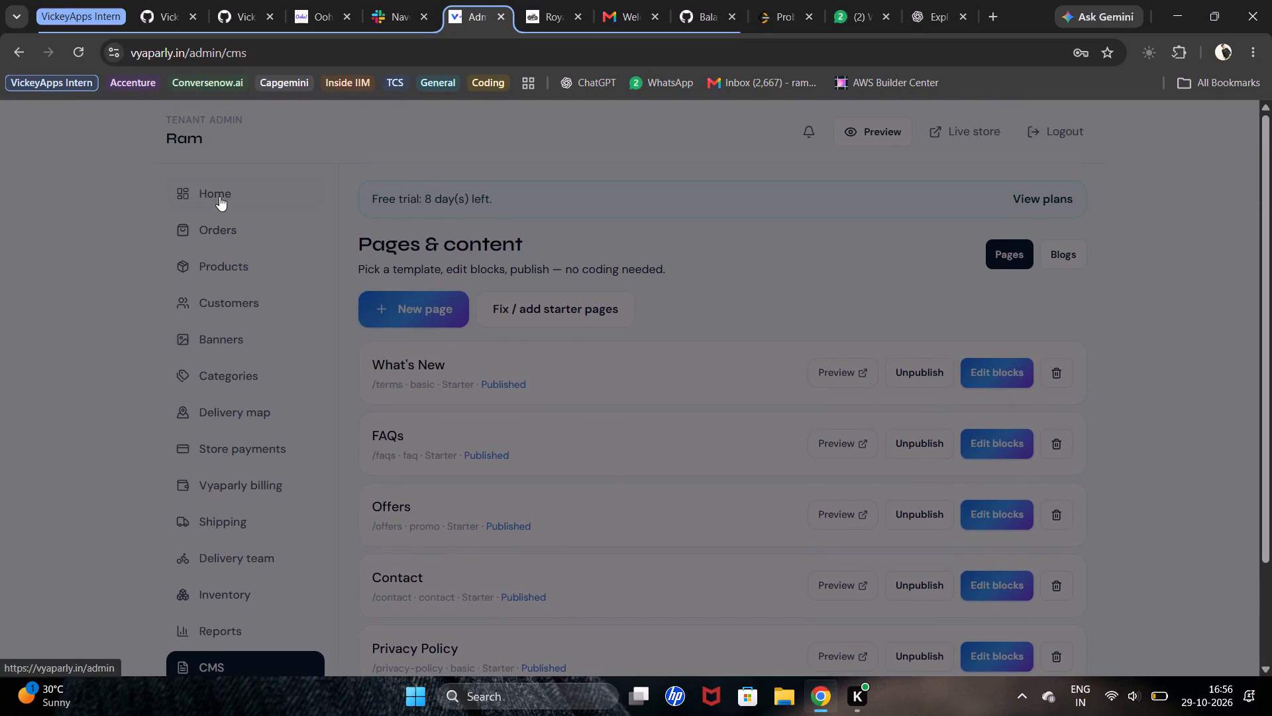
click(219, 196)
scroll(411, 255, up, 4)
scroll(411, 255, down, 6)
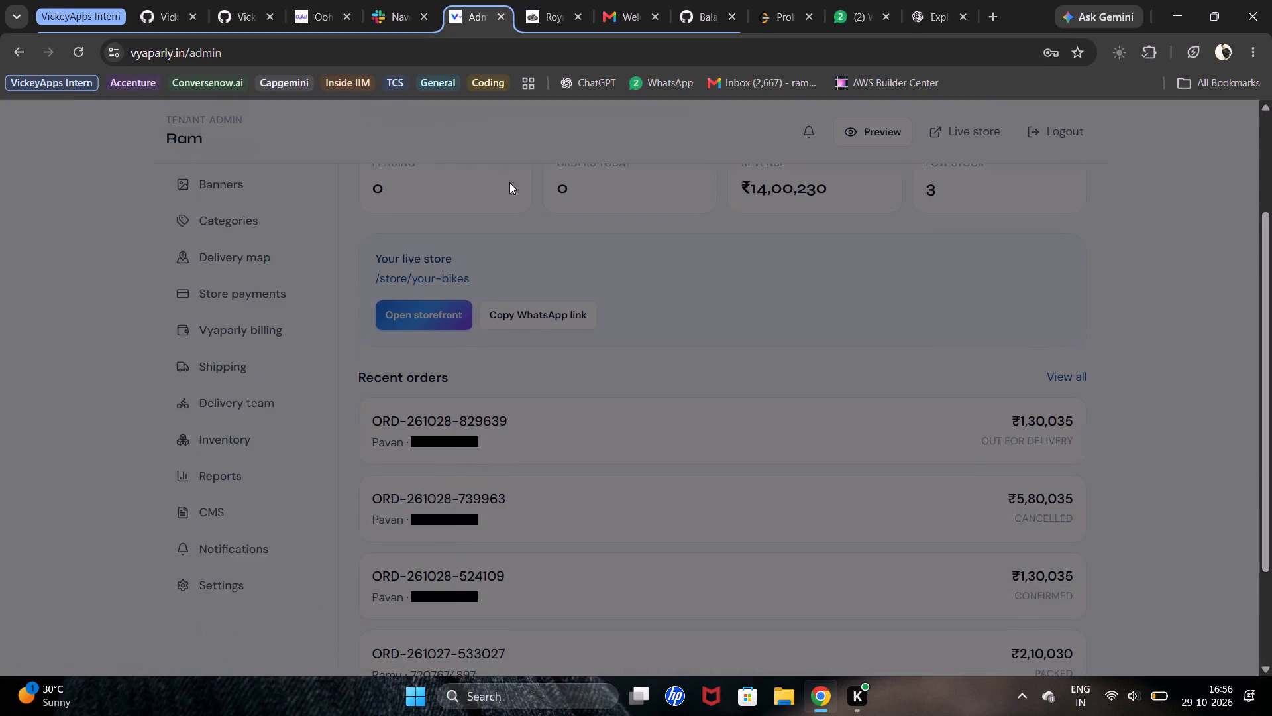
scroll(515, 164, down, 7)
scroll(527, 158, up, 15)
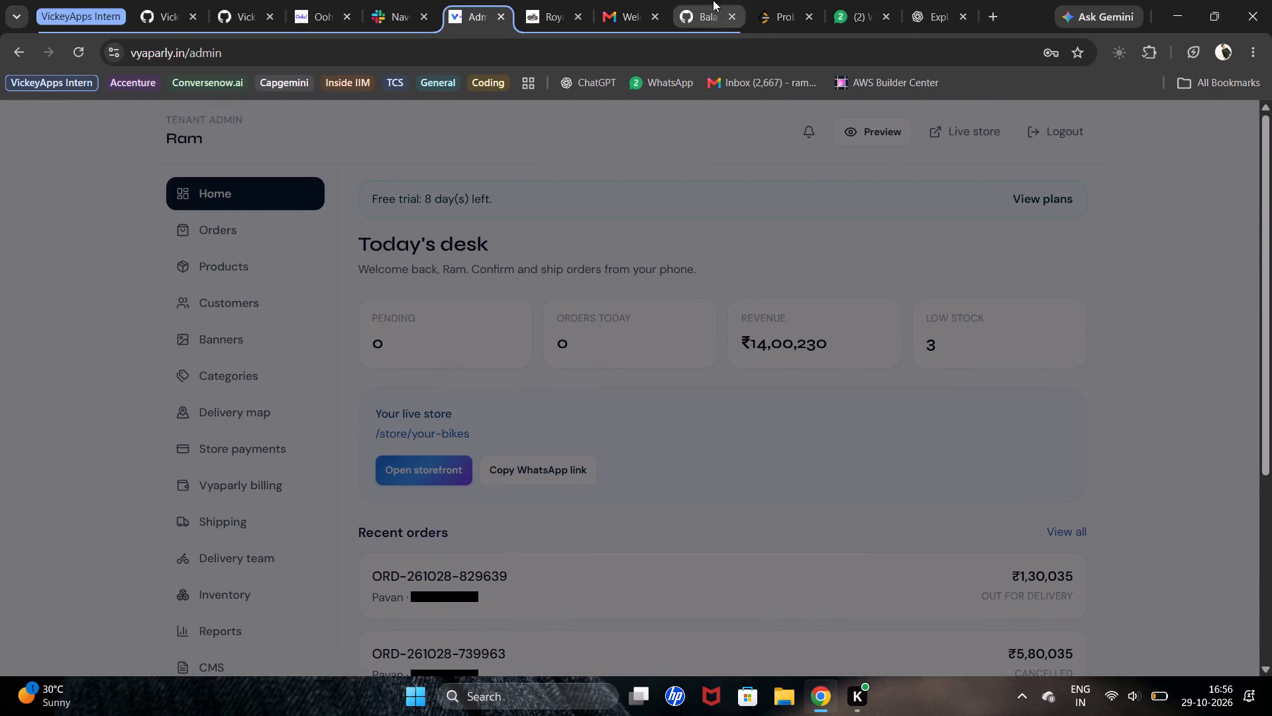
Switch to the live Royal Enfield store and go from its FAQs page to the store's home page.
click(559, 0)
scroll(519, 287, up, 12)
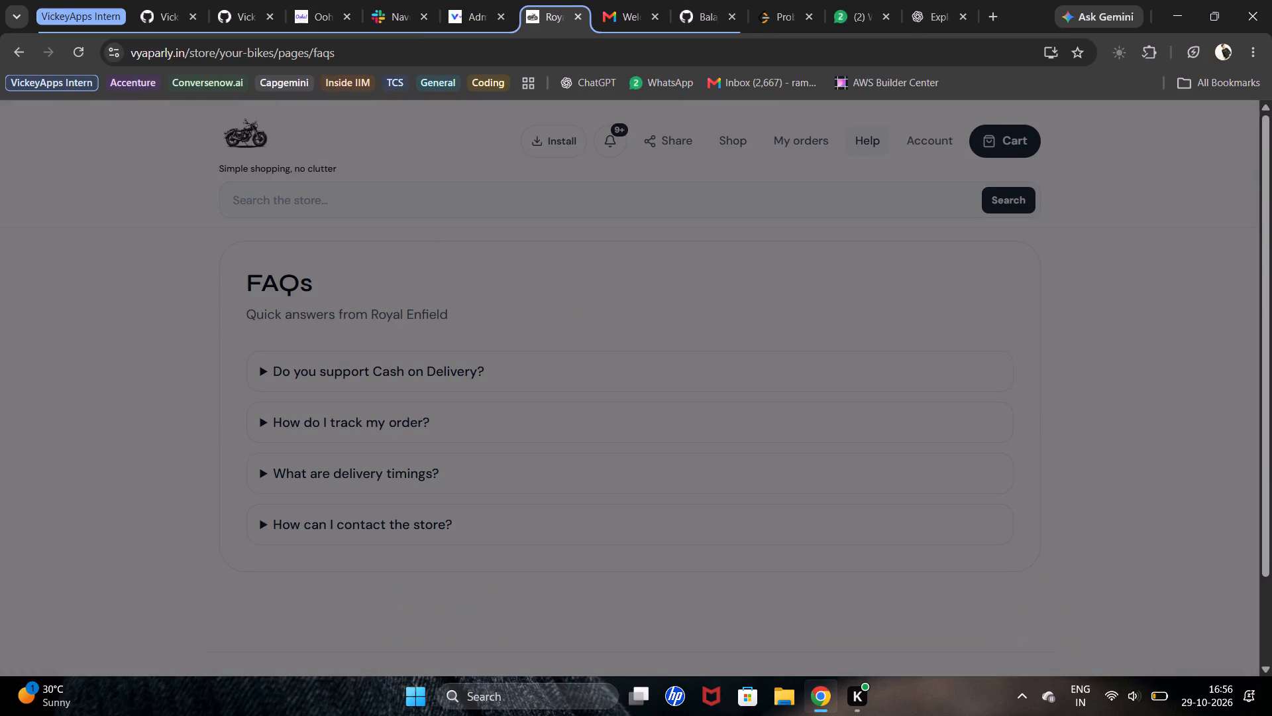
click(266, 145)
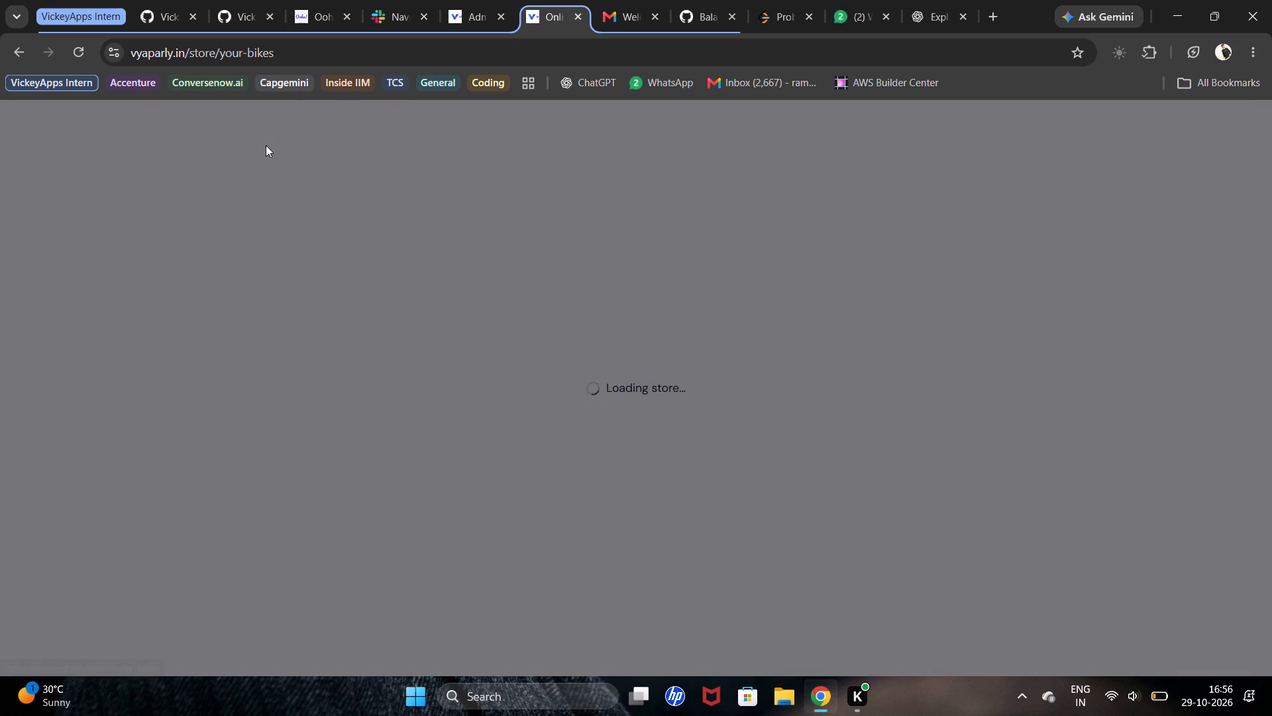
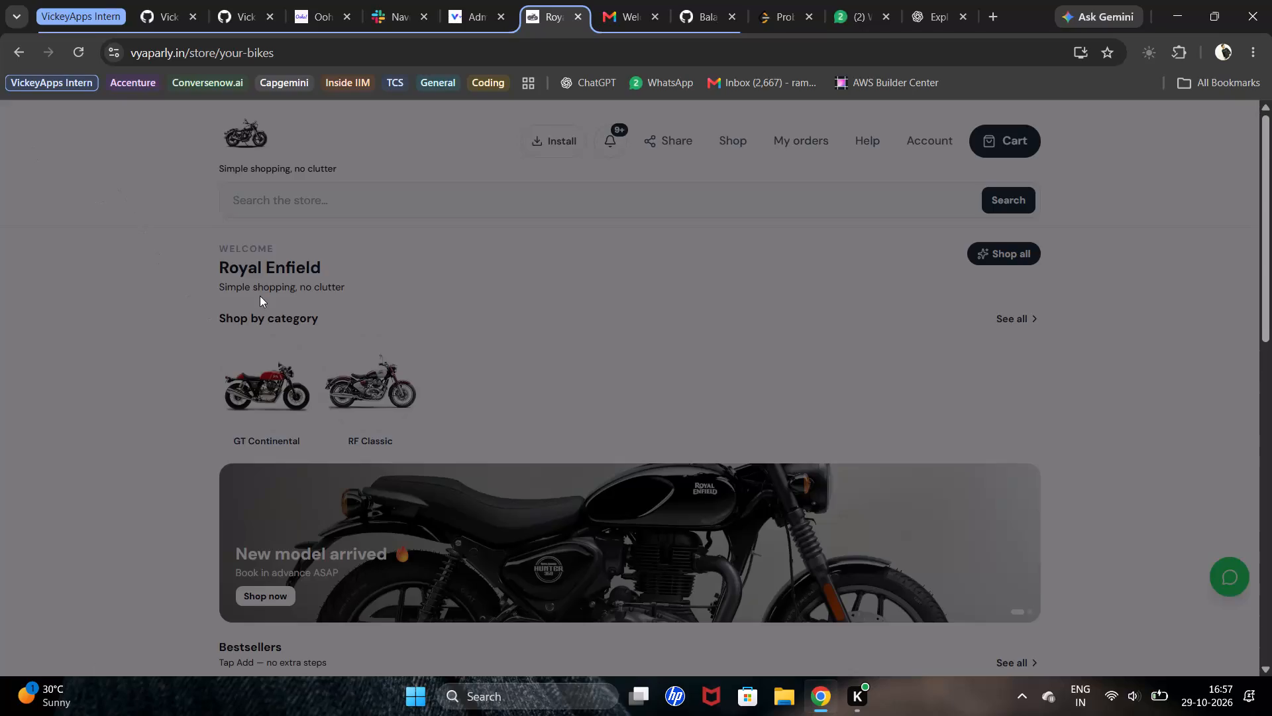
Look over the Royal Enfield store's home page down to its footer links, and return to the Vyaparly admin dashboard.
scroll(260, 296, down, 9)
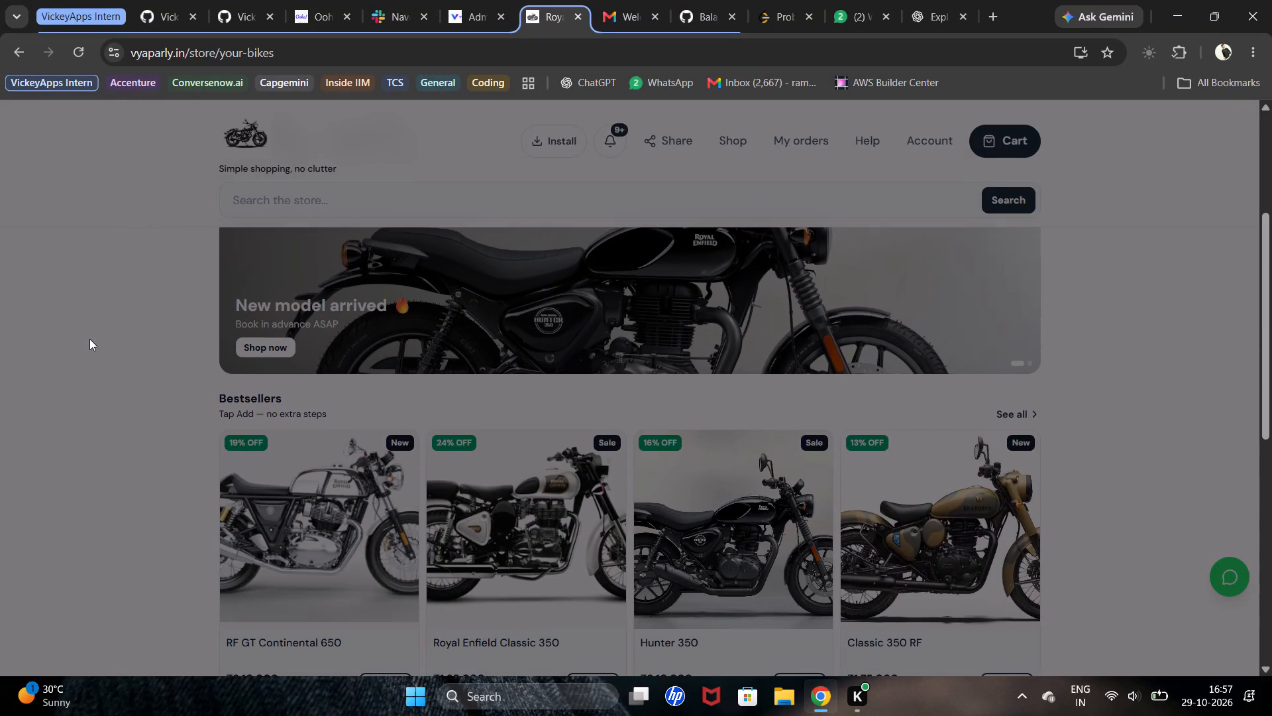
middle_click(89, 339)
middle_click(185, 571)
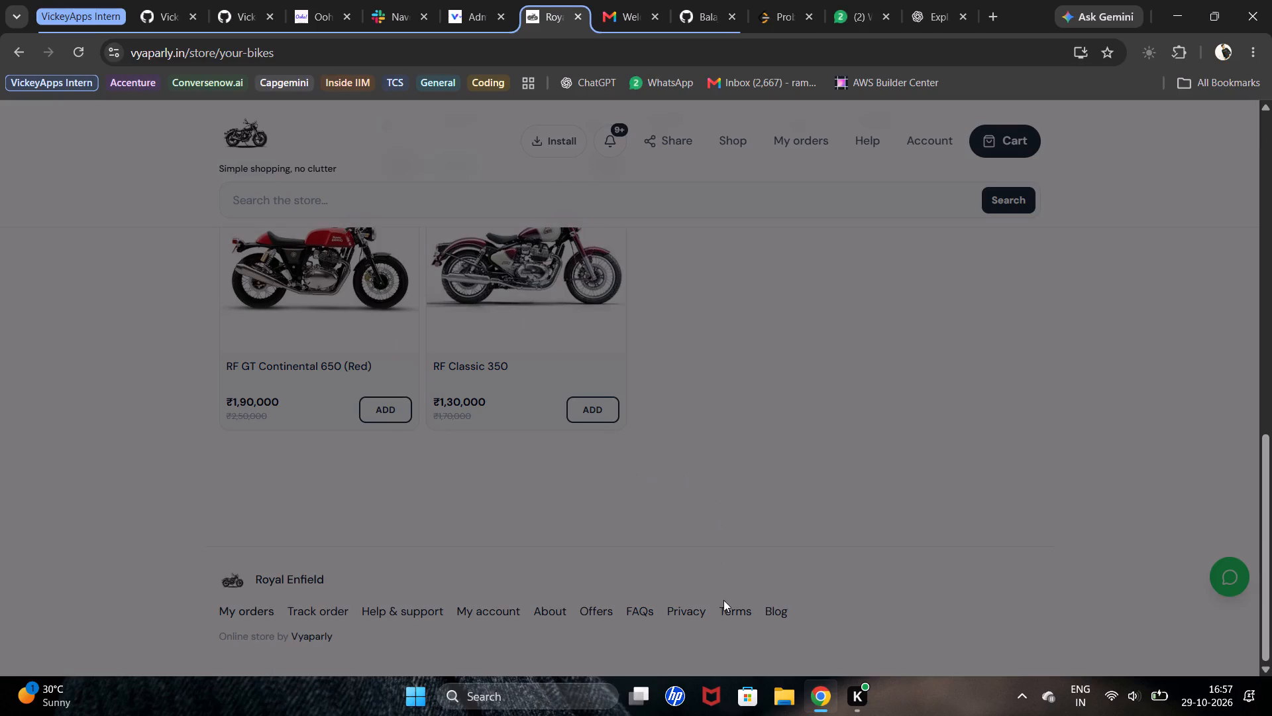
click(481, 0)
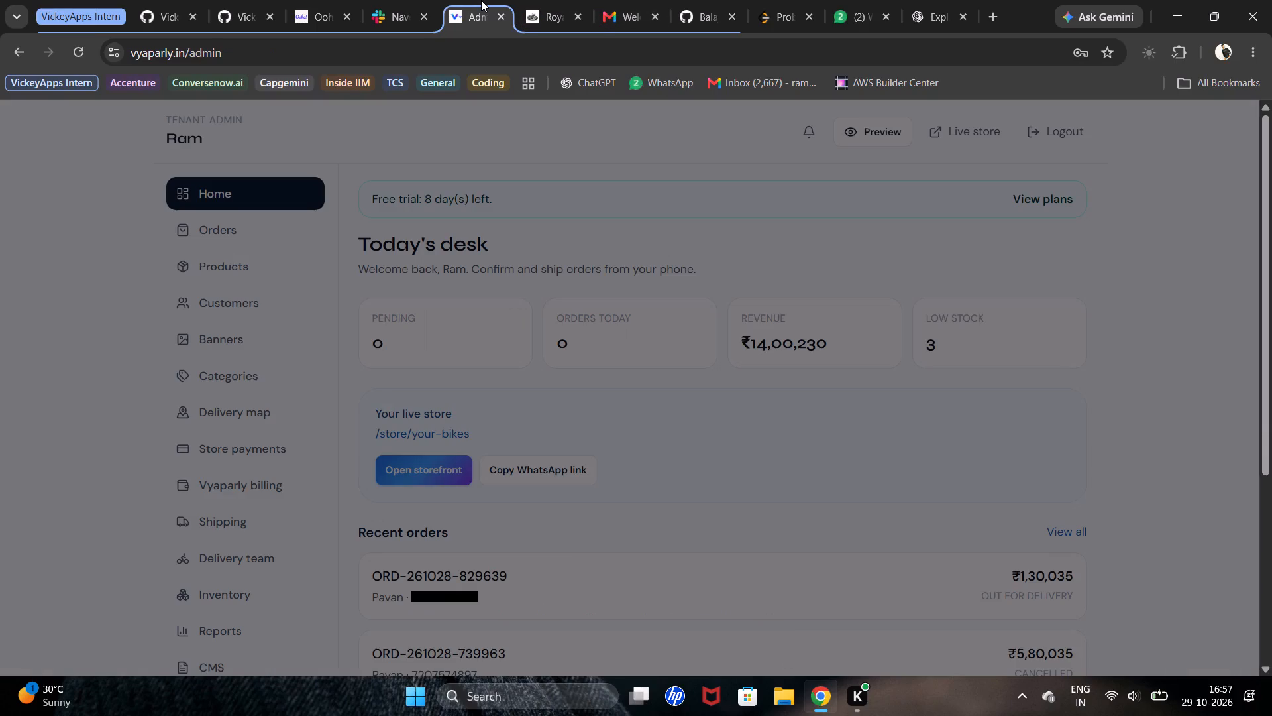
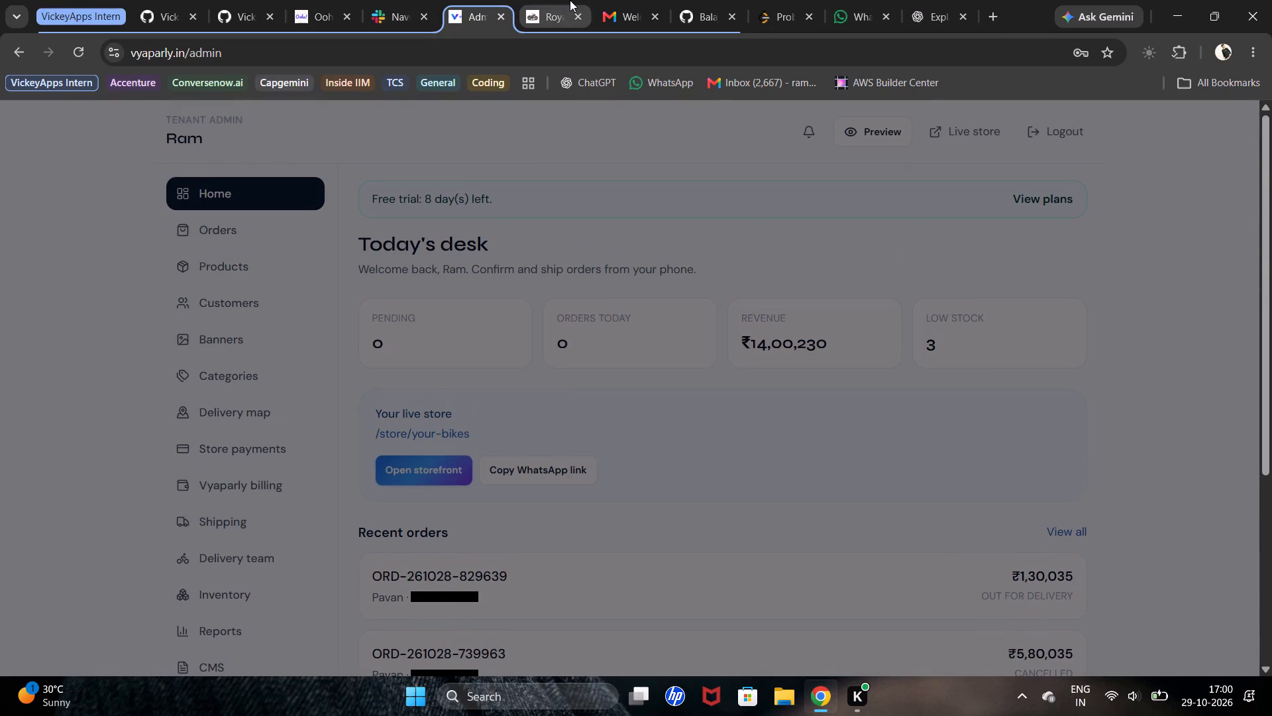
Open the CMS section of the store admin and look over the list of pages and their slugs.
scroll(295, 304, down, 7)
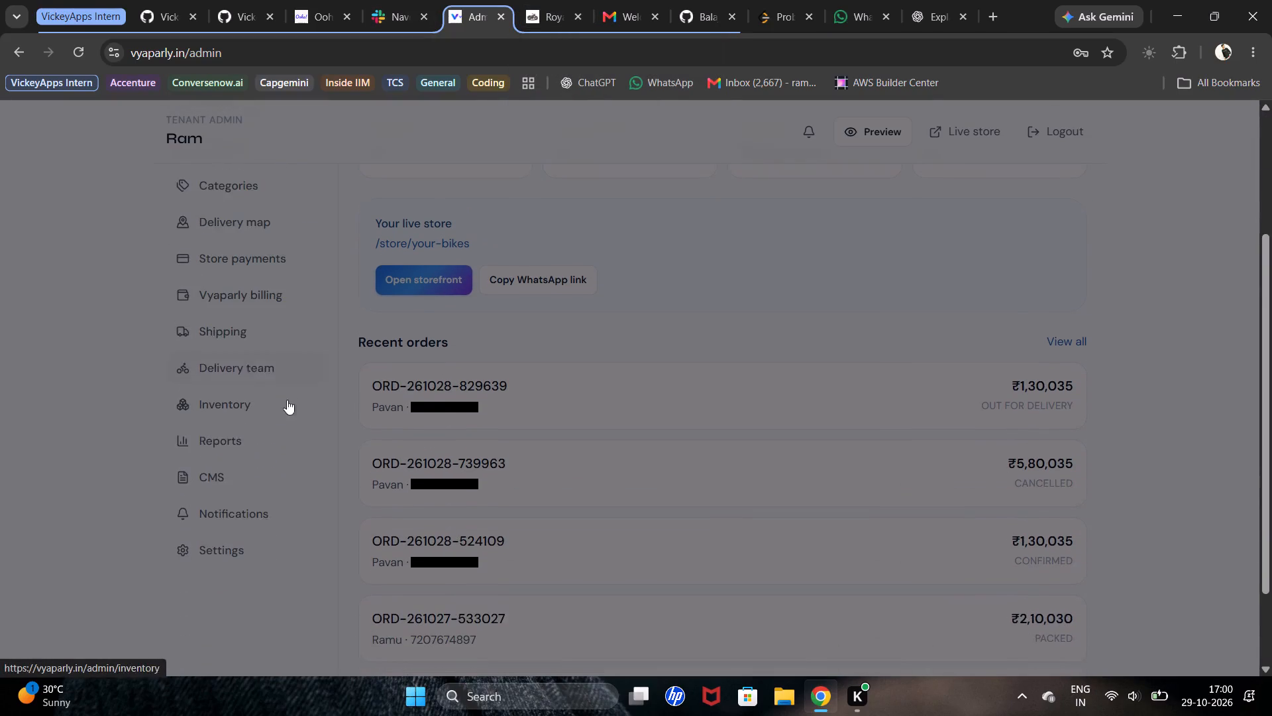
click(275, 461)
scroll(474, 348, down, 5)
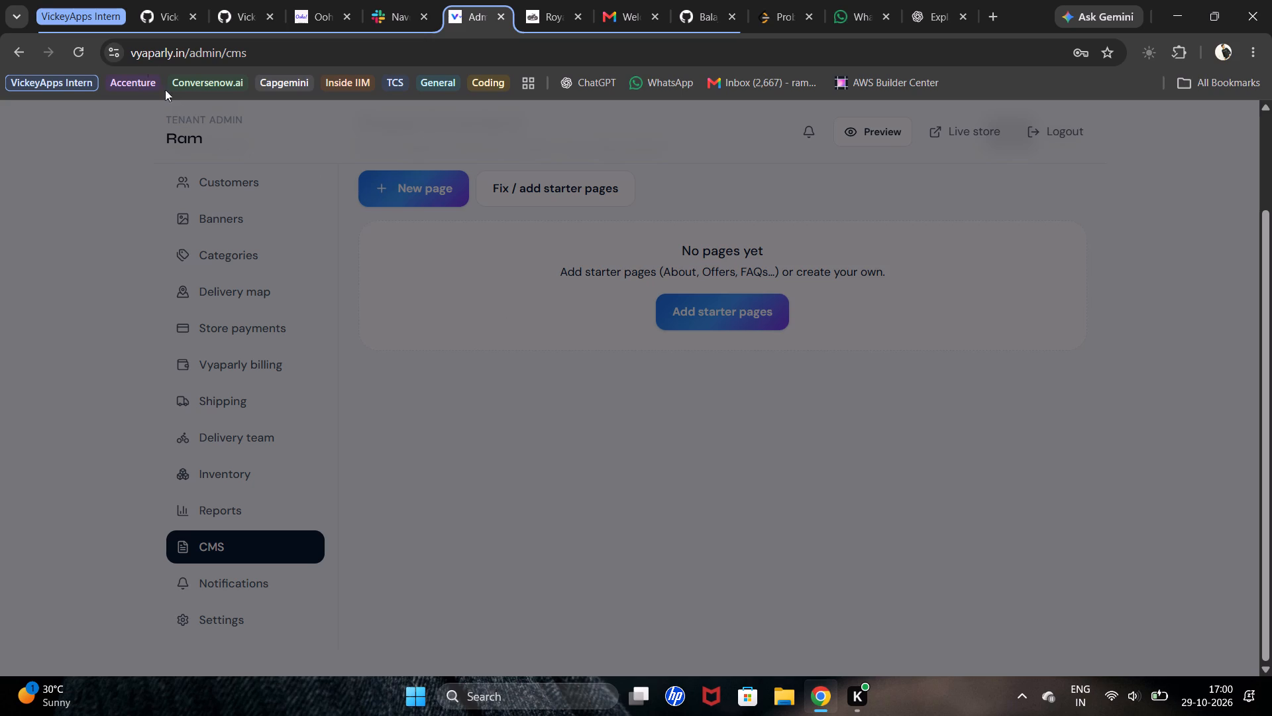
click(75, 38)
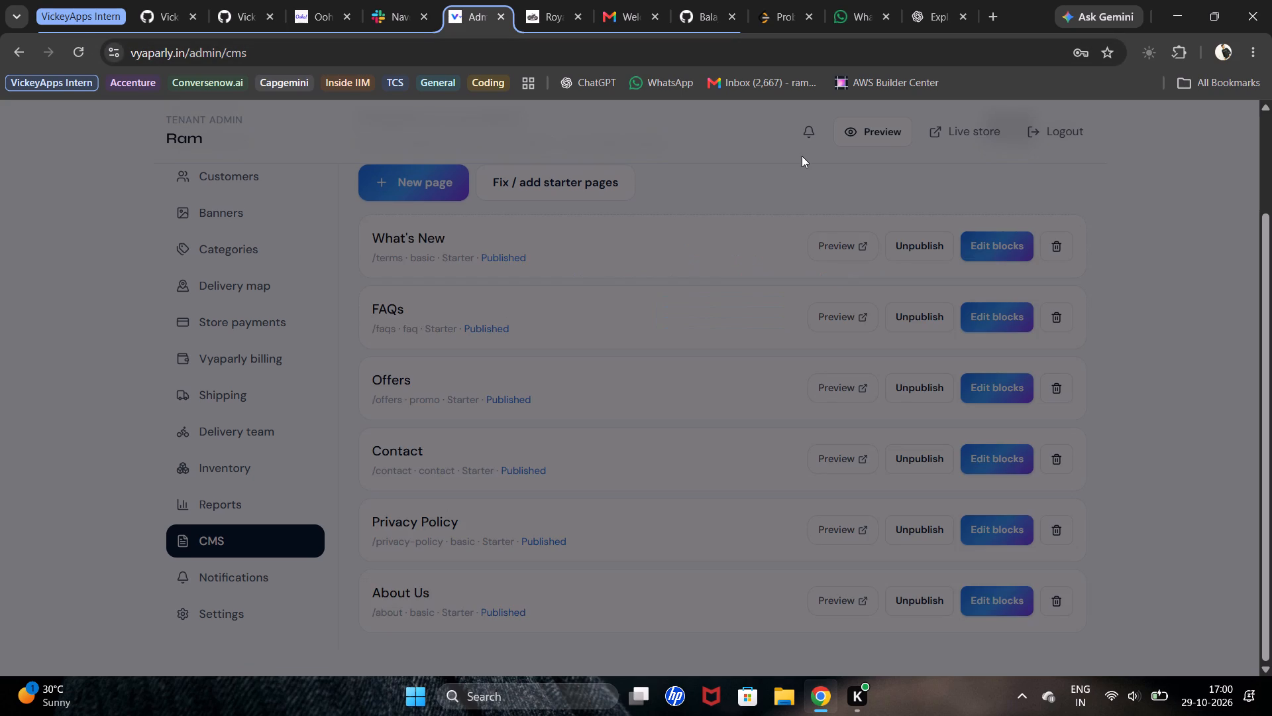
scroll(690, 196, down, 10)
scroll(767, 324, down, 6)
Switch to the live Royal Enfield store and open the Terms page from its footer.
click(512, 0)
click(590, 0)
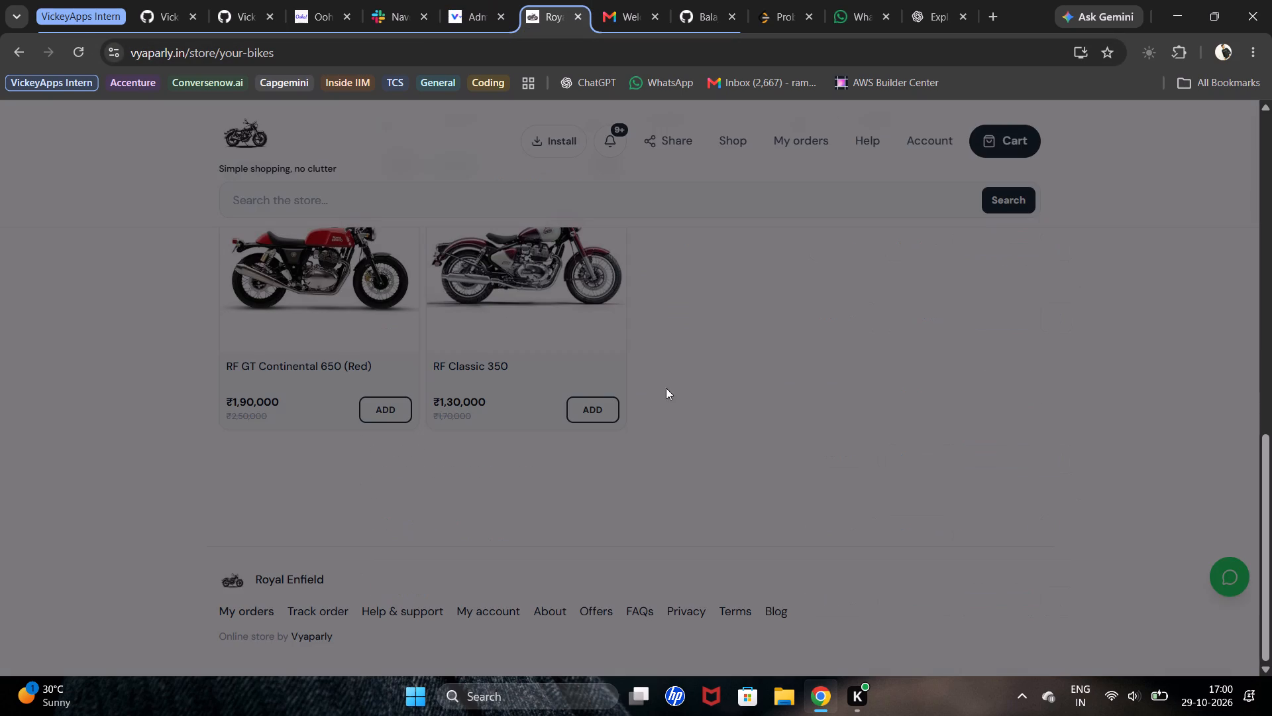
scroll(668, 383, down, 6)
click(729, 609)
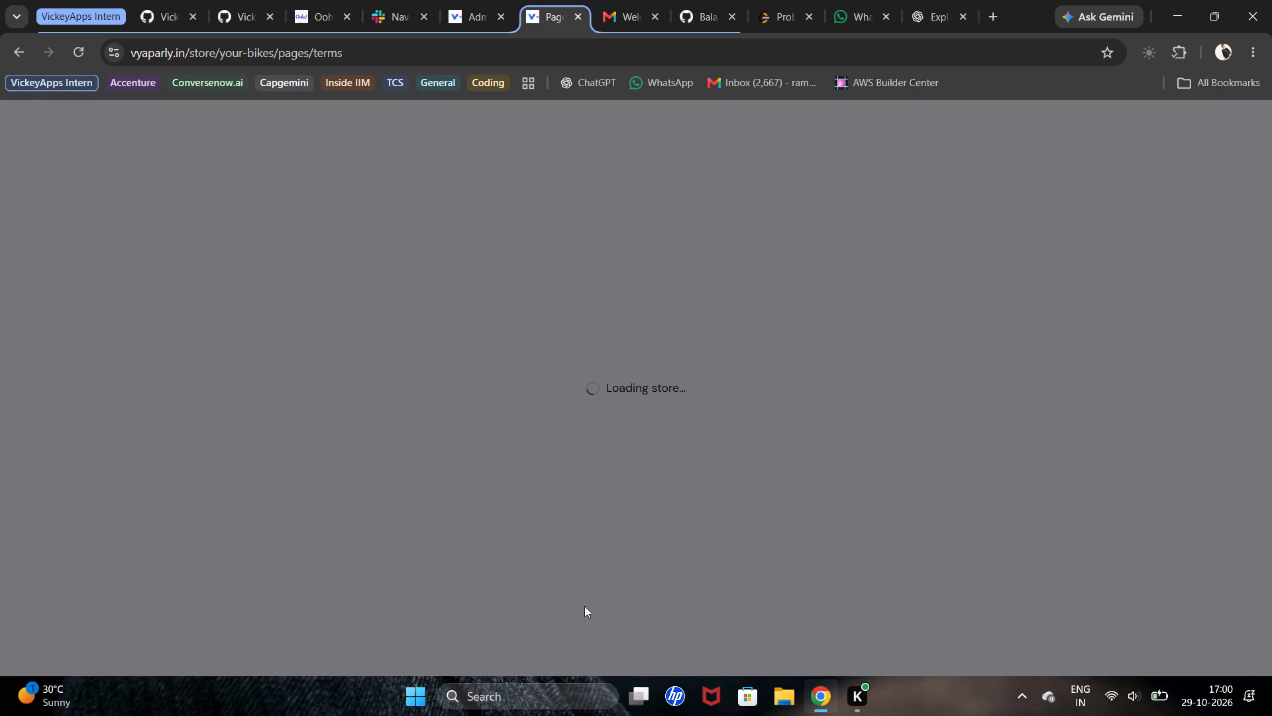
Back in the admin's CMS, set the What's New page's URL slug to new, and save and publish the page.
click(475, 0)
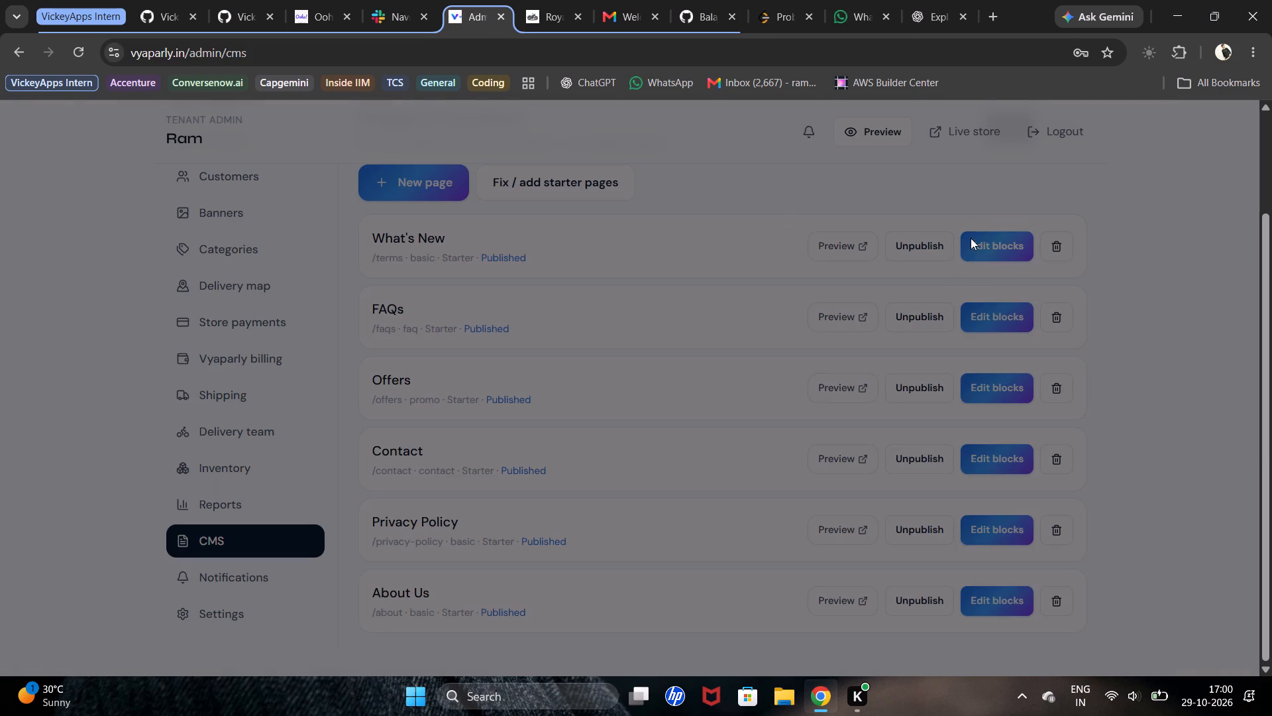
click(993, 252)
click(515, 316)
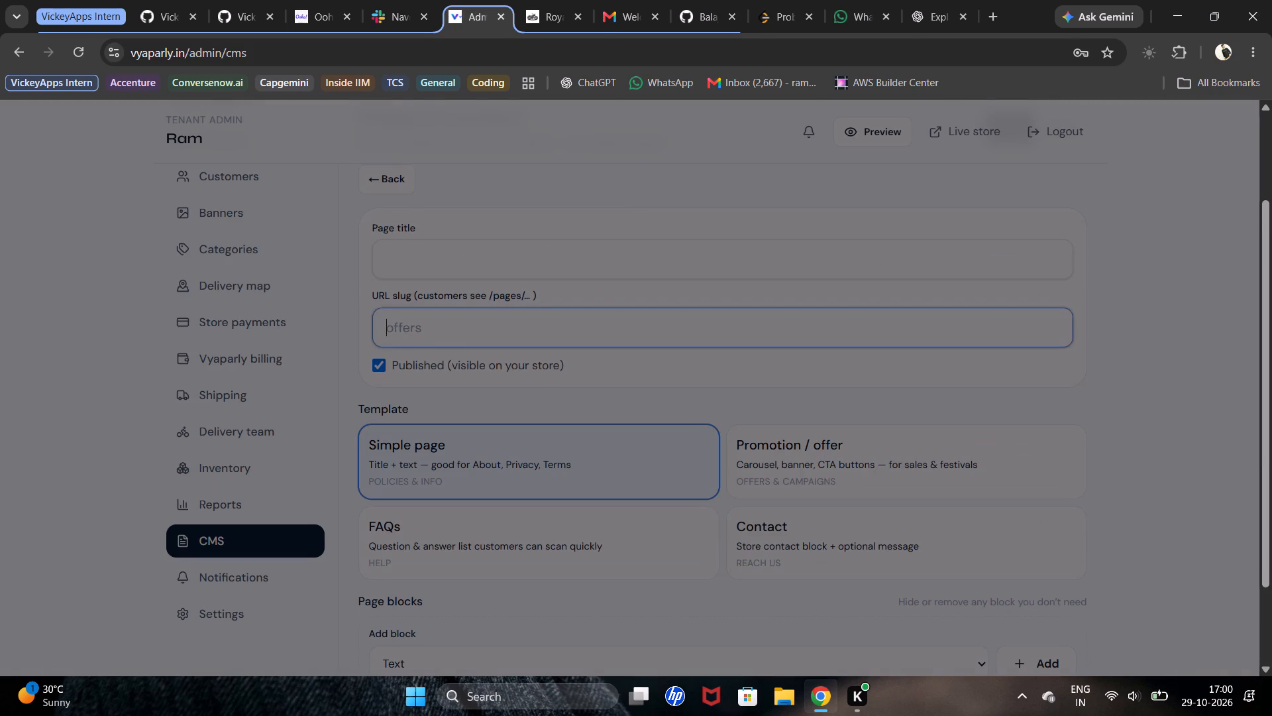
key(BackSpace)
key(BackSpace)
key(BackSpace)
key(BackSpace)
key(BackSpace)
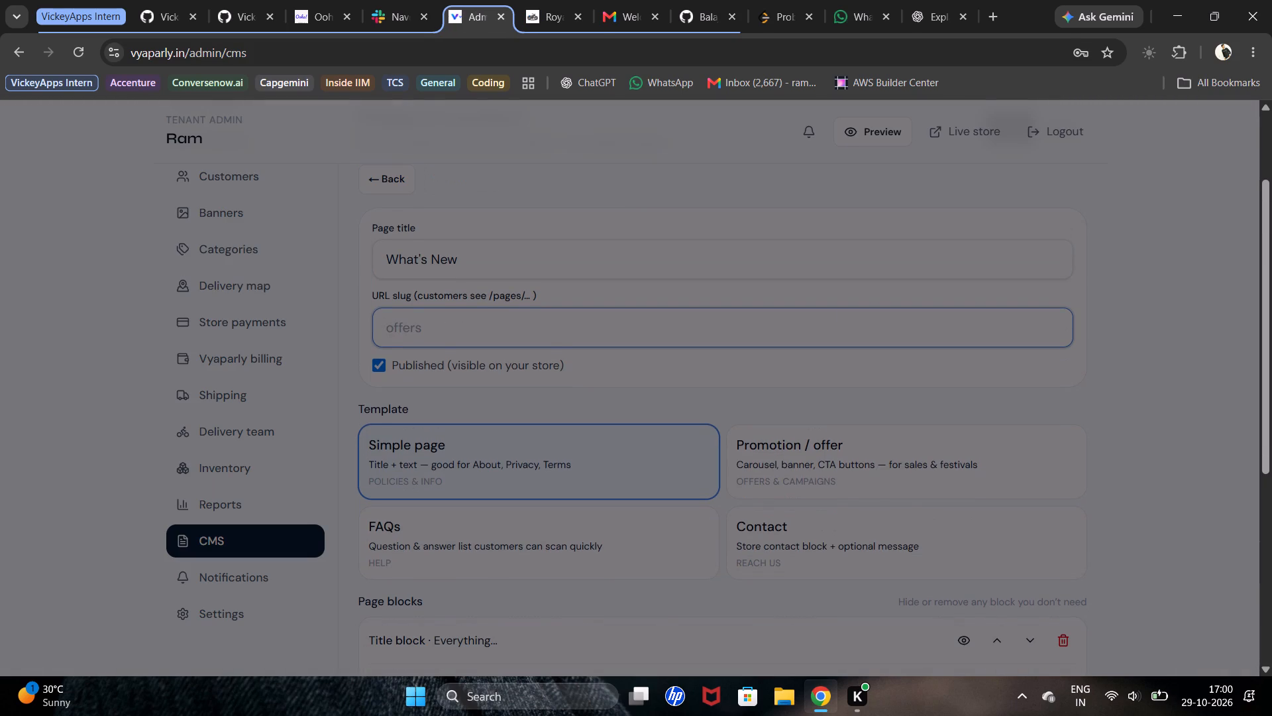
text(new)
scroll(515, 316, up, 2)
scroll(515, 316, down, 20)
scroll(515, 316, down, 5)
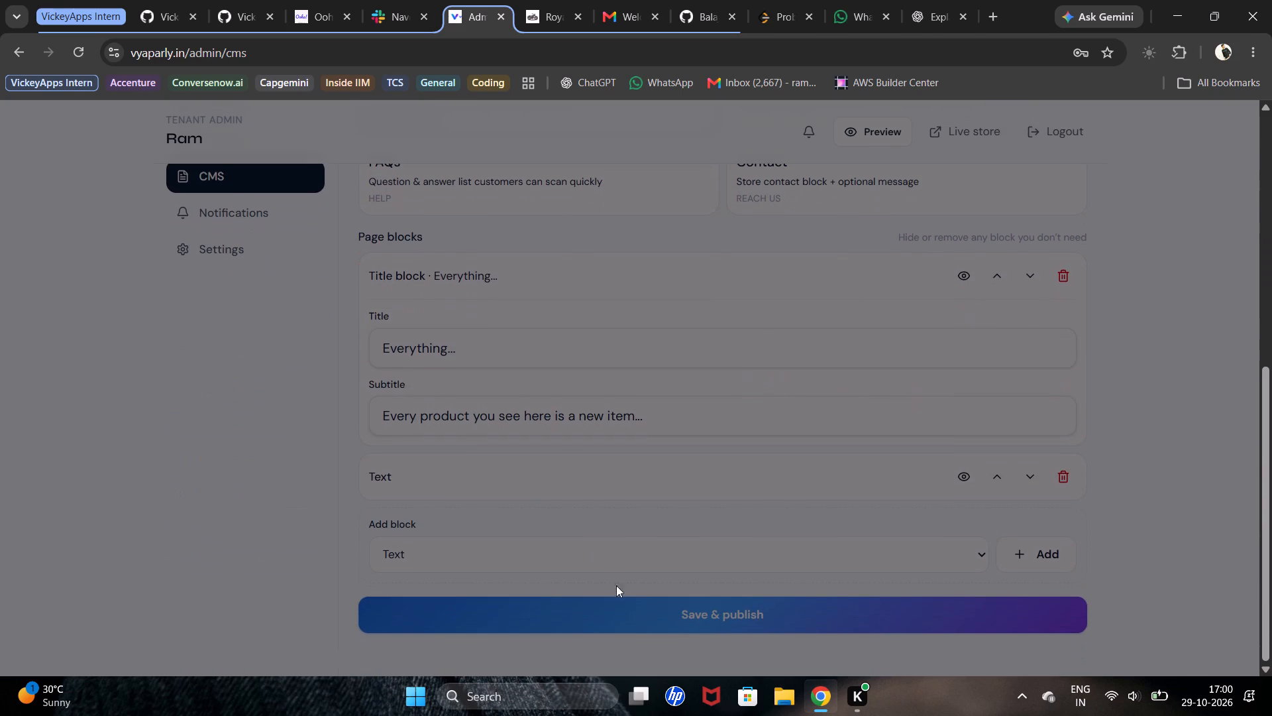
click(645, 603)
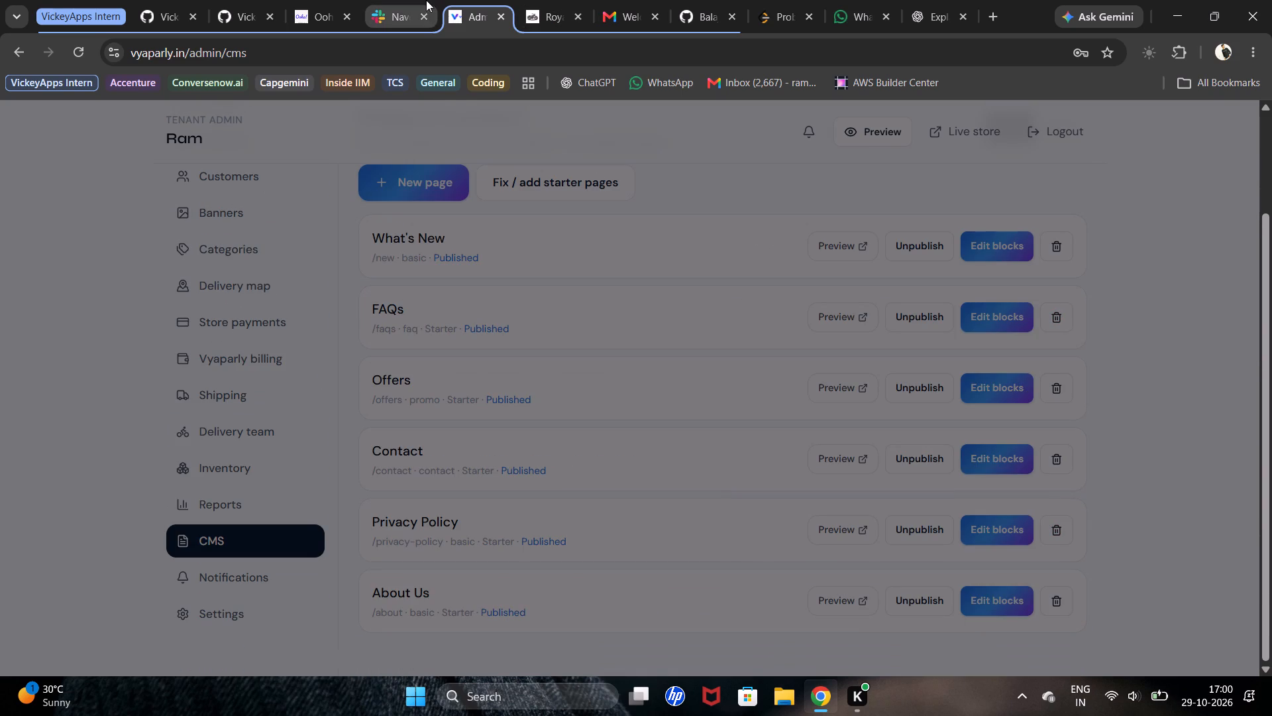
scroll(472, 237, up, 2)
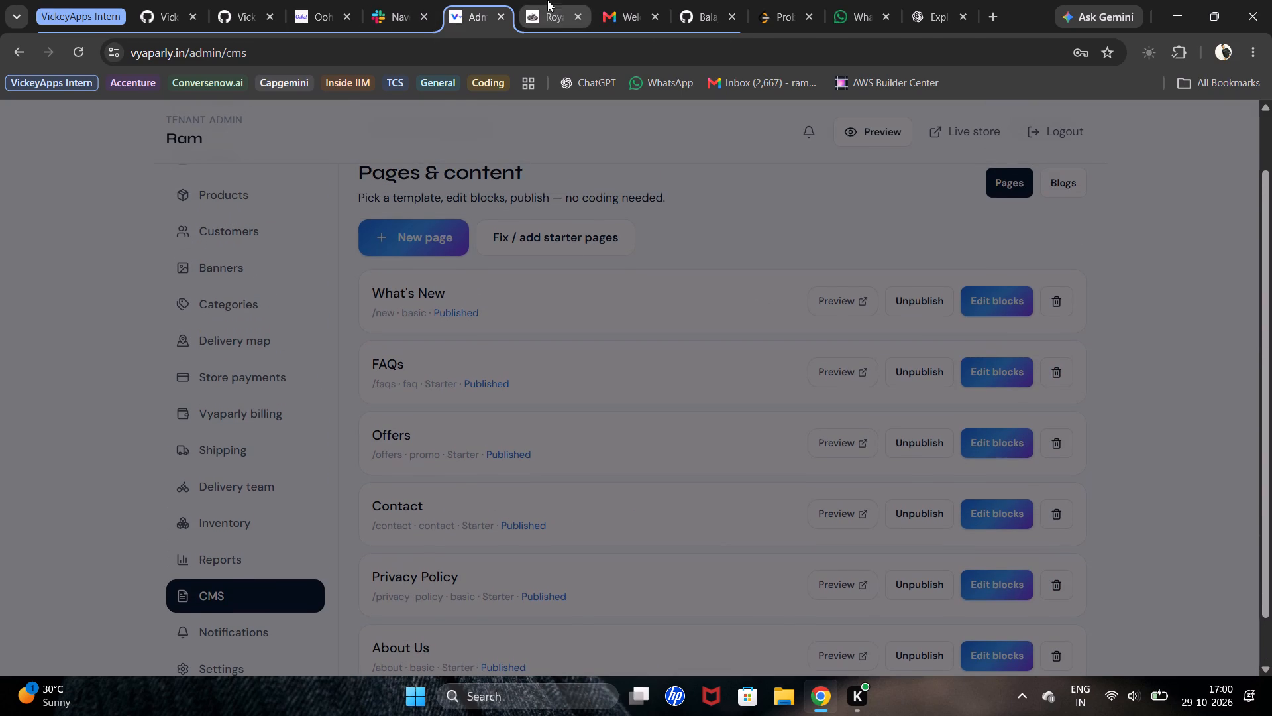
Switch to the live store and reload its Terms page.
click(545, 0)
click(480, 43)
key(Return)
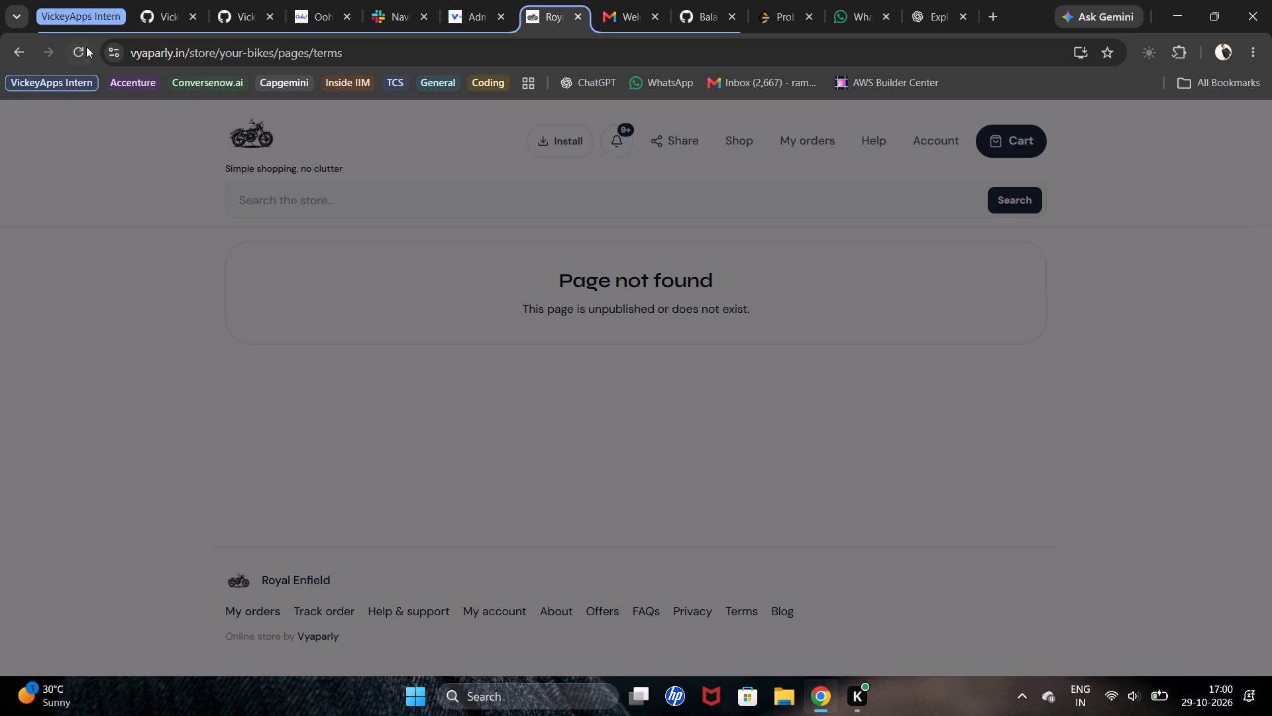
Return to the live store's home page, reopen the Terms page from the footer and read what it shows.
click(254, 121)
scroll(674, 272, down, 12)
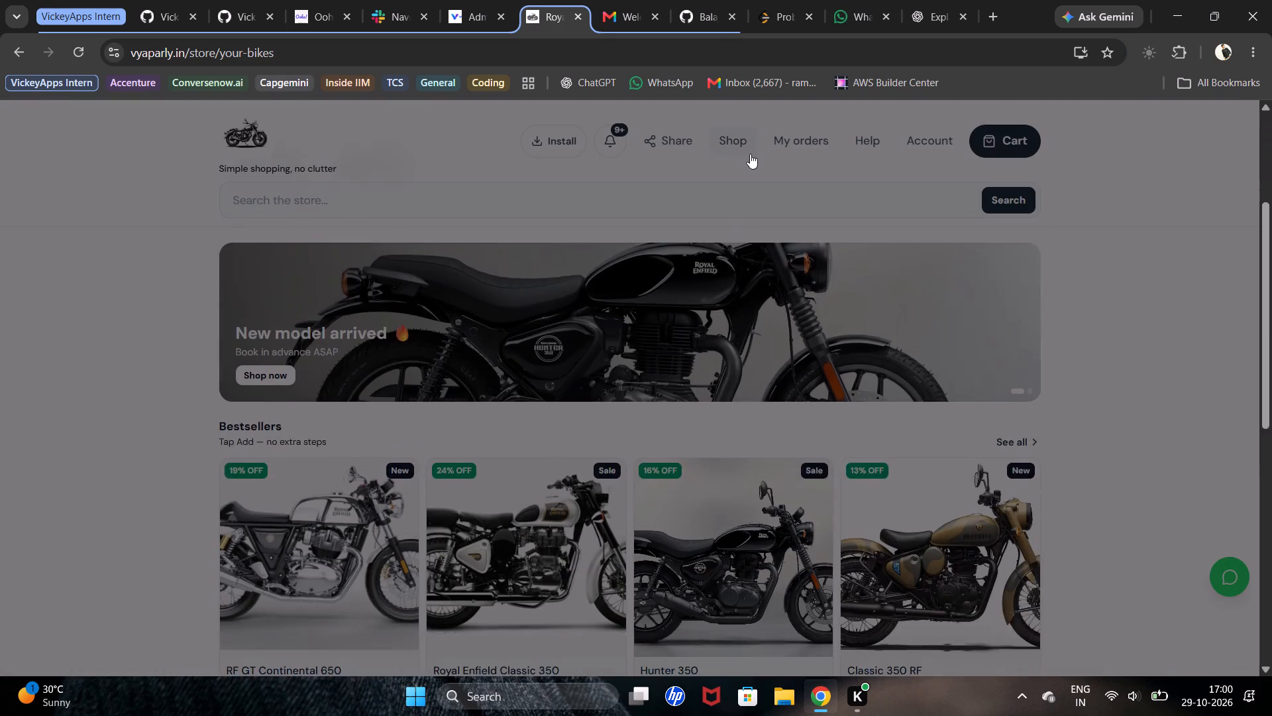
scroll(750, 154, down, 14)
scroll(640, 542, down, 7)
scroll(634, 458, down, 6)
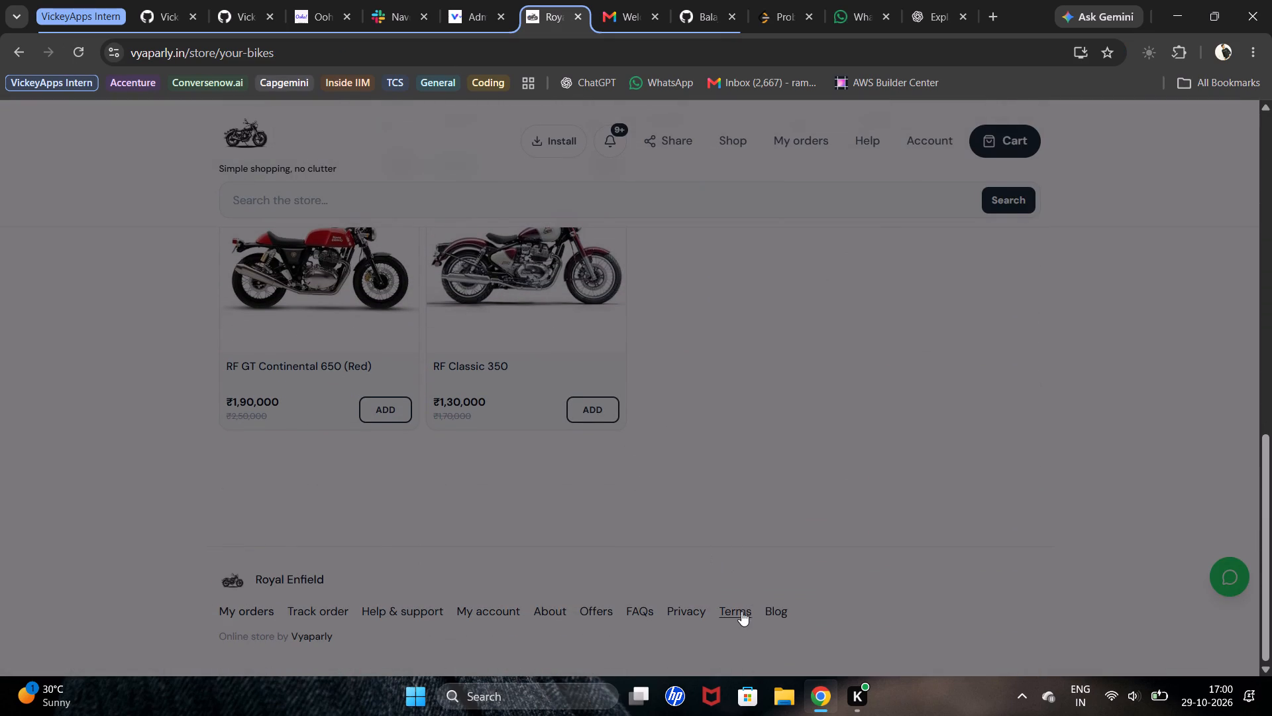
click(741, 614)
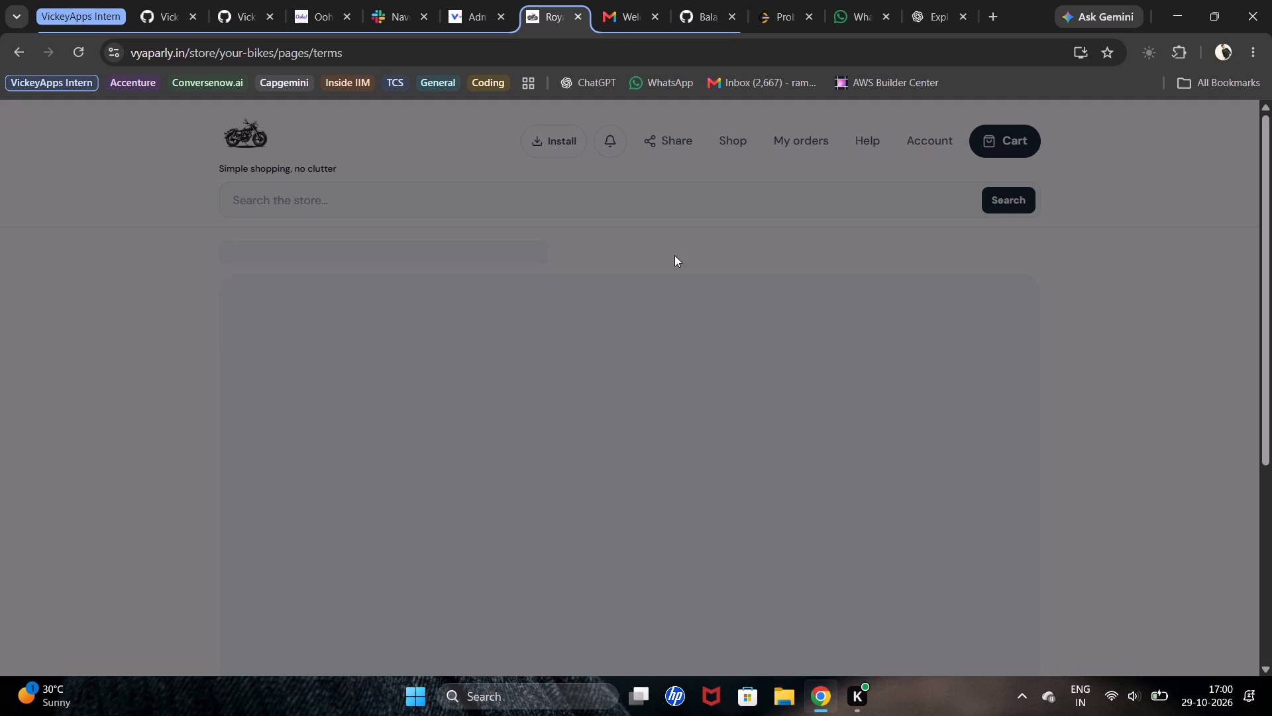
drag(513, 307, 765, 305)
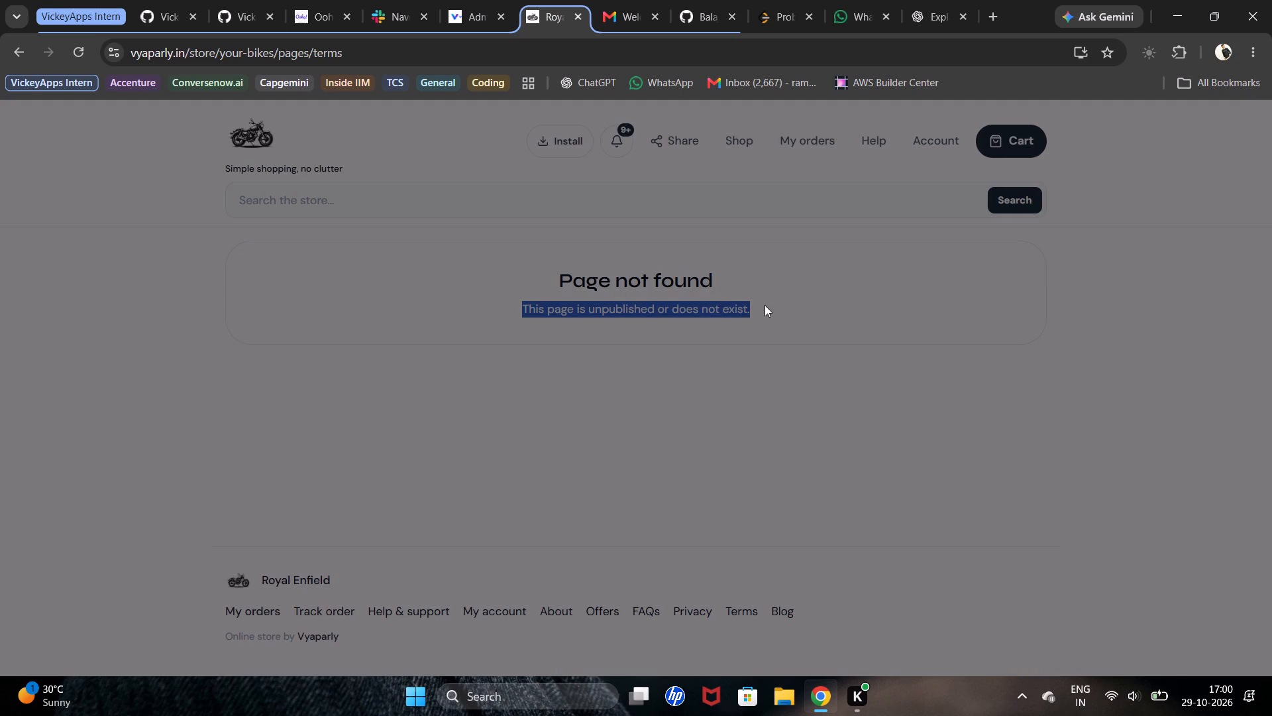
drag(765, 305, 776, 302)
click(776, 290)
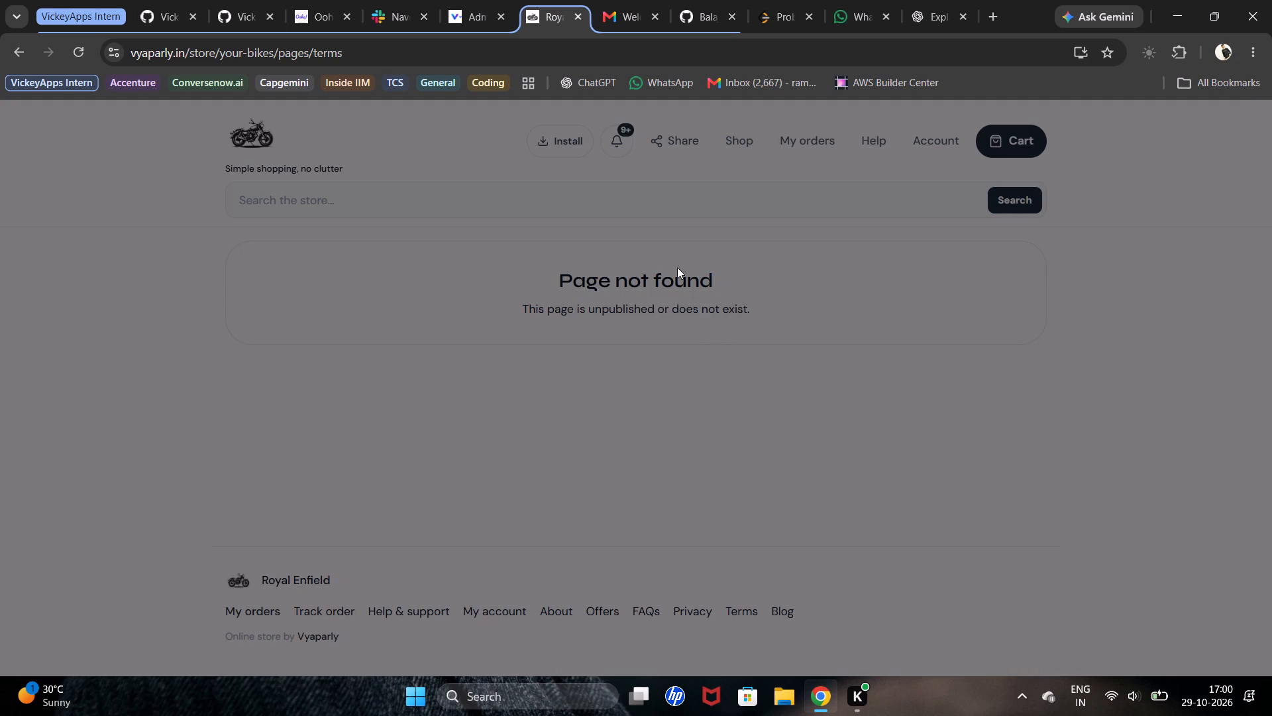
click(761, 595)
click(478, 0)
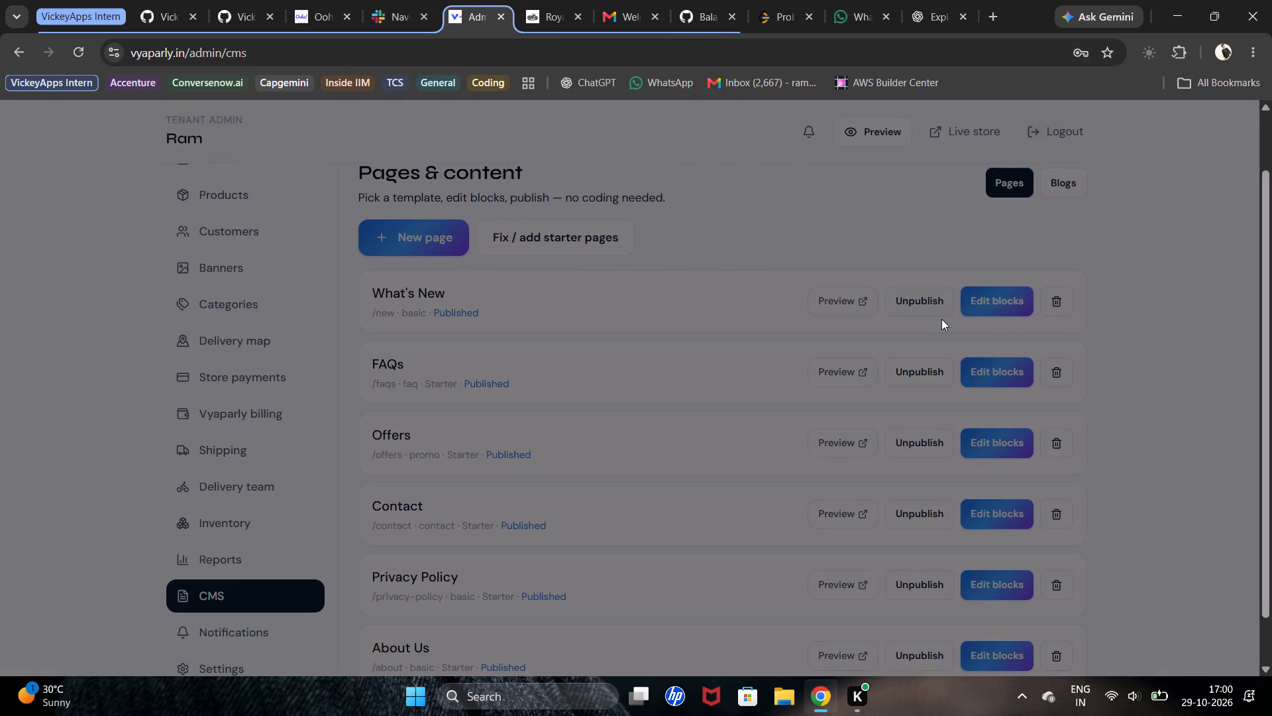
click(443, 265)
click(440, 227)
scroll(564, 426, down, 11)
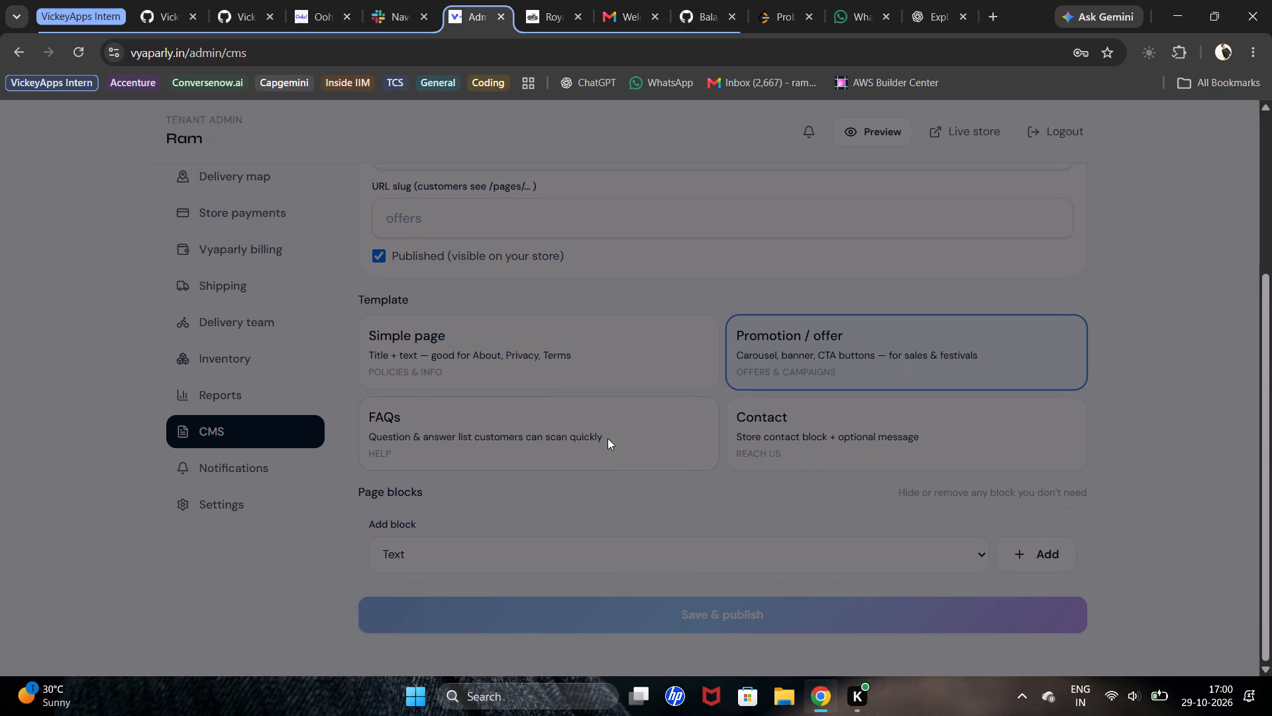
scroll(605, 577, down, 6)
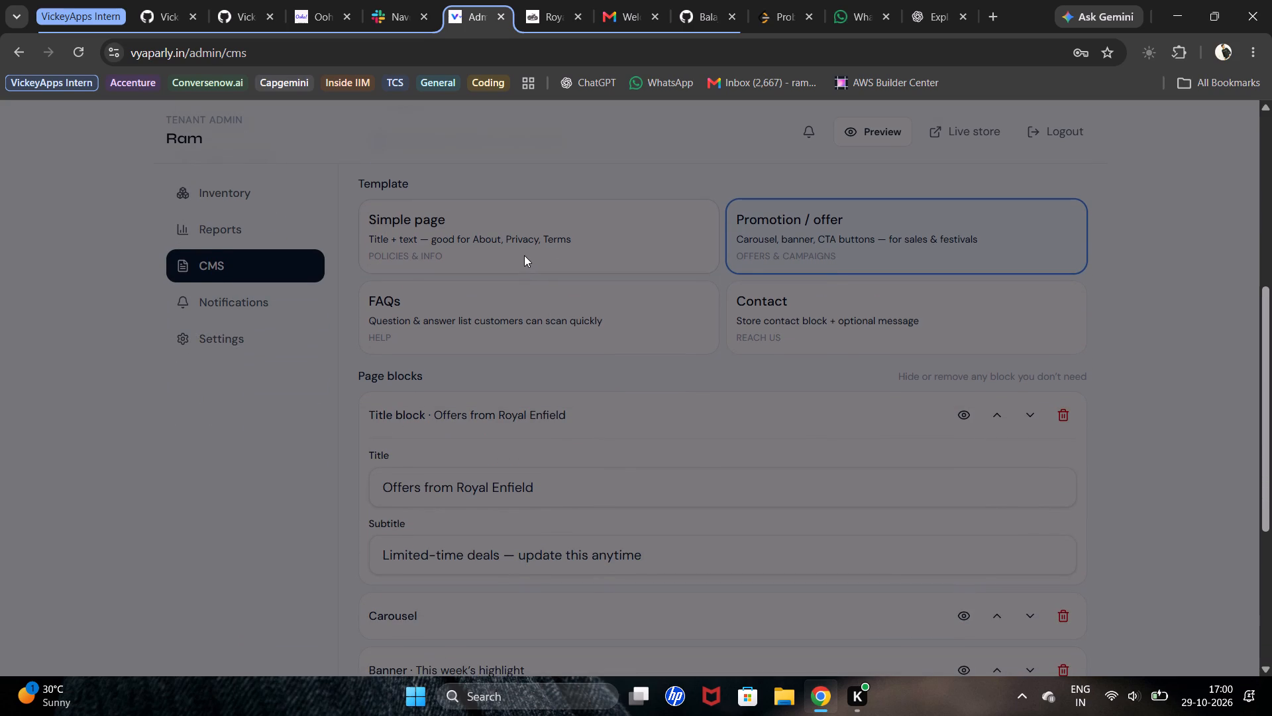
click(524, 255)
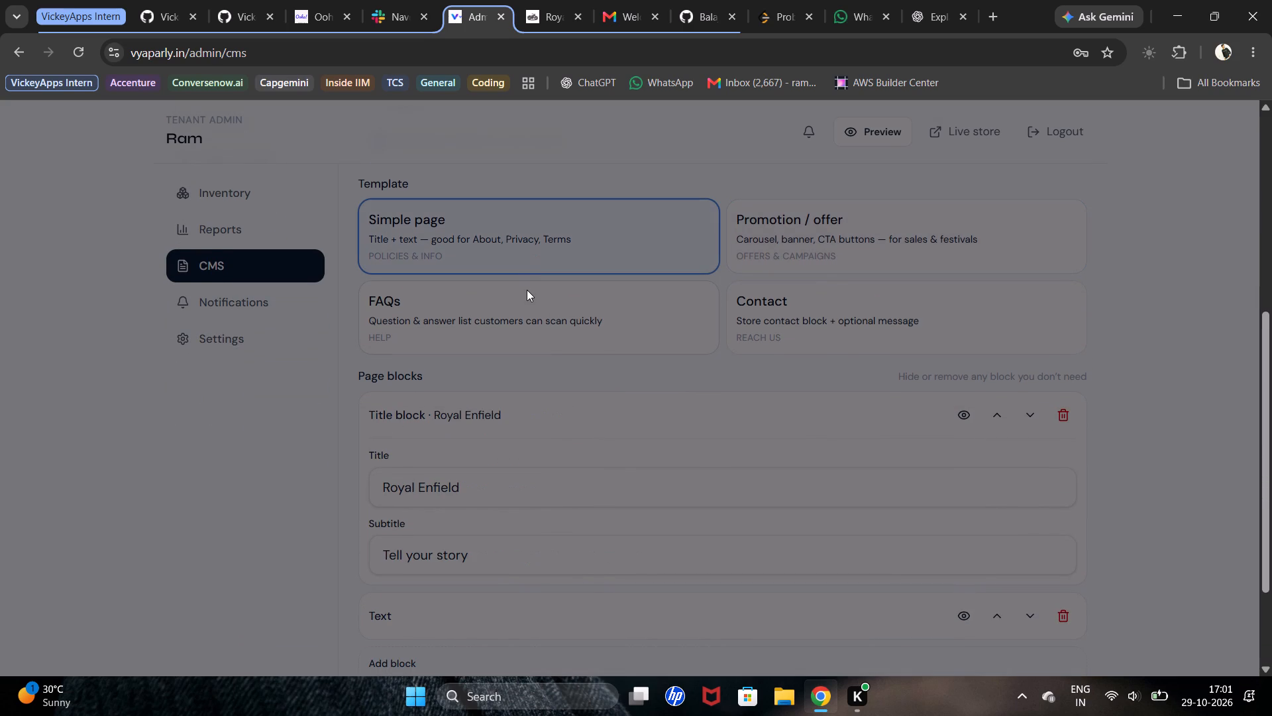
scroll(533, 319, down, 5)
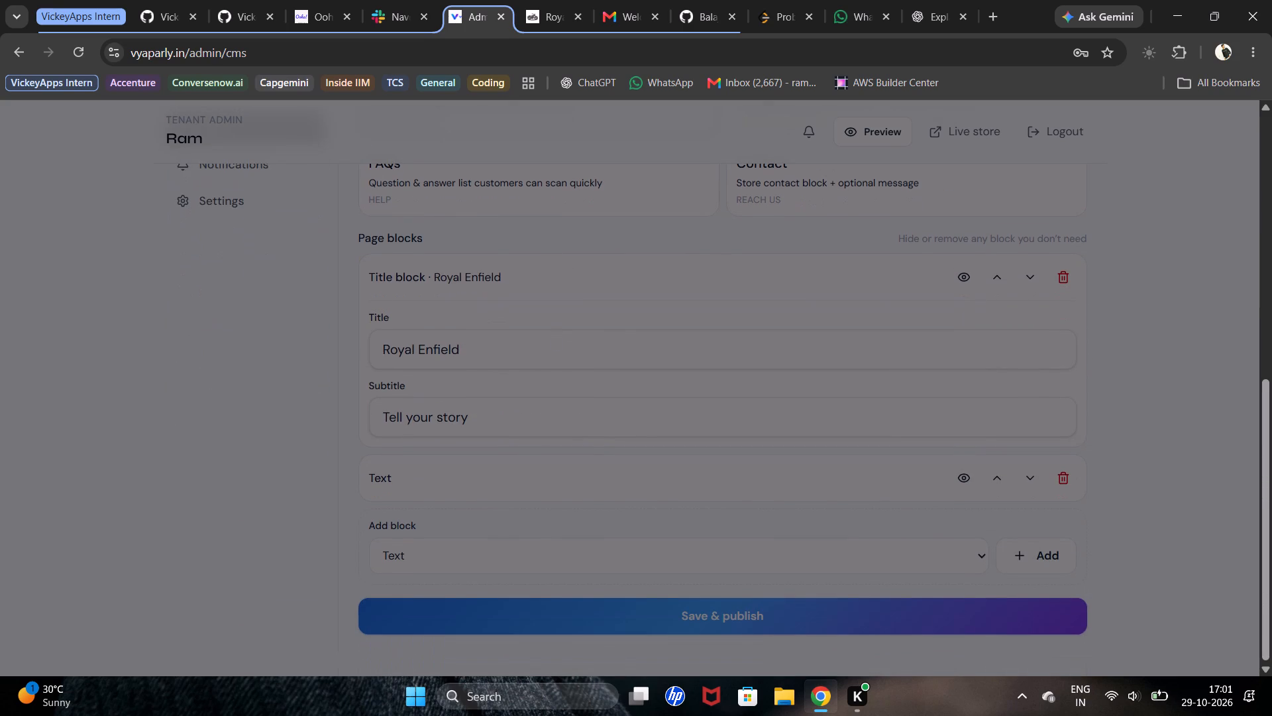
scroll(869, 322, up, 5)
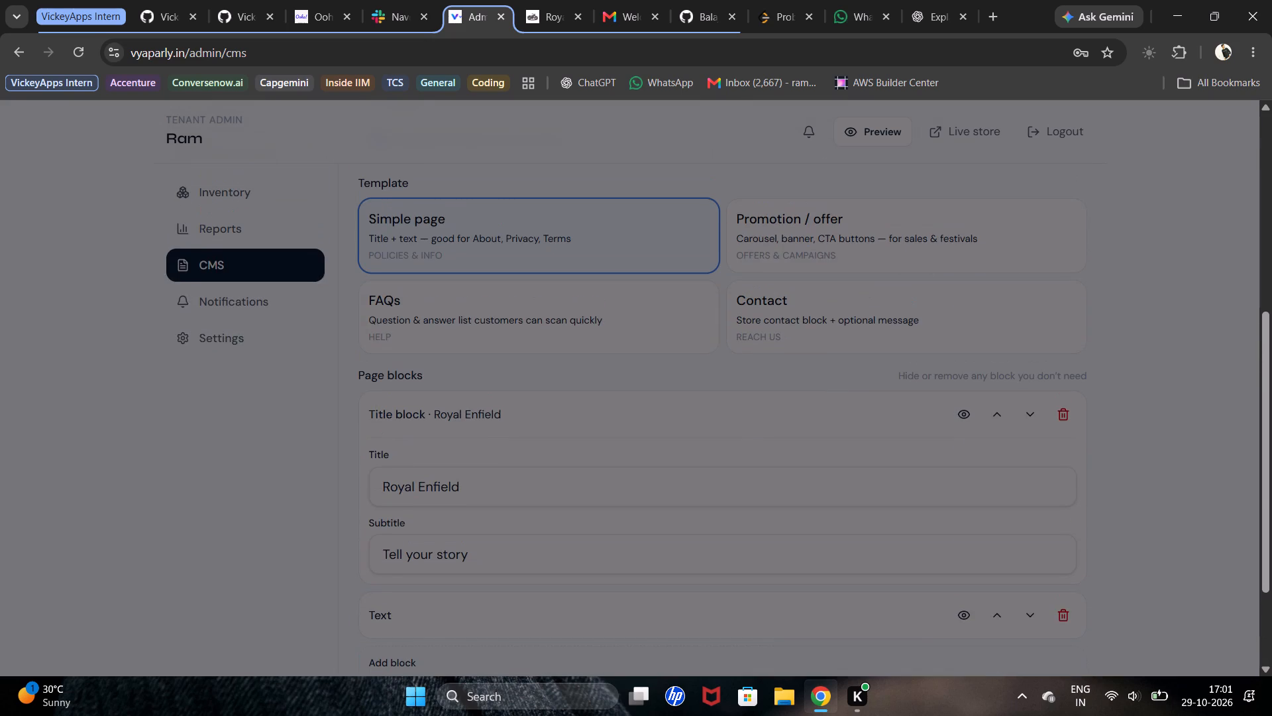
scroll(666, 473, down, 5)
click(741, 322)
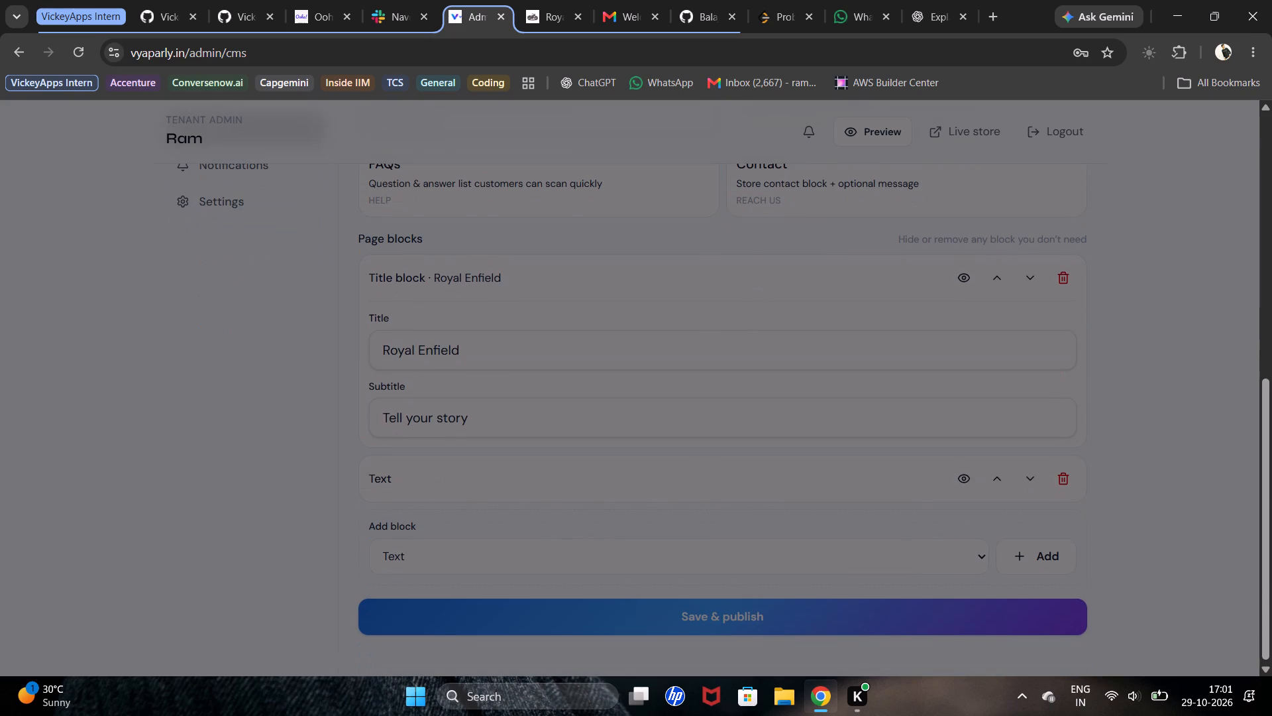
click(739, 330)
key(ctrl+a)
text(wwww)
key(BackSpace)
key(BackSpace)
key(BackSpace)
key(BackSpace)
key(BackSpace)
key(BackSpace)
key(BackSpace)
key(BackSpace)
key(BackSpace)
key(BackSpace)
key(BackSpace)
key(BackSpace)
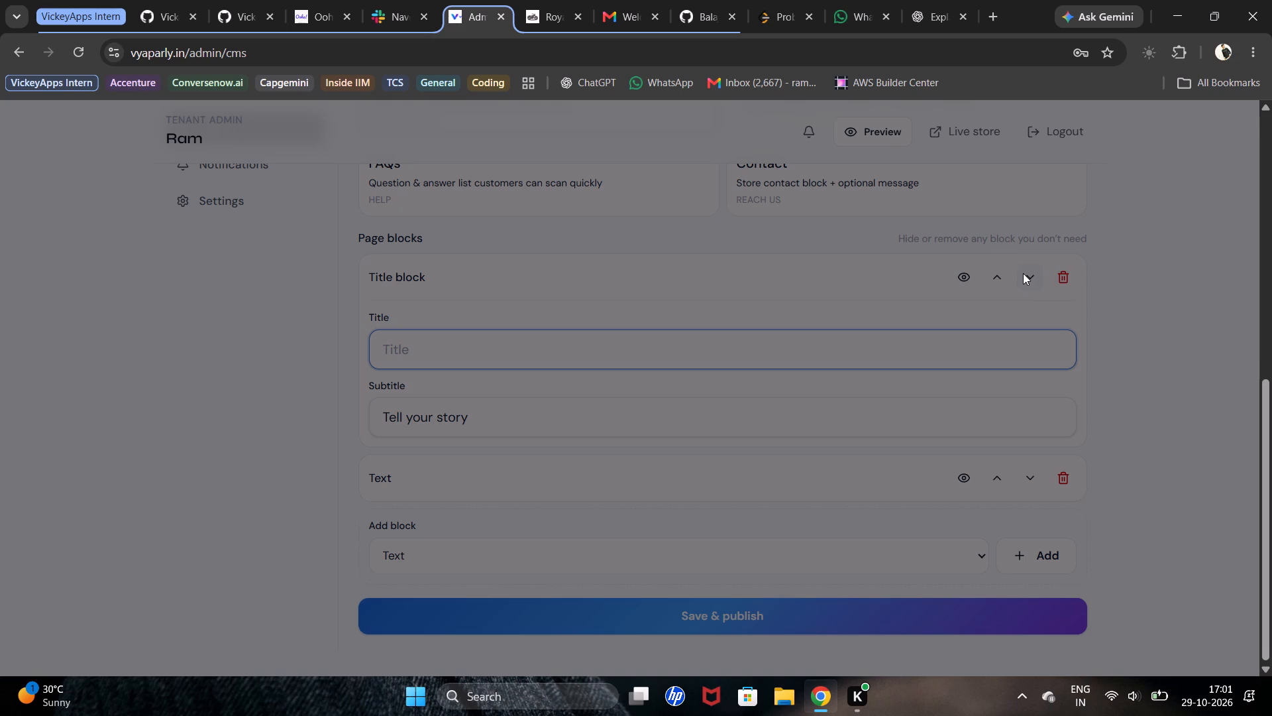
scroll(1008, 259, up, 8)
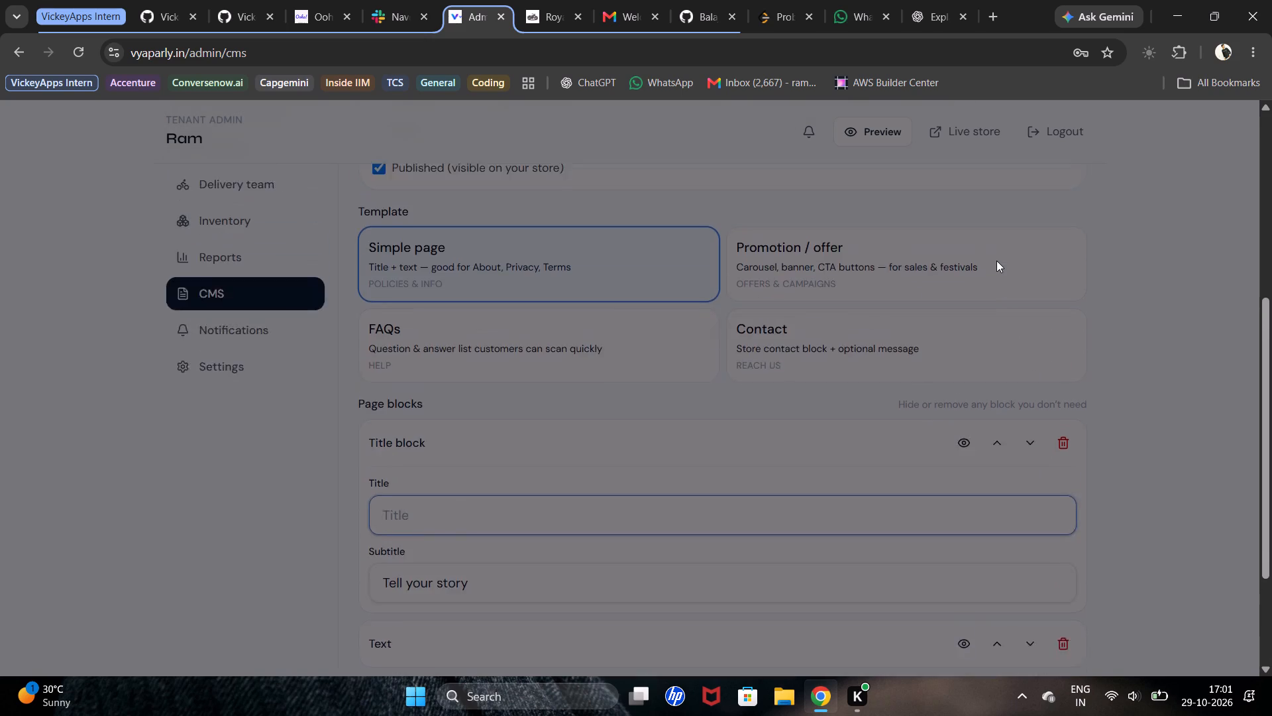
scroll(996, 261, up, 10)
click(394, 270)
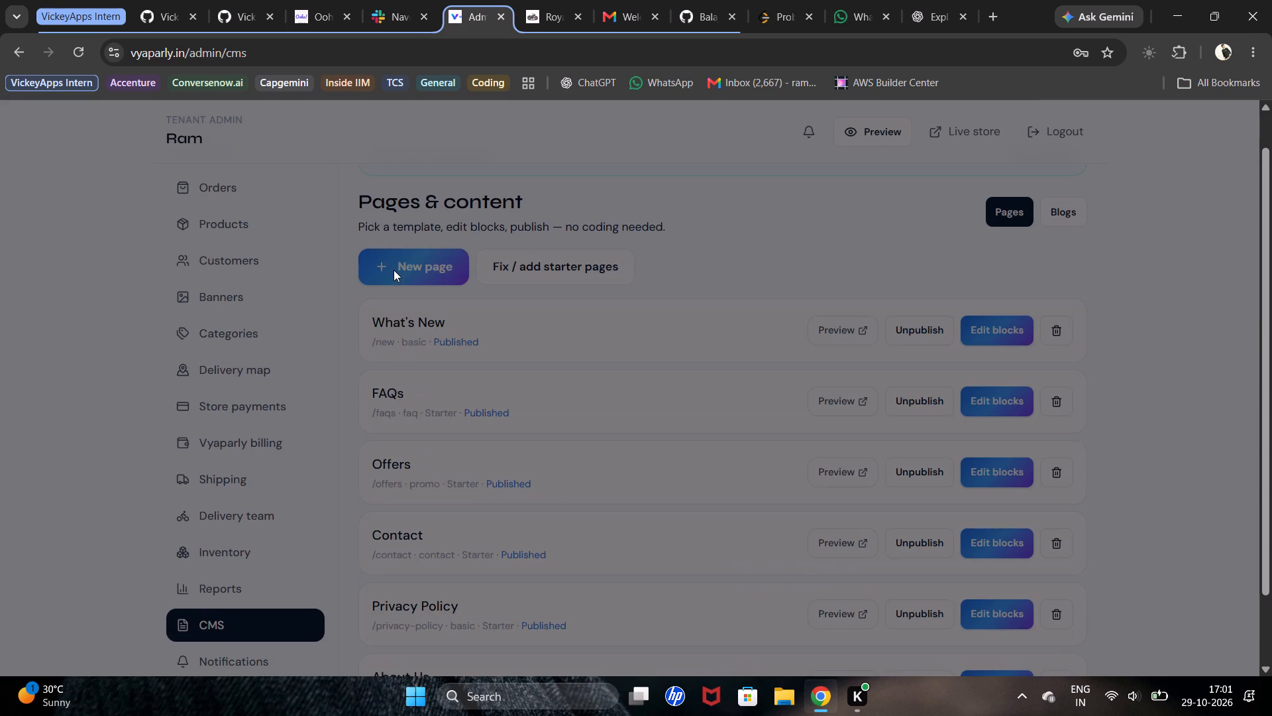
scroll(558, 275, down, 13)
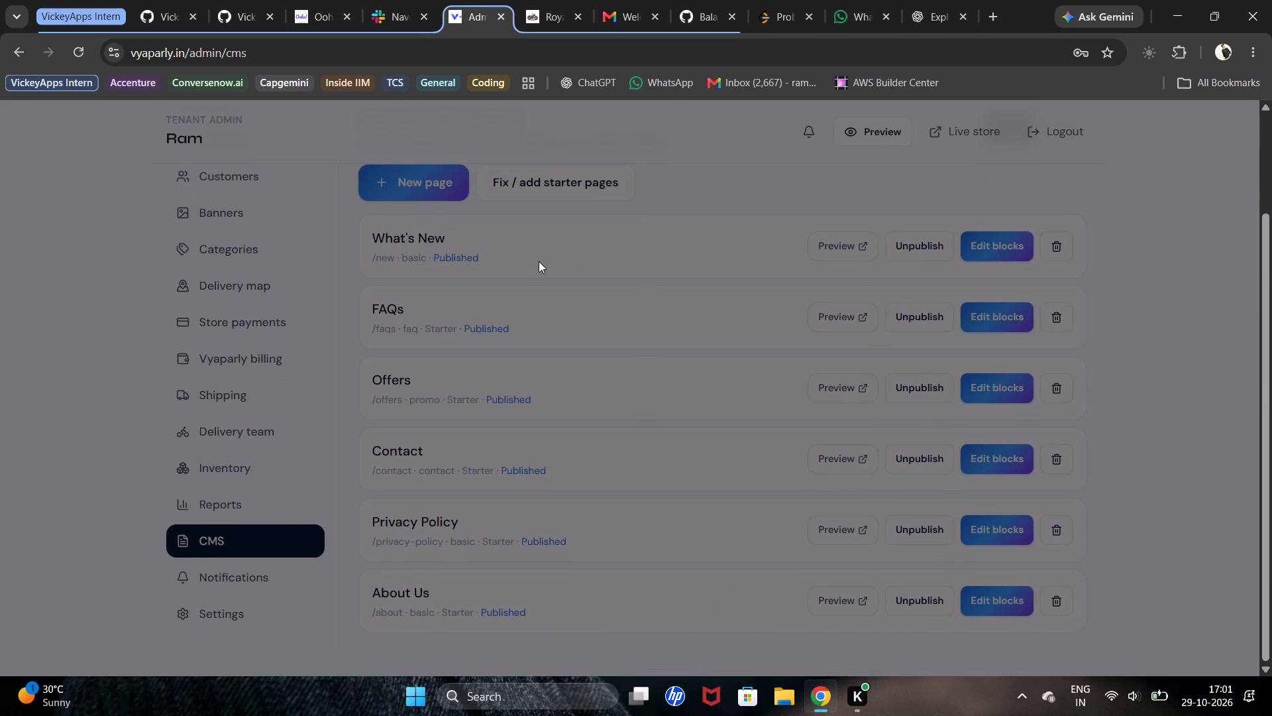